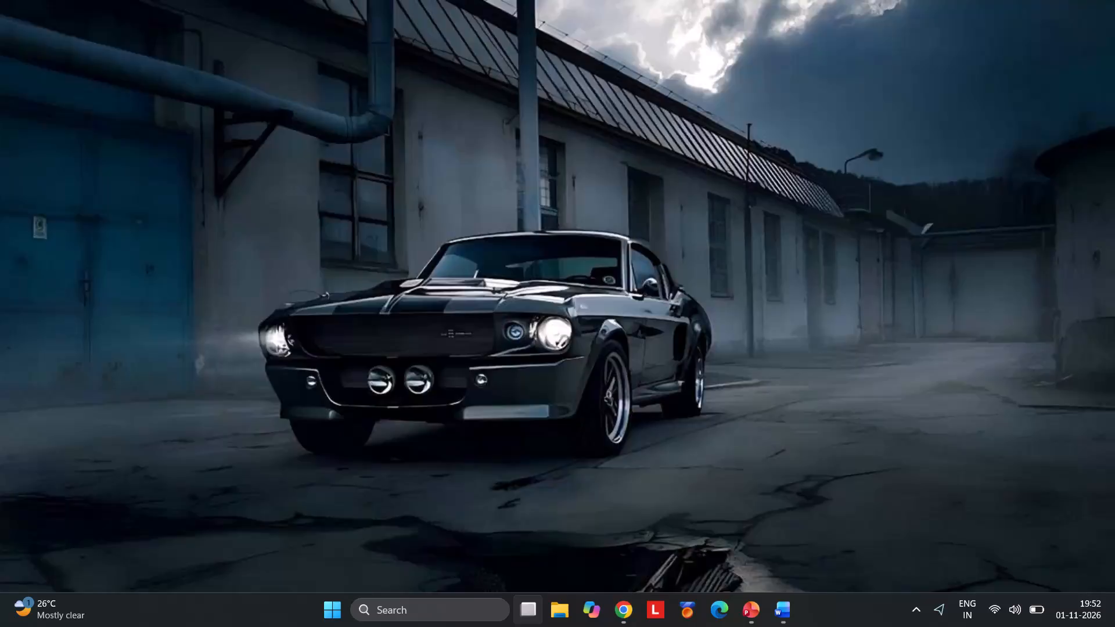
left_click(330, 269)
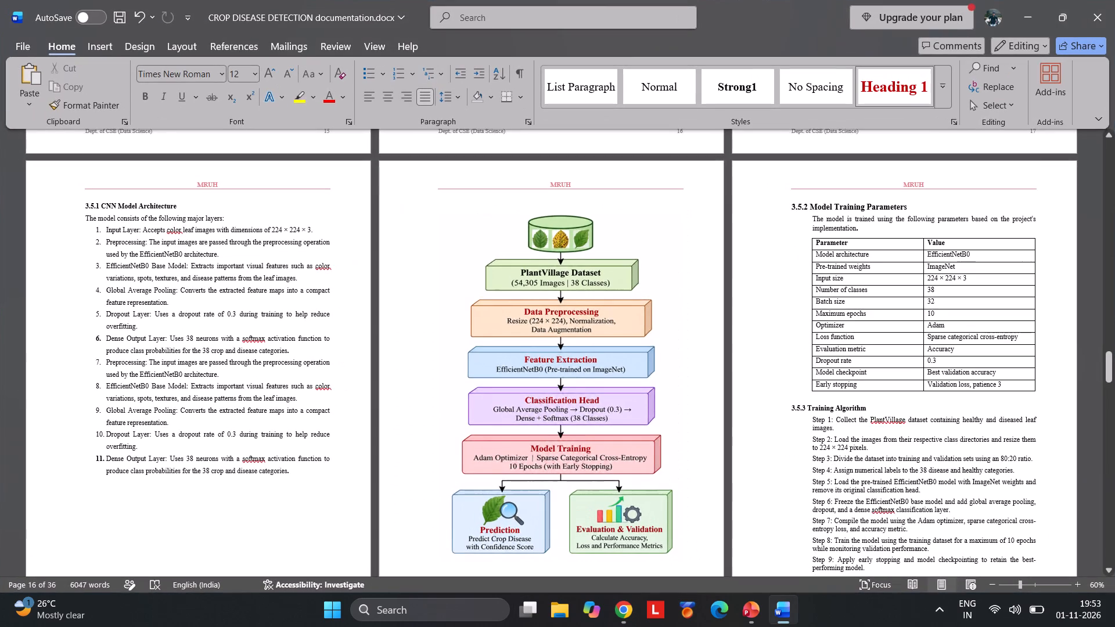
scroll(477, 212, "down", 2)
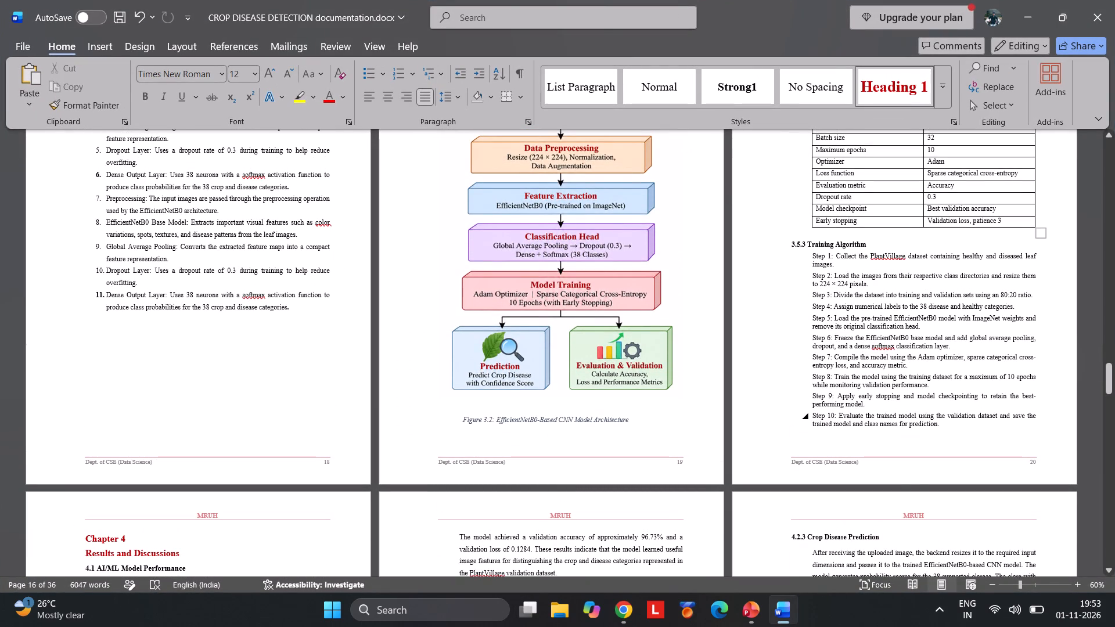
left_click_drag(954, 428, 402, 262)
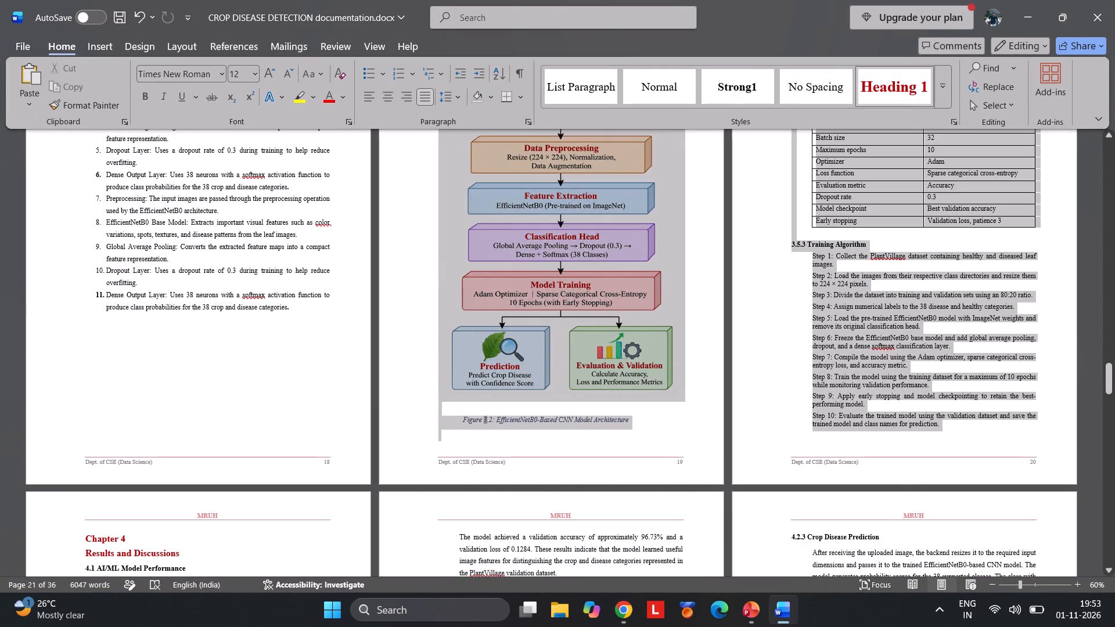
left_click_drag(402, 262, 205, 176)
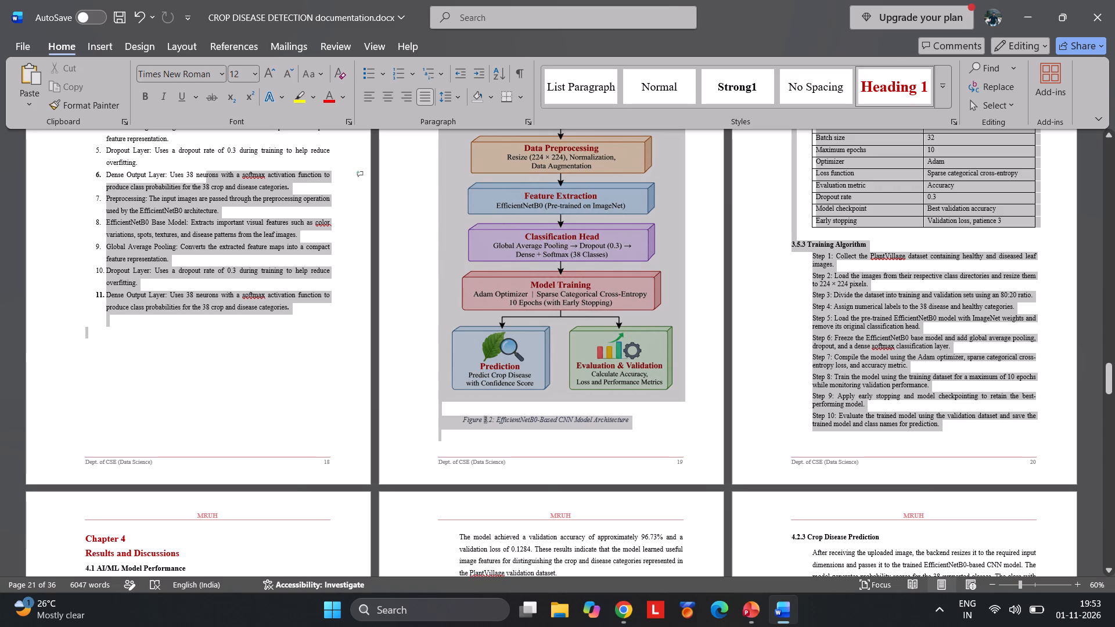
left_click_drag(205, 176, 232, 49)
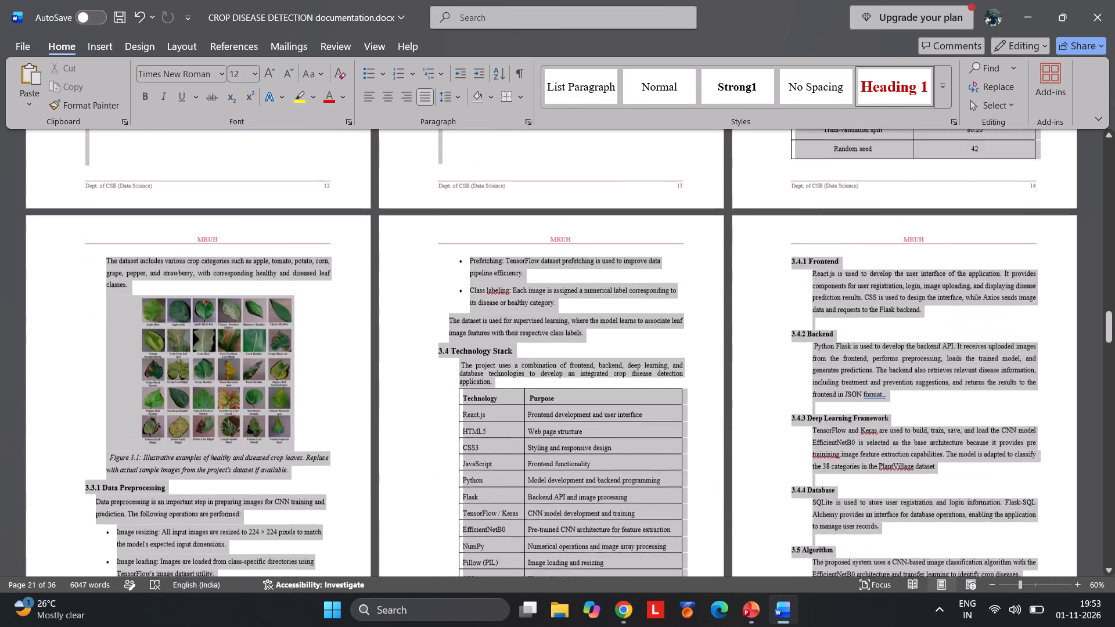
left_click_drag(232, 49, 106, 140)
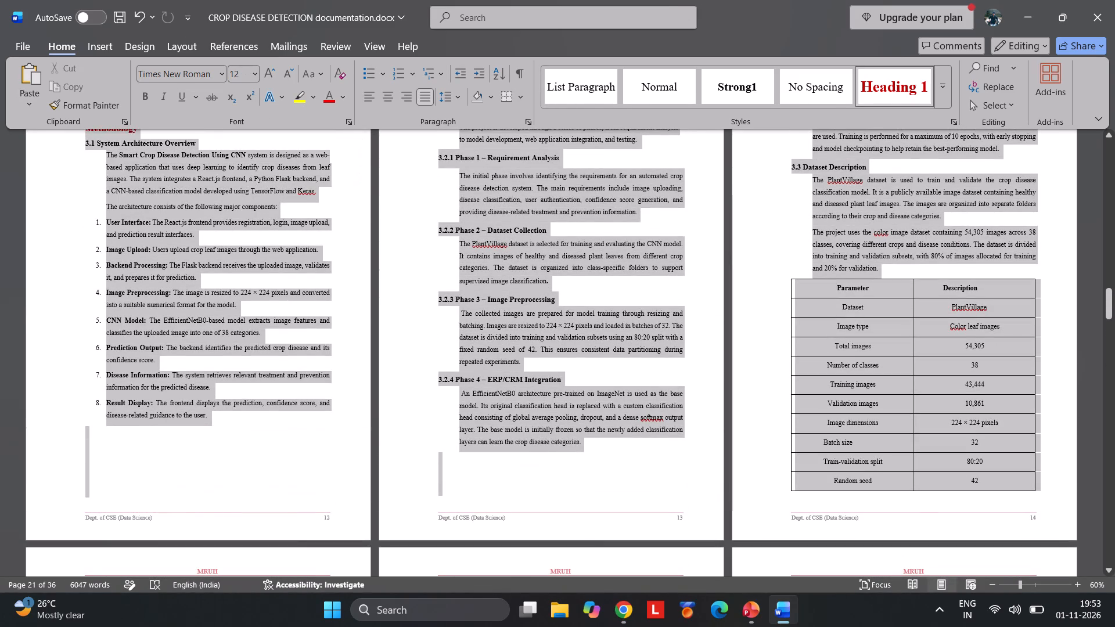
left_click_drag(106, 140, 0, 144)
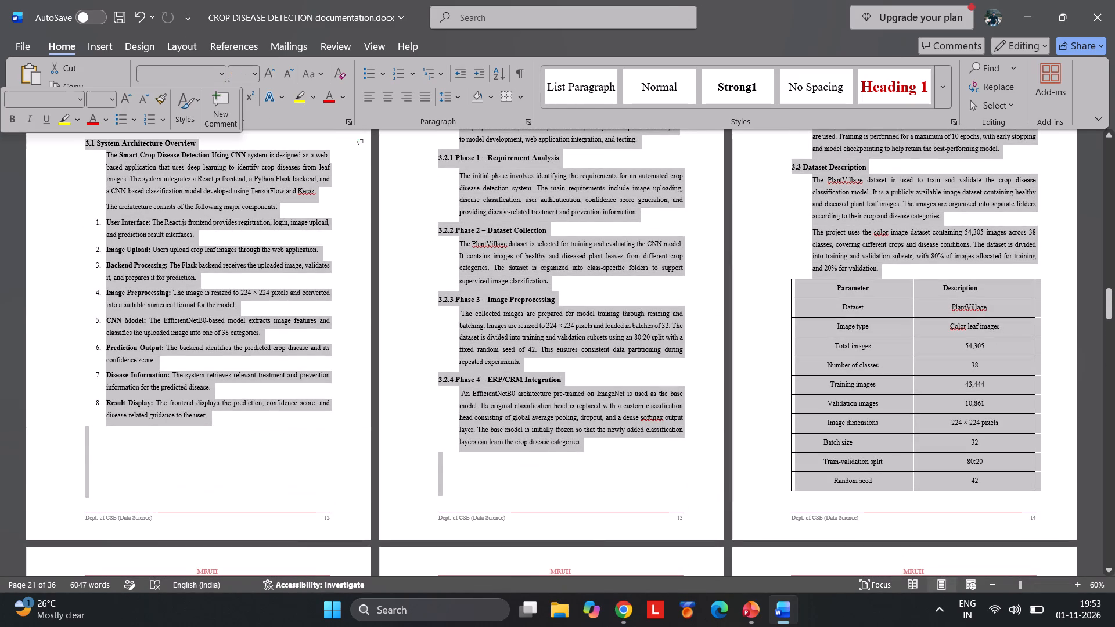
key("BackSpace")
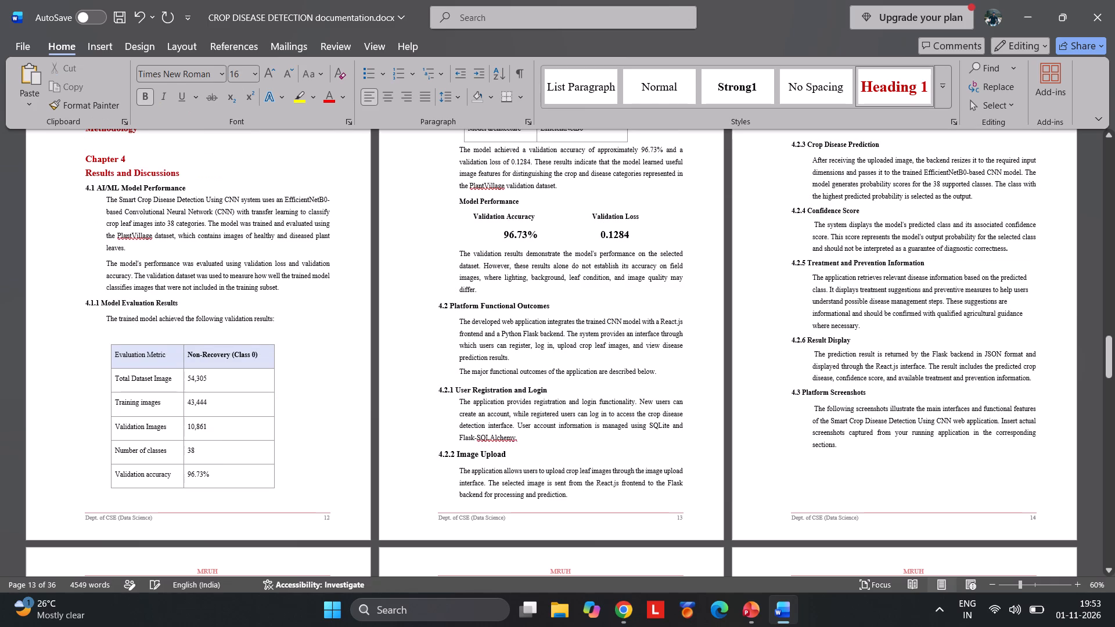
Paste the copied road damage Chapter 3 text below the Methodology heading, before Chapter 4.
key("ctrl+v")
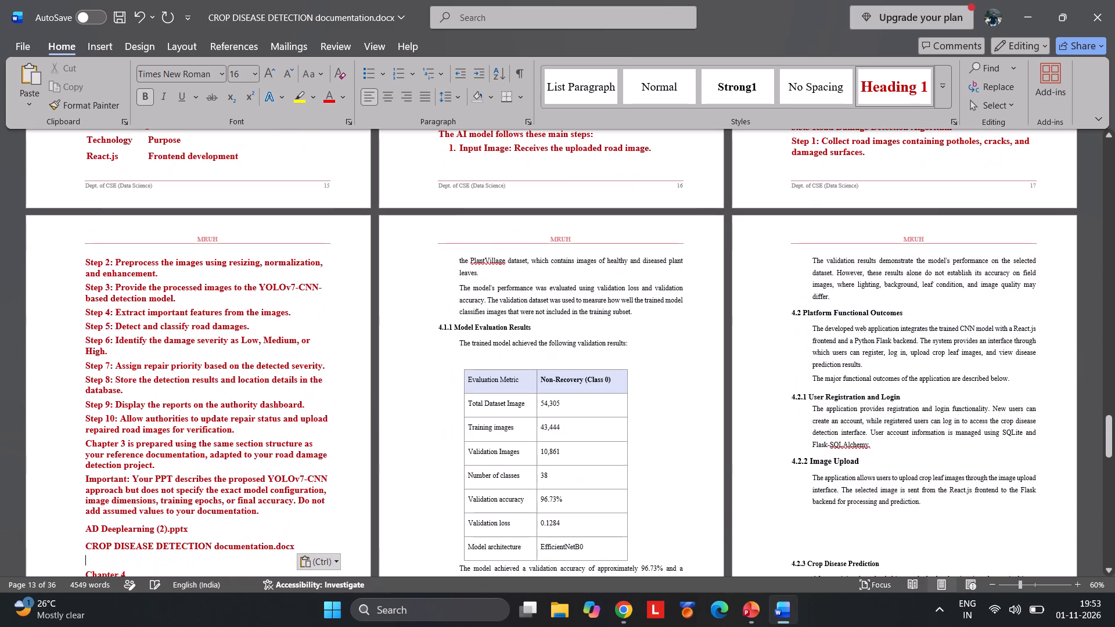
scroll(0, 144, "down", 2)
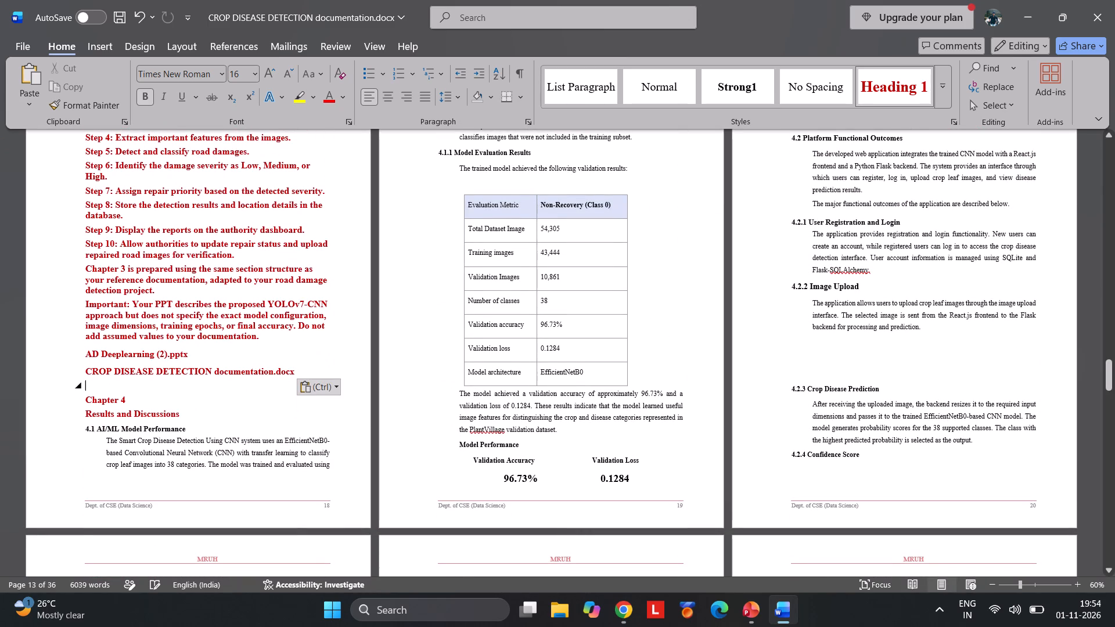
Set the pasted text from the Methodology heading through the end of Chapter 3 to the Automatic font colour and remove its bold formatting.
left_click_drag(301, 374, 0, 36)
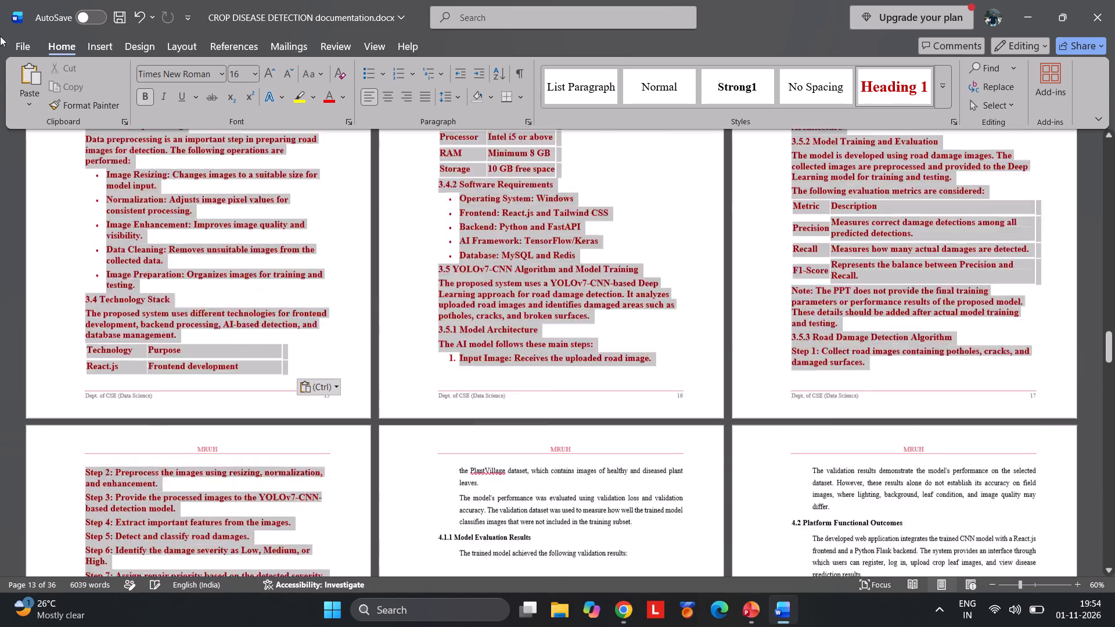
left_click_drag(0, 36, 93, 465)
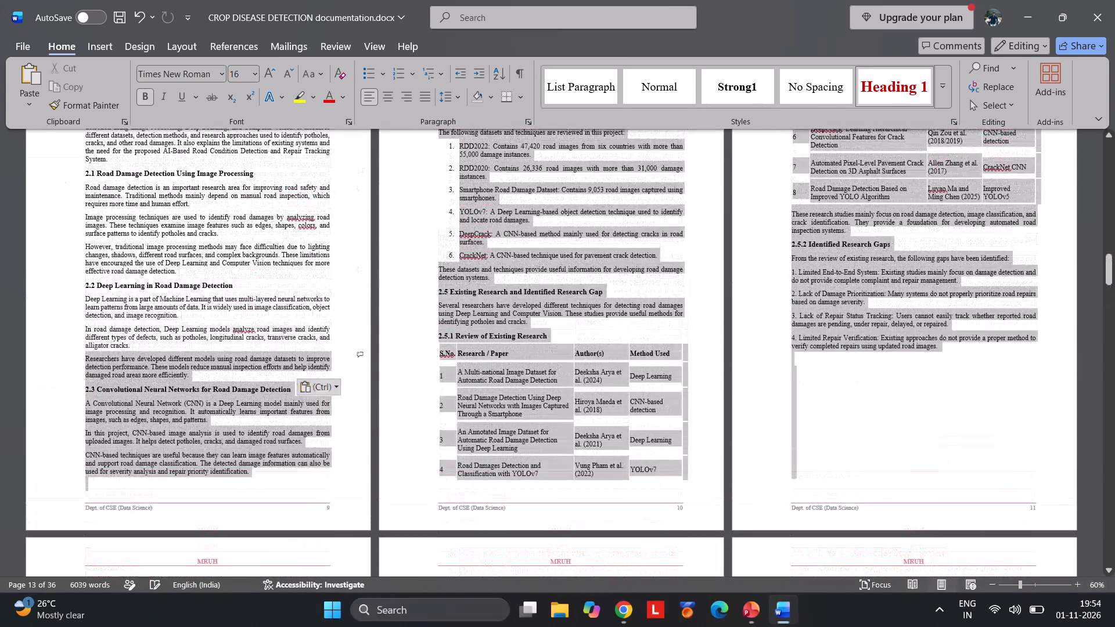
left_click_drag(93, 465, 13, 434)
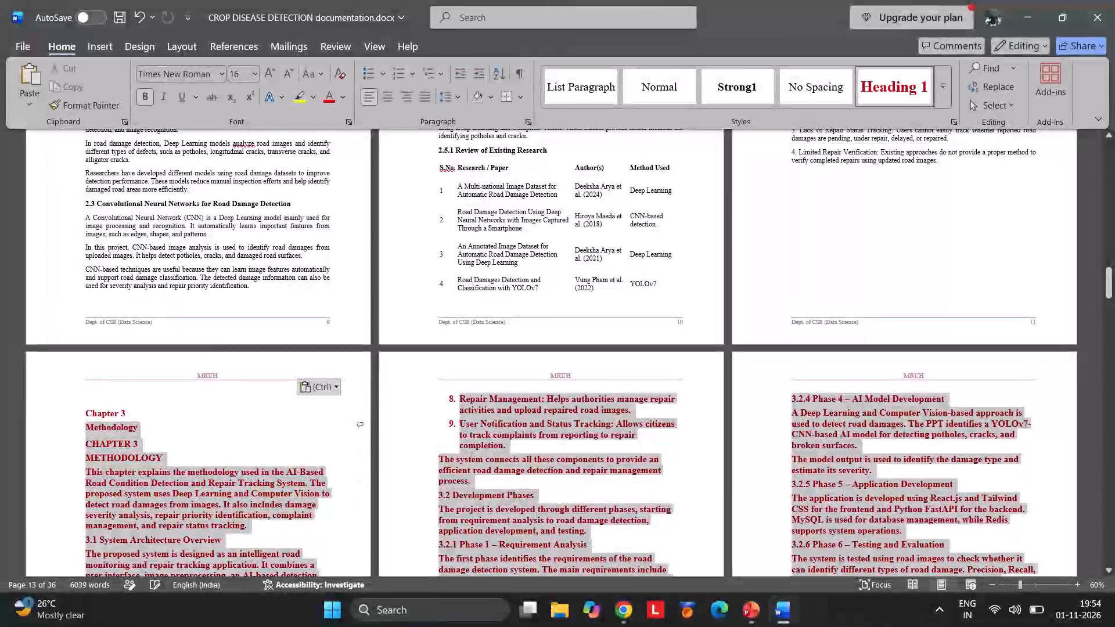
left_click_drag(13, 434, 12, 438)
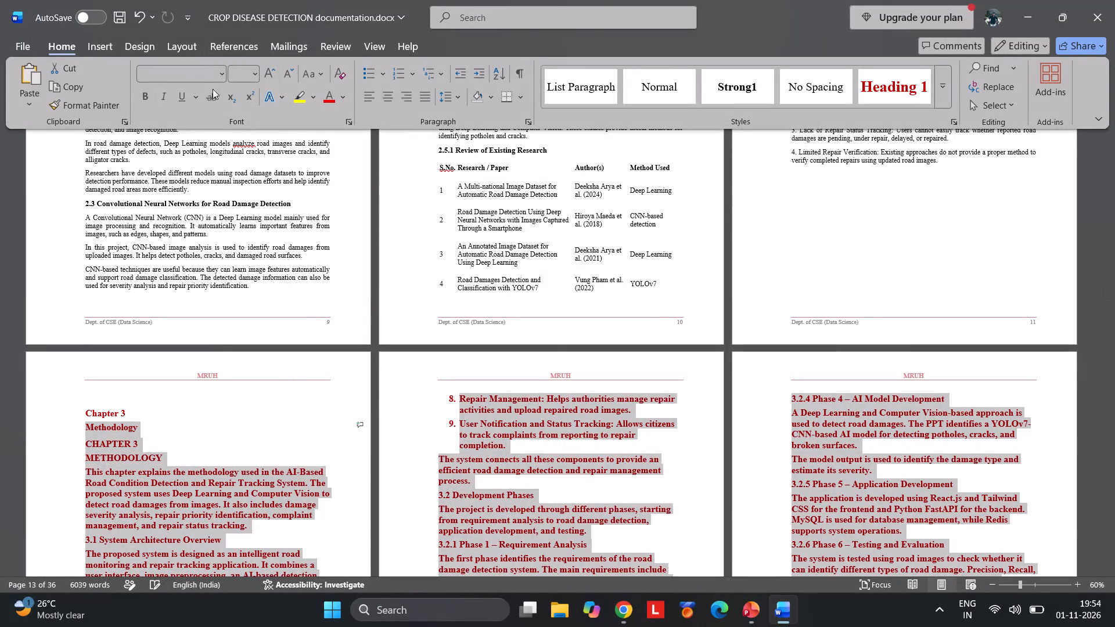
left_click(342, 99)
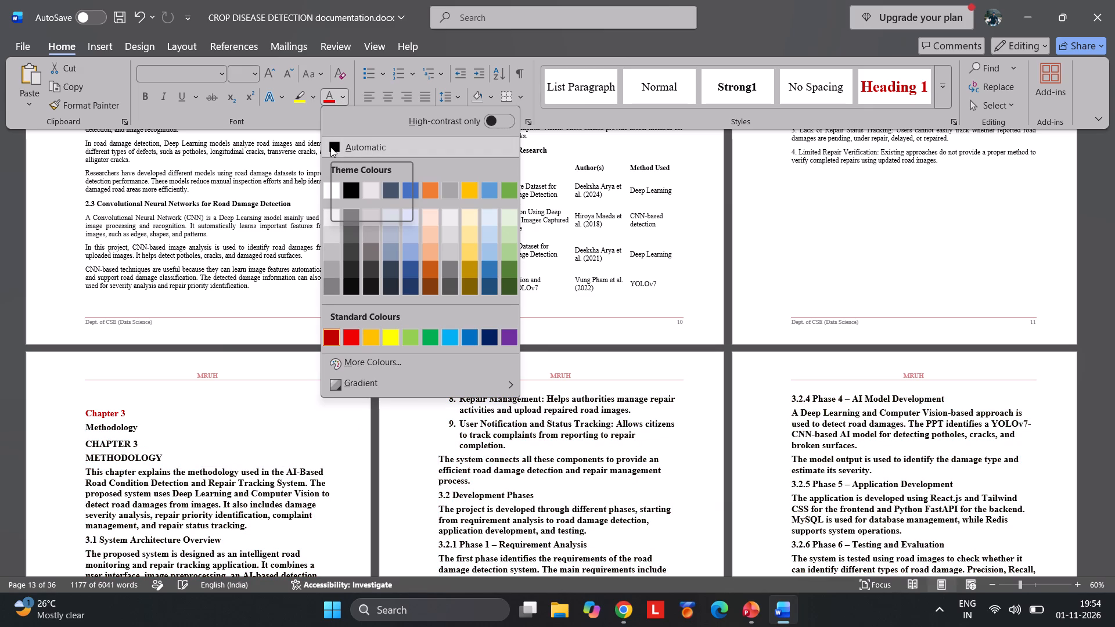
left_click(330, 147)
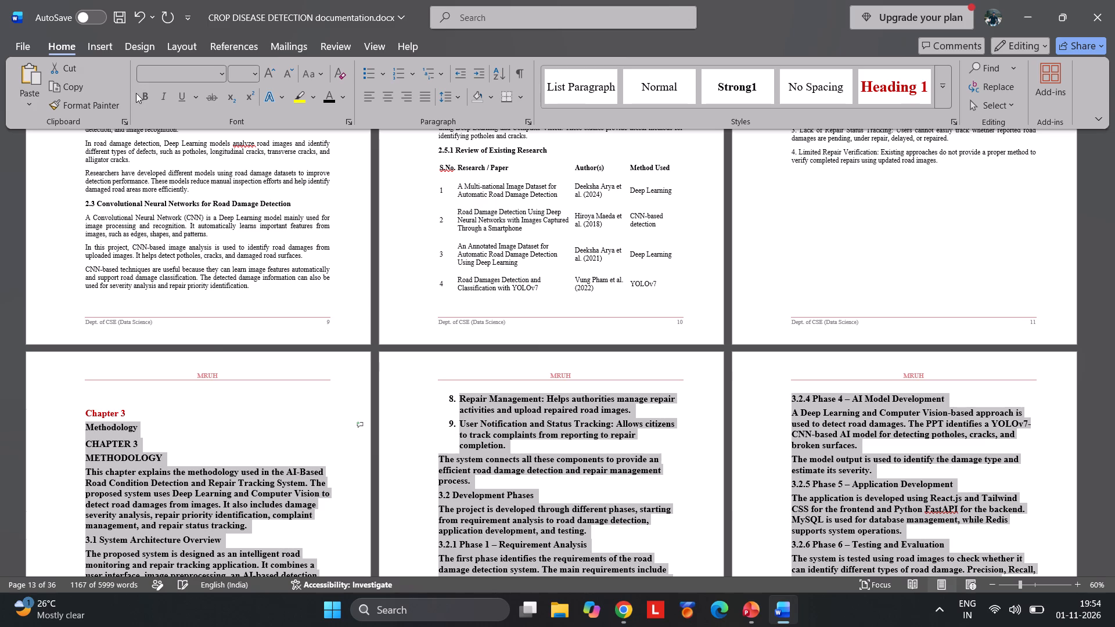
left_click(140, 98)
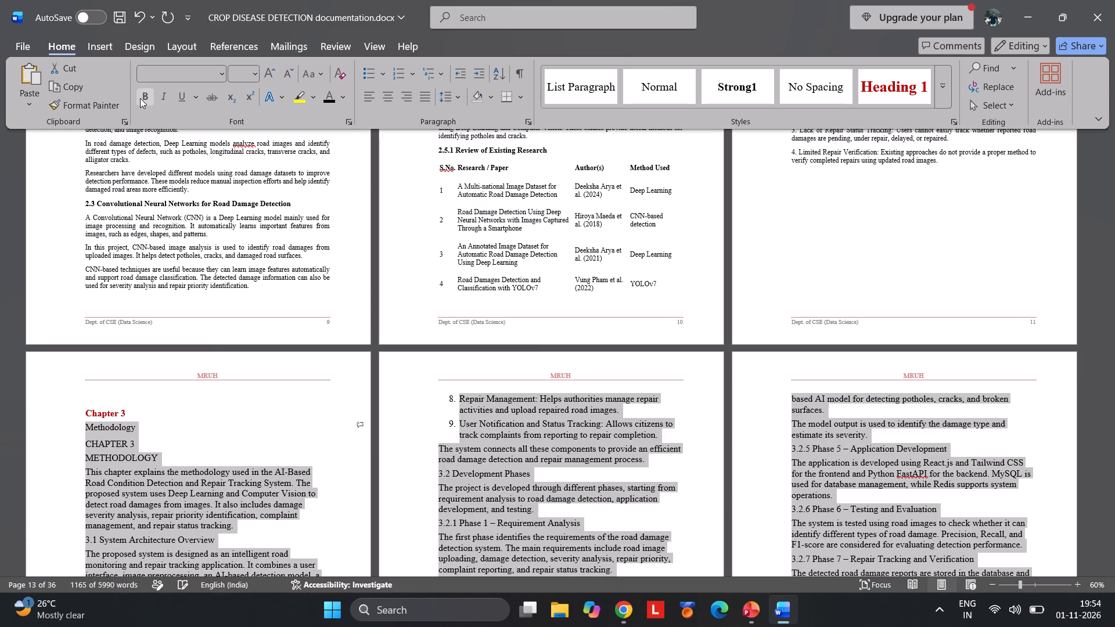
Set the selected Chapter 3 text to 12 pt Times New Roman.
left_click(242, 71)
type("12")
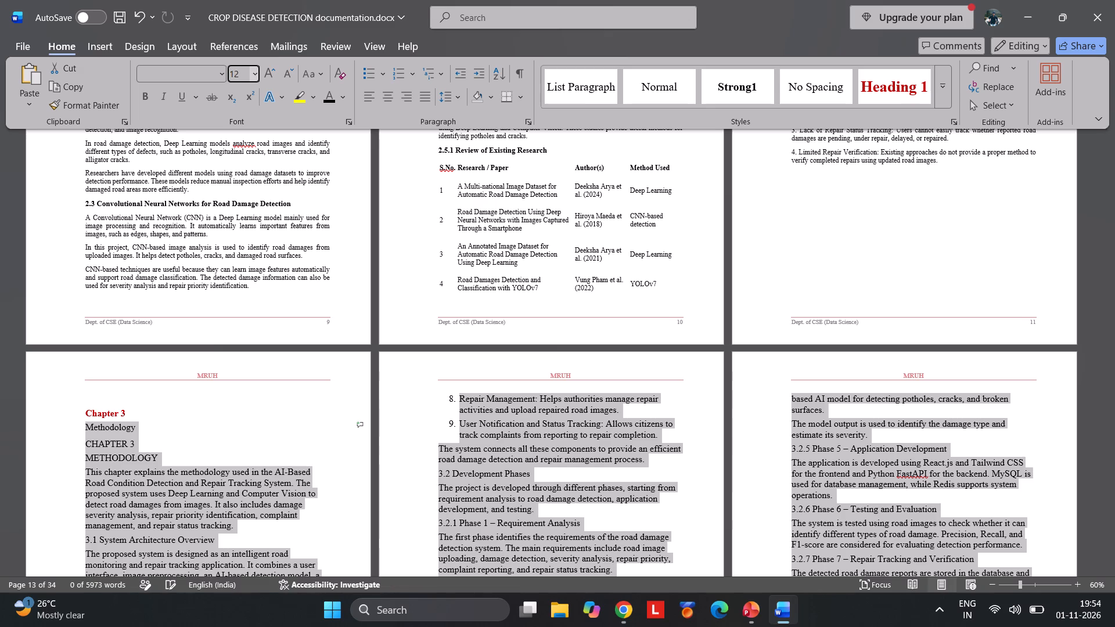
key("Return")
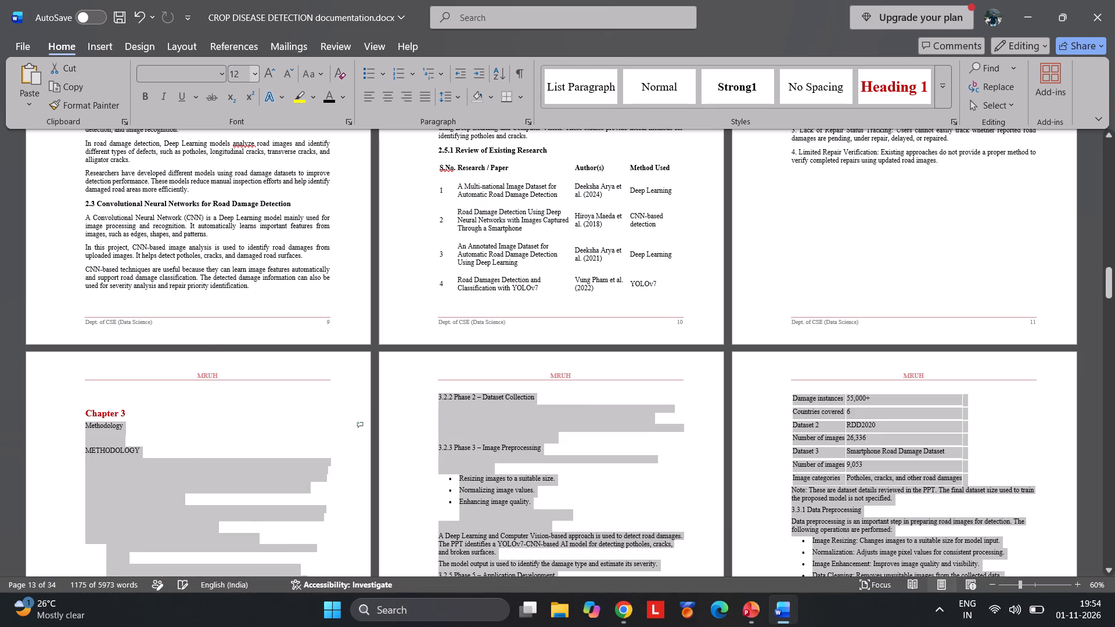
left_click(189, 73)
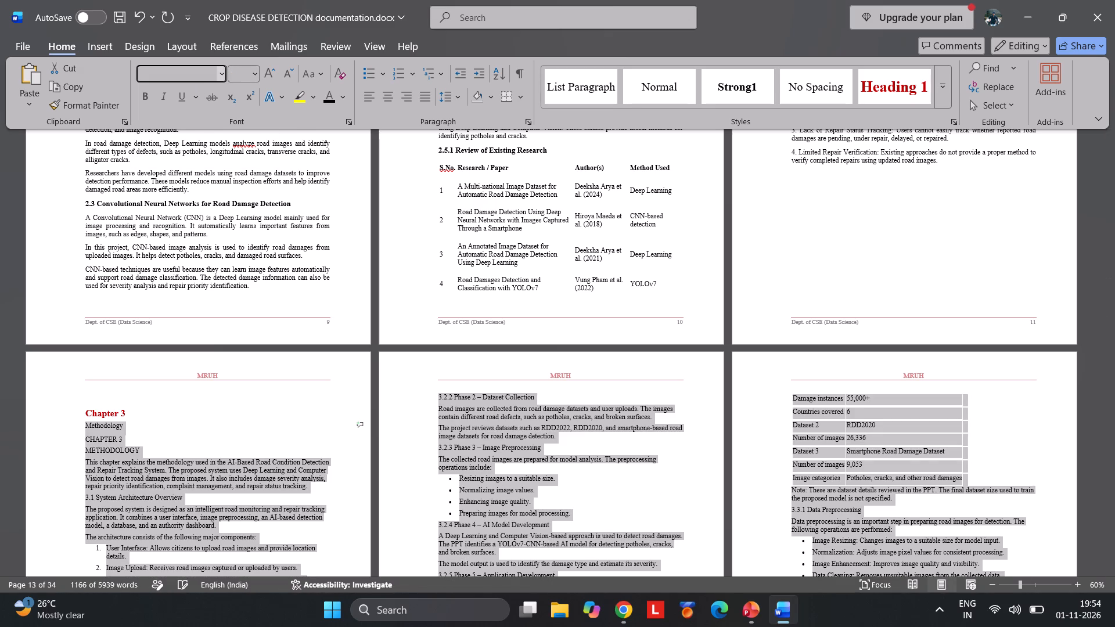
key("t")
key("Return")
left_click(197, 430)
Delete the redundant "Methodology" and "CHAPTER 3" lines between the Chapter 3 title and the METHODOLOGY heading.
scroll(197, 430, "down", 3)
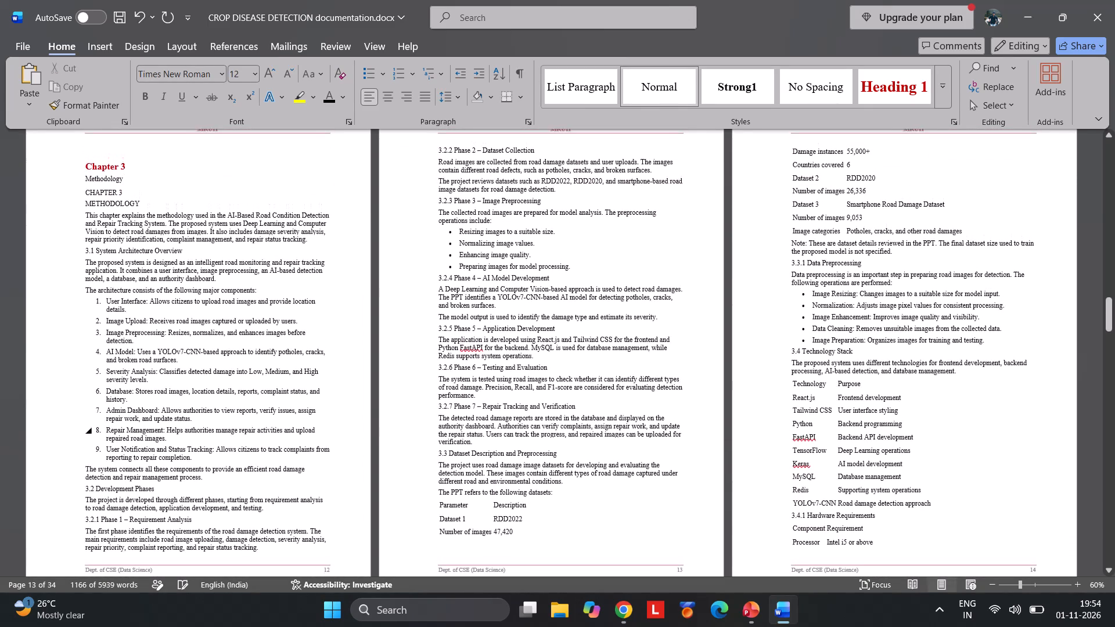
scroll(197, 430, "up", 1, "ctrl")
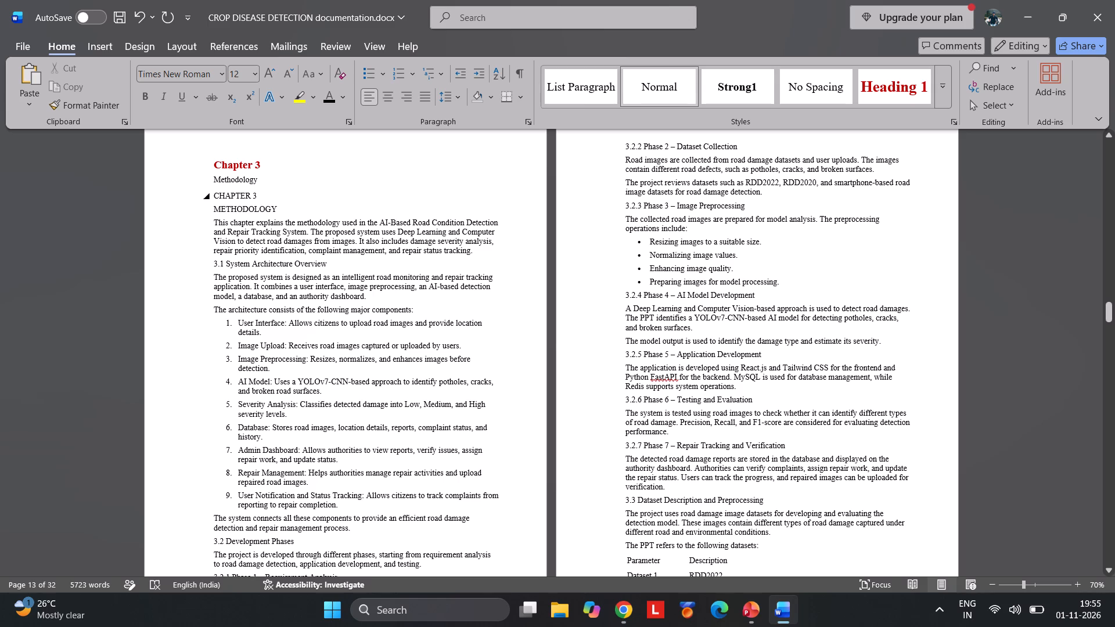
left_click_drag(260, 194, 195, 175)
key("BackSpace")
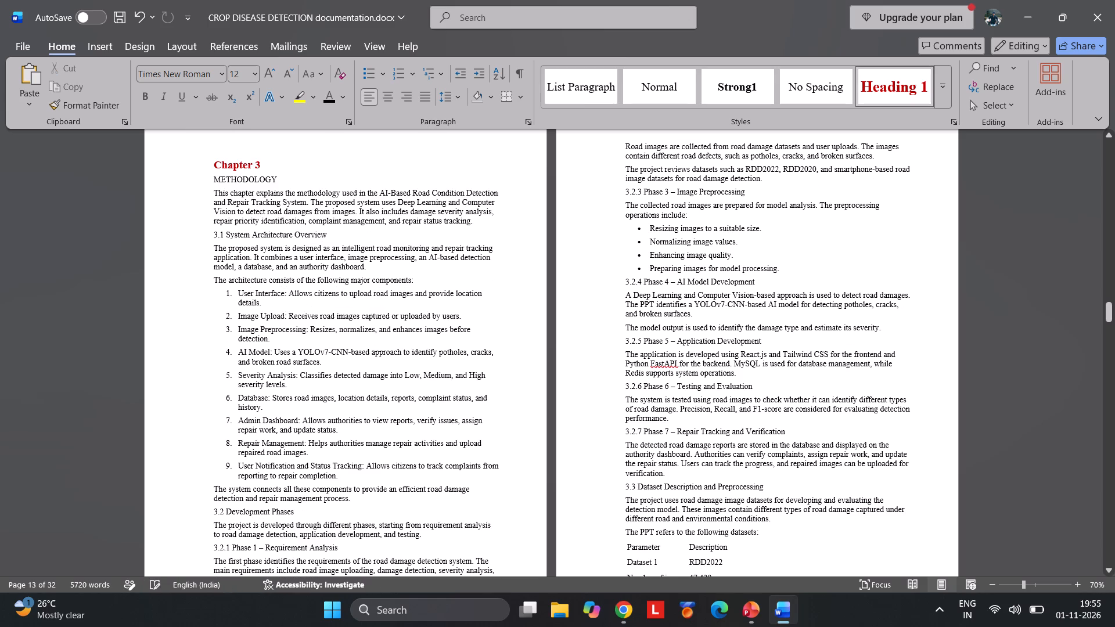
Make the METHODOLOGY heading bold and set its font size to 13.
left_click_drag(280, 179, 202, 179)
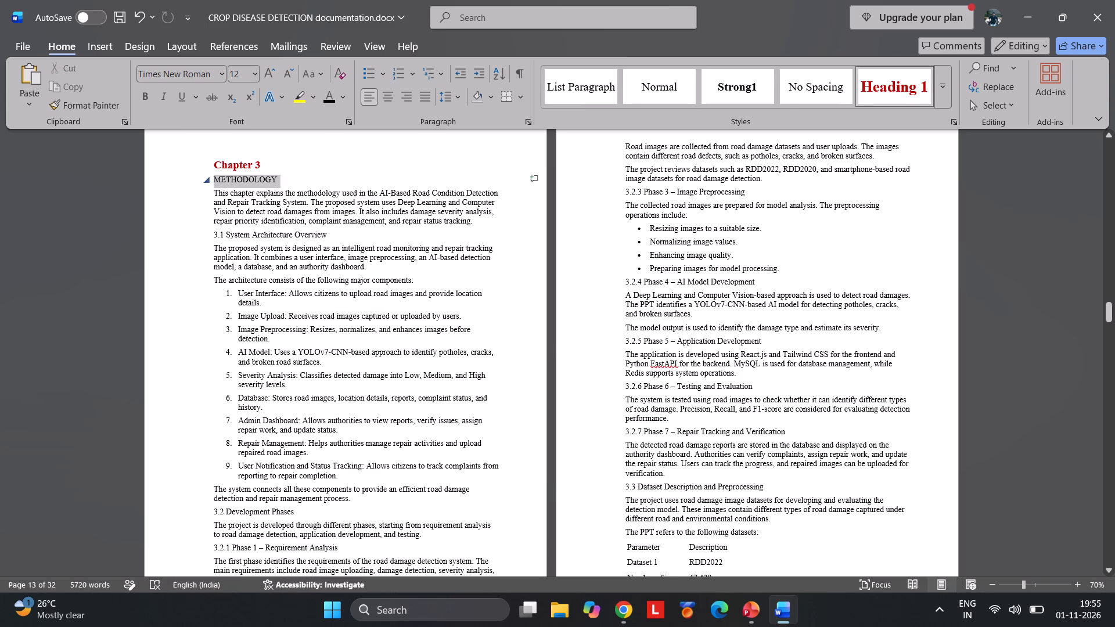
left_click_drag(202, 179, 193, 179)
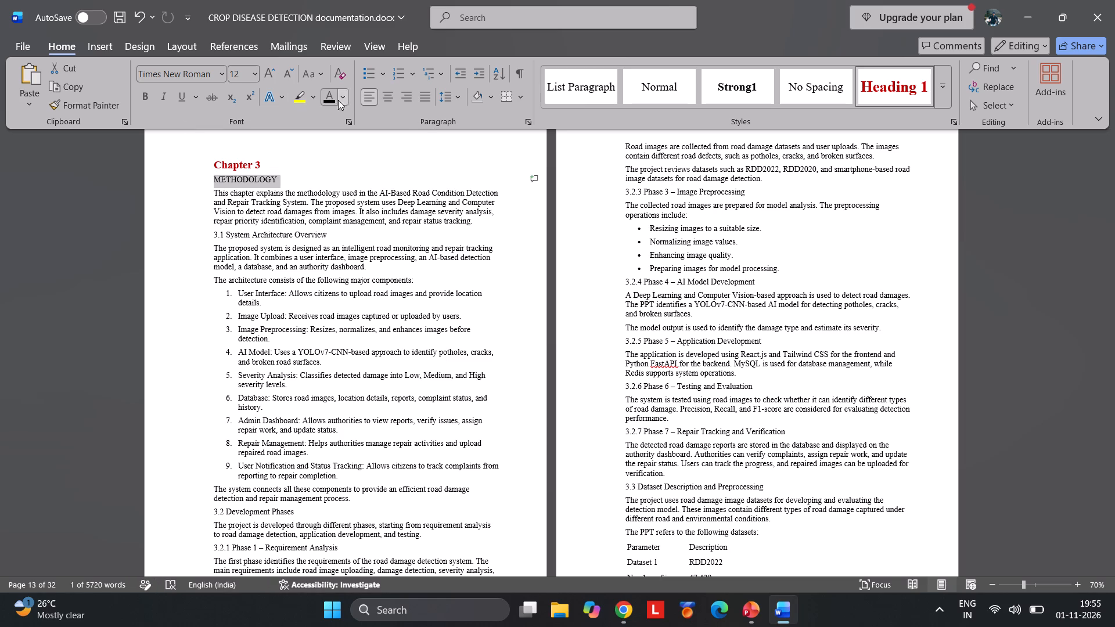
left_click(142, 96)
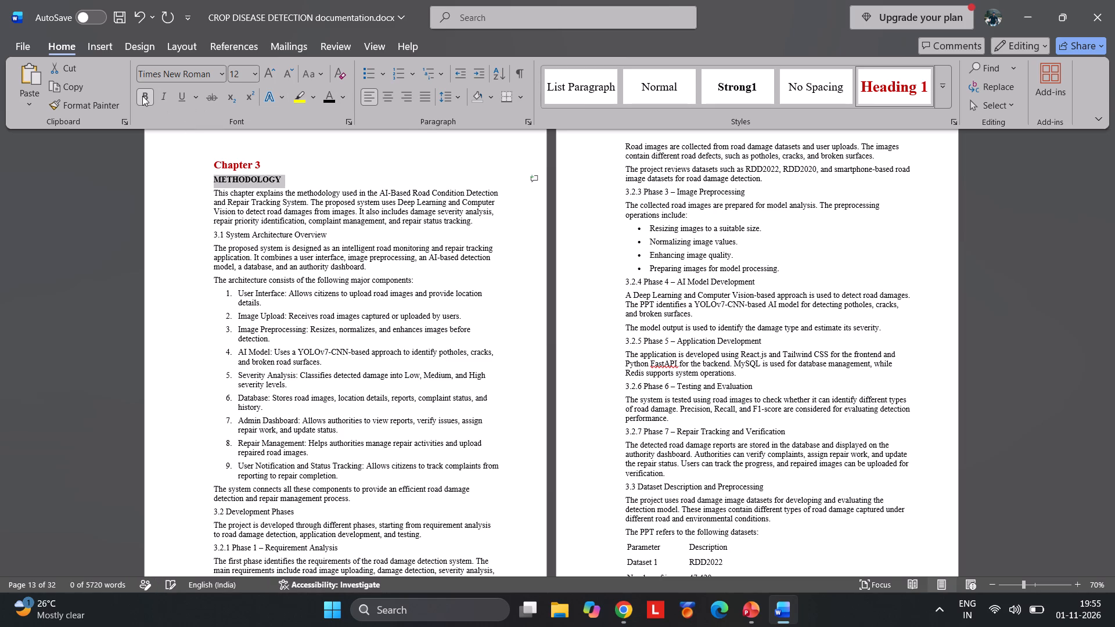
left_click(242, 74)
left_click(242, 74)
key("BackSpace")
key("3")
key("Return")
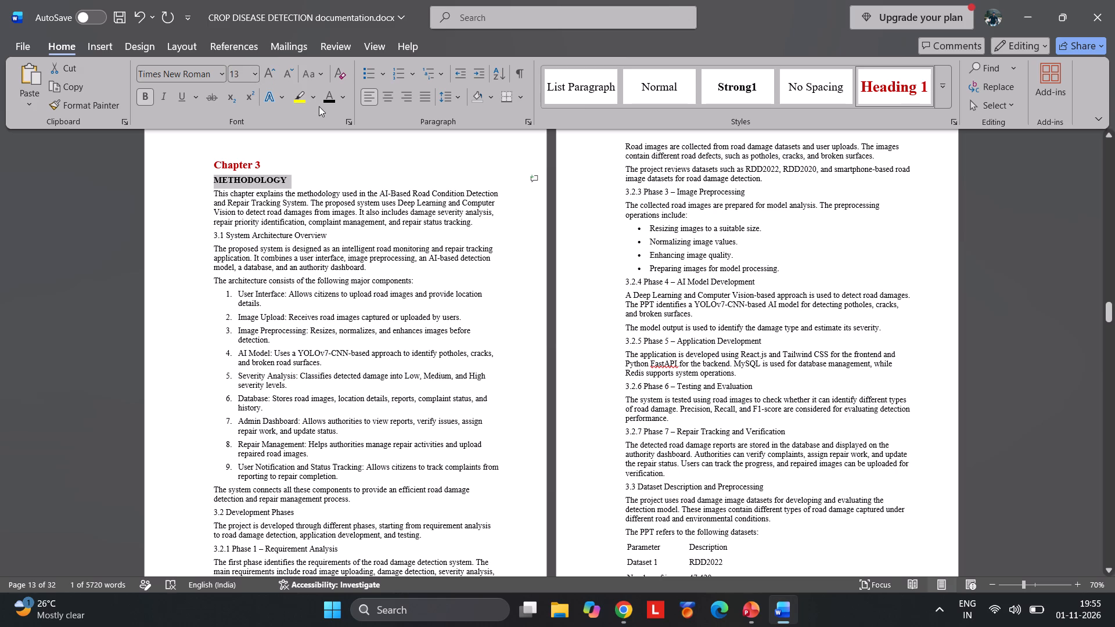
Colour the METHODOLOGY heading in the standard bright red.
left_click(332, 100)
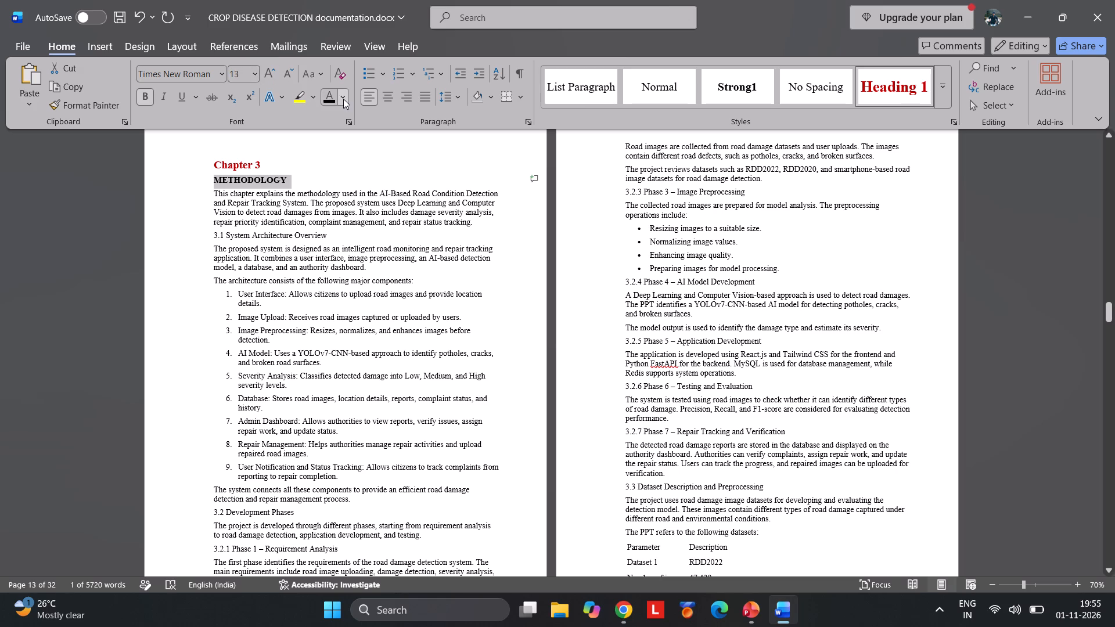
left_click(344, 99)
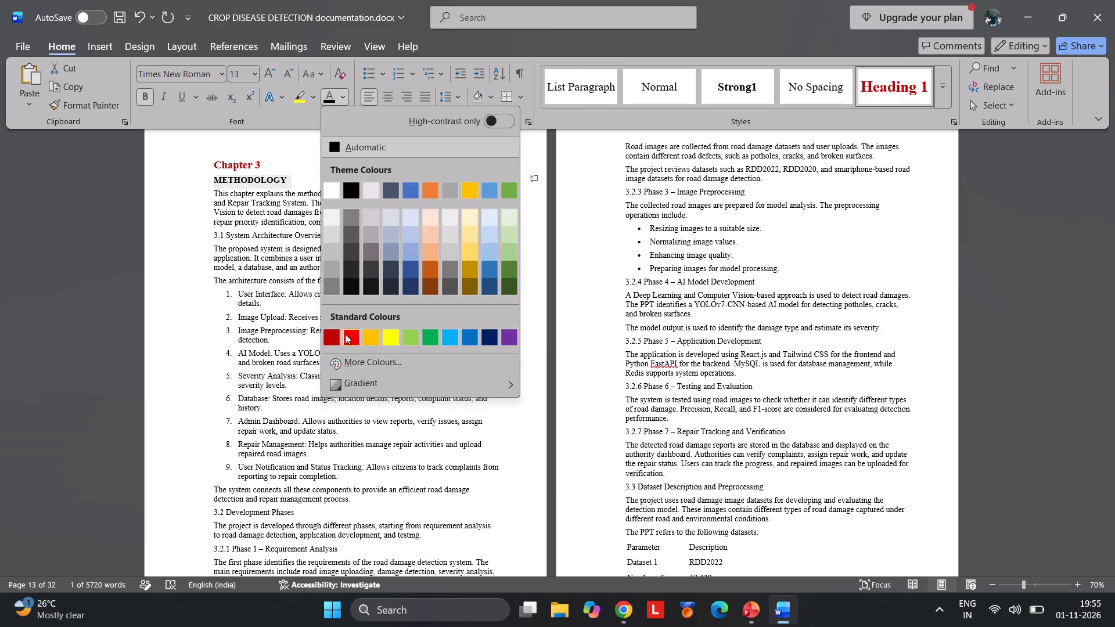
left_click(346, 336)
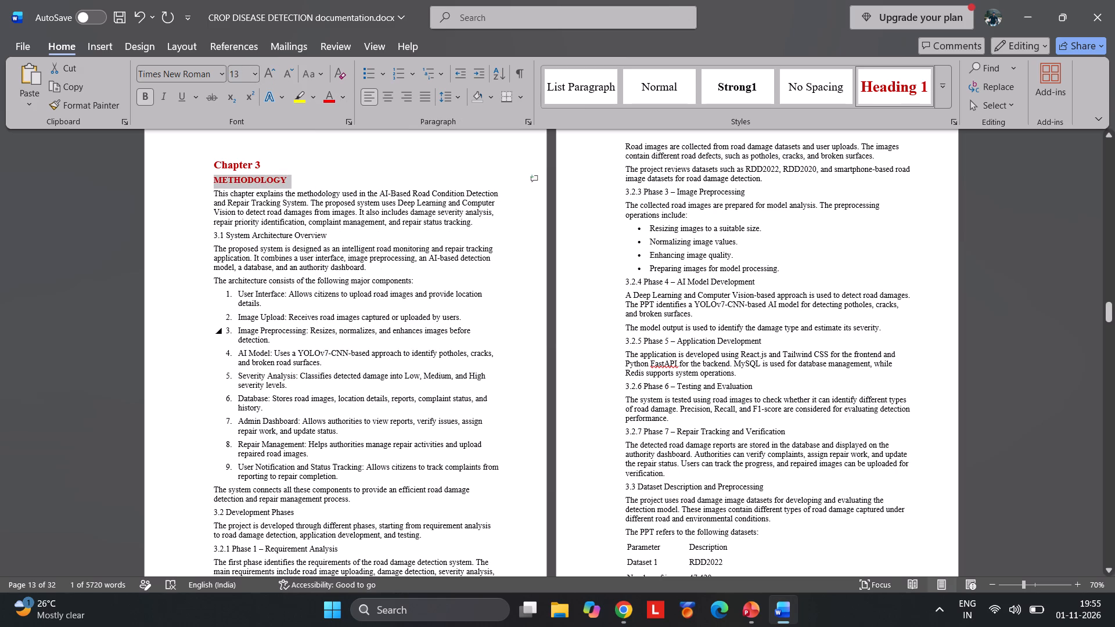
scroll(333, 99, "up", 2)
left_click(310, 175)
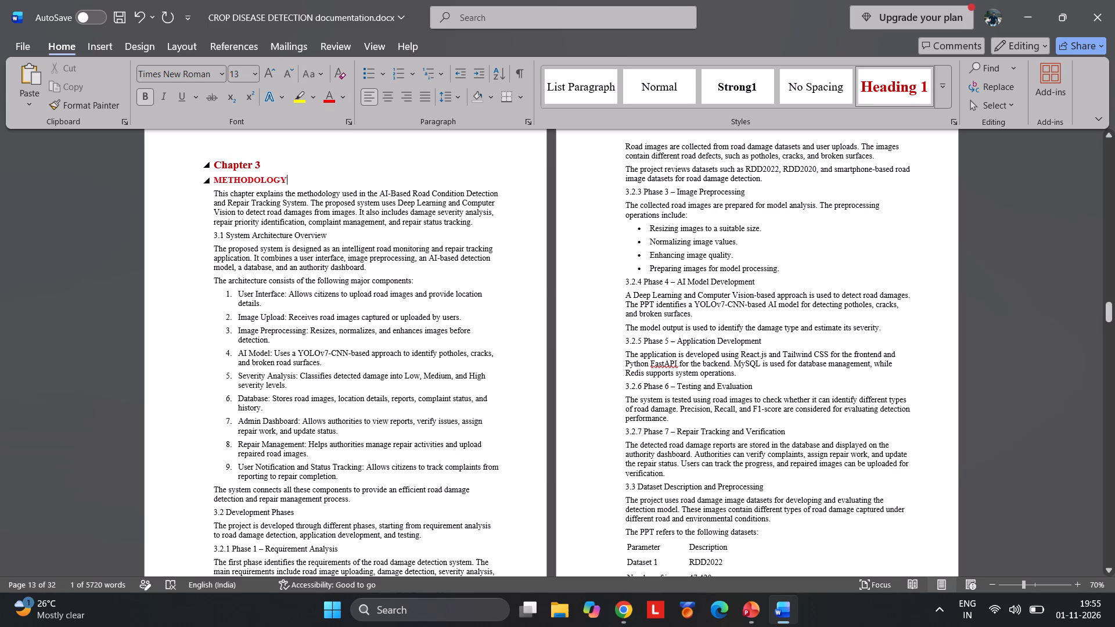
Change the METHODOLOGY heading's font colour to the standard dark red, matching the Chapter 3 title.
left_click_drag(288, 176, 203, 183)
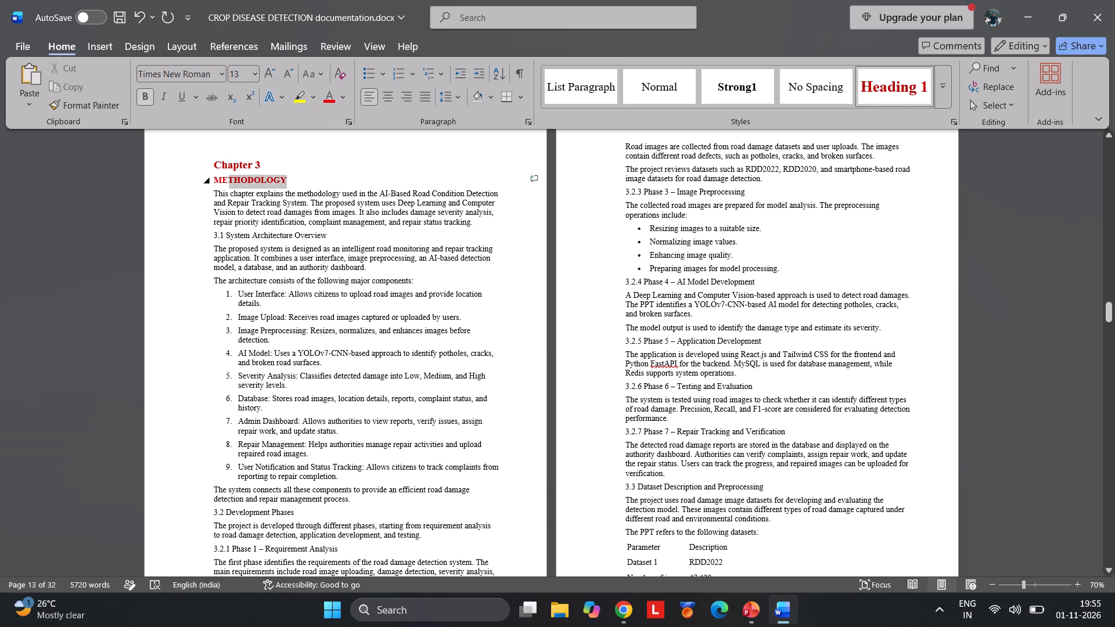
left_click_drag(203, 183, 188, 181)
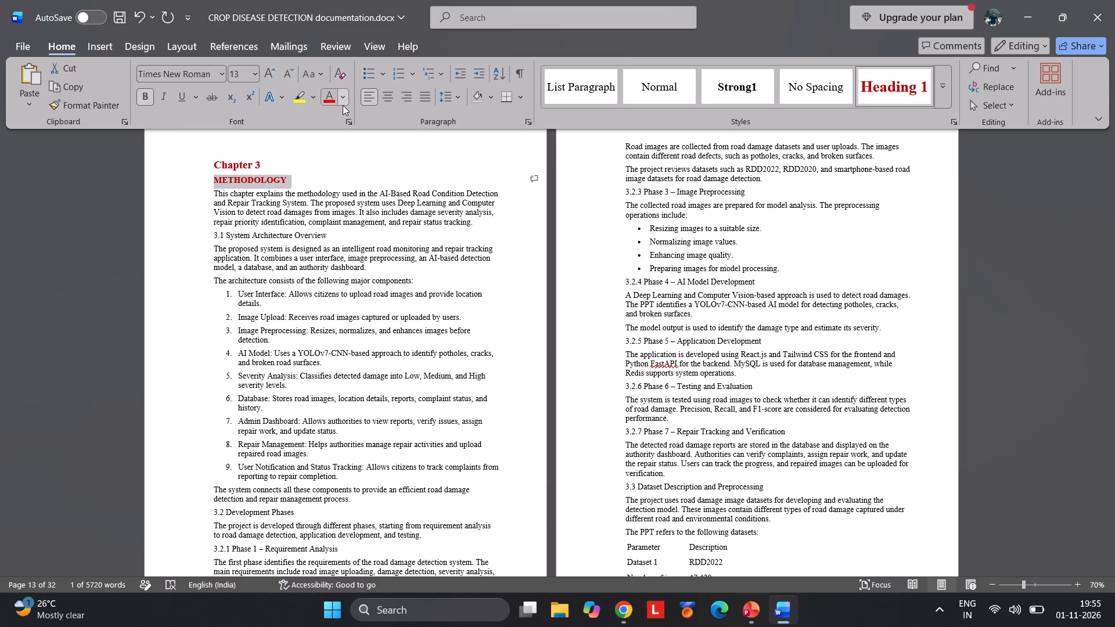
left_click(343, 105)
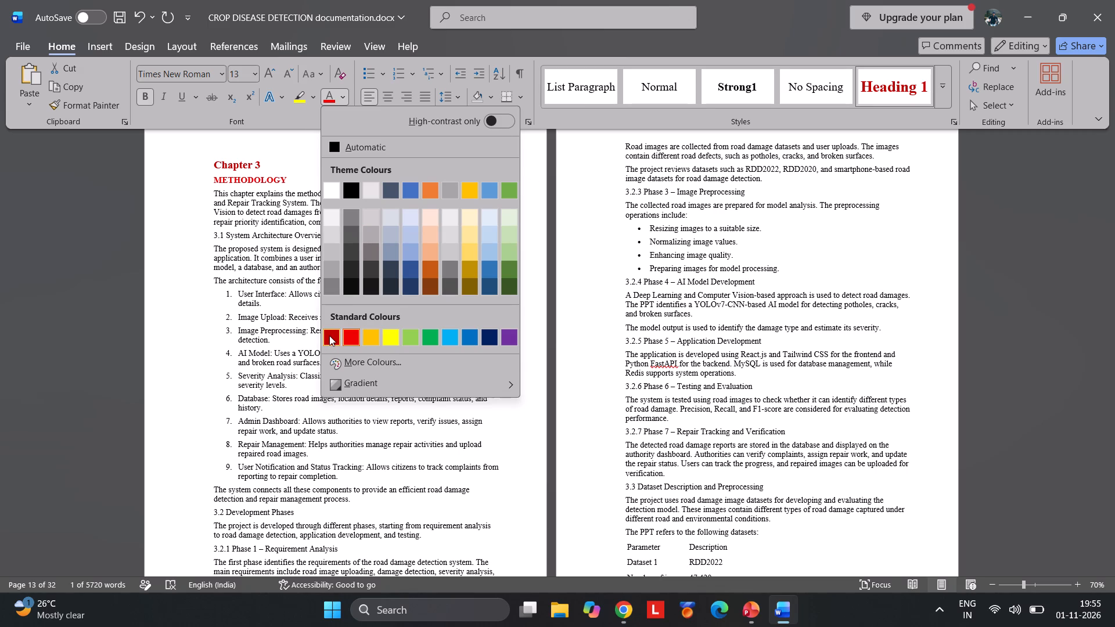
left_click(329, 336)
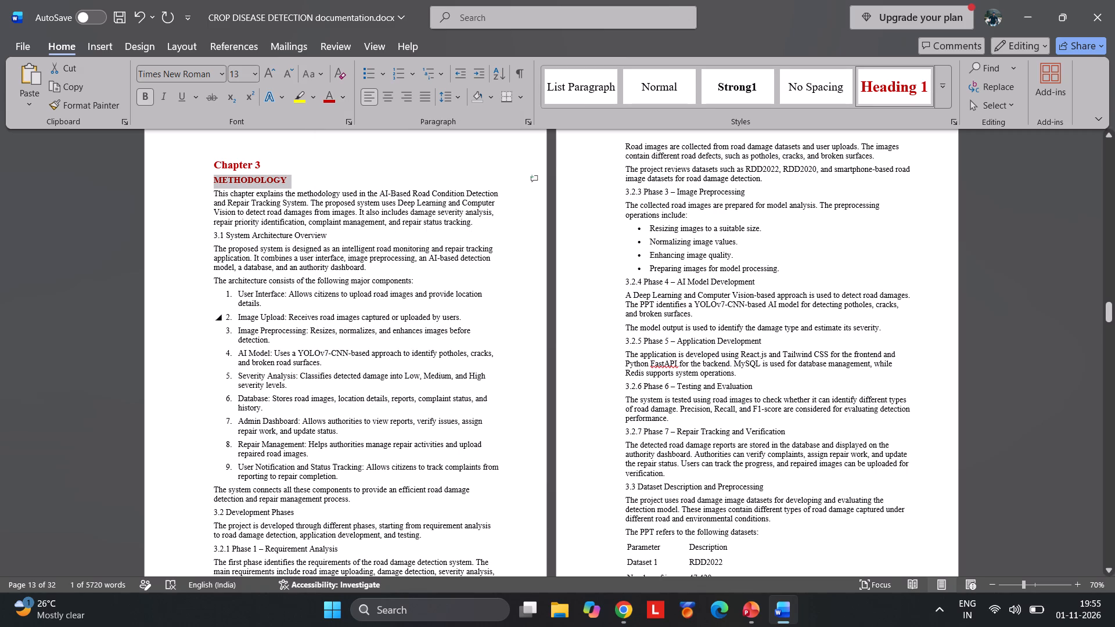
left_click(325, 174)
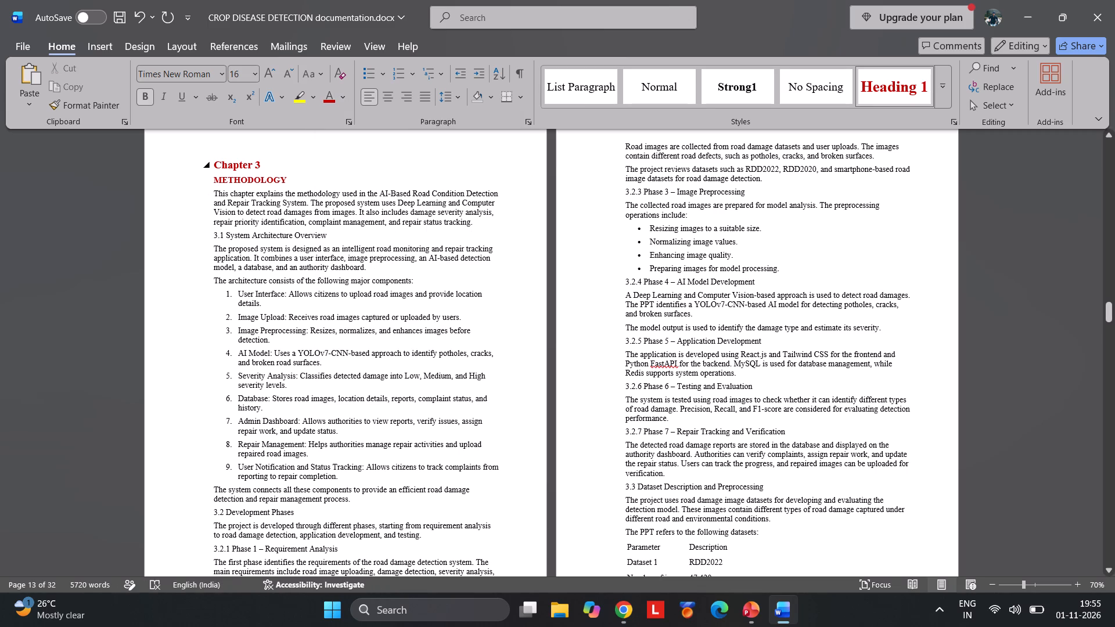
left_click(279, 180)
Make the "3.1 System Architecture Overview" heading bold and set its font size to 13.
left_click_drag(329, 237, 175, 230)
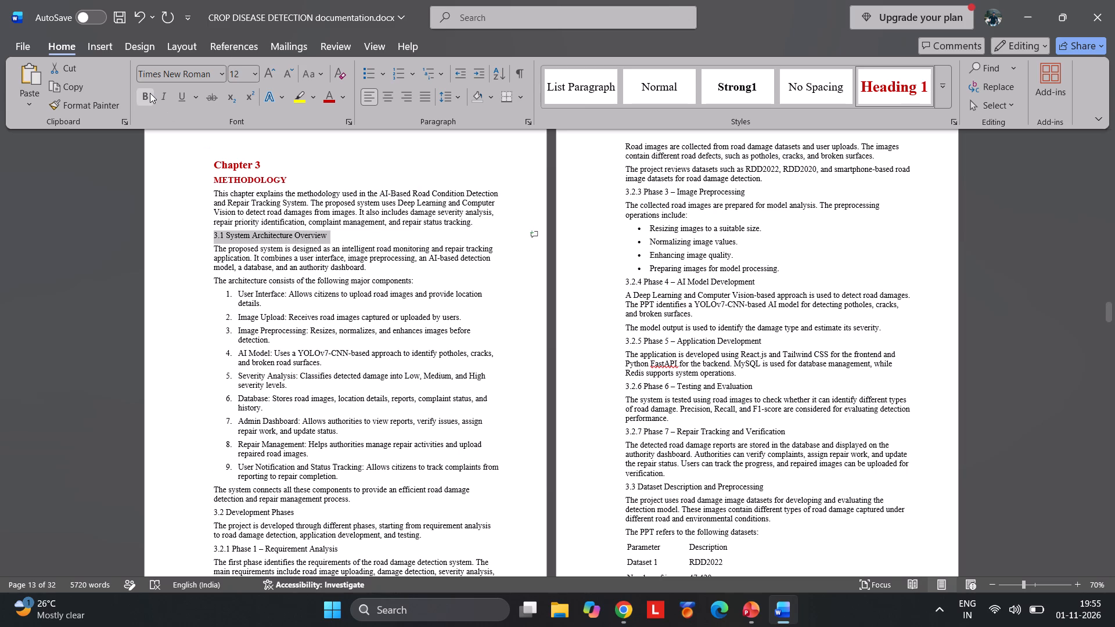
left_click(150, 94)
left_click(242, 73)
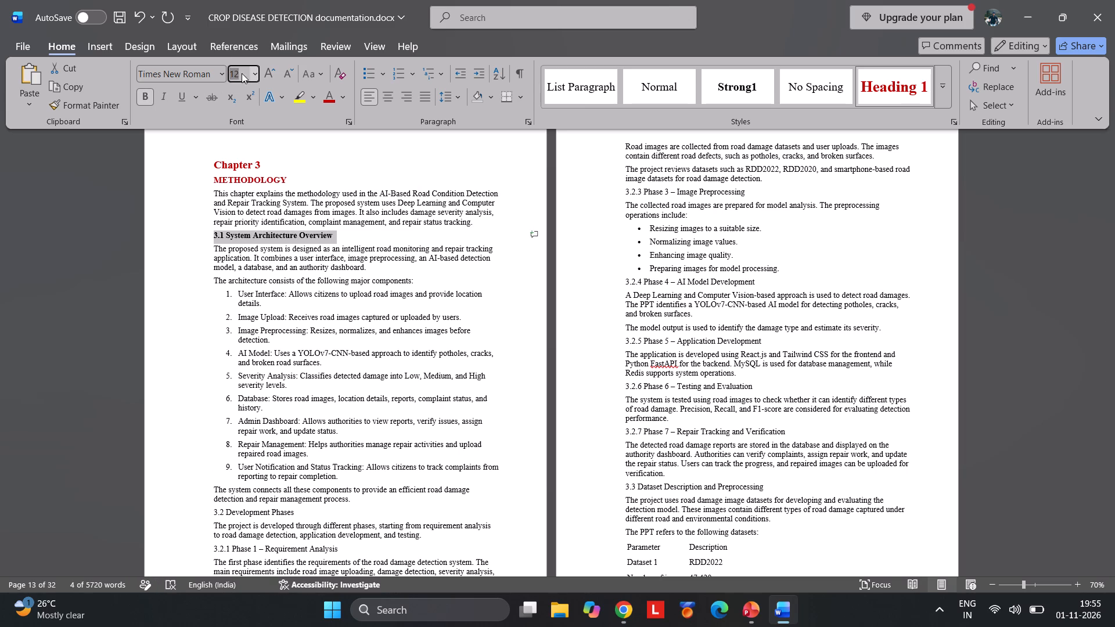
left_click(242, 73)
key("BackSpace")
key("3")
key("Return")
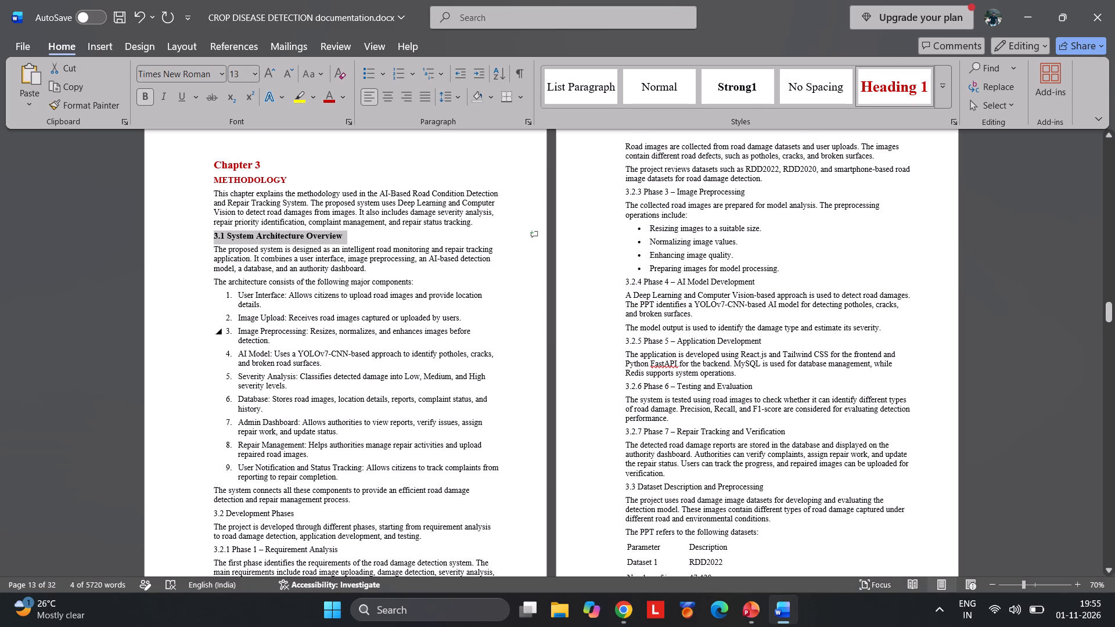
Make the "3.2 Development Phases" heading bold and set its font size to 13.
scroll(293, 367, "down", 1)
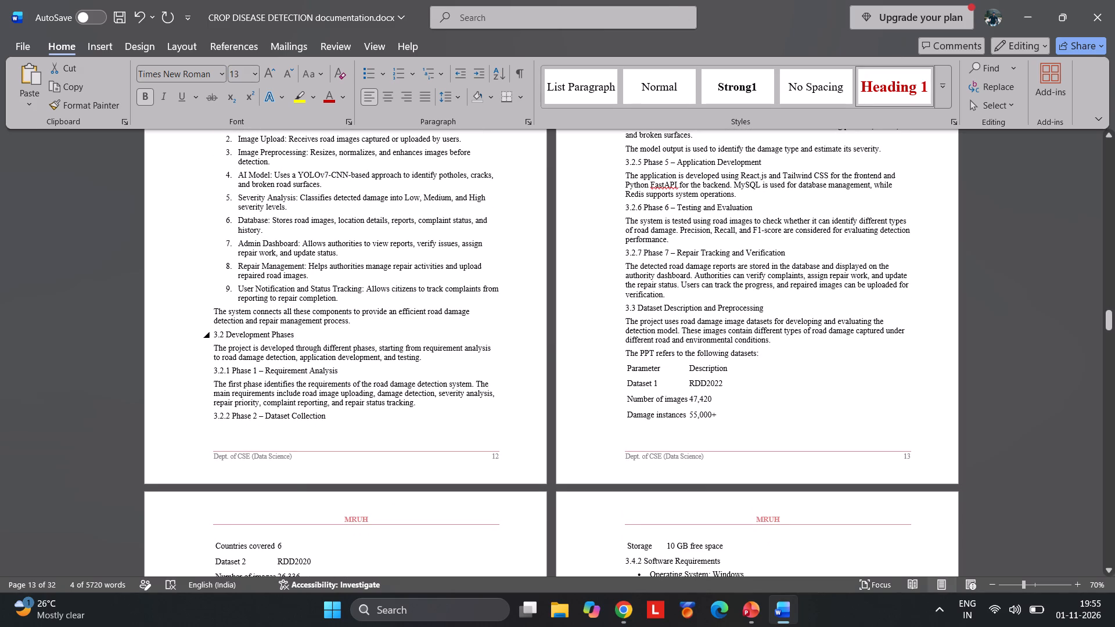
left_click_drag(297, 337, 194, 337)
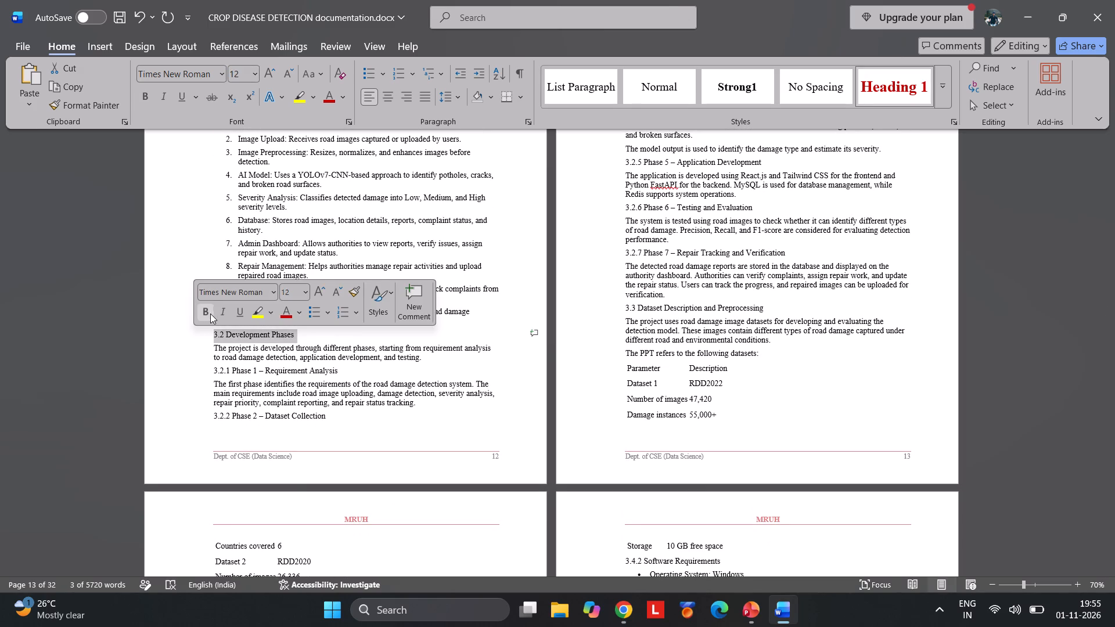
left_click(211, 313)
left_click(294, 292)
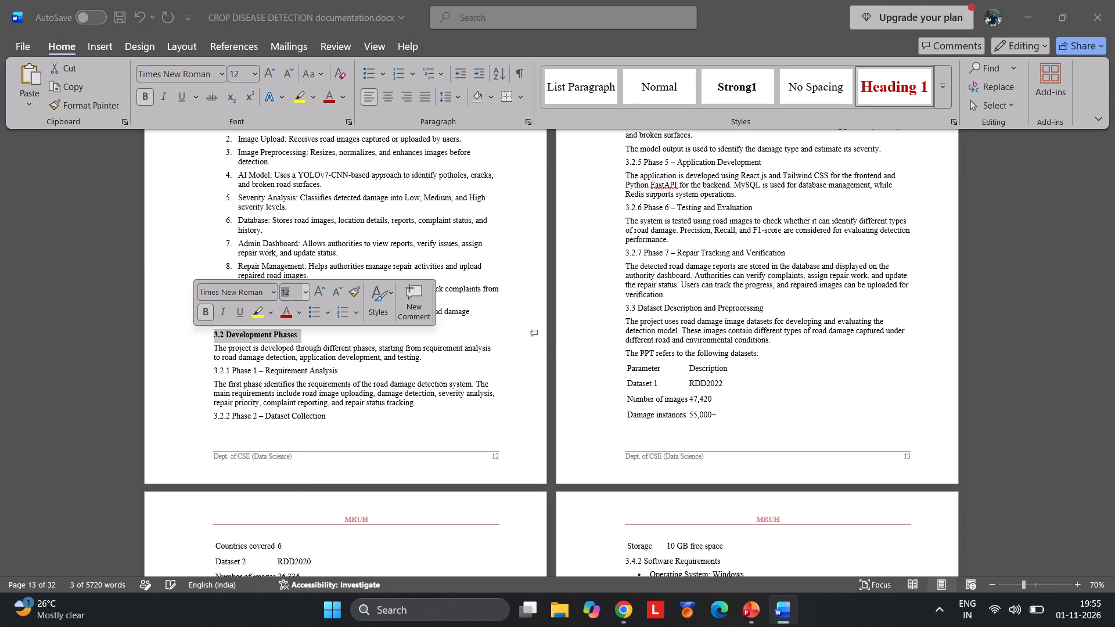
left_click(294, 292)
key("BackSpace")
key("3")
key("Return")
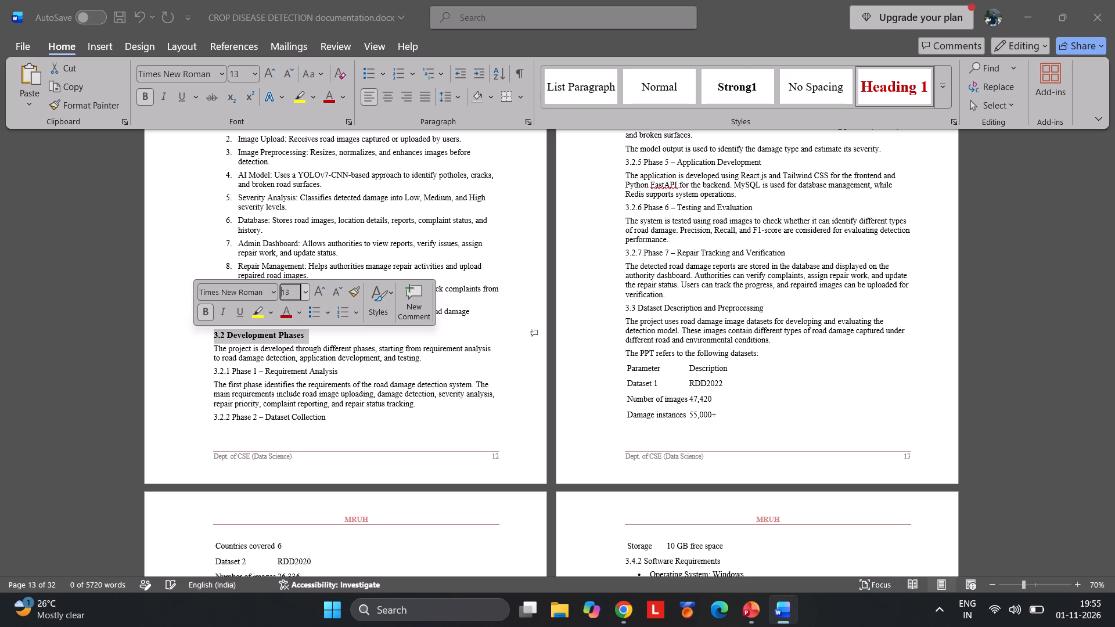
Set the "3.2.1 Phase 1 – Requirement Analysis" heading to font size 13 and make it bold.
left_click_drag(350, 373, 189, 379)
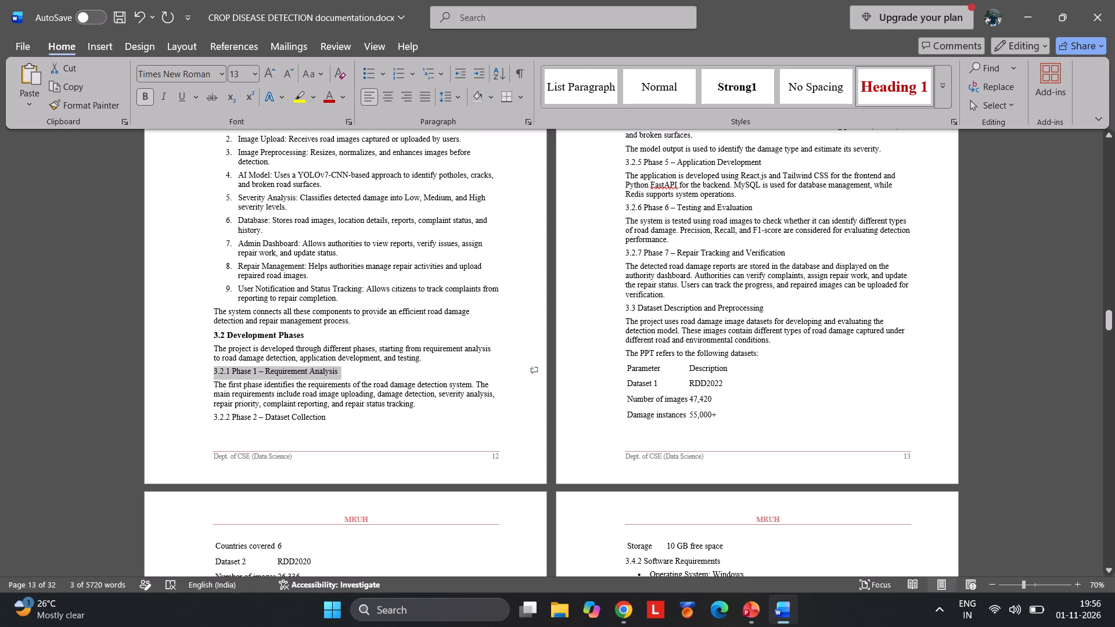
left_click_drag(189, 379, 175, 377)
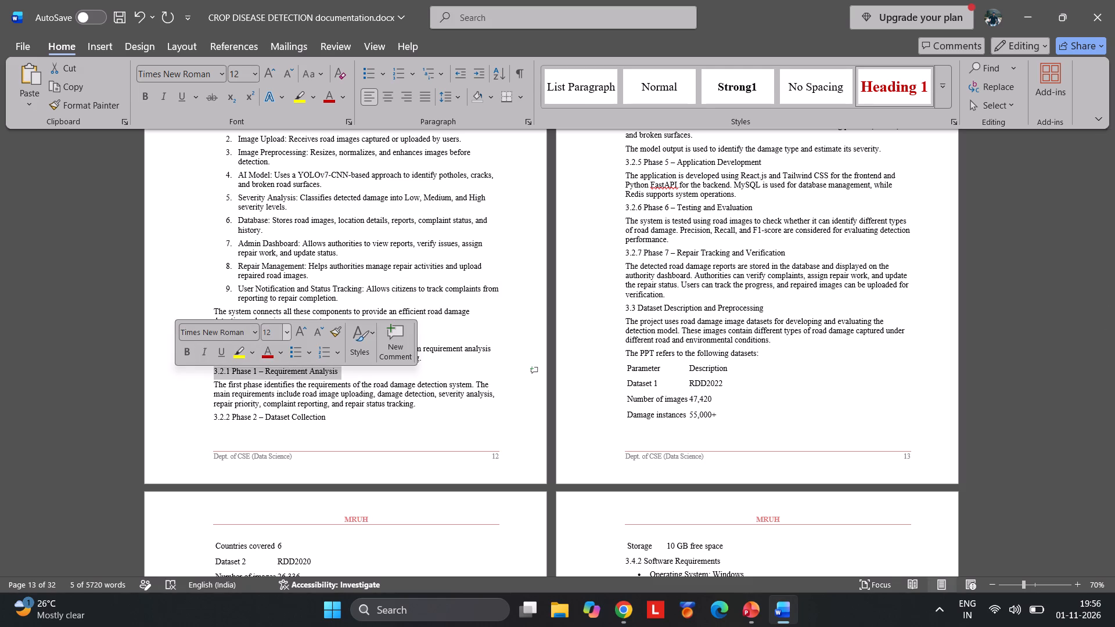
double_click(271, 331)
key("BackSpace")
key("3")
key("Return")
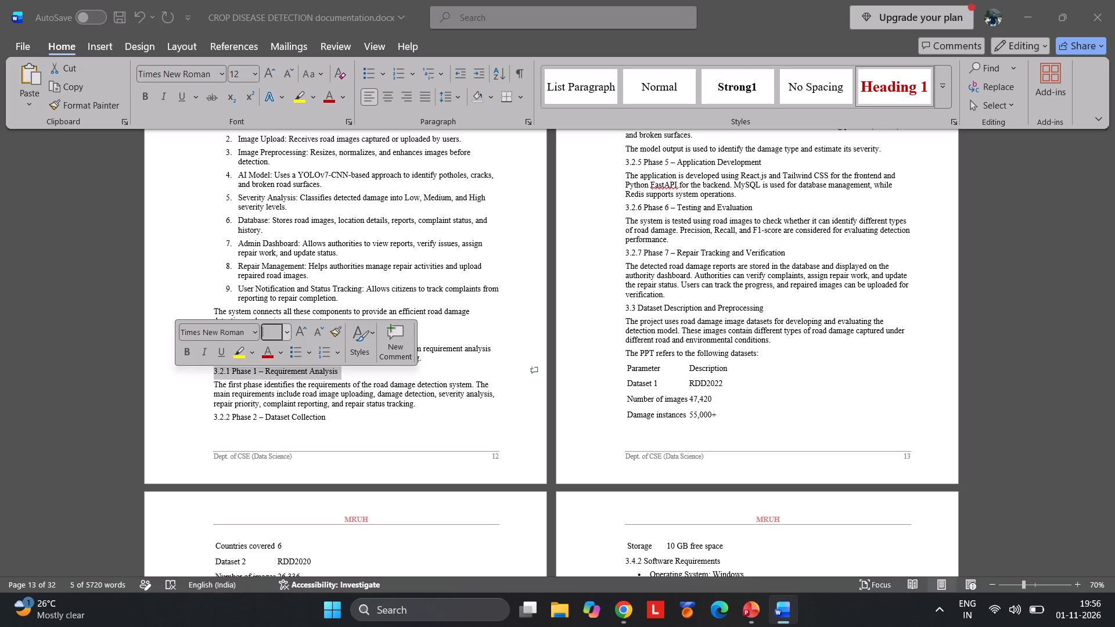
left_click(182, 354)
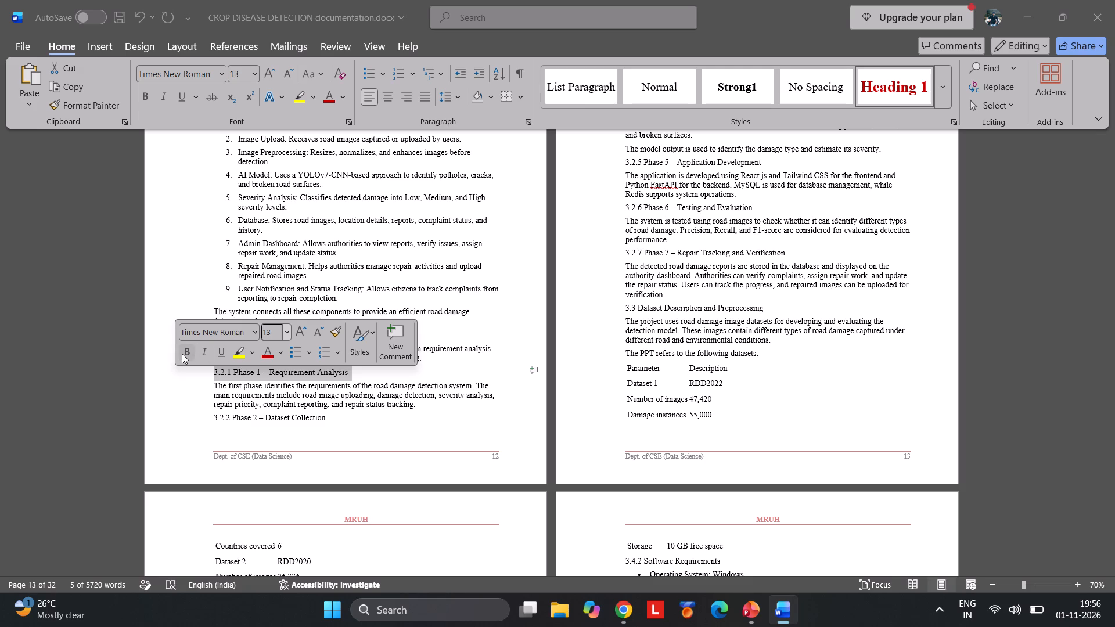
left_click(386, 373)
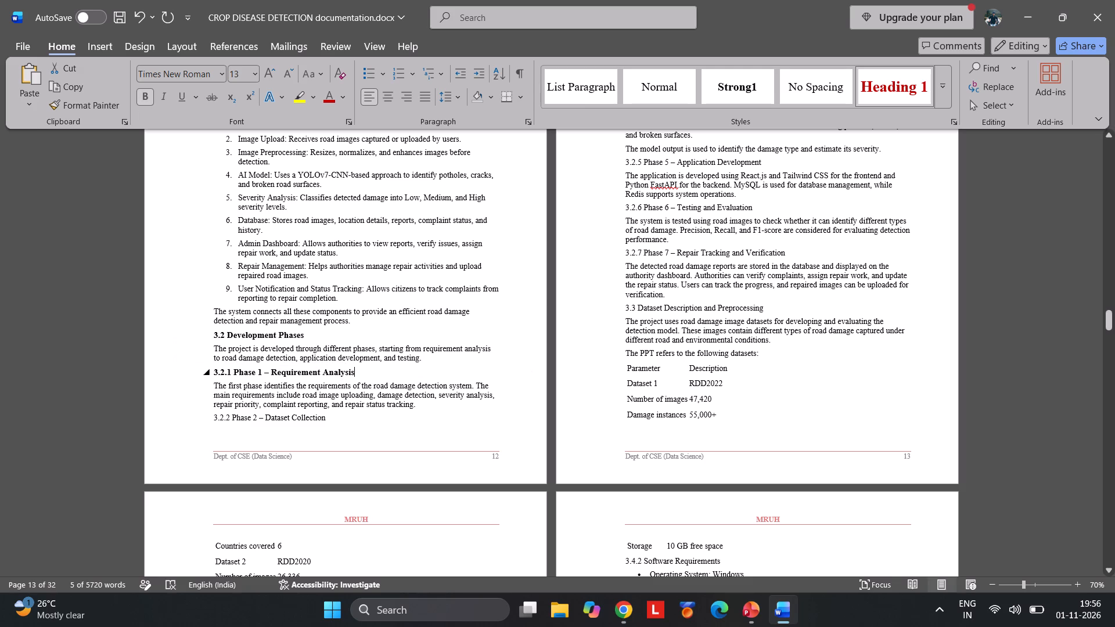
Insert two paragraph breaks after the 3.2.1 body text to push the 3.2.2 heading onto the following page.
left_click(423, 406)
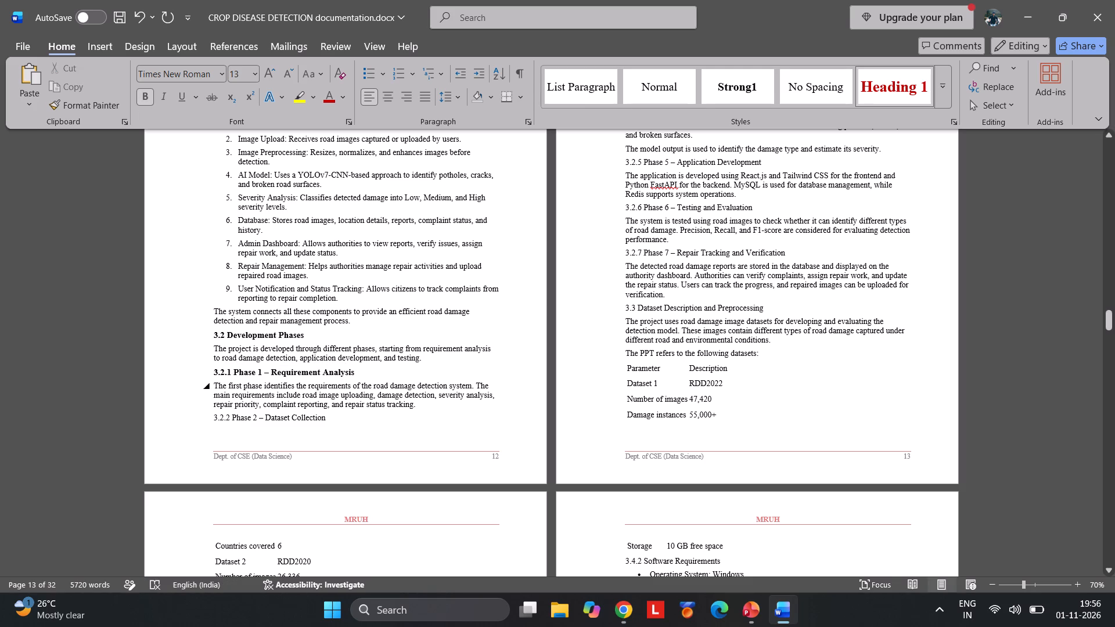
key("Return")
key("Return")
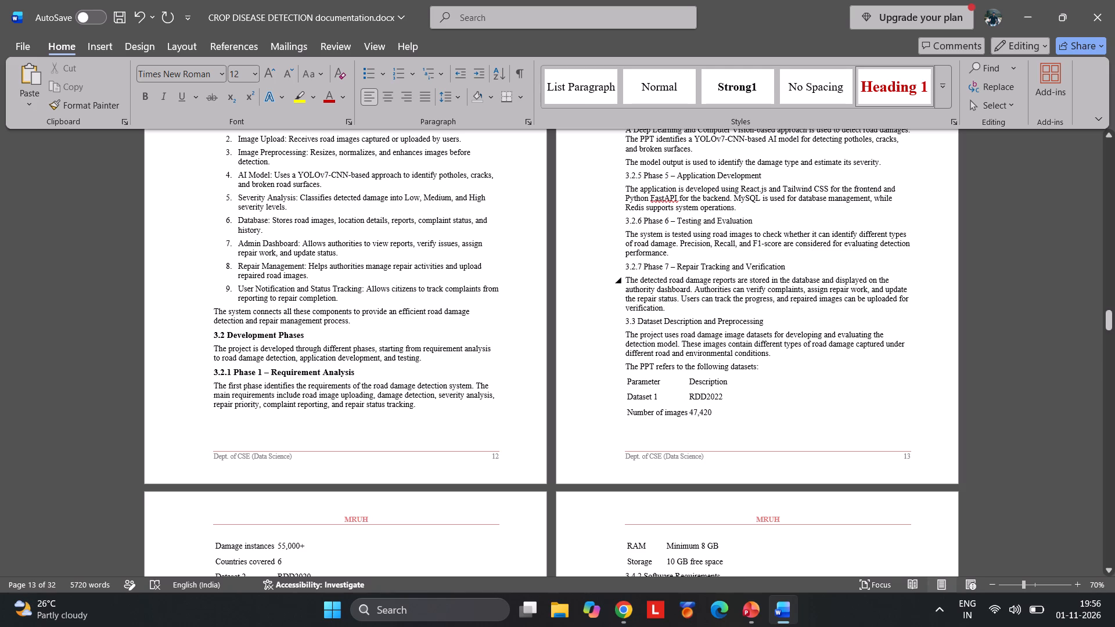
Make the "3.2.2 Phase 2 – Dataset Collection" heading bold and set its font size to 13.
scroll(780, 282, "up", 4)
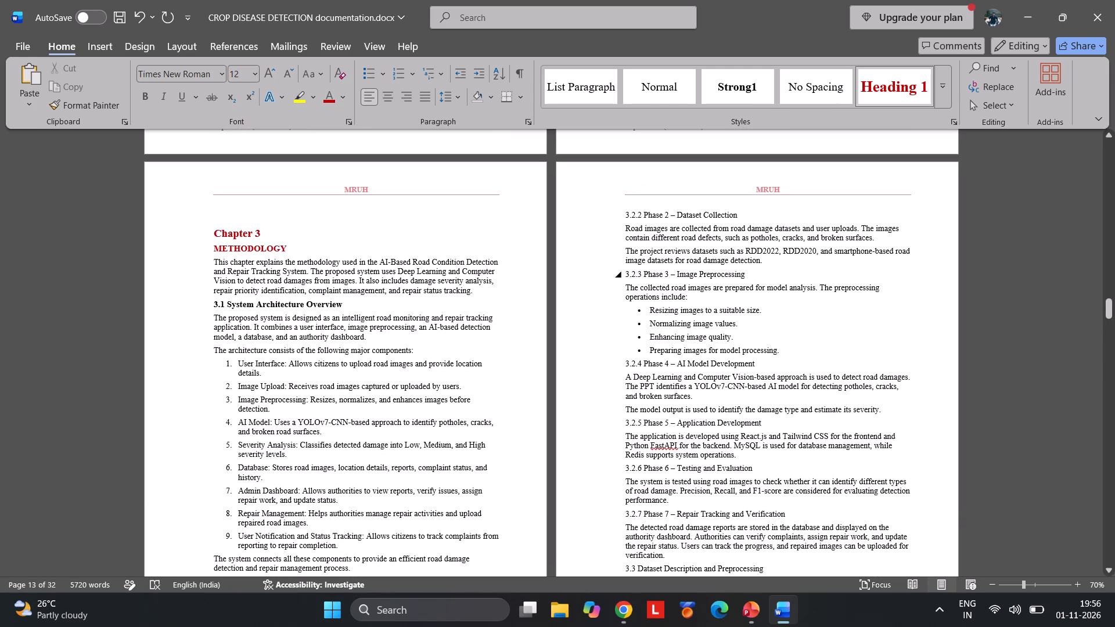
left_click_drag(740, 218, 569, 208)
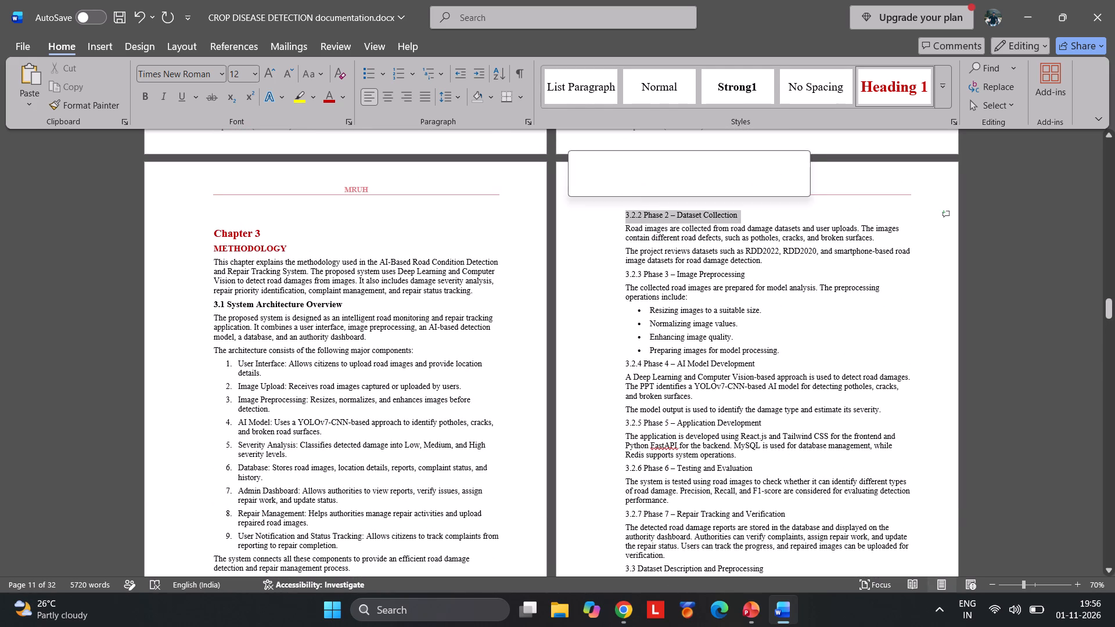
left_click(578, 182)
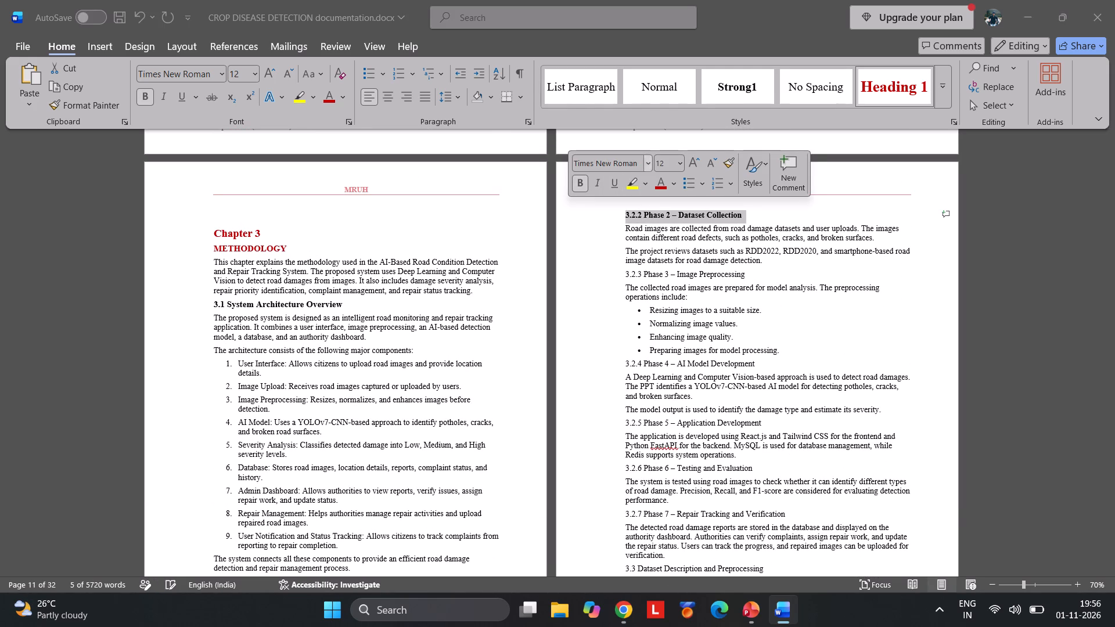
left_click(665, 165)
left_click(665, 165)
key("BackSpace")
key("3")
key("Return")
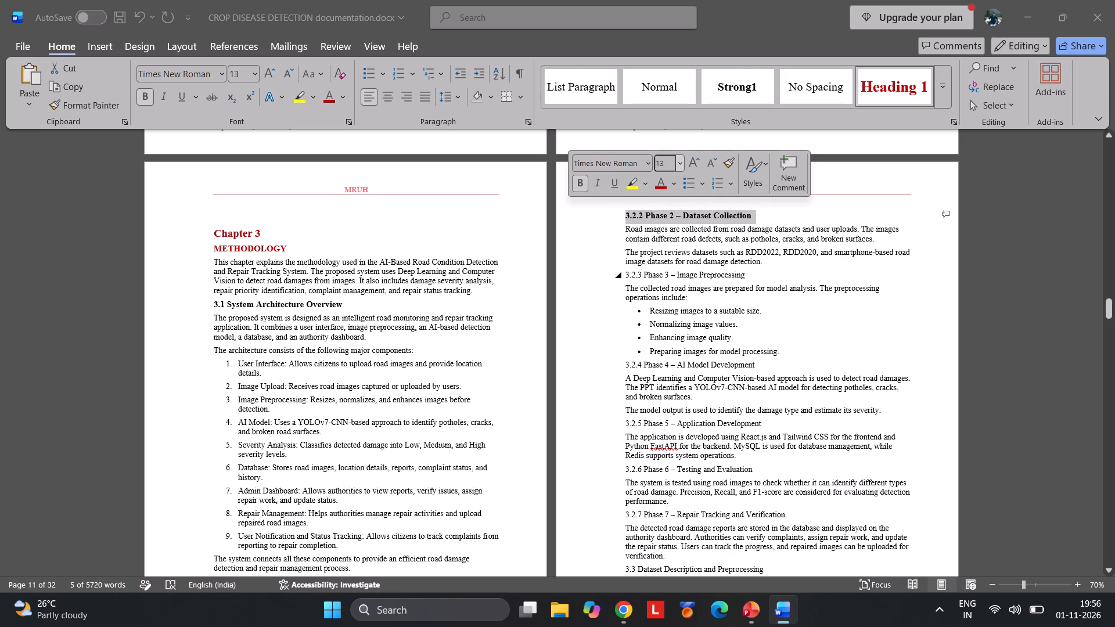
Make the "3.2.3 Phase 3 – Image Preprocessing" heading bold and set its font size to 13.
left_click_drag(751, 273, 594, 278)
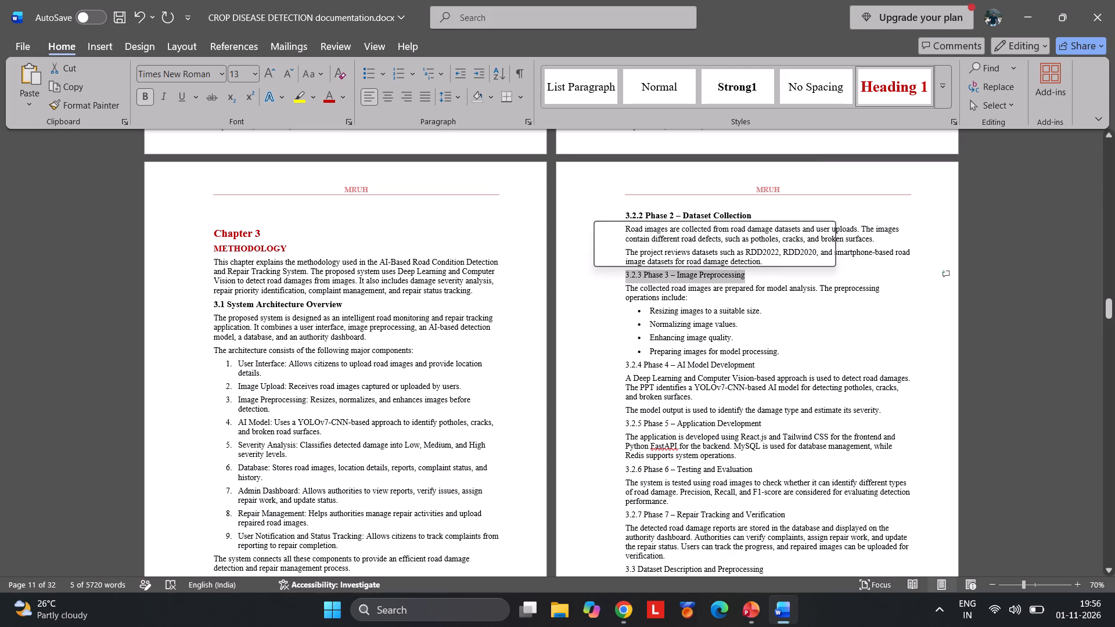
left_click(604, 255)
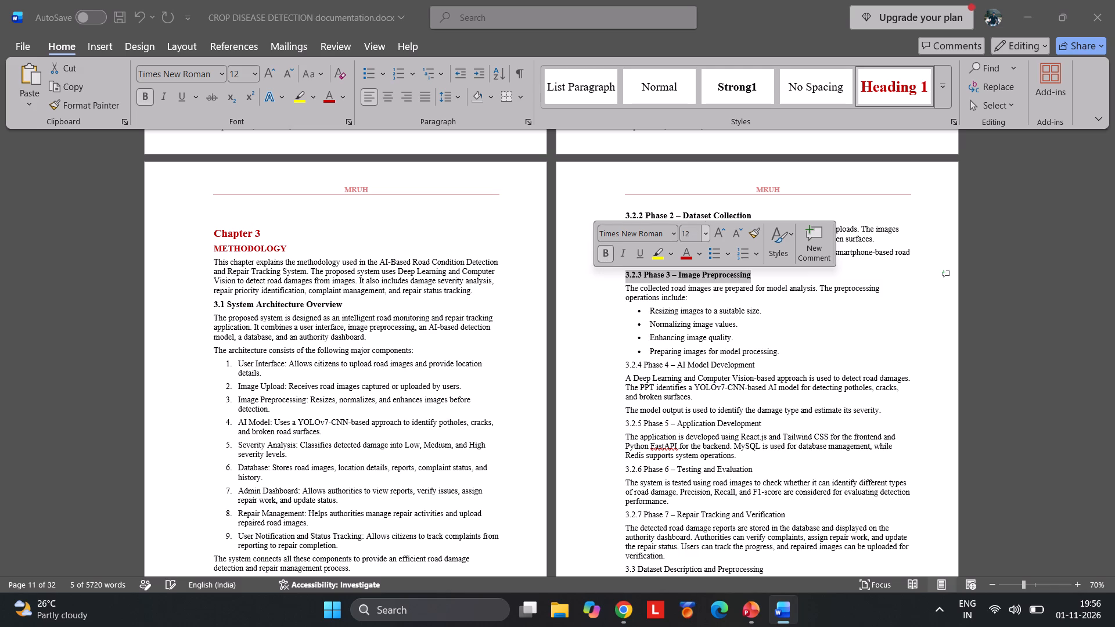
left_click(689, 233)
left_click(689, 233)
key("BackSpace")
key("3")
key("Return")
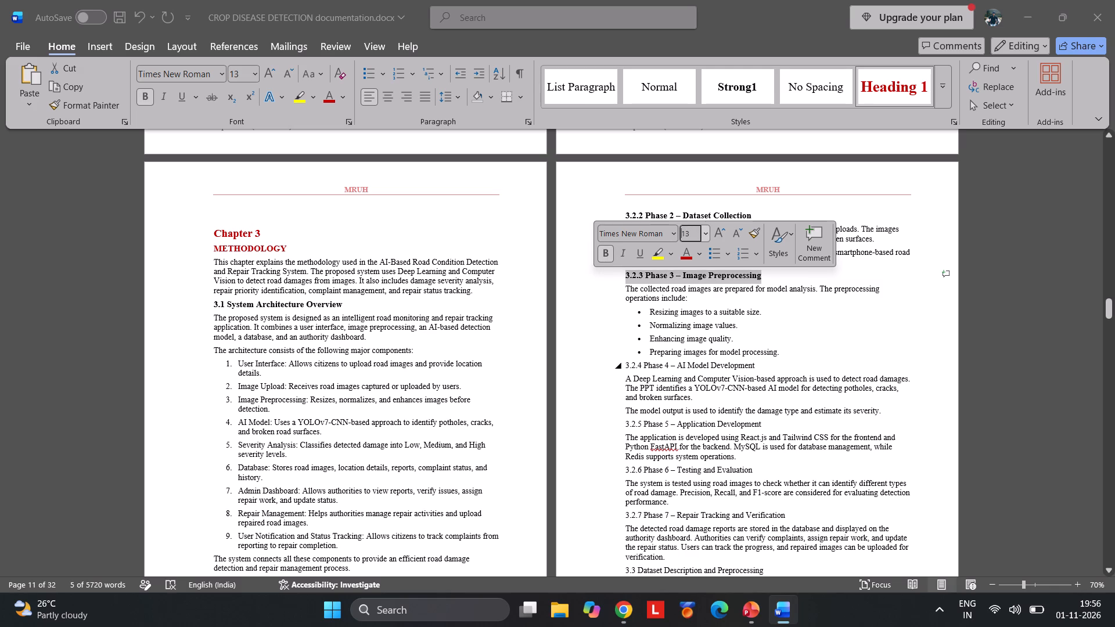
Make the "3.2.4 Phase 4 – AI Model Development" heading bold and set its font size to 13.
left_click_drag(760, 368, 578, 371)
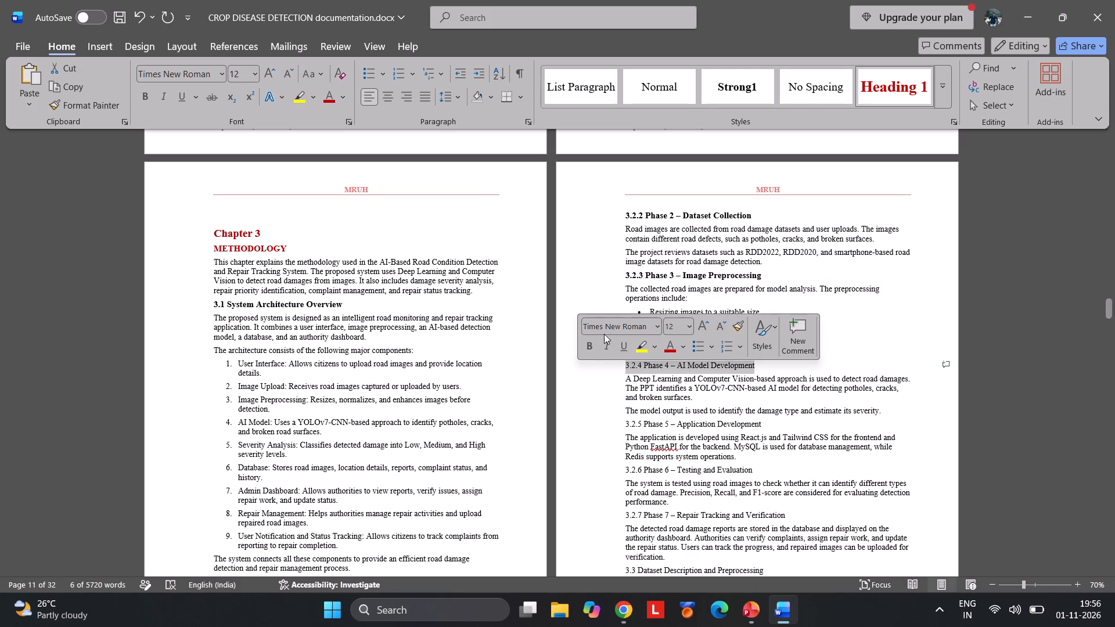
left_click(589, 343)
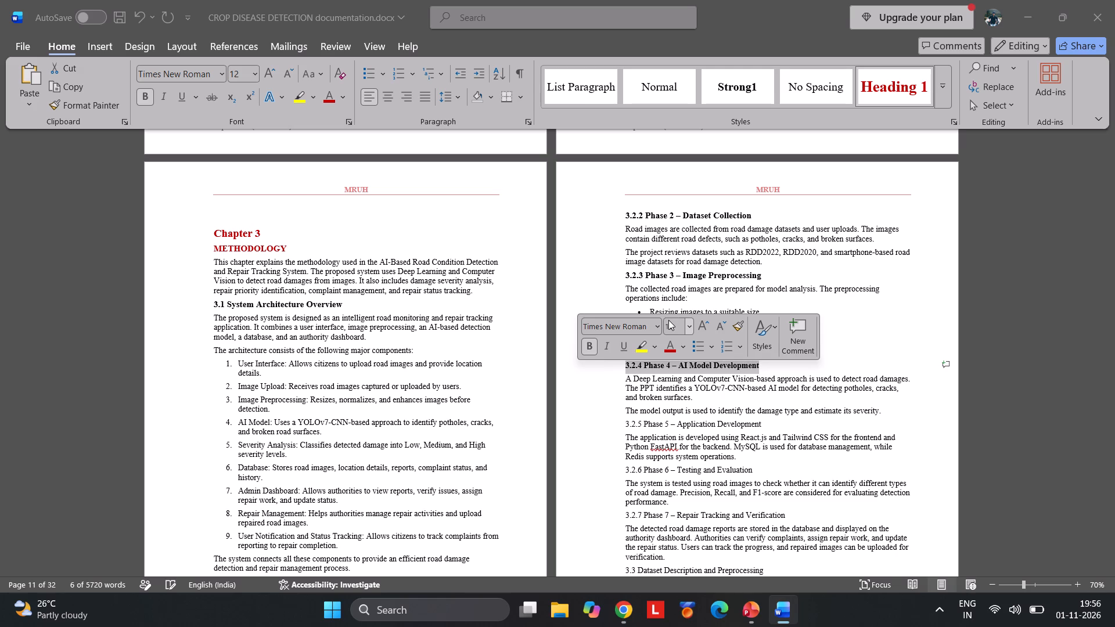
left_click(674, 323)
left_click(679, 330)
key("BackSpace")
key("3")
key("Return")
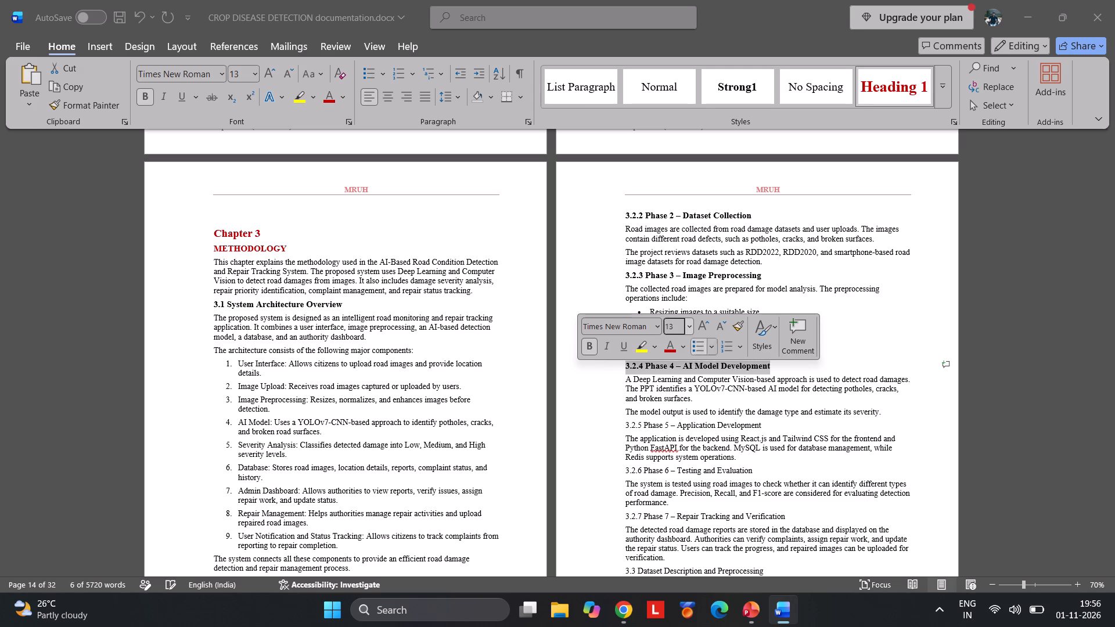
Make the "3.2.5 Phase 5 – Application Development" heading bold and set its font size to 13.
left_click_drag(762, 428, 583, 426)
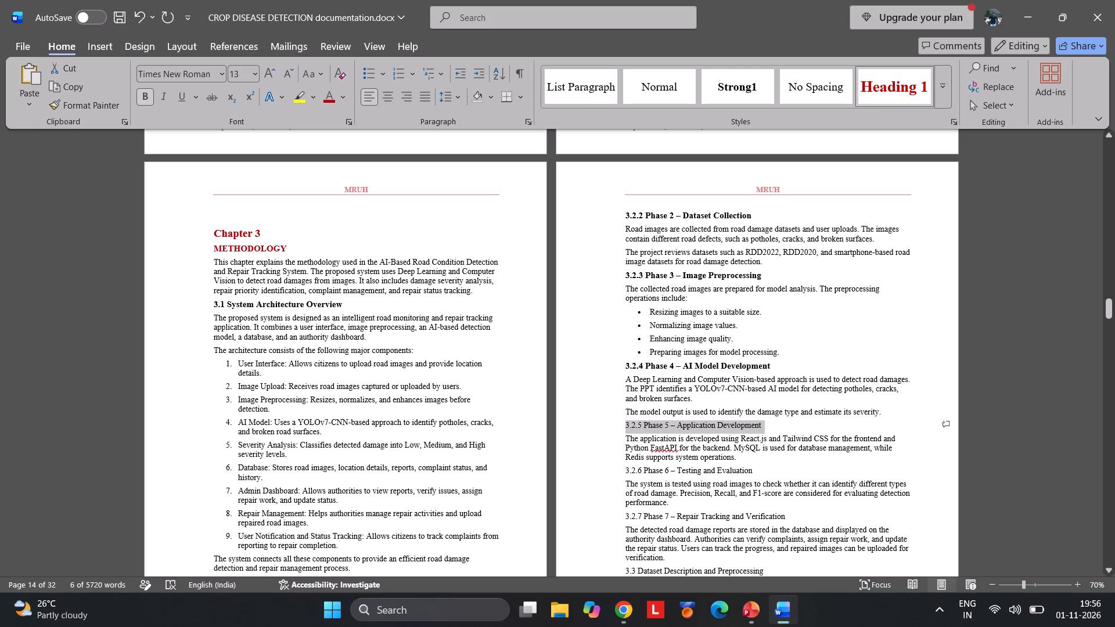
left_click_drag(583, 426, 582, 426)
left_click(589, 401)
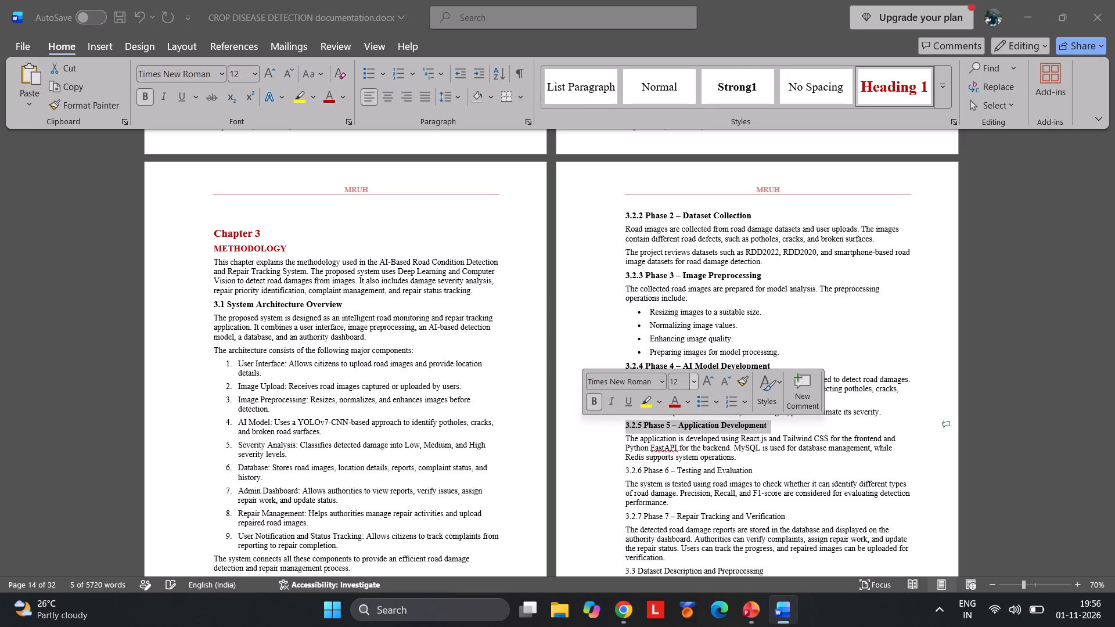
left_click(682, 385)
left_click(682, 385)
key("BackSpace")
key("3")
key("Return")
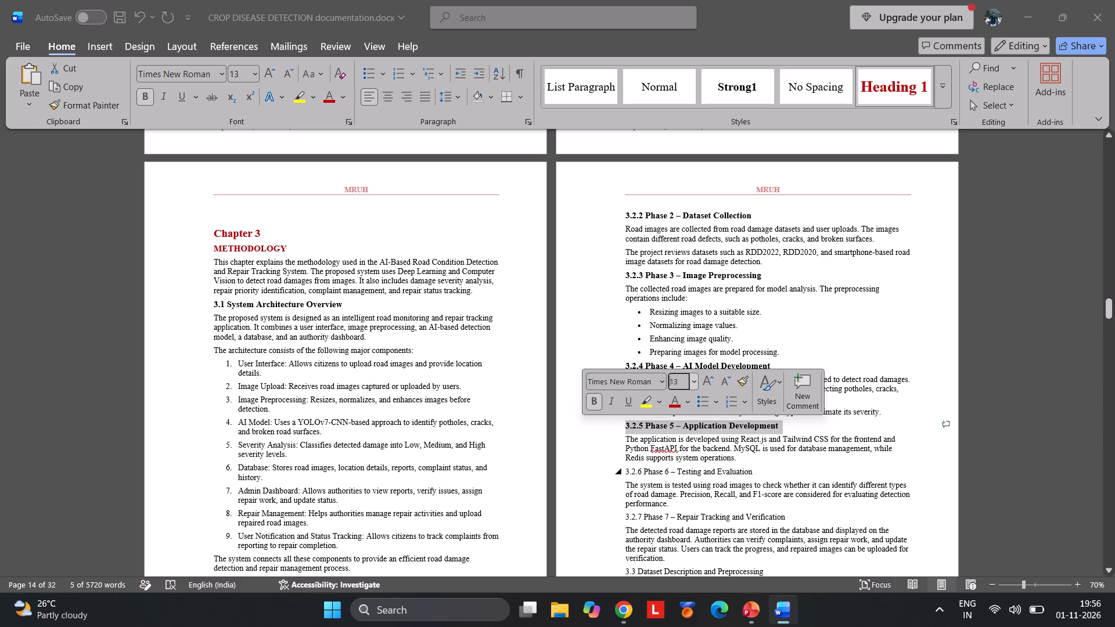
Make the "3.2.6 Phase 6 – Testing and Evaluation" heading bold and set its font size to 13.
left_click_drag(758, 469, 588, 478)
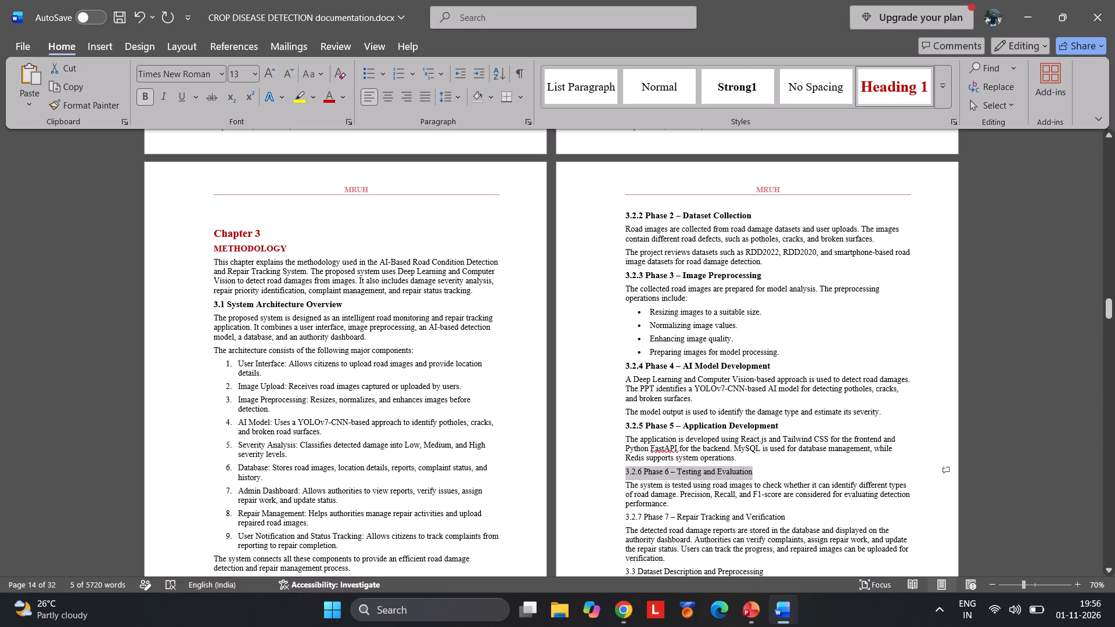
left_click_drag(588, 478, 590, 477)
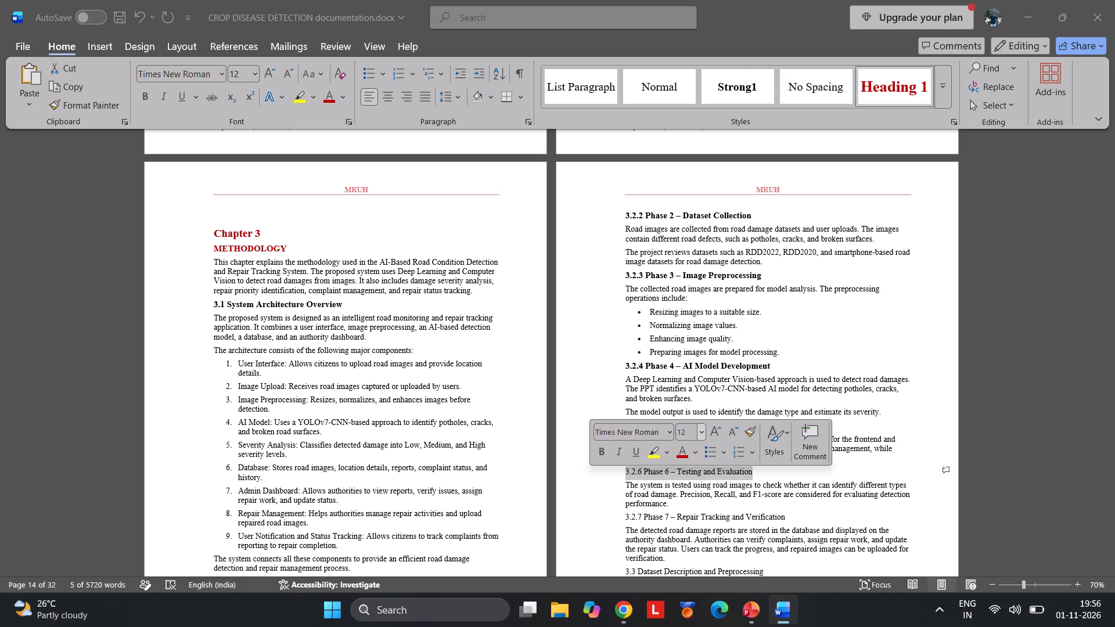
left_click(687, 434)
left_click(687, 434)
key("BackSpace")
key("3")
key("Return")
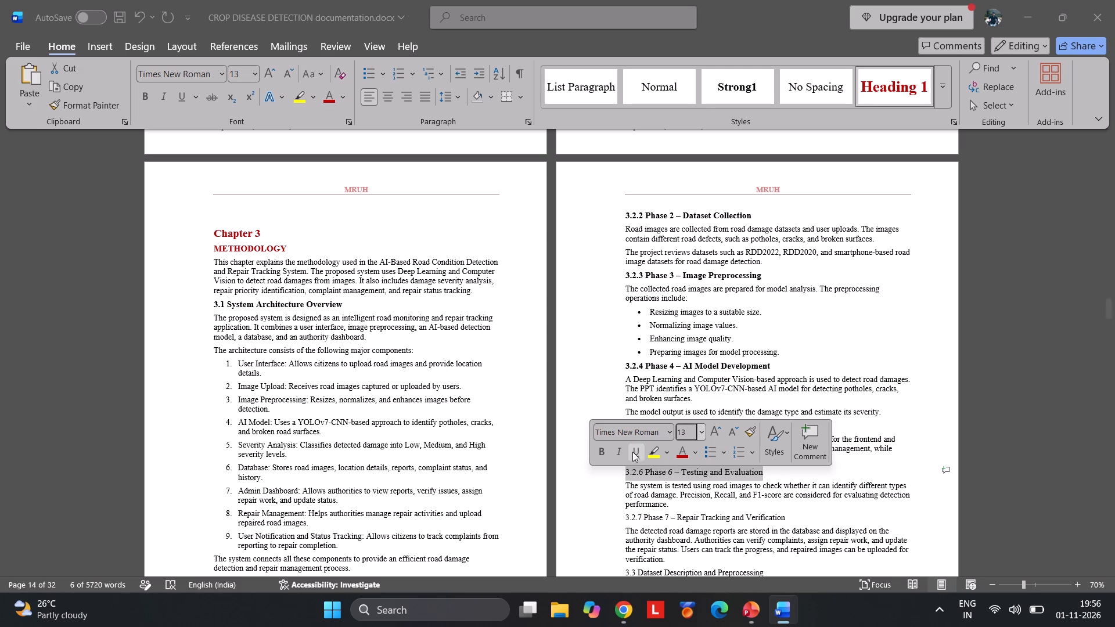
left_click(602, 451)
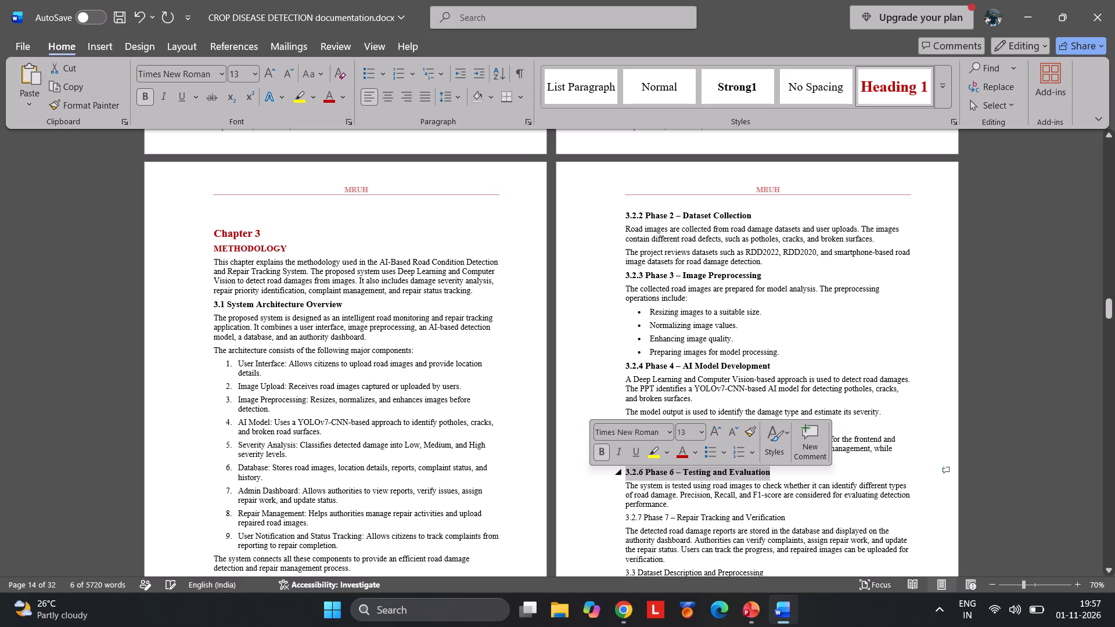
left_click(801, 475)
Make the "3.2.7 Phase 7 – Repair Tracking and Verification" heading bold and set its font size to 13.
scroll(801, 475, "down", 3)
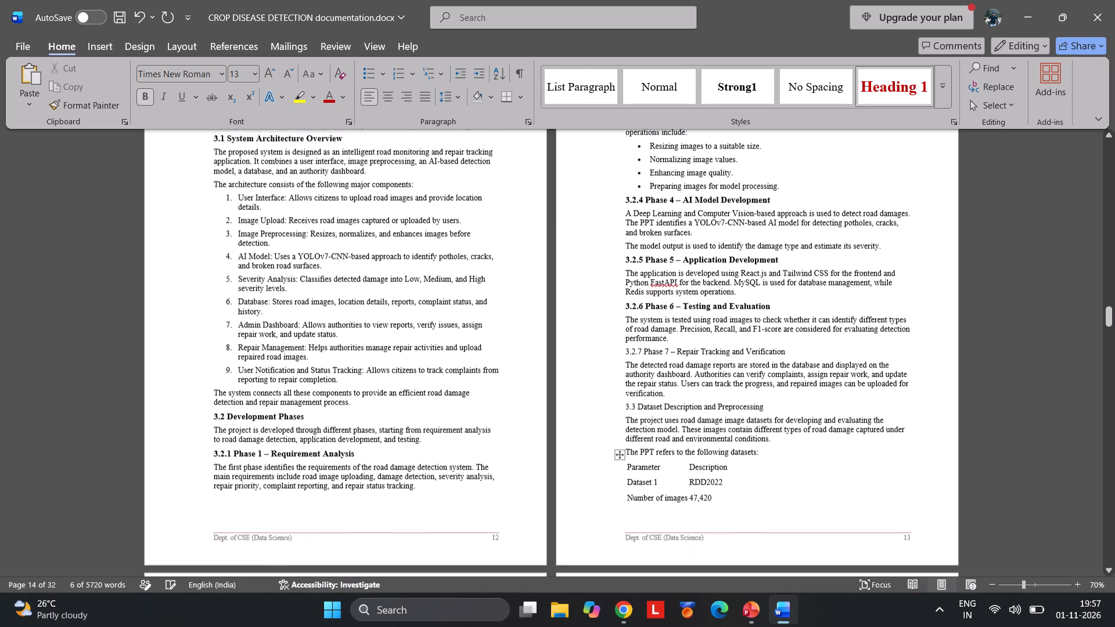
scroll(801, 475, "down", 1)
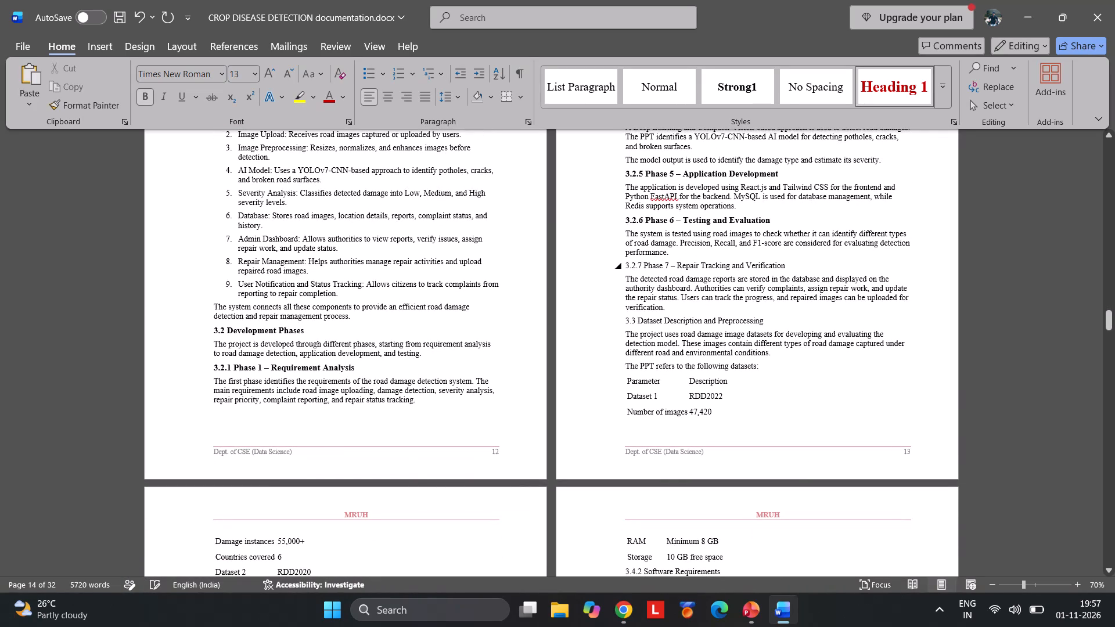
left_click_drag(789, 266, 573, 265)
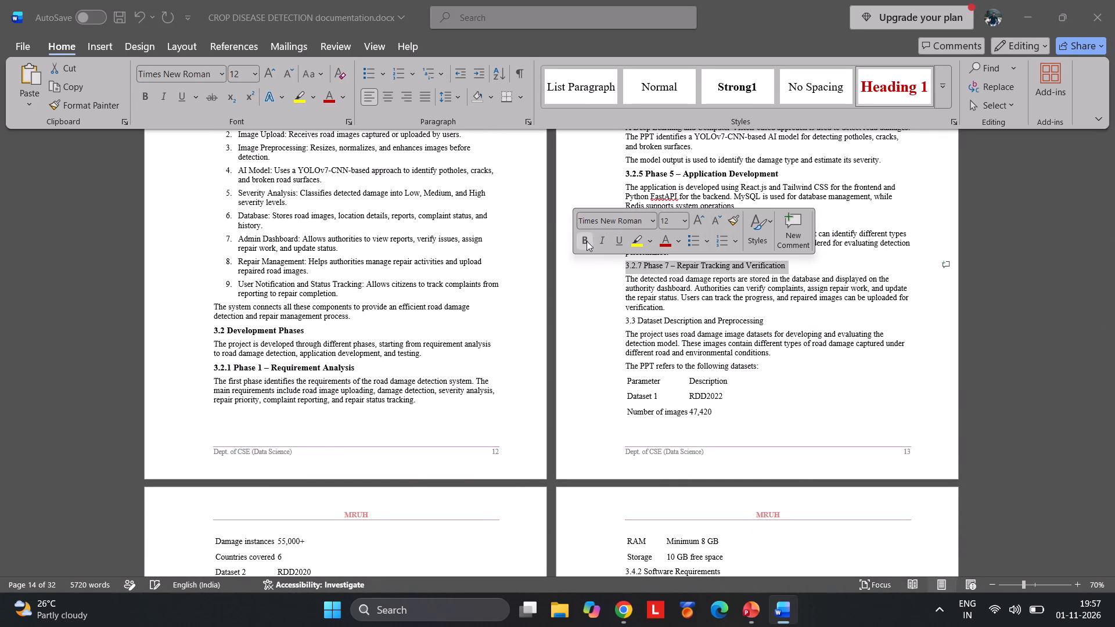
left_click(587, 241)
left_click(668, 222)
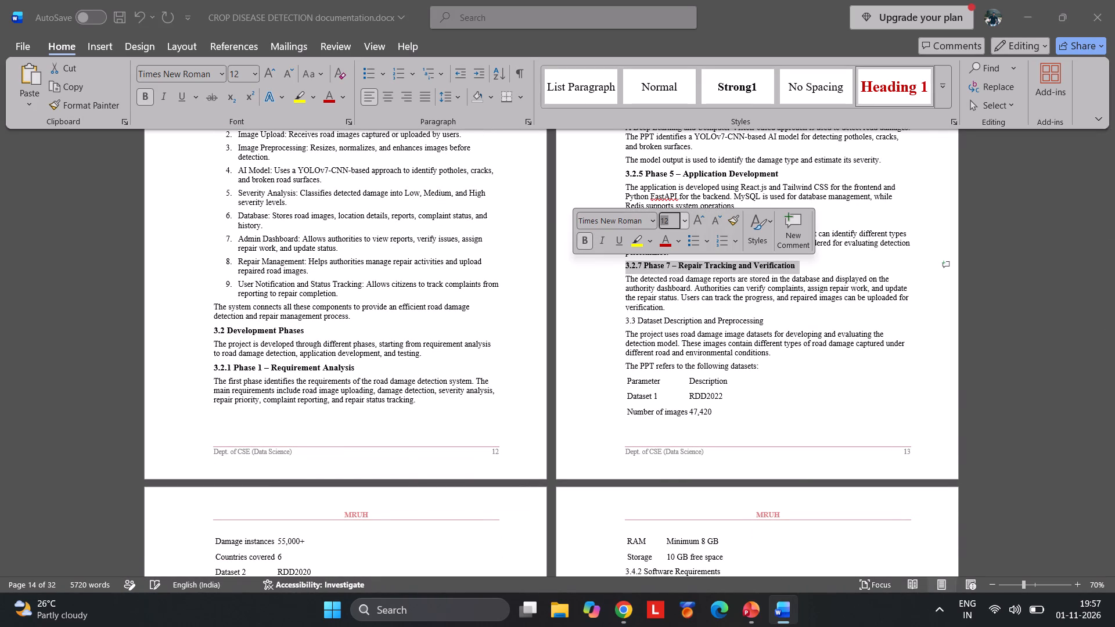
left_click(668, 222)
key("BackSpace")
key("3")
key("Return")
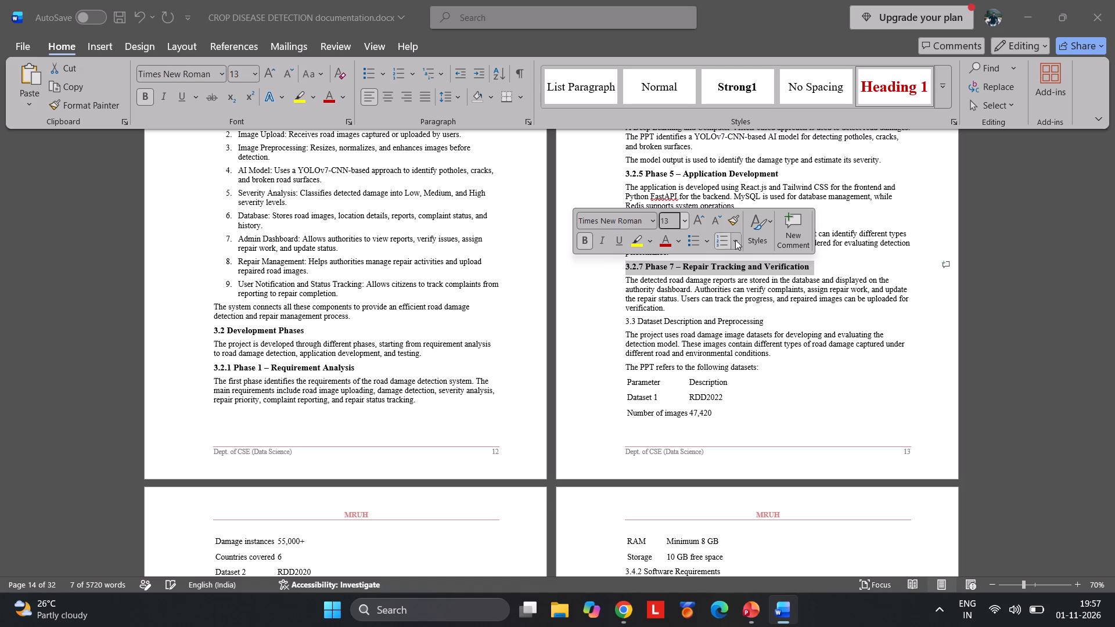
Make the "3.3 Dataset Description and Preprocessing" heading bold and set its font size to 13.
left_click_drag(769, 318, 570, 327)
left_click(572, 307)
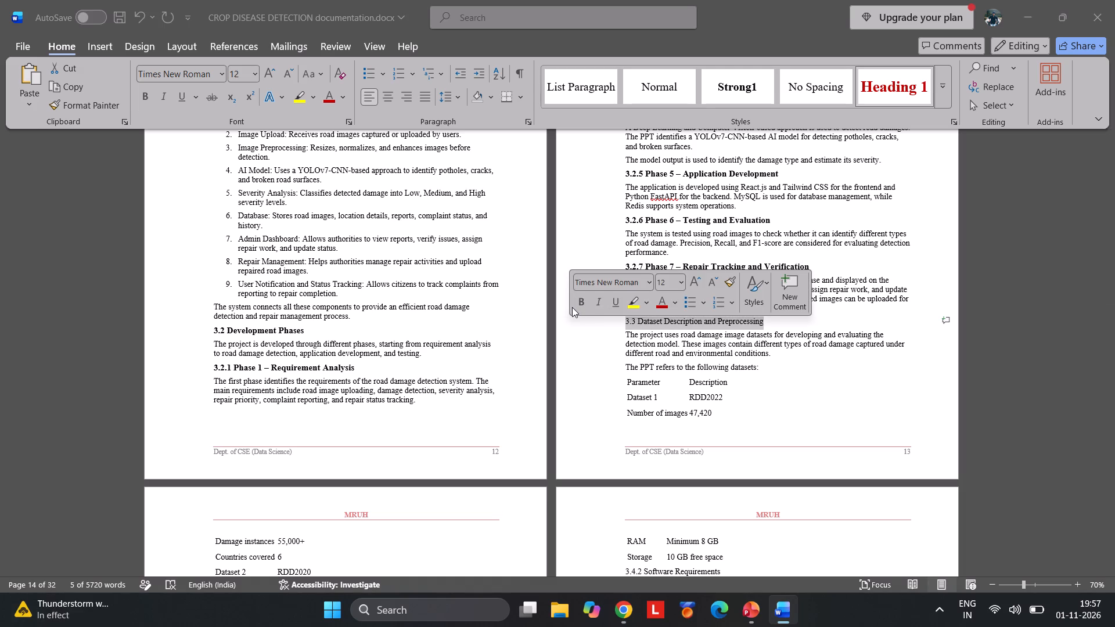
left_click(579, 305)
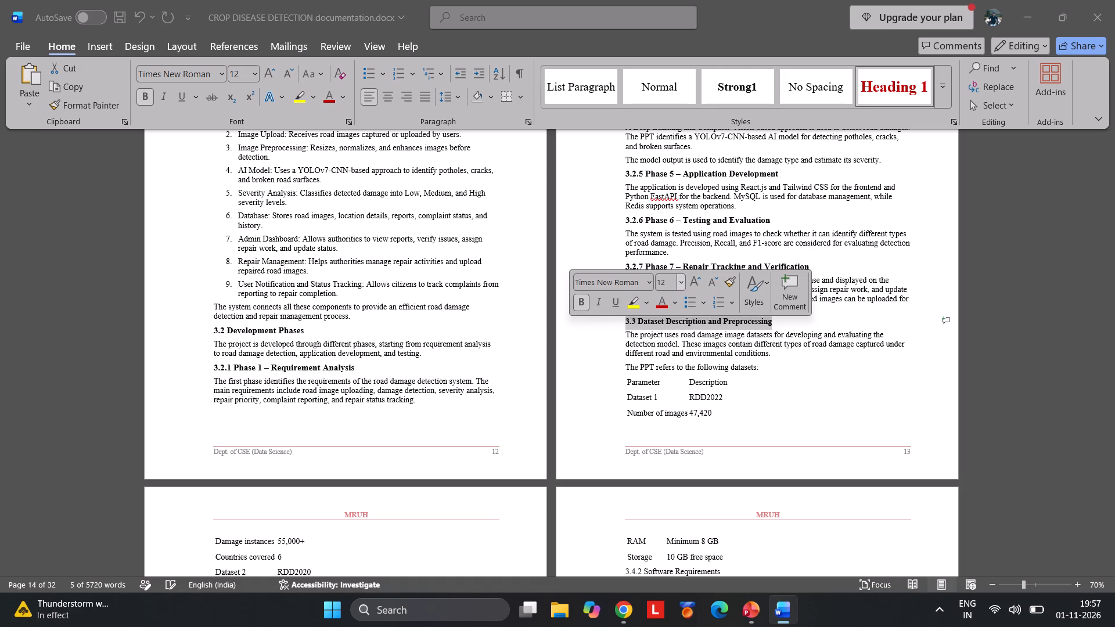
left_click(668, 284)
left_click(668, 284)
left_click(668, 284)
key("BackSpace")
key("3")
key("Return")
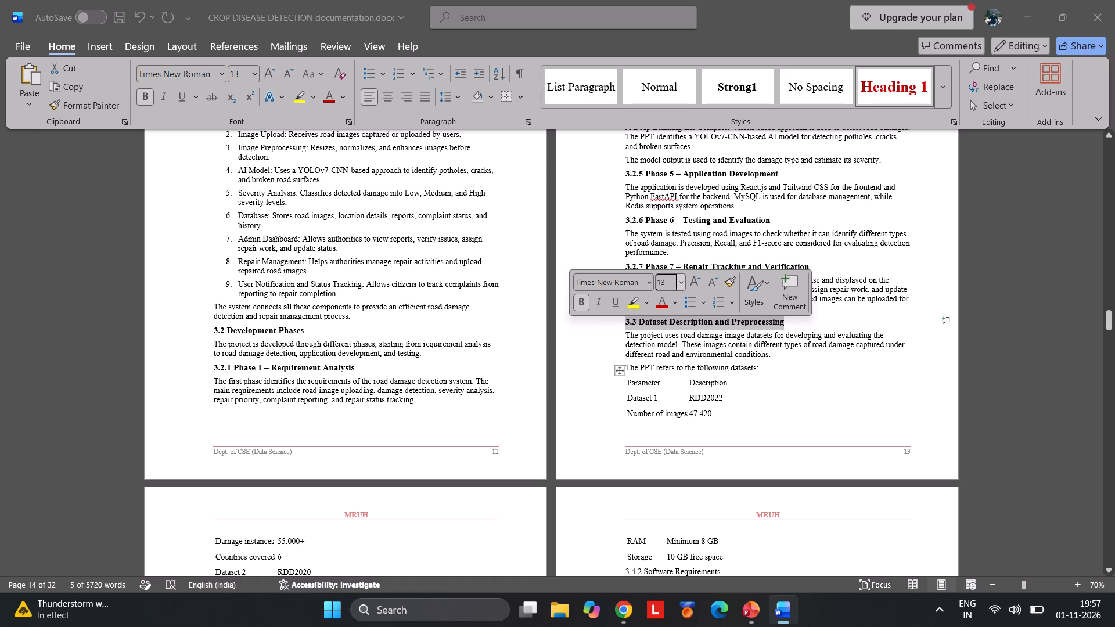
left_click(761, 399)
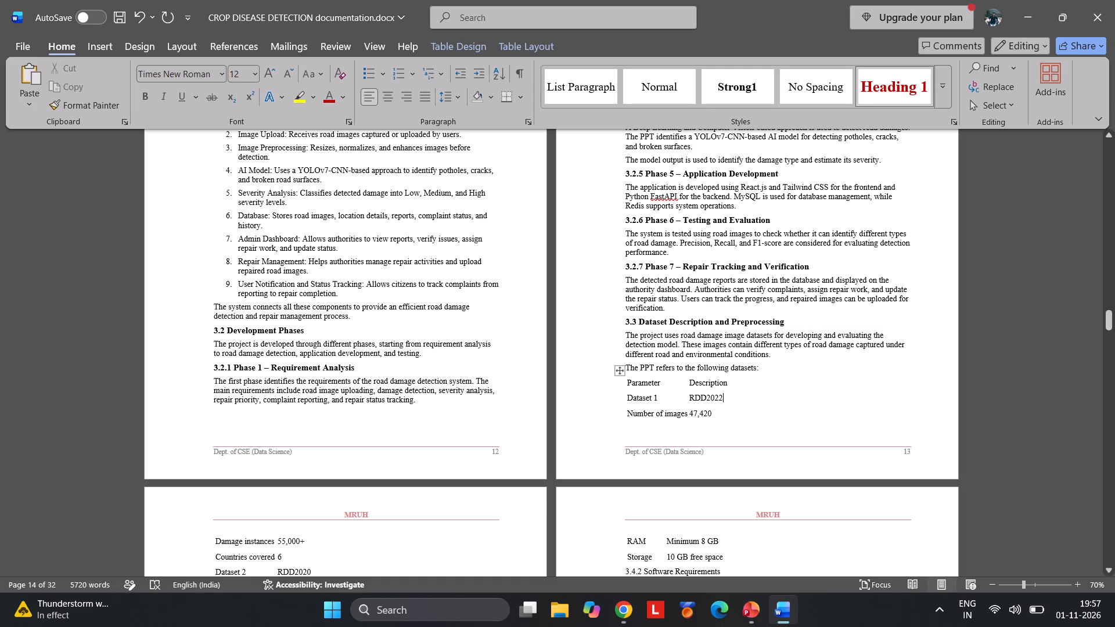
Delete the line "The PPT refers to the following datasets:" above the dataset table in section 3.3, including its empty paragraph.
left_click_drag(765, 369, 628, 361)
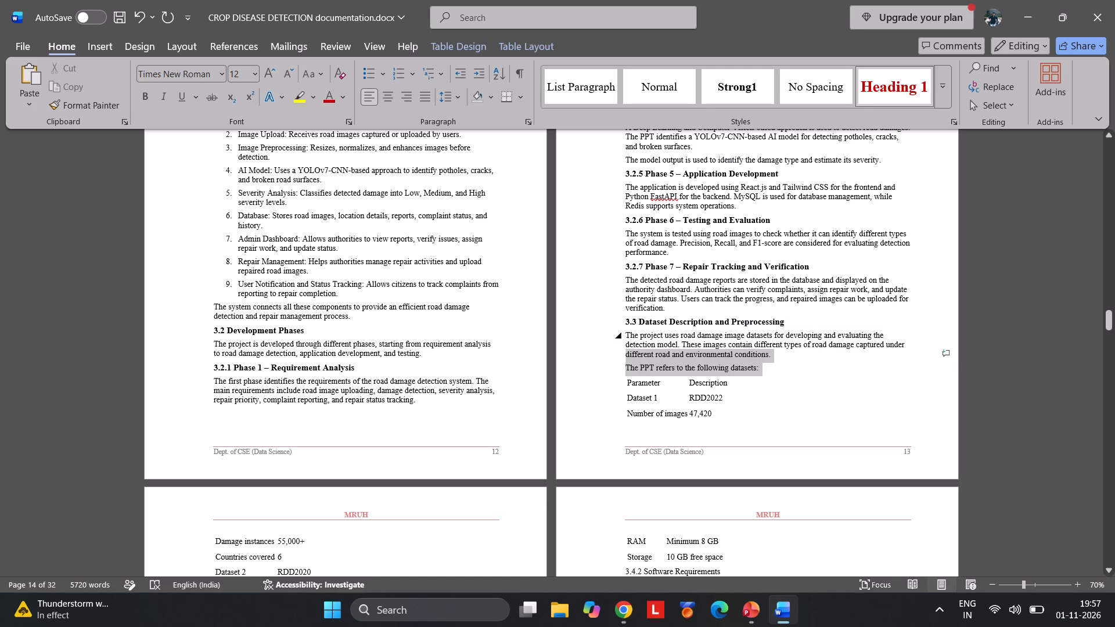
left_click_drag(628, 361, 593, 367)
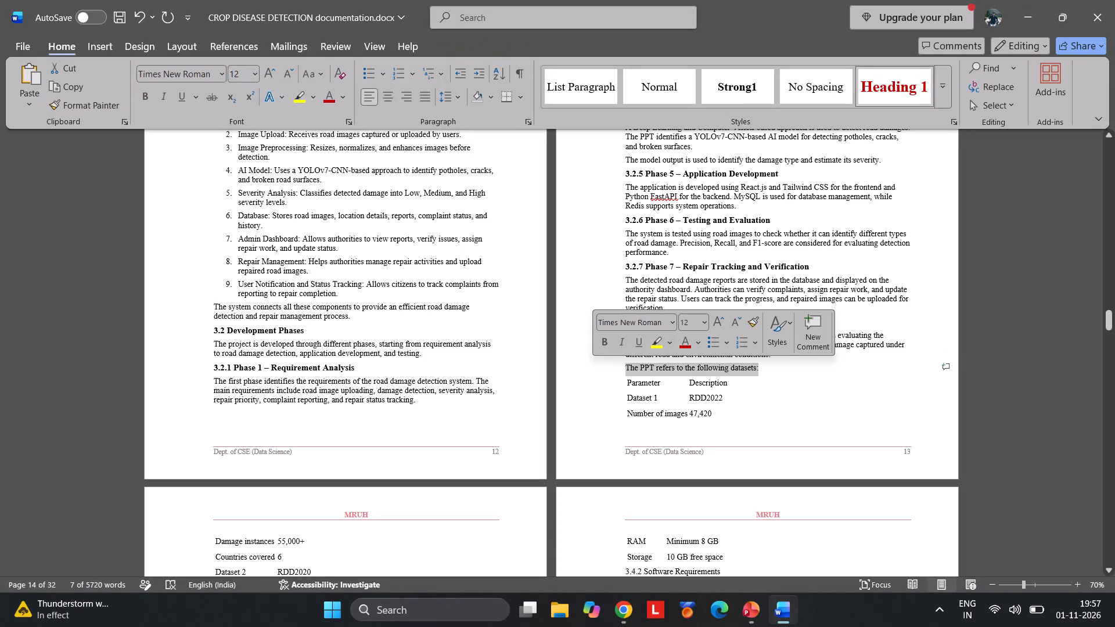
key("BackSpace")
key("BackSpace")
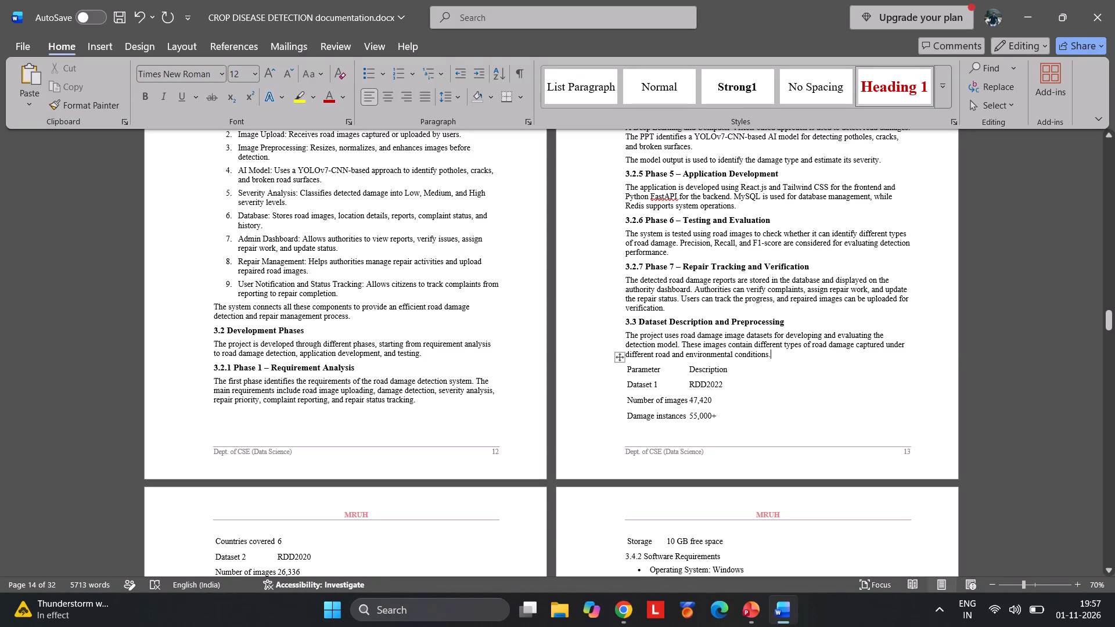
Make the "Parameter" and "Description" header cells of the section 3.3 dataset table bold.
left_click_drag(657, 370, 614, 369)
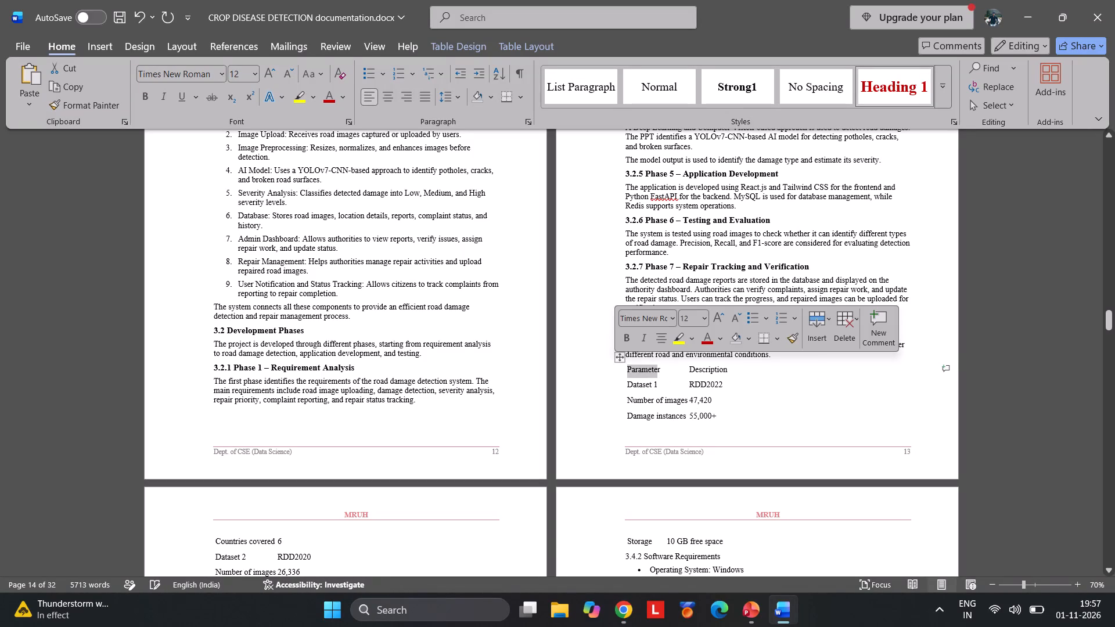
left_click_drag(662, 367, 622, 372)
left_click(634, 343)
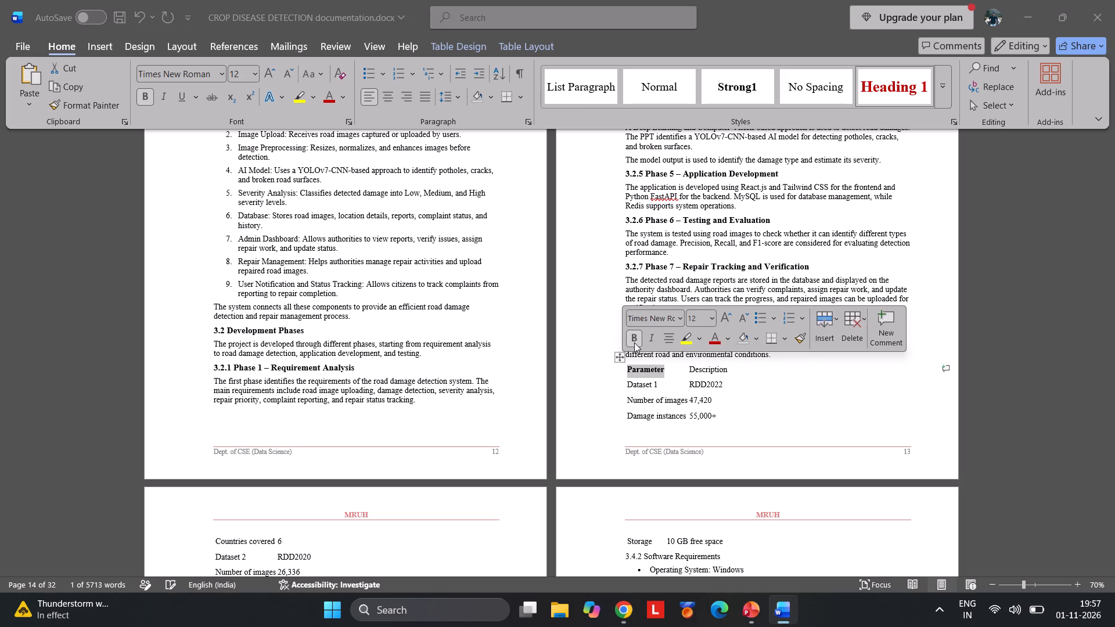
left_click_drag(732, 369, 672, 372)
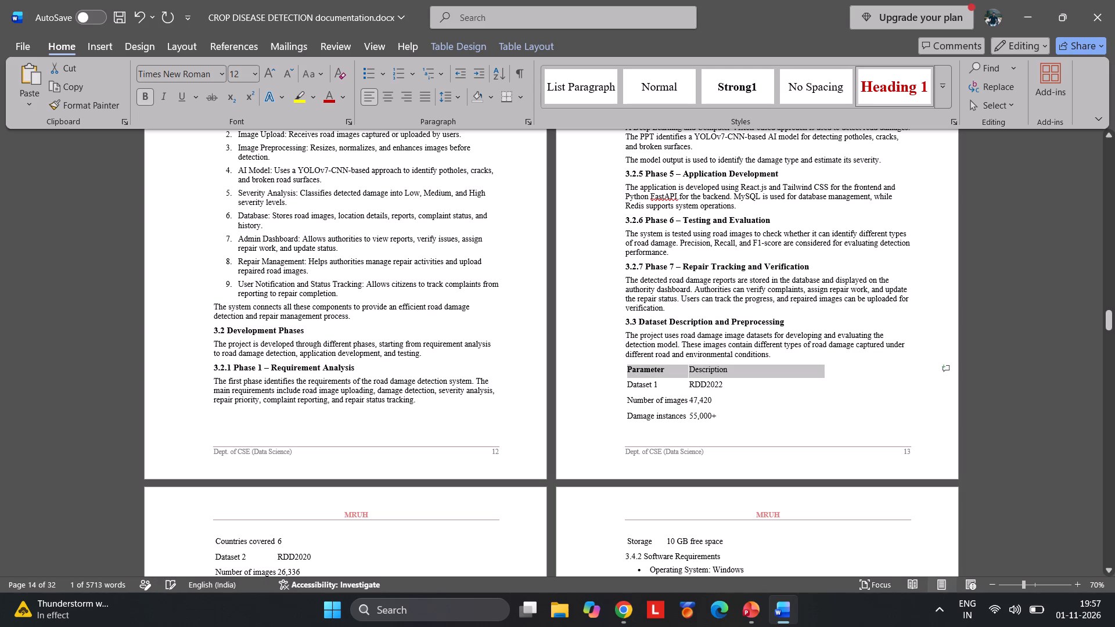
left_click_drag(672, 372, 678, 372)
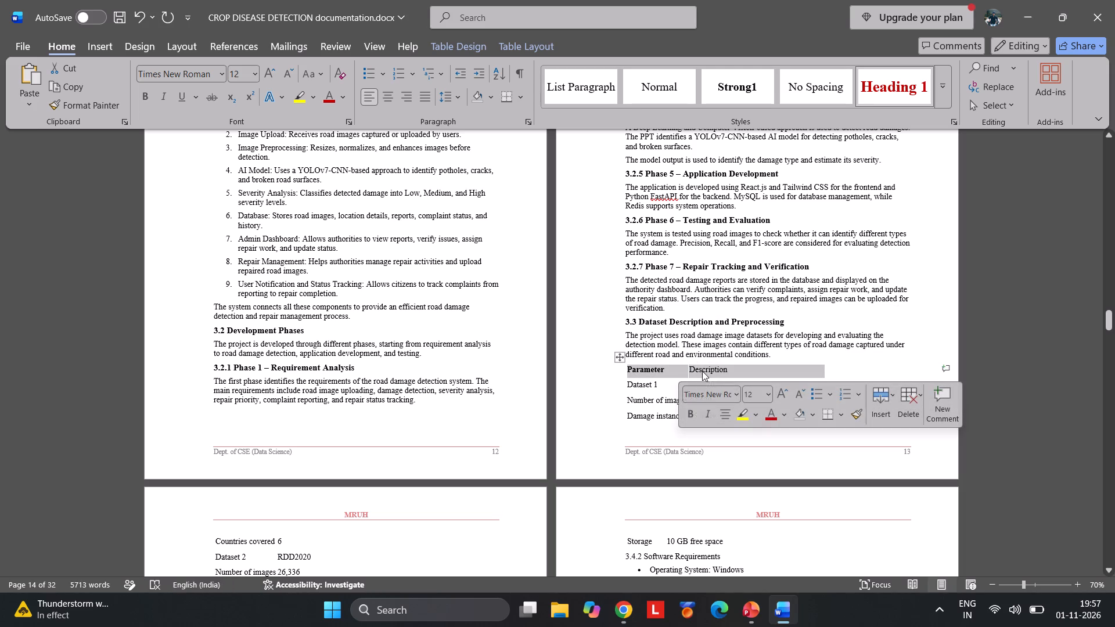
left_click(690, 412)
left_click(690, 412)
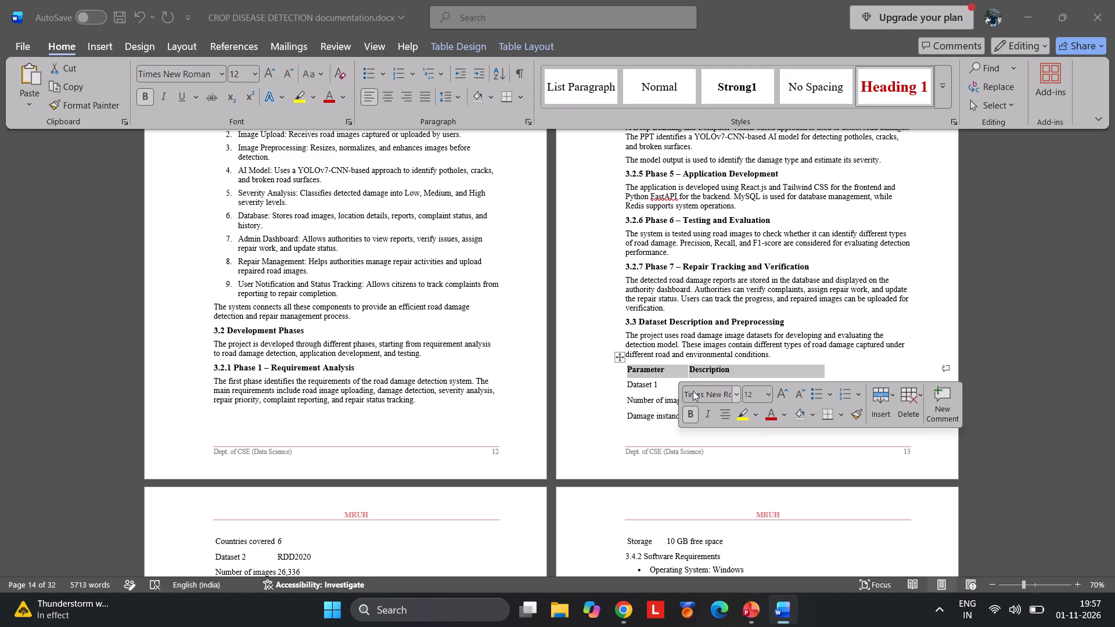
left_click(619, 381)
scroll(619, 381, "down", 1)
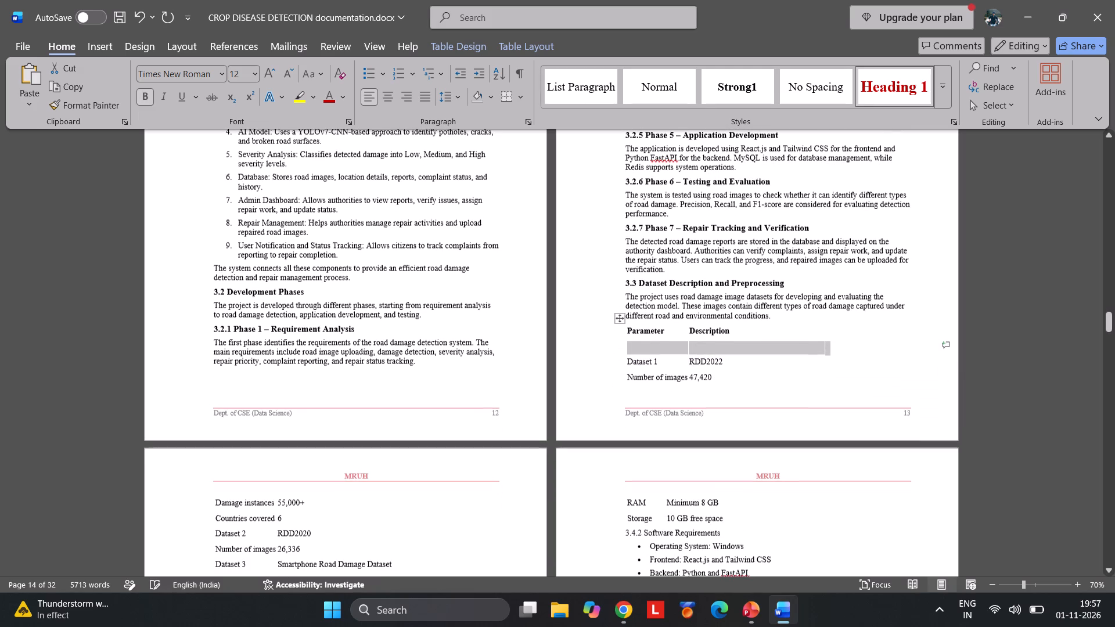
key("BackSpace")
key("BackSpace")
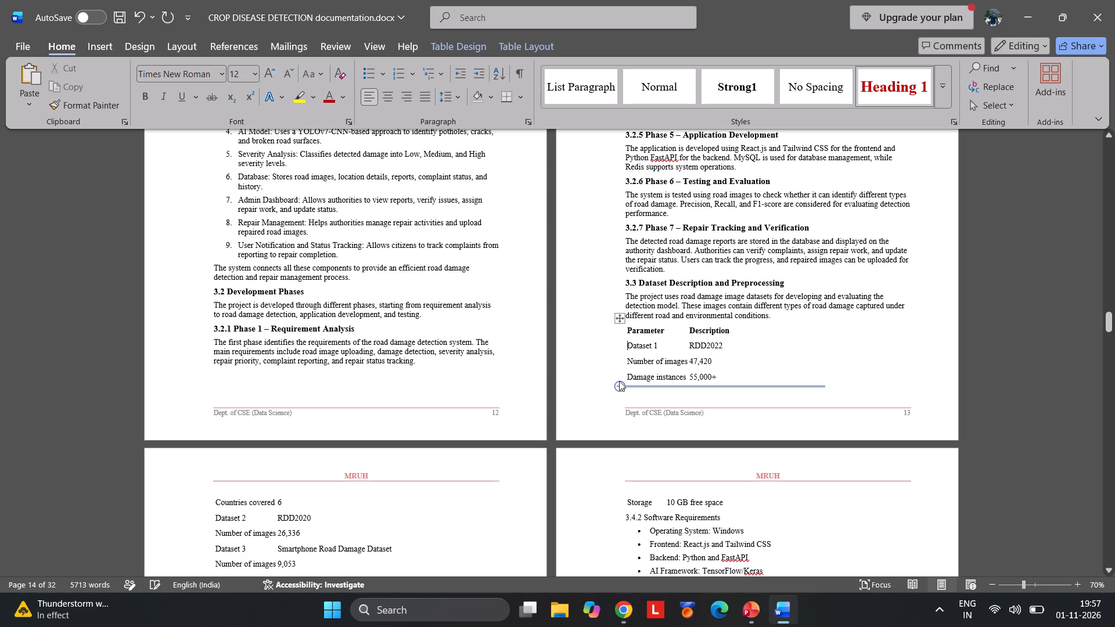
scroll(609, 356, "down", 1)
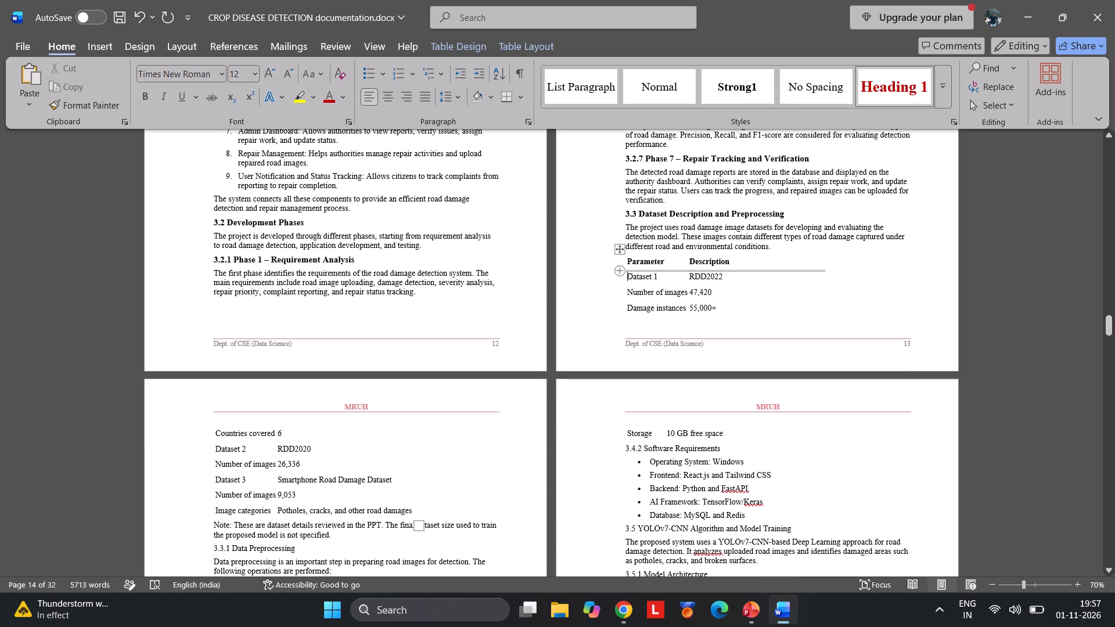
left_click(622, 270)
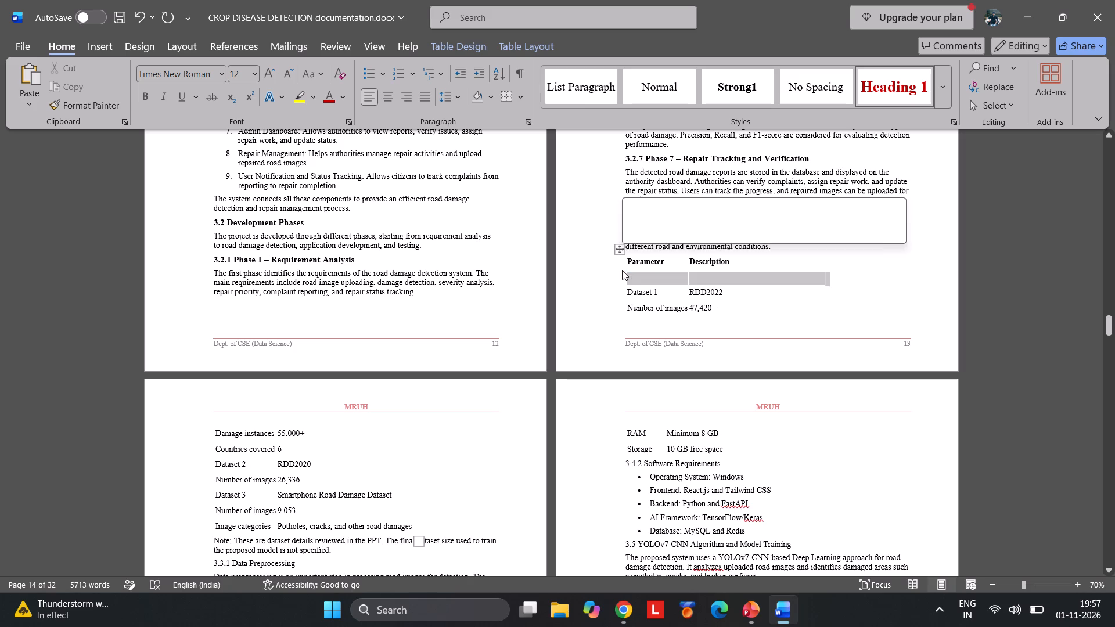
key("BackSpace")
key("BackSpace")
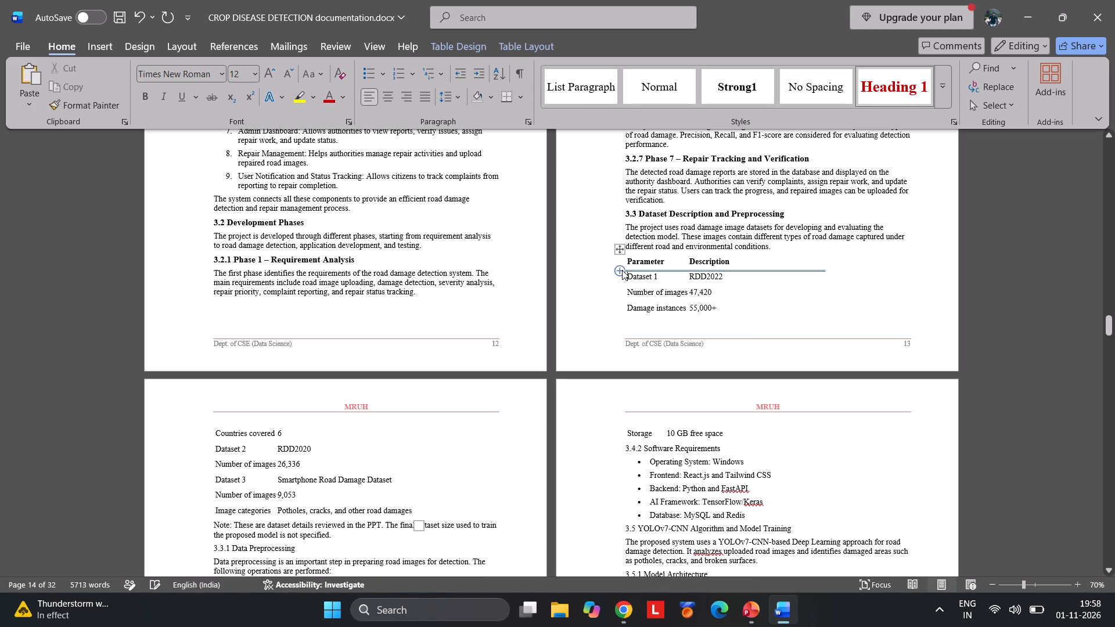
Apply All Borders to the entire dataset table in section 3.3, from the Parameter header row through the Image categories row.
left_click(755, 268)
left_click_drag(619, 261, 409, 498)
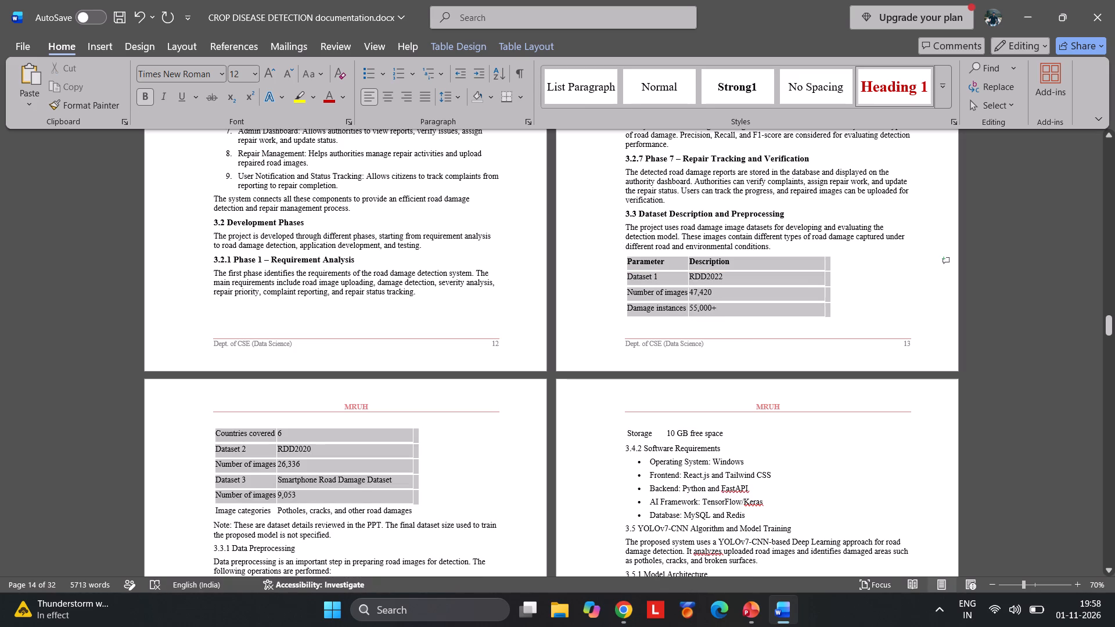
left_click_drag(409, 498, 419, 500)
left_click_drag(419, 500, 421, 509)
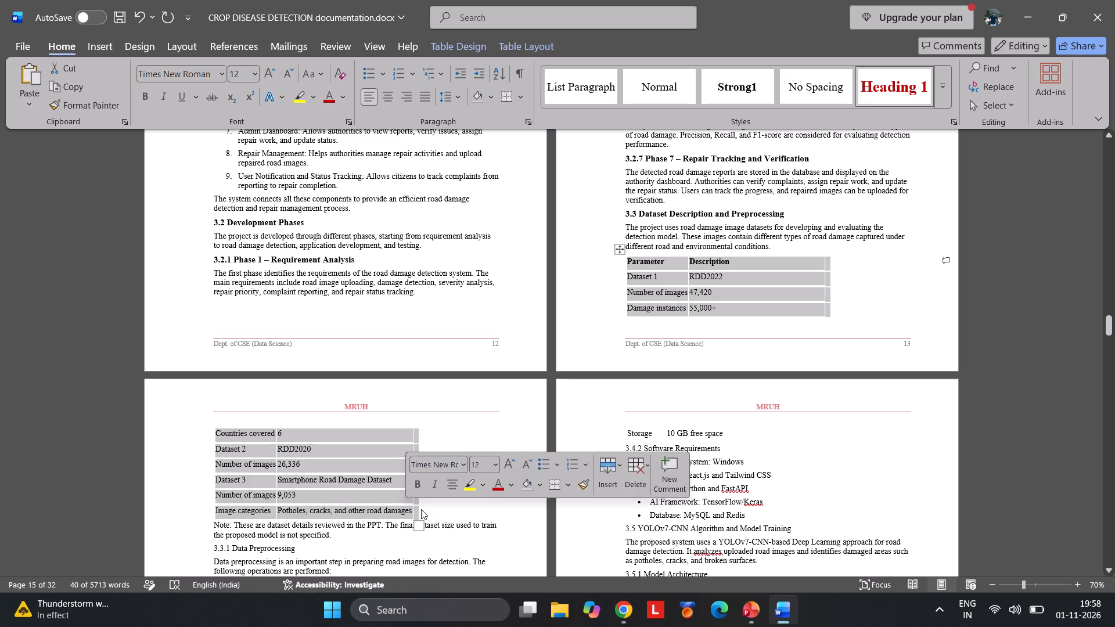
left_click(569, 484)
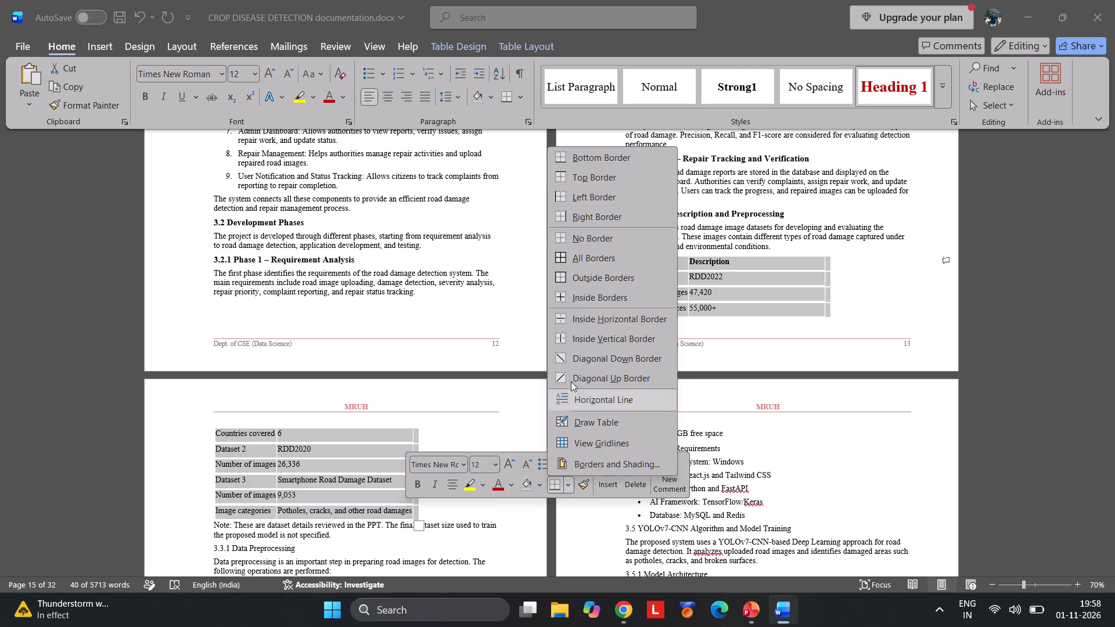
left_click(582, 257)
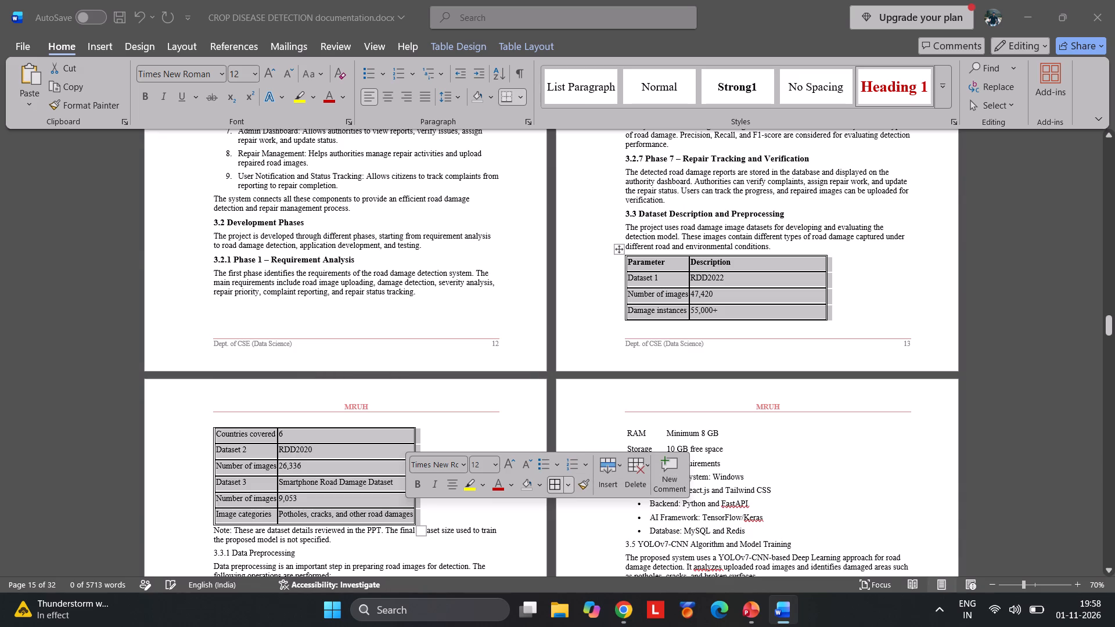
left_click(845, 286)
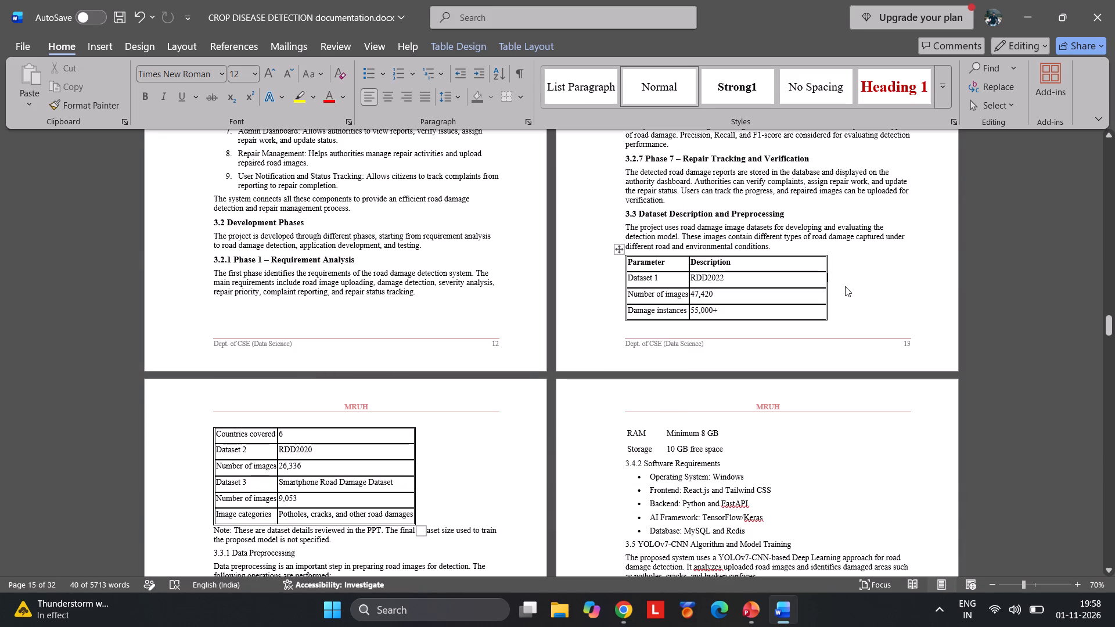
Delete the "Note: These are dataset details reviewed in the PPT..." paragraph below the section 3.3 dataset table, leaving one blank line before heading 3.3.1.
scroll(557, 360, "down", 2)
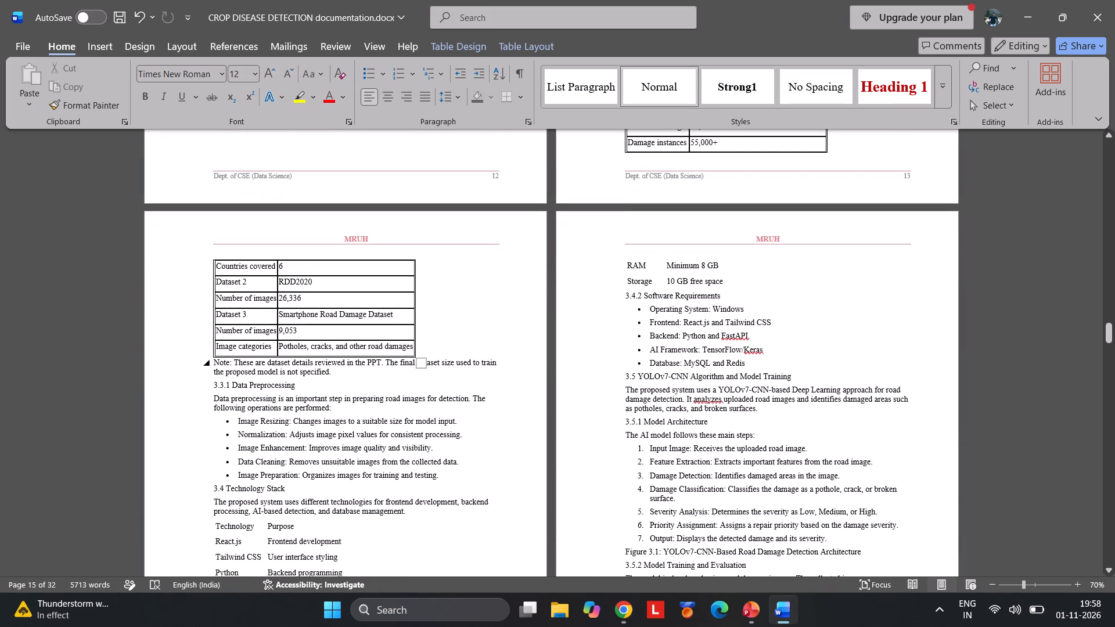
left_click_drag(338, 374, 304, 374)
left_click_drag(304, 374, 207, 361)
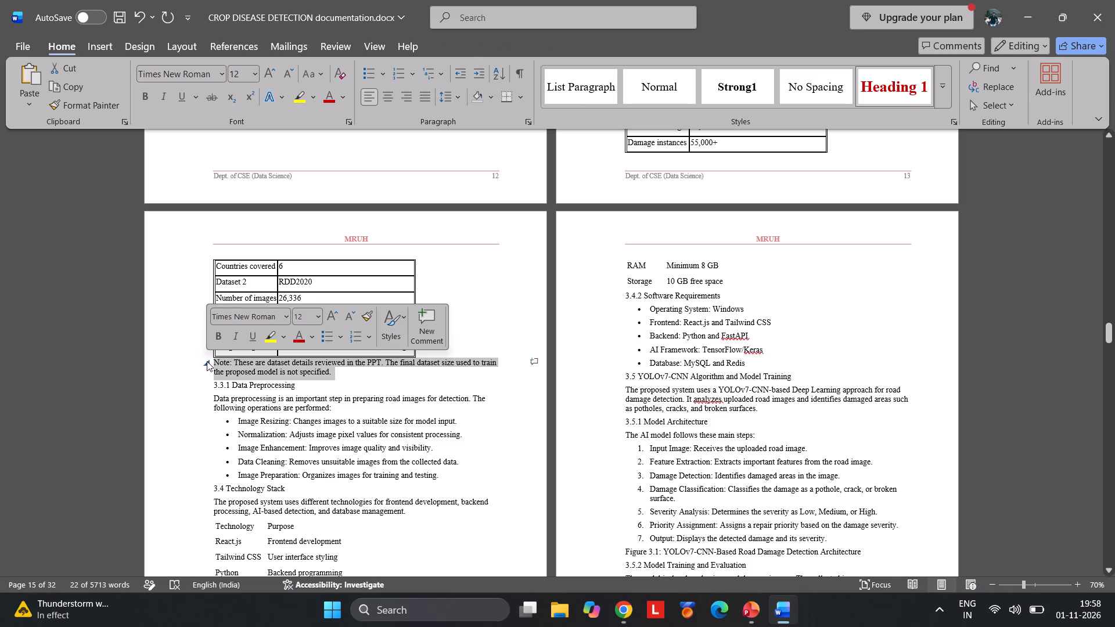
key("BackSpace")
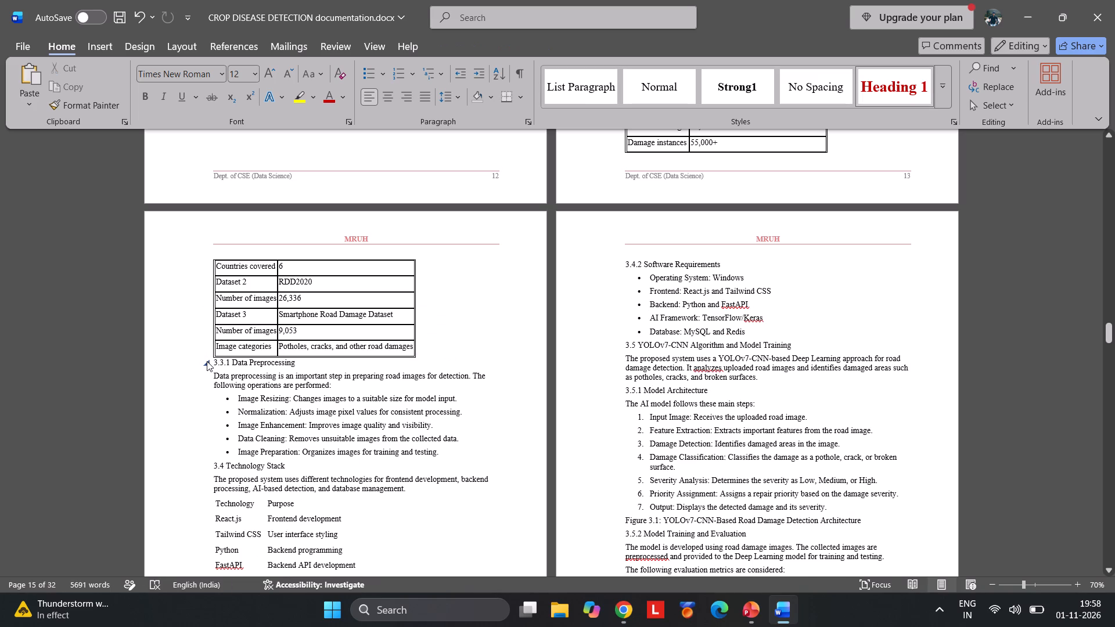
key("Return")
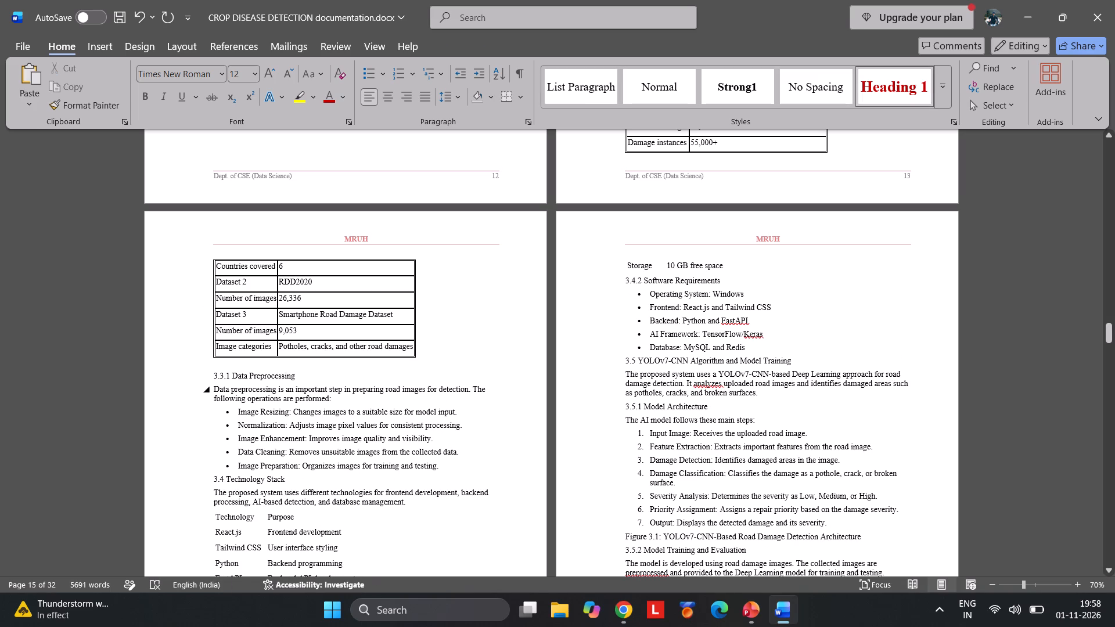
Make the "3.3.1 Data Preprocessing" heading bold and set its font size to 13.
left_click_drag(298, 372, 175, 380)
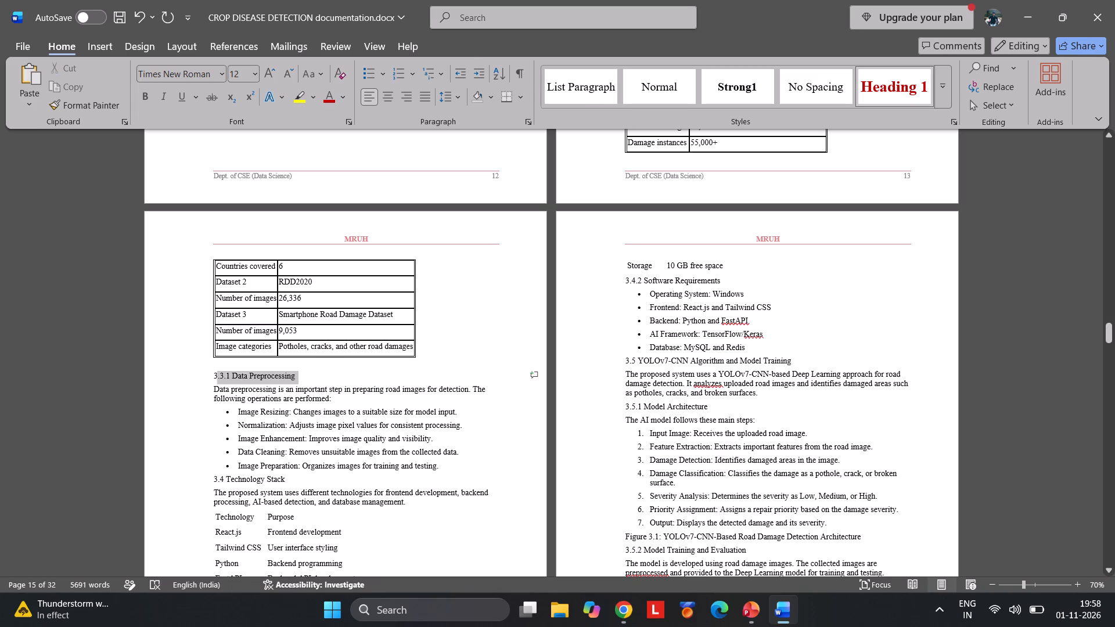
left_click_drag(175, 380, 171, 377)
left_click(183, 355)
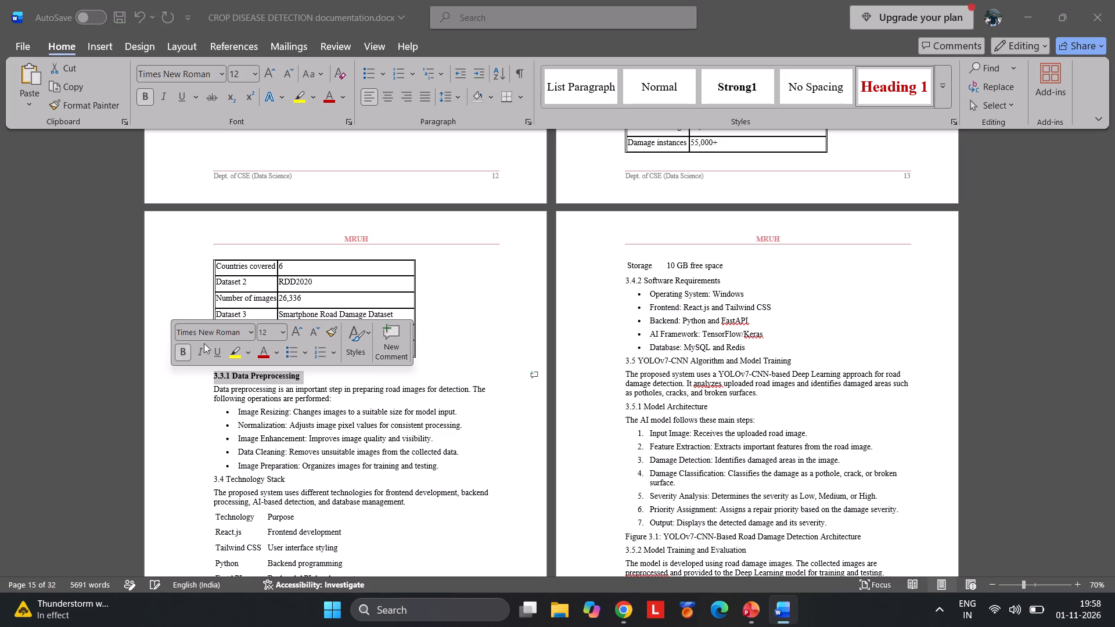
left_click(275, 337)
left_click(272, 333)
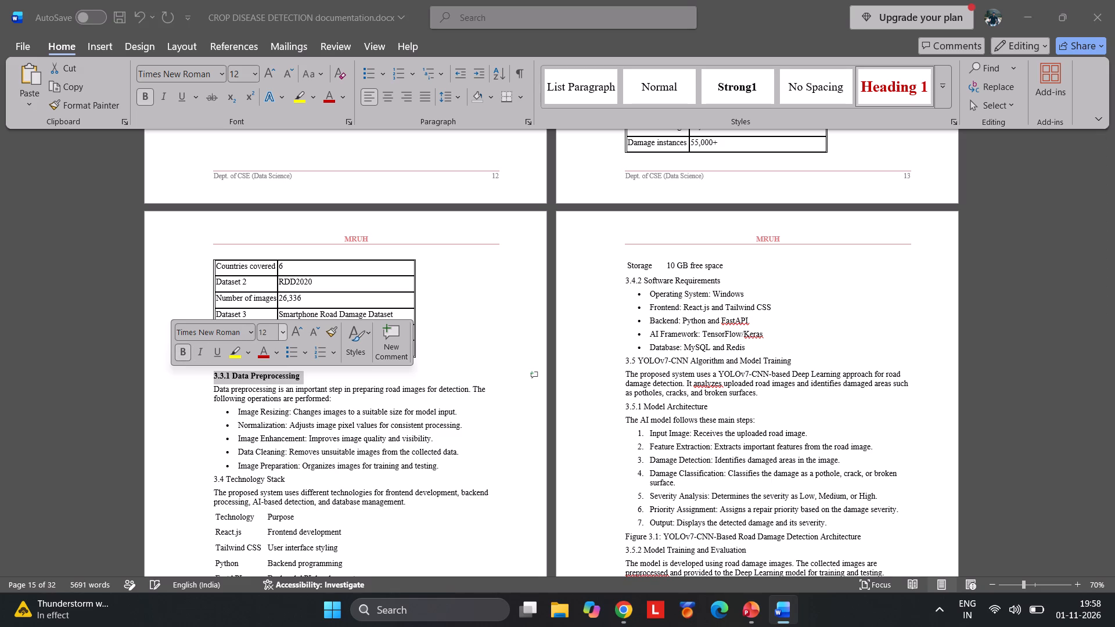
left_click(272, 333)
key("BackSpace")
key("3")
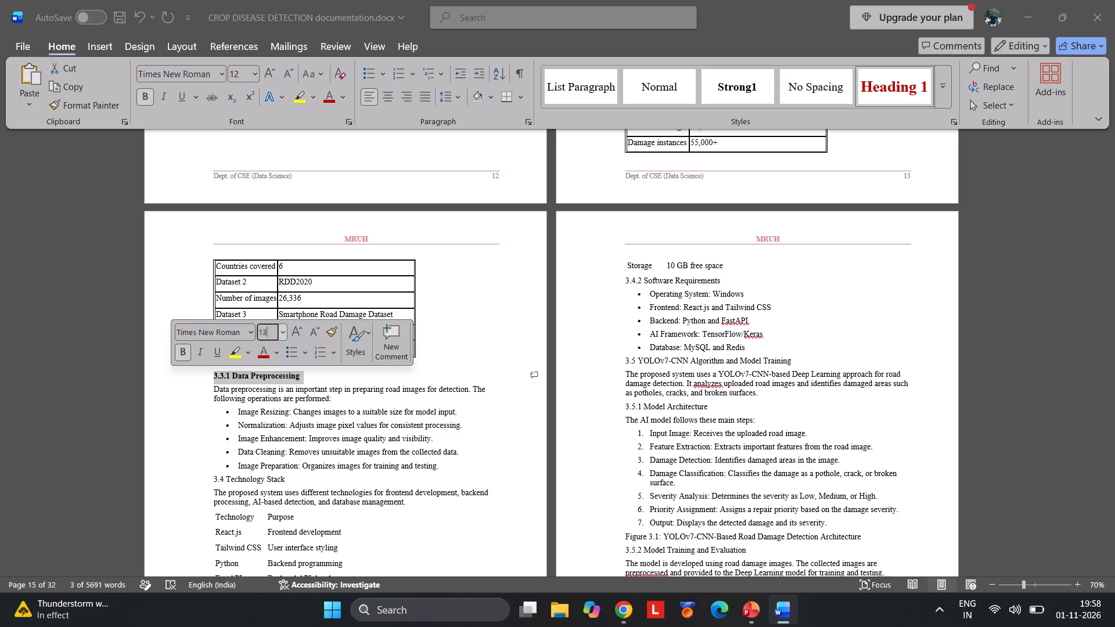
key("Return")
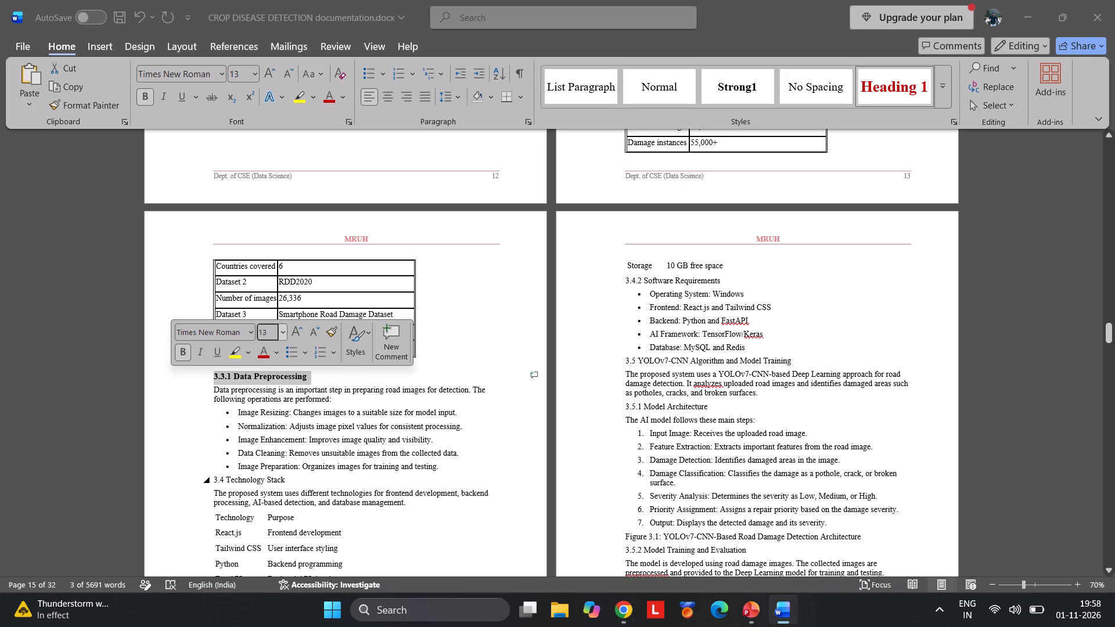
Make the "3.4 Technology Stack" heading bold and set its font size to 13.
left_click_drag(292, 482, 185, 475)
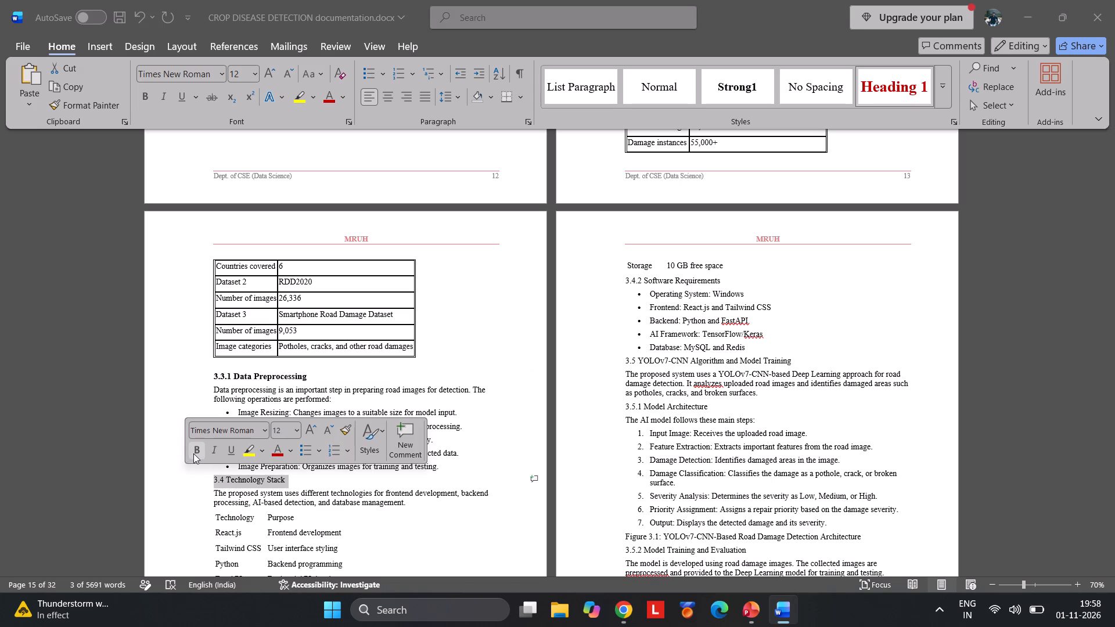
left_click(193, 453)
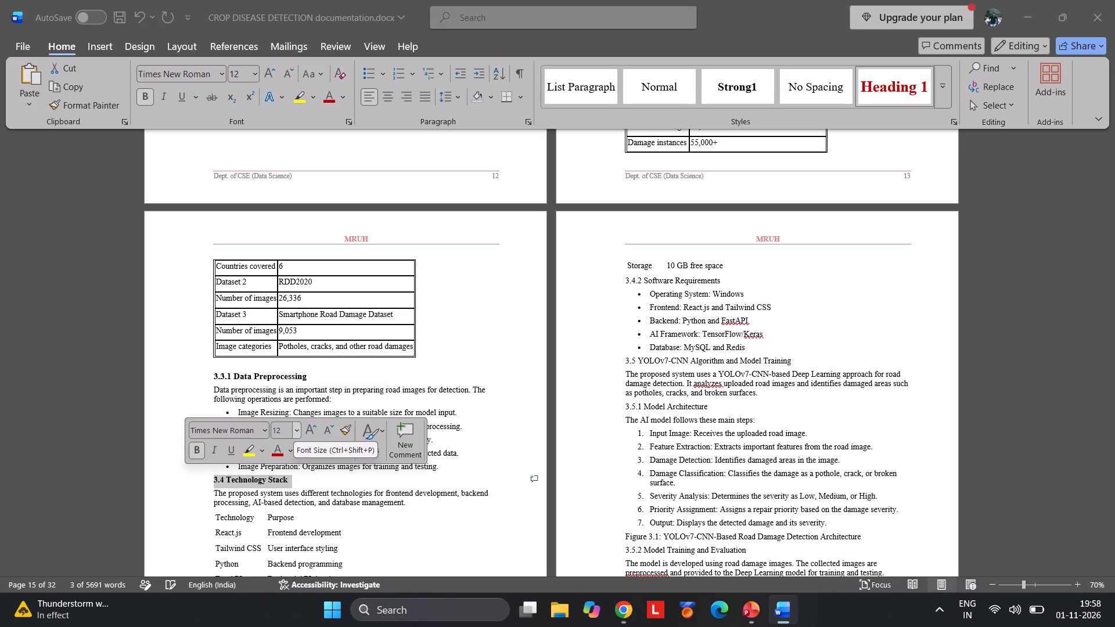
left_click(285, 430)
left_click(285, 430)
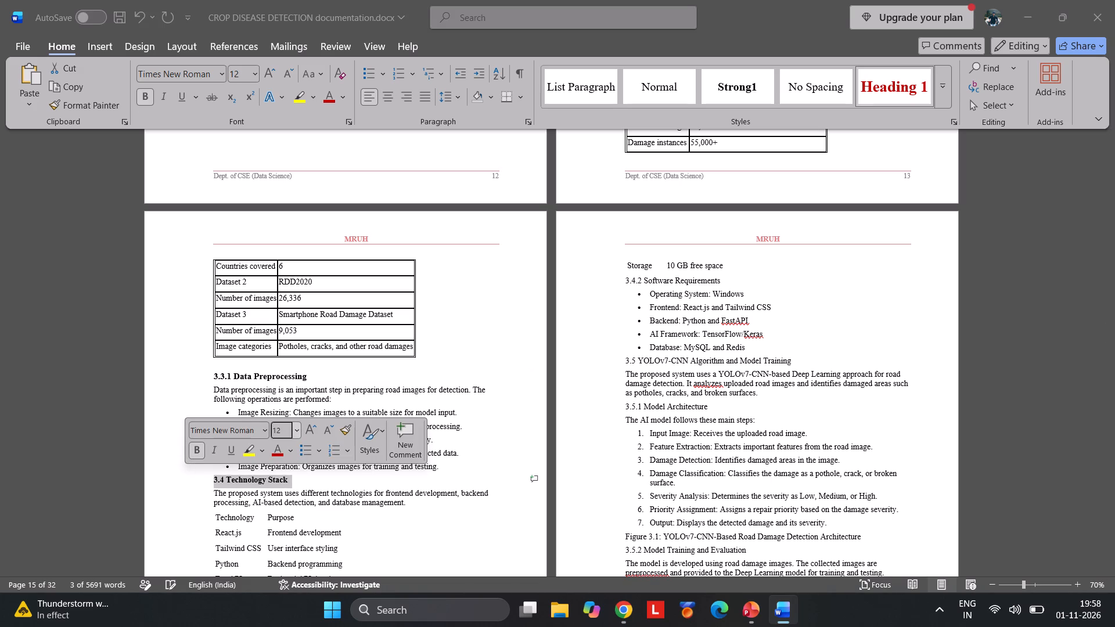
key("BackSpace")
key("3")
key("Return")
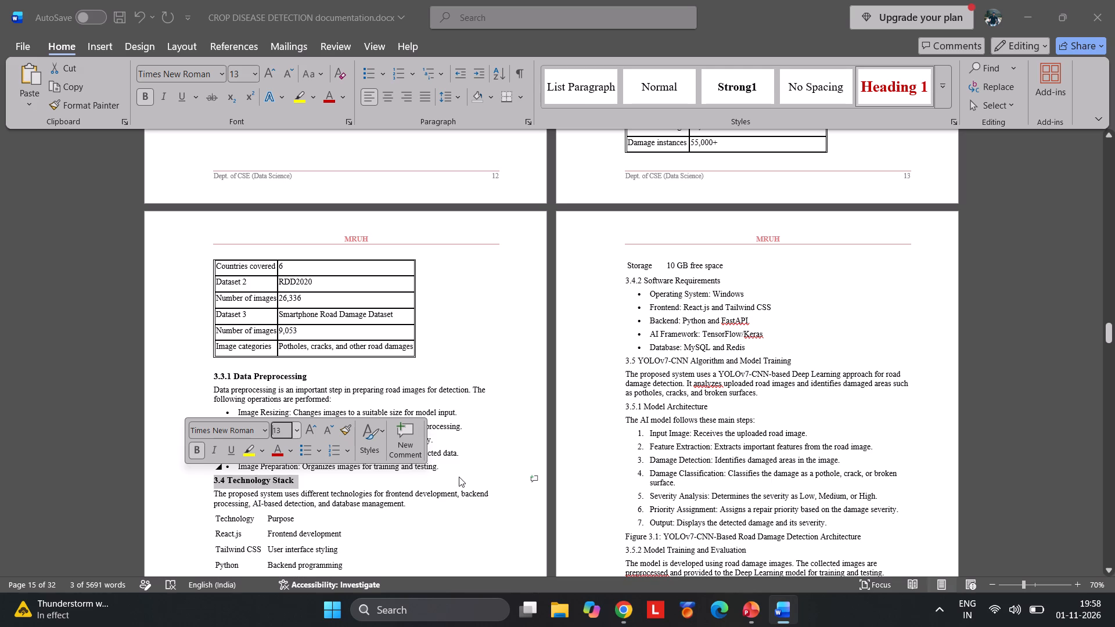
Add a blank line without a bullet after the "Image Preparation" item, above the 3.4 Technology Stack heading.
left_click(447, 468)
key("Return")
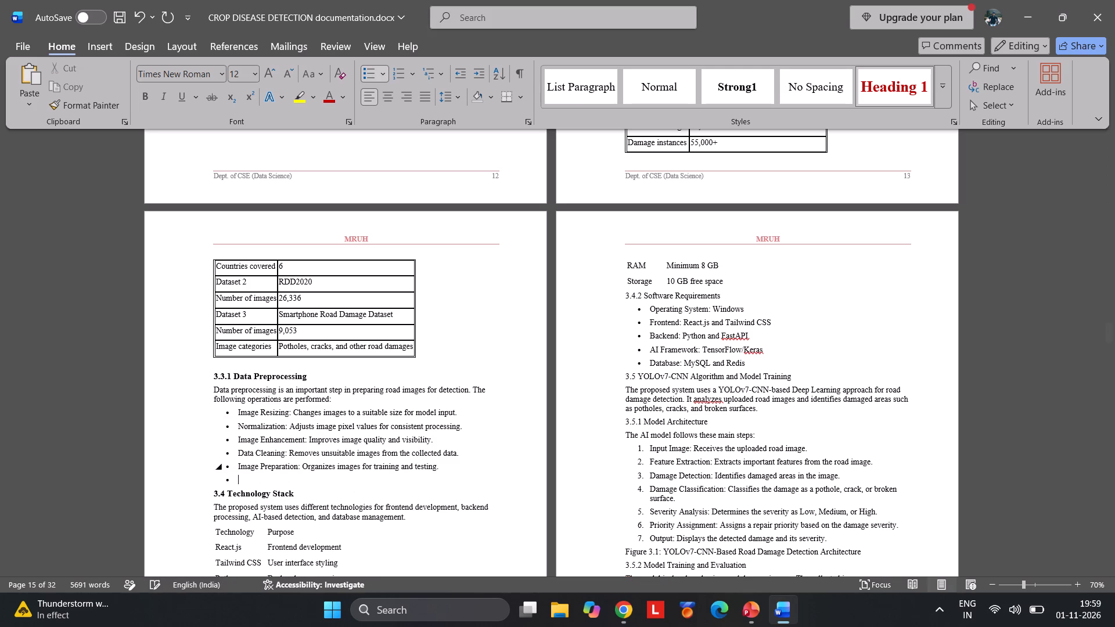
scroll(447, 468, "down", 1)
key("BackSpace")
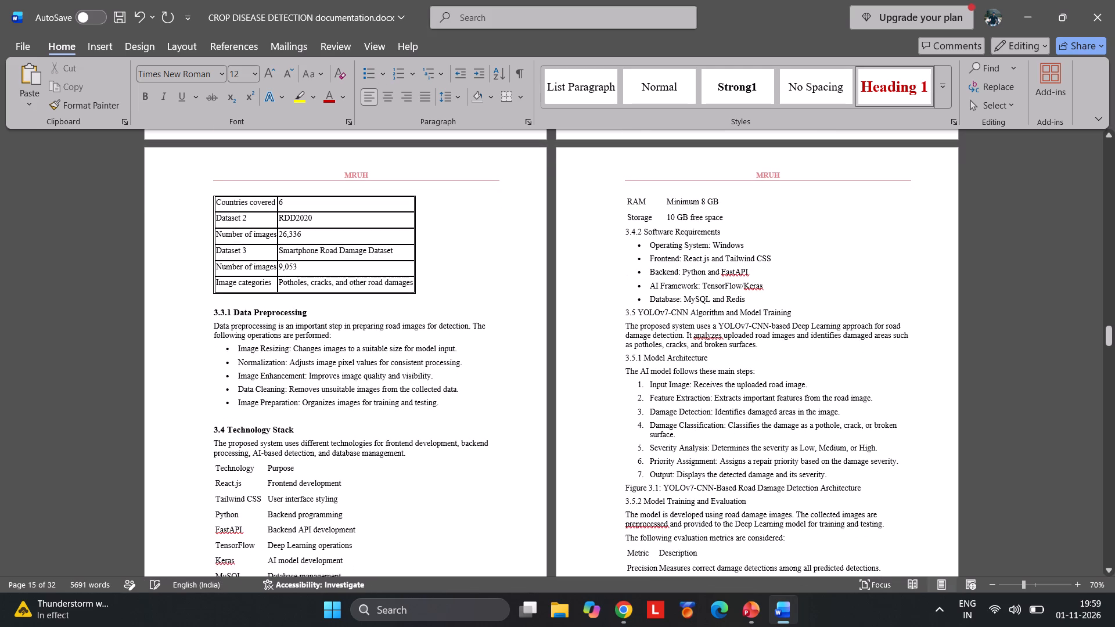
Make the "3.4.1 Hardware Requirements" heading bold and set its font size to 13.
scroll(447, 468, "down", 2)
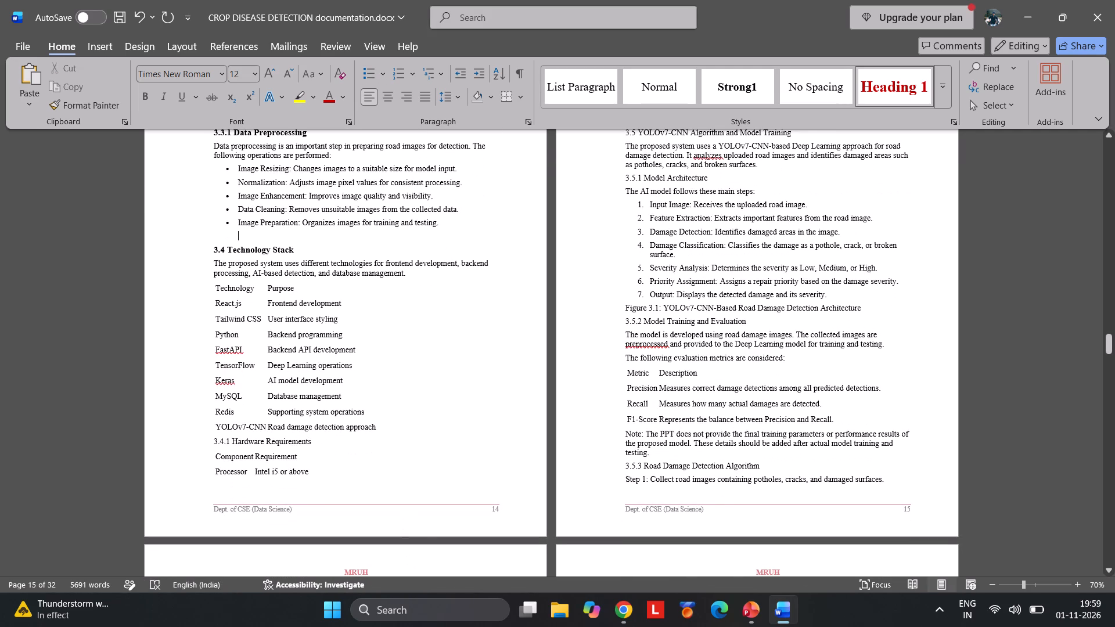
left_click_drag(313, 444, 190, 429)
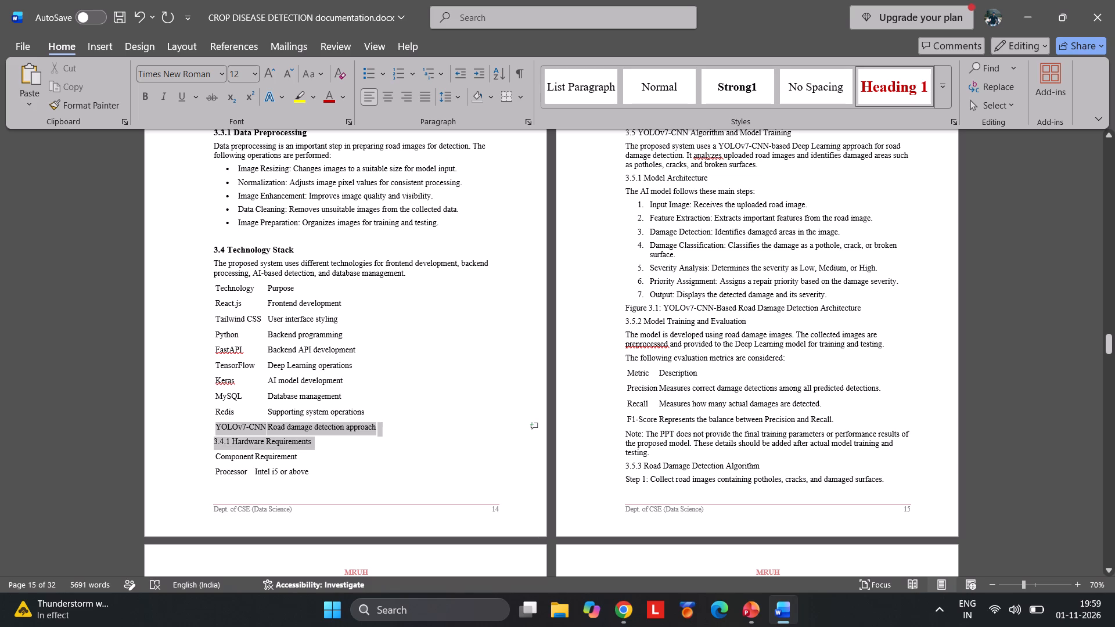
left_click_drag(190, 429, 189, 439)
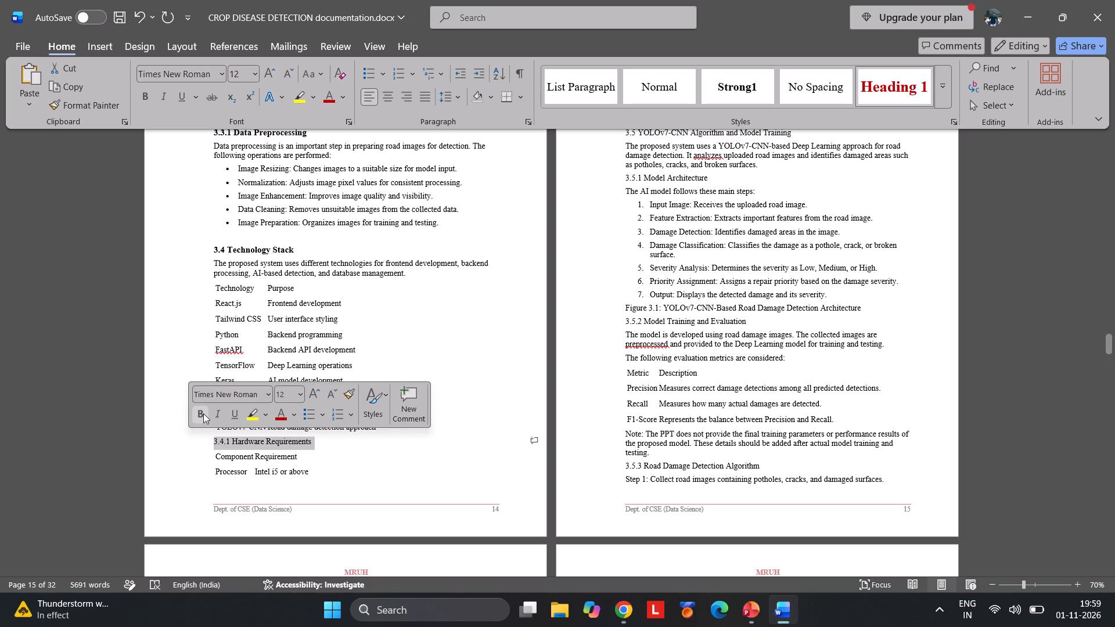
left_click(203, 413)
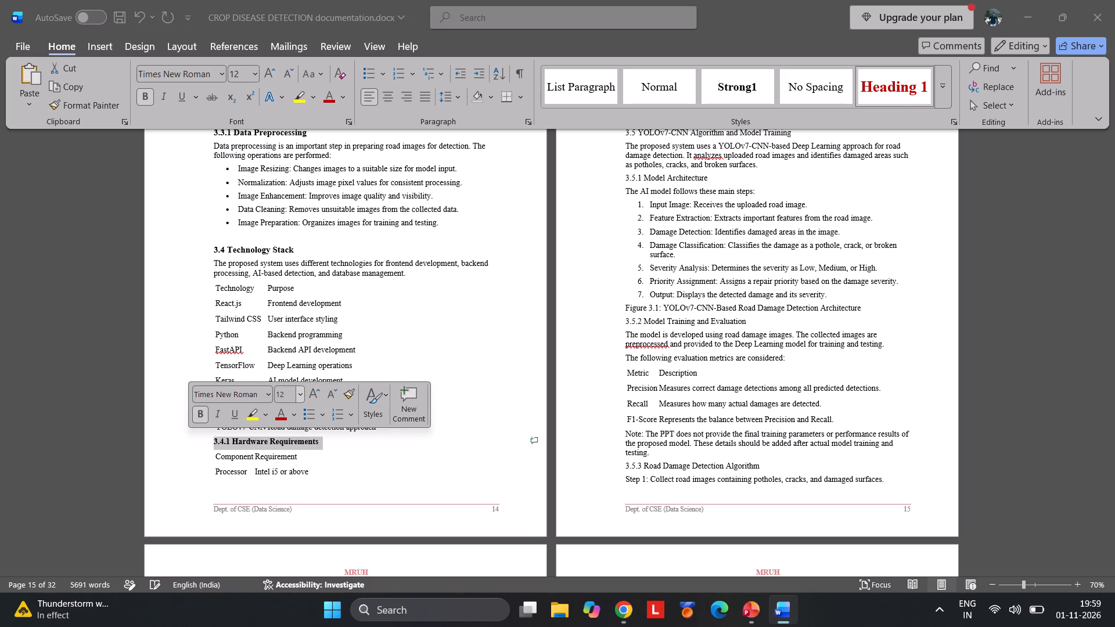
left_click(285, 398)
key("BackSpace")
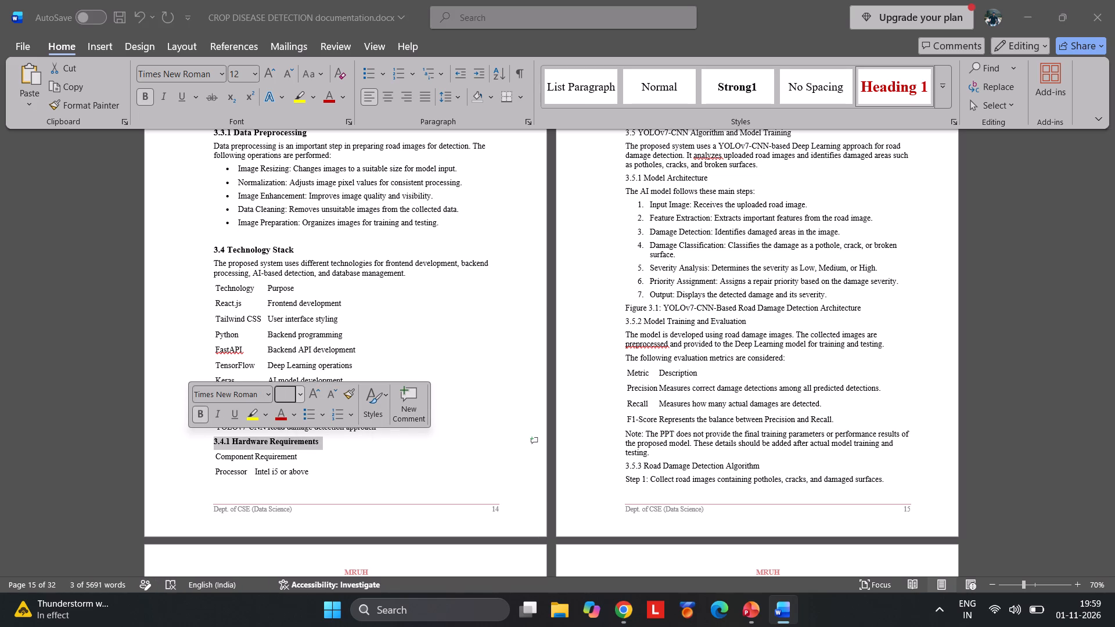
type("13")
key("Return")
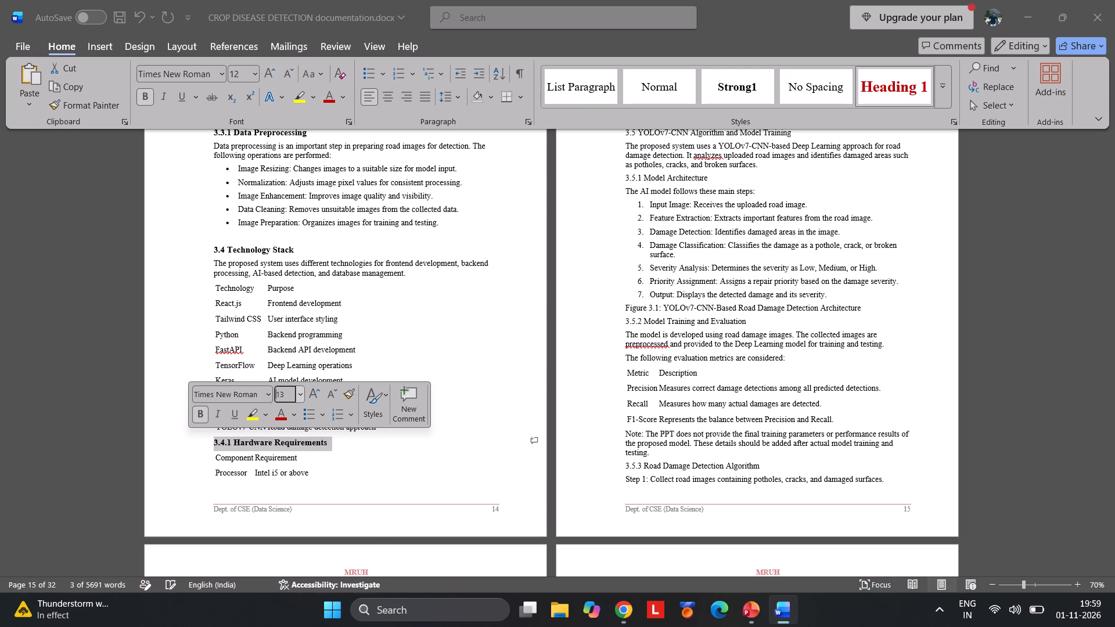
Shift the section 3.4.1 hardware requirements table so its left edge sits slightly indented from the text margin.
left_click(348, 472)
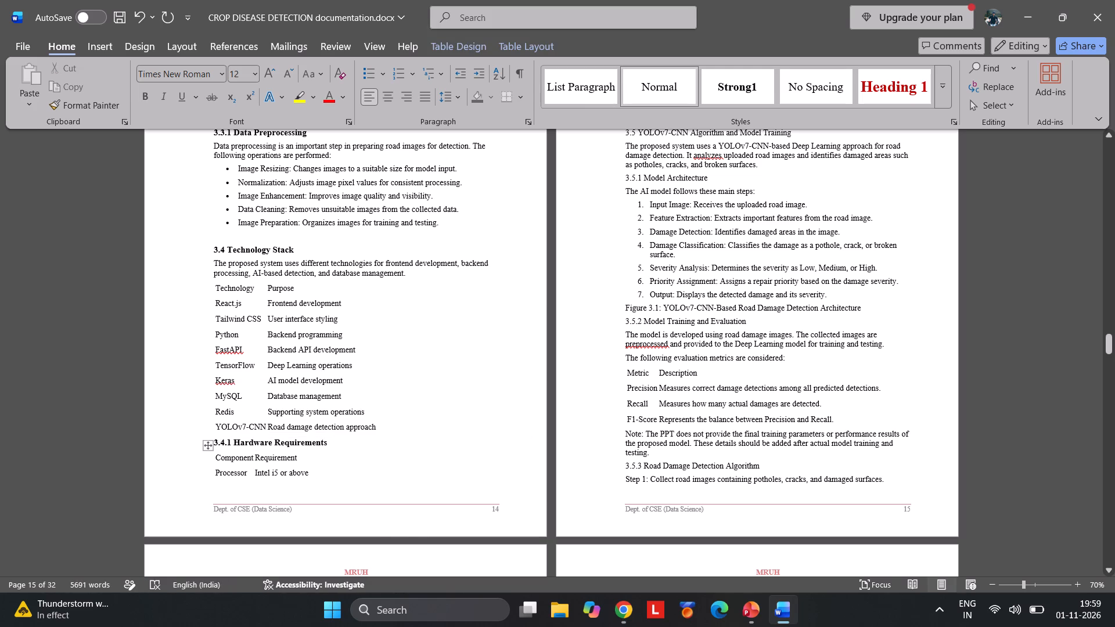
scroll(348, 472, "up", 1)
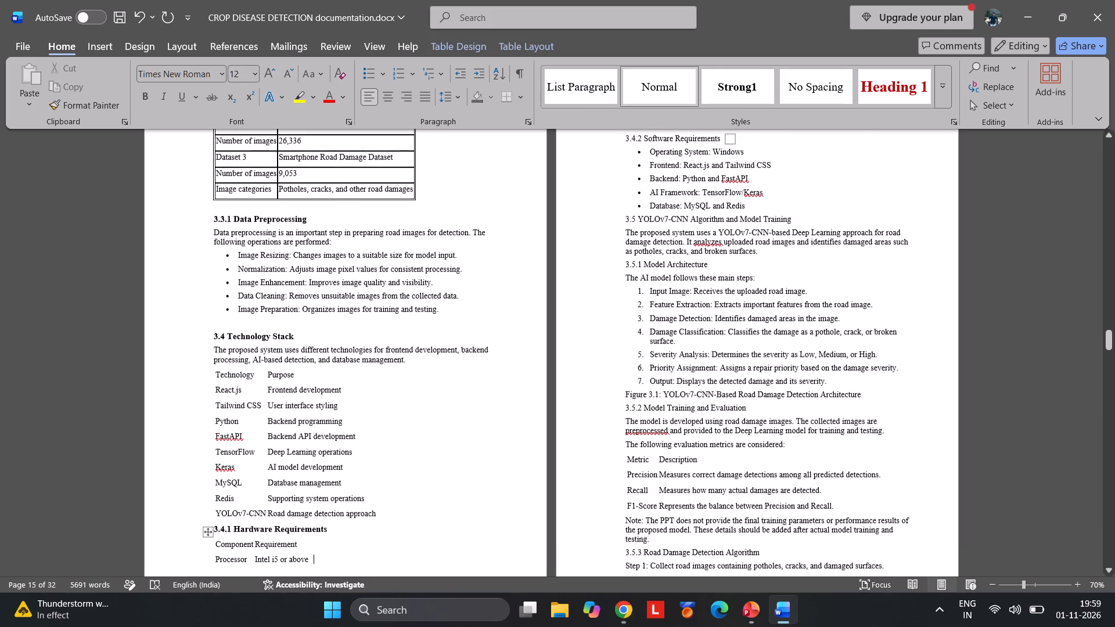
scroll(348, 472, "up", 2)
scroll(348, 472, "down", 1)
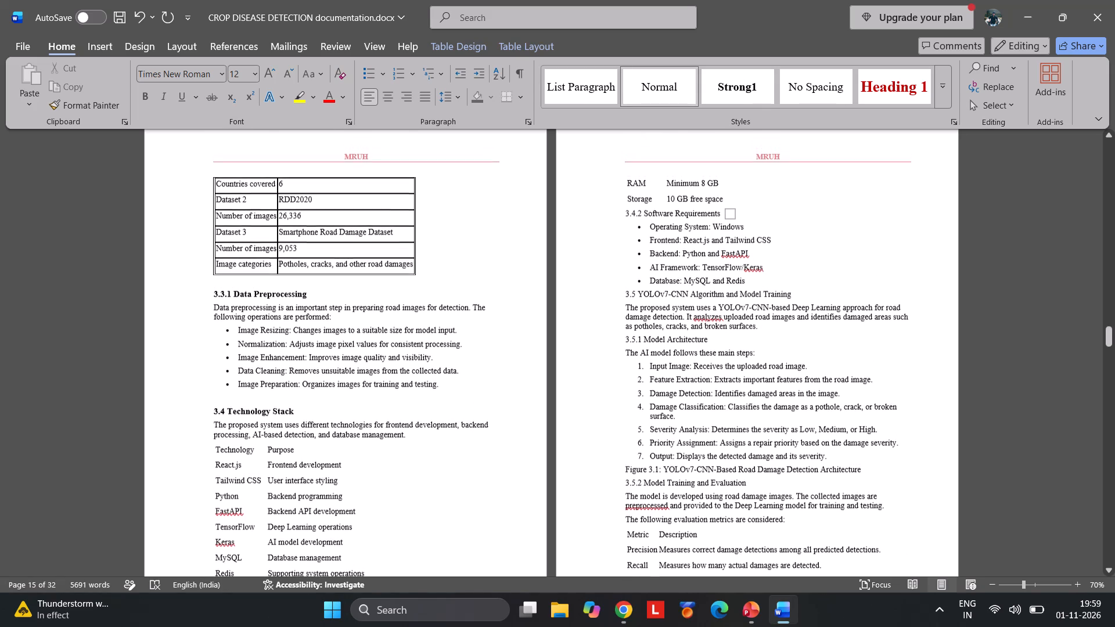
scroll(348, 472, "down", 1)
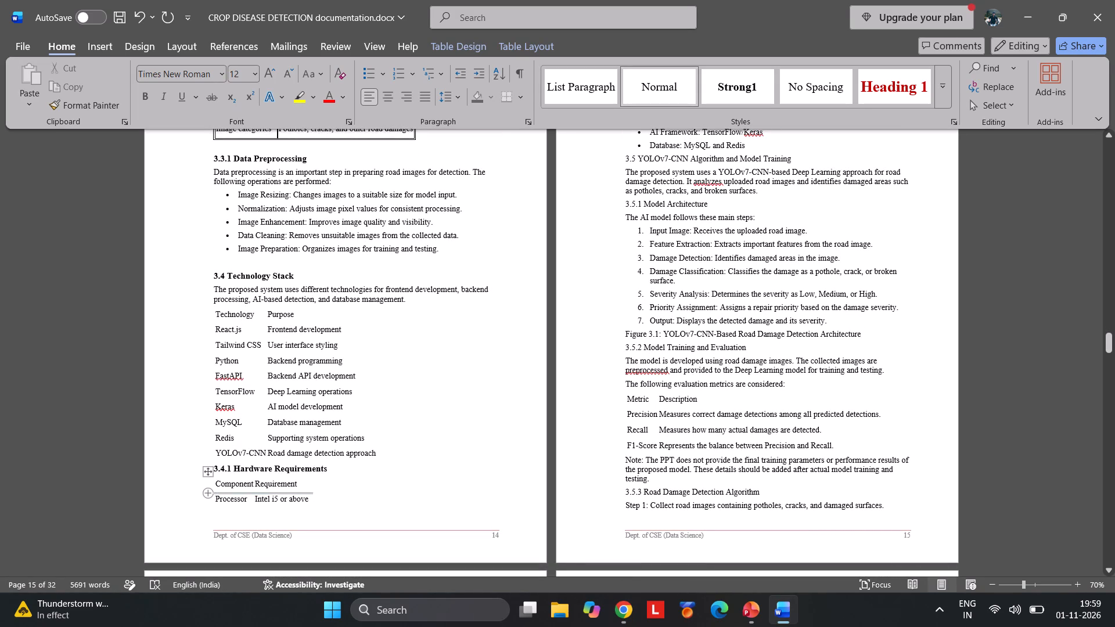
left_click_drag(213, 482, 292, 508)
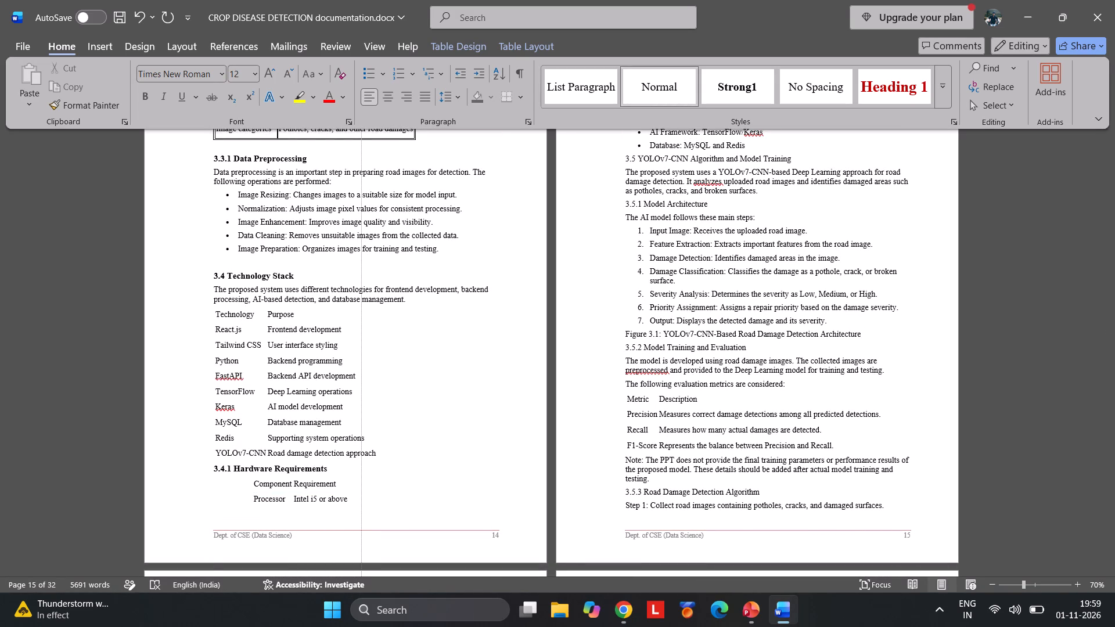
left_click_drag(292, 508, 219, 502)
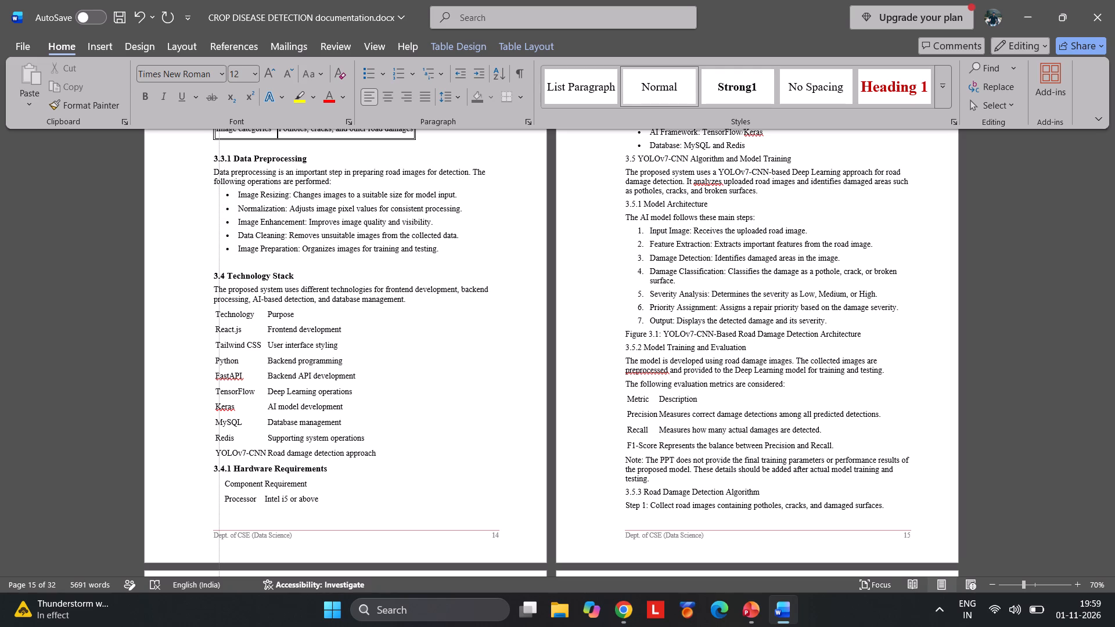
left_click_drag(219, 502, 220, 502)
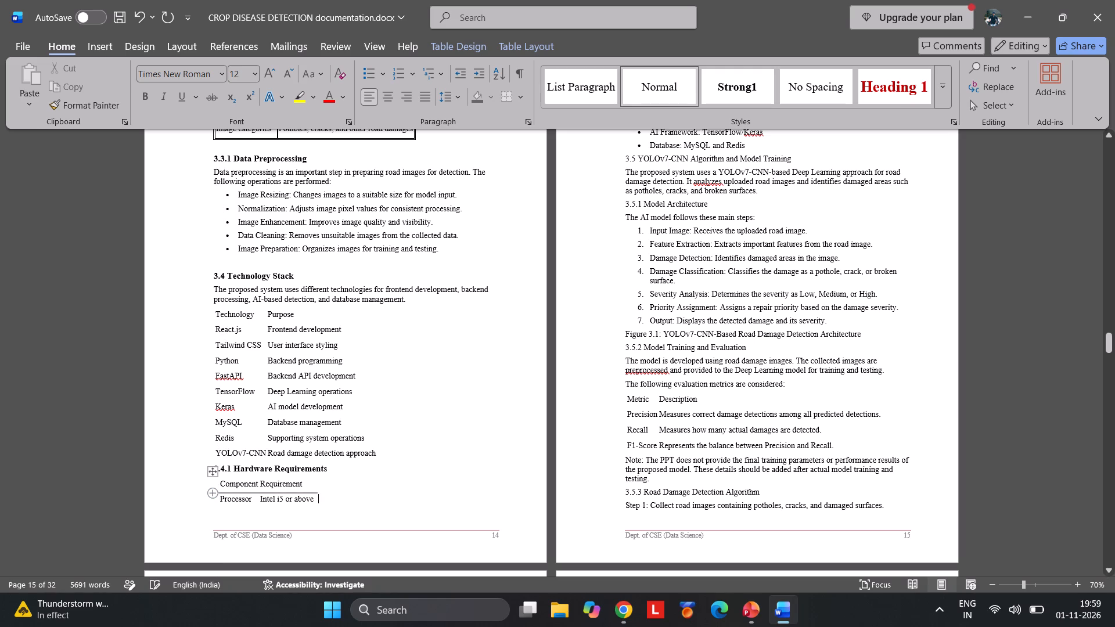
Apply all borders to the whole hardware requirements table in section 3.4.1, including the rows that continue on the following page.
left_click_drag(219, 484, 430, 481)
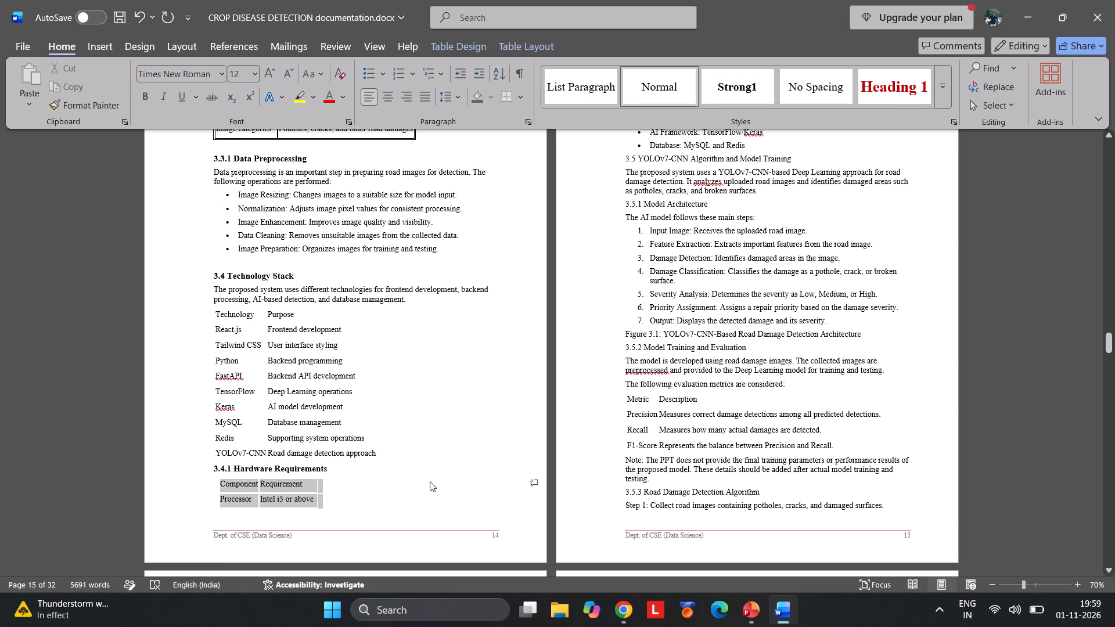
left_click_drag(430, 481, 573, 506)
left_click_drag(573, 506, 619, 190)
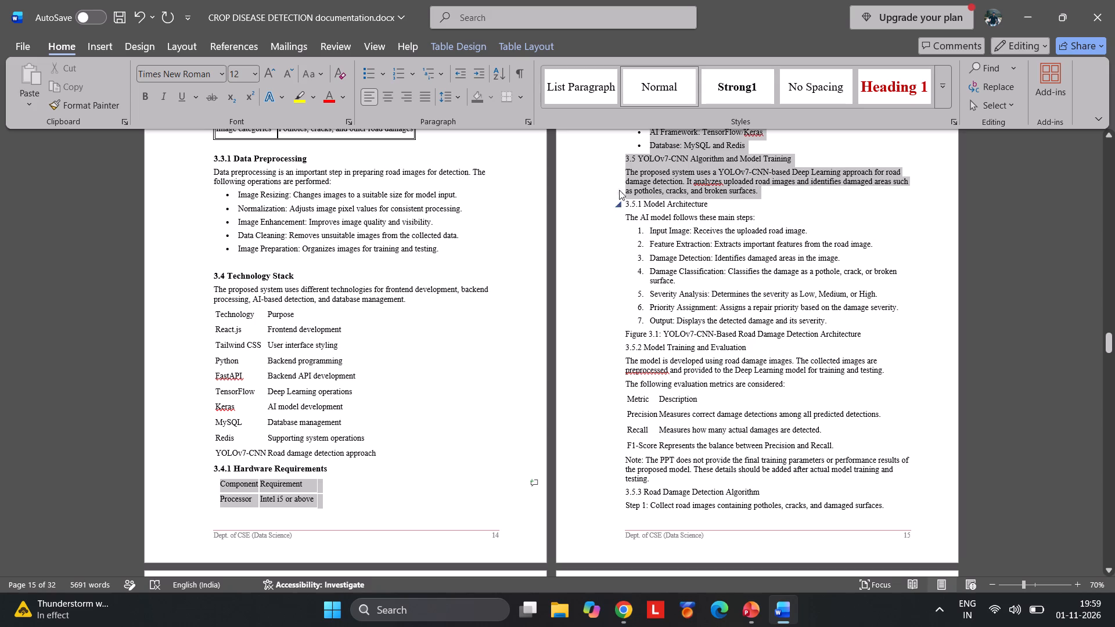
left_click_drag(619, 190, 778, 293)
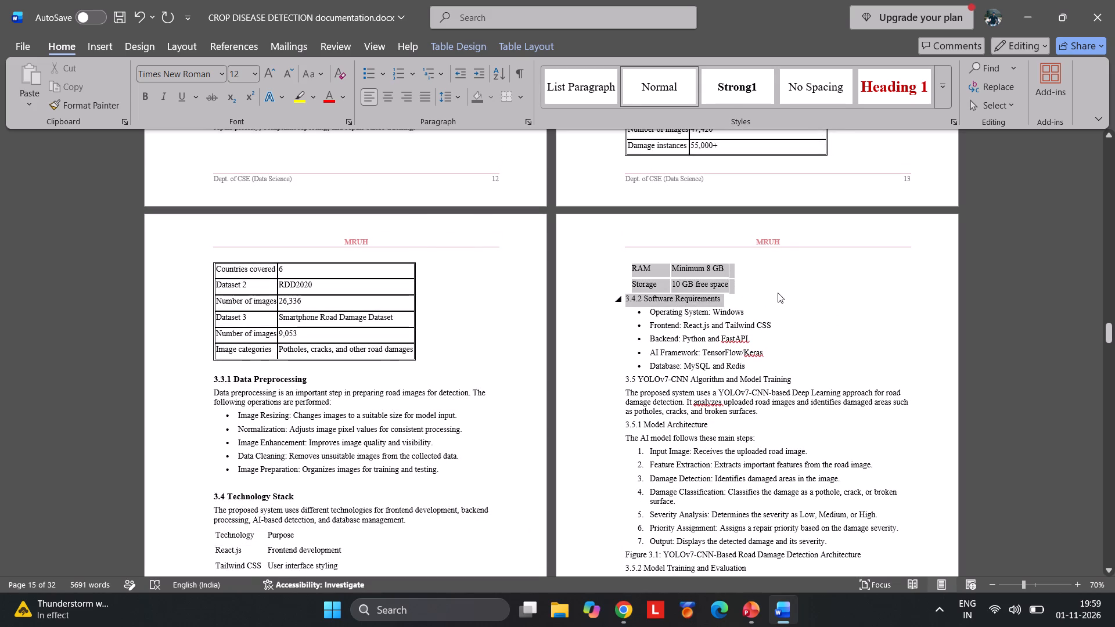
left_click_drag(778, 293, 771, 286)
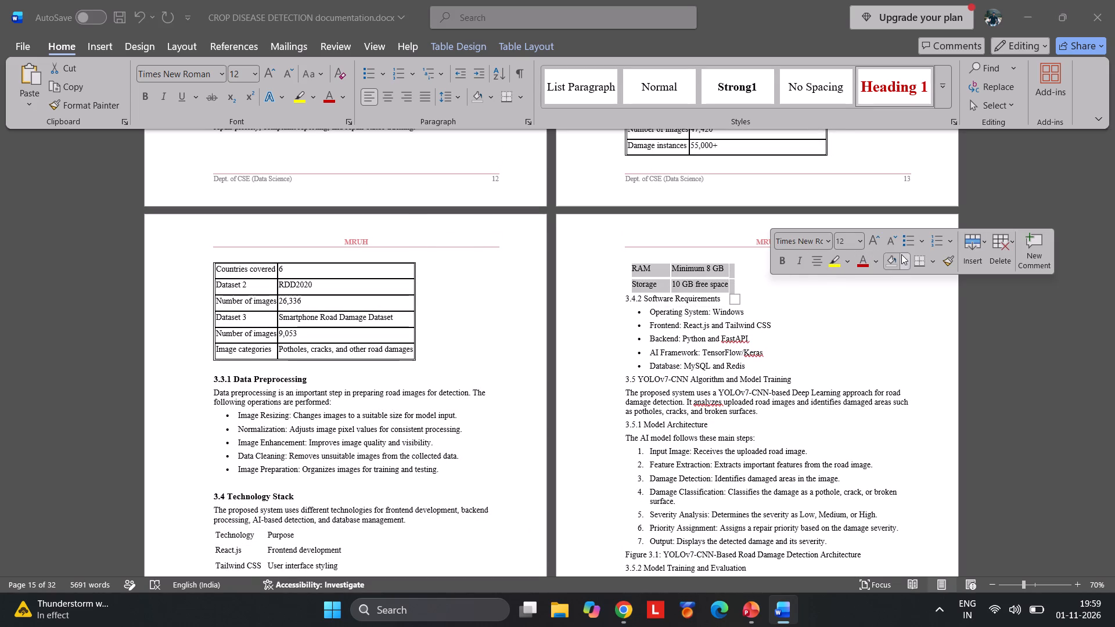
left_click(976, 251)
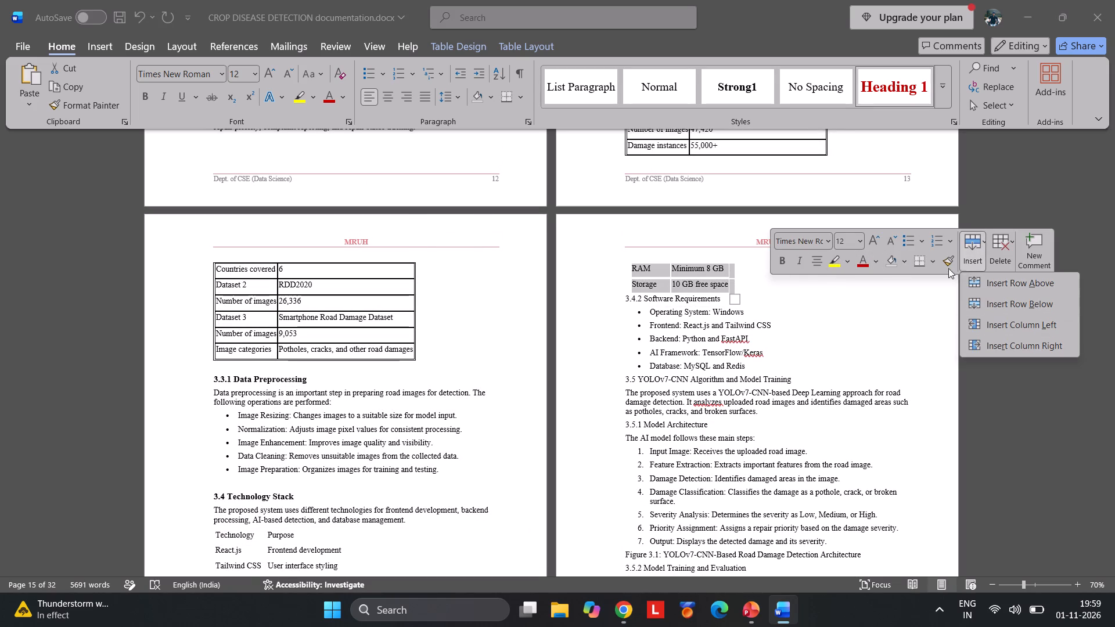
left_click(933, 263)
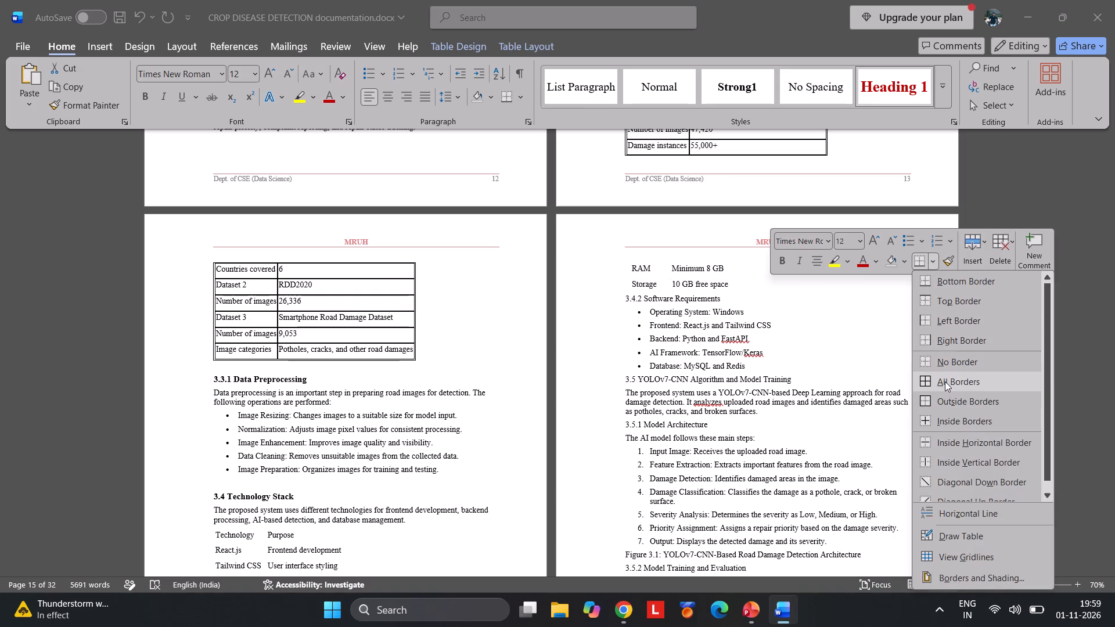
left_click(945, 381)
left_click(844, 326)
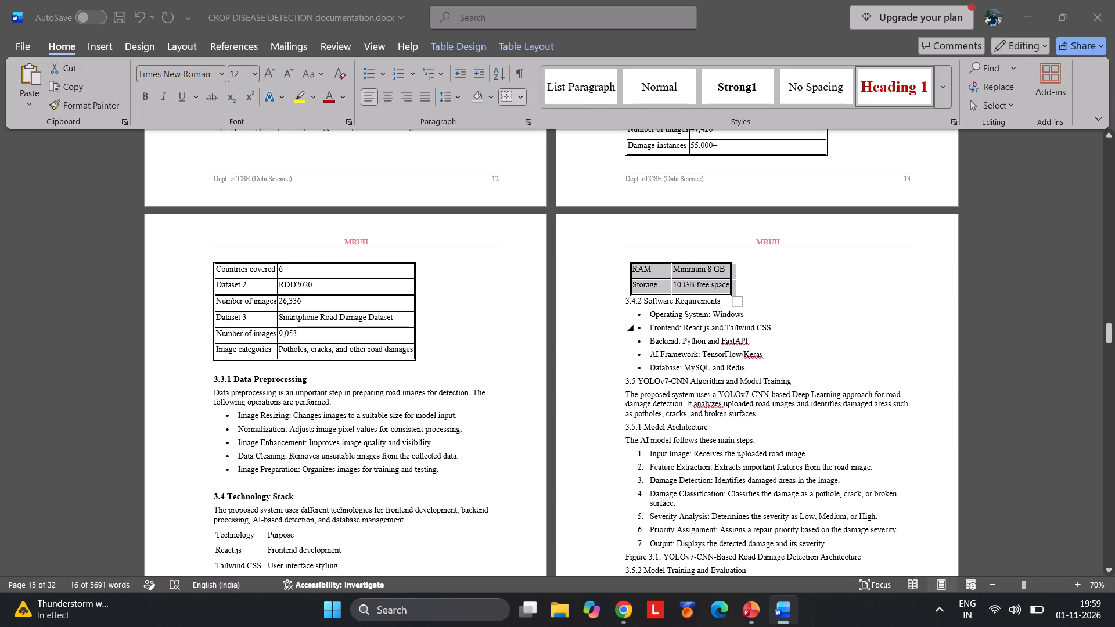
Apply all borders to the section 3.4 technology table's rows from the Technology/Purpose header through Redis.
scroll(517, 363, "down", 2)
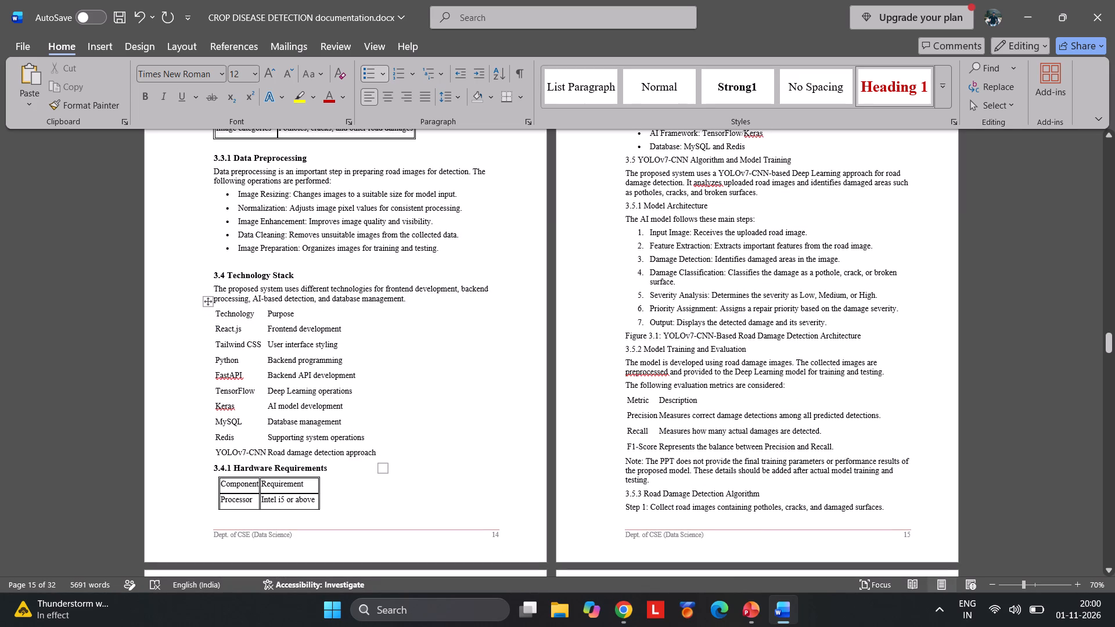
left_click_drag(214, 313, 226, 318)
left_click_drag(226, 318, 347, 435)
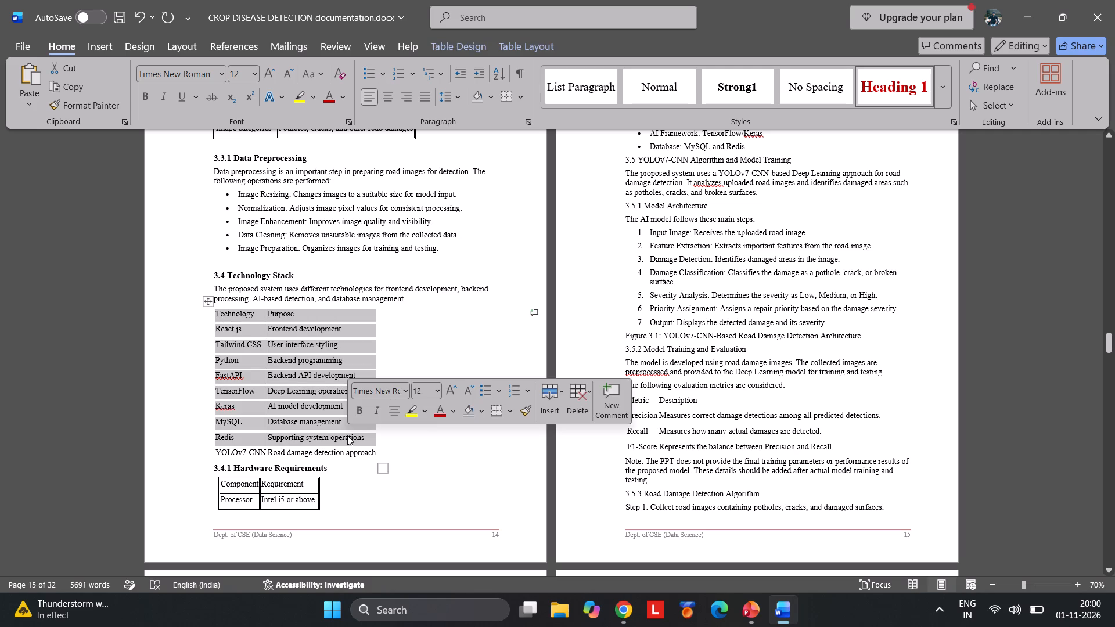
left_click(509, 413)
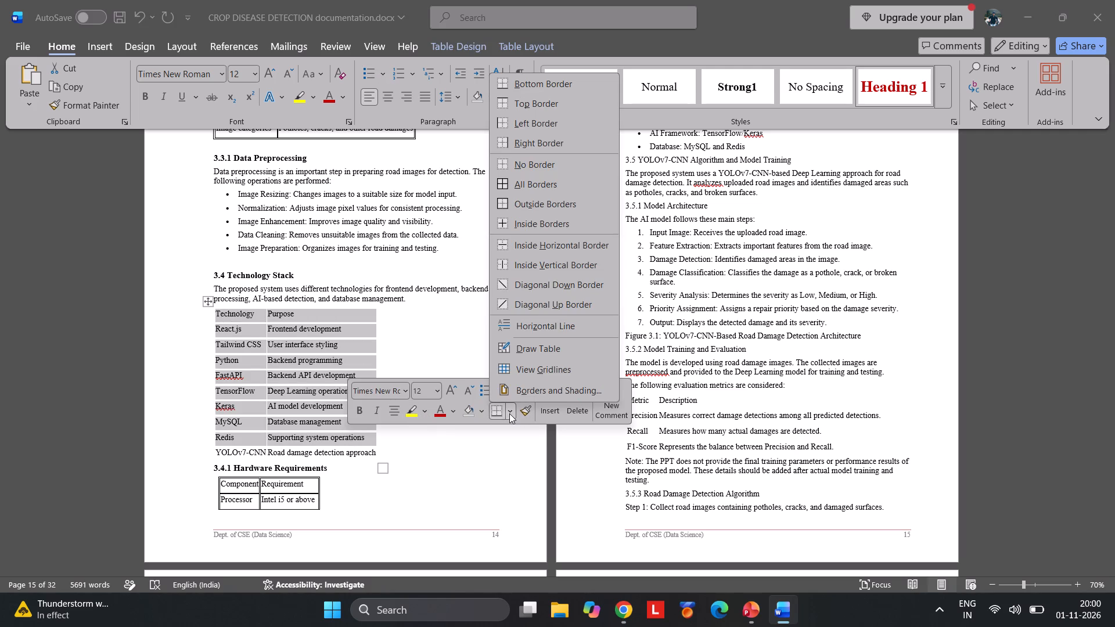
left_click(512, 182)
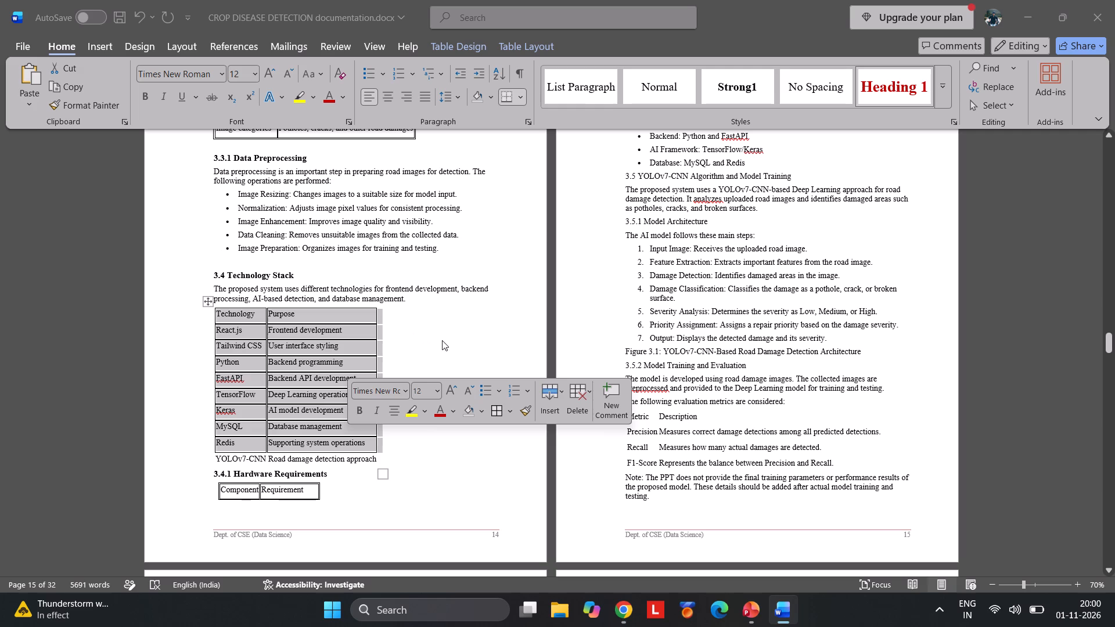
left_click(434, 351)
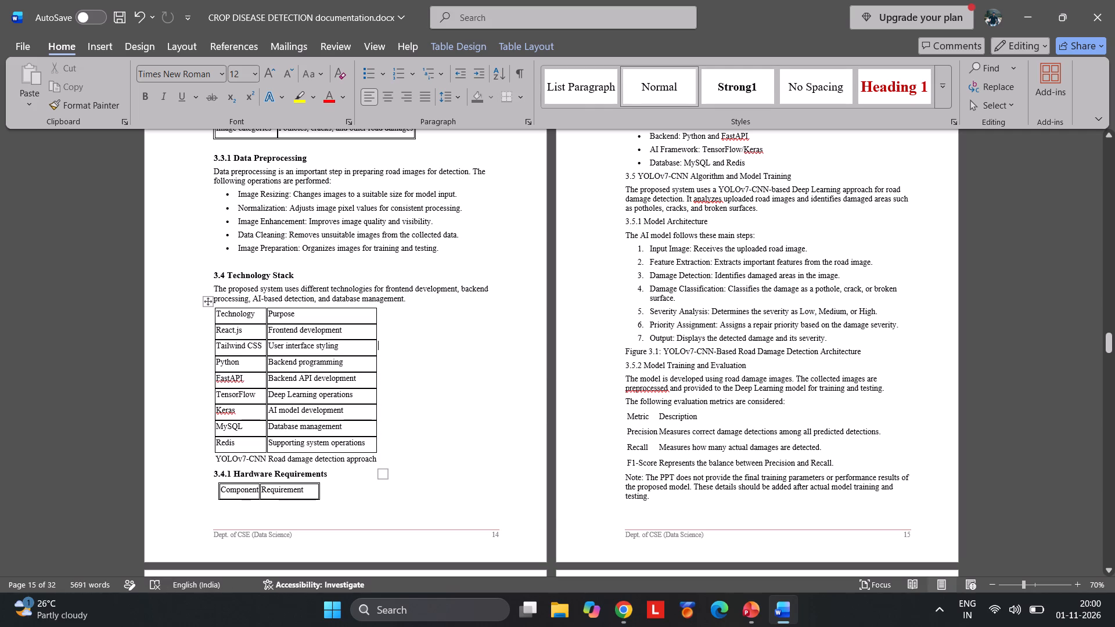
Apply all borders to the YOLOv7-CNN row at the bottom of the section 3.4 technology table.
left_click_drag(379, 462, 376, 462)
left_click_drag(376, 462, 215, 453)
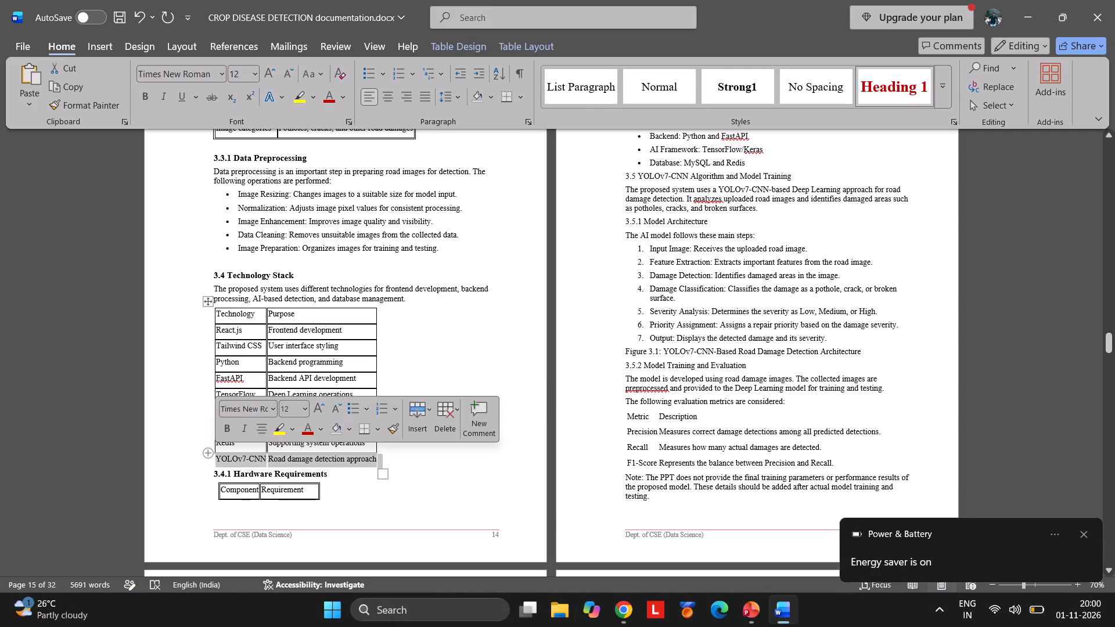
left_click(379, 431)
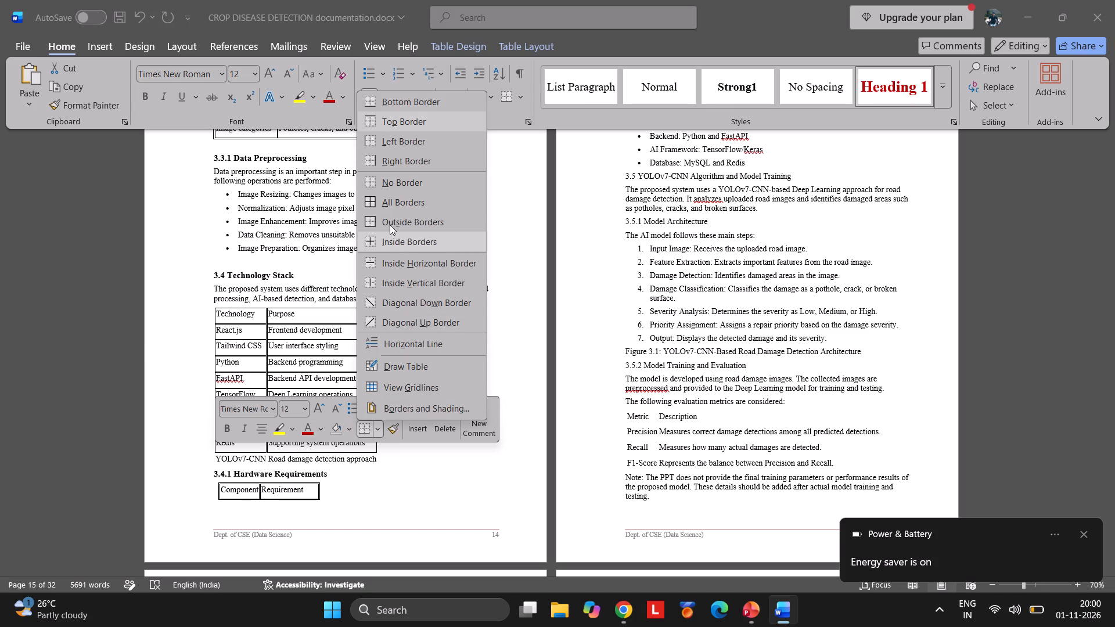
left_click(388, 202)
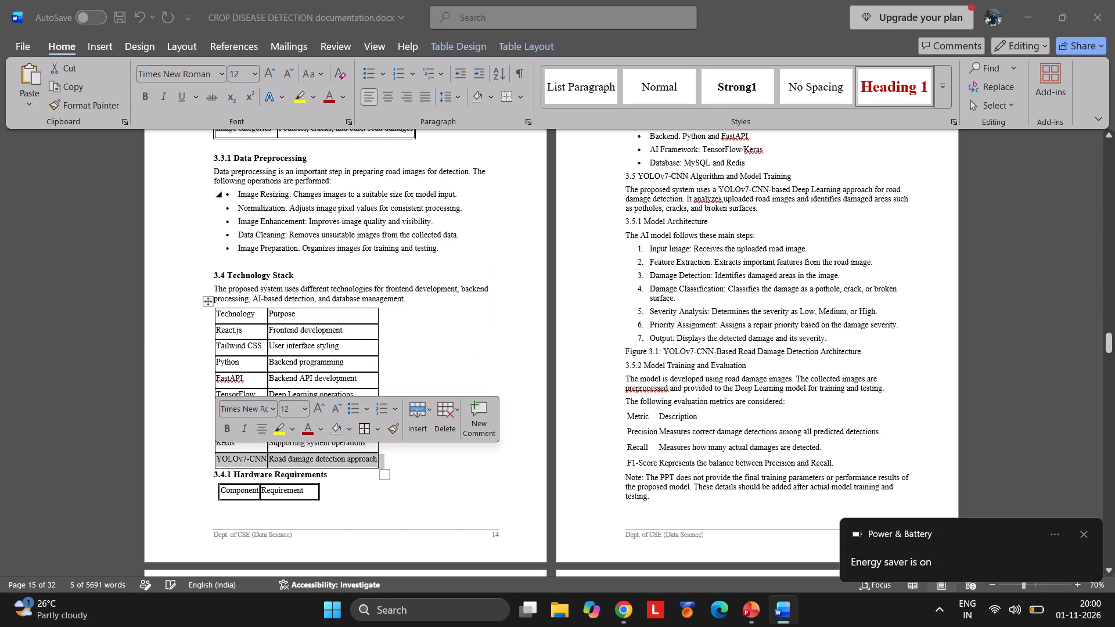
left_click(495, 364)
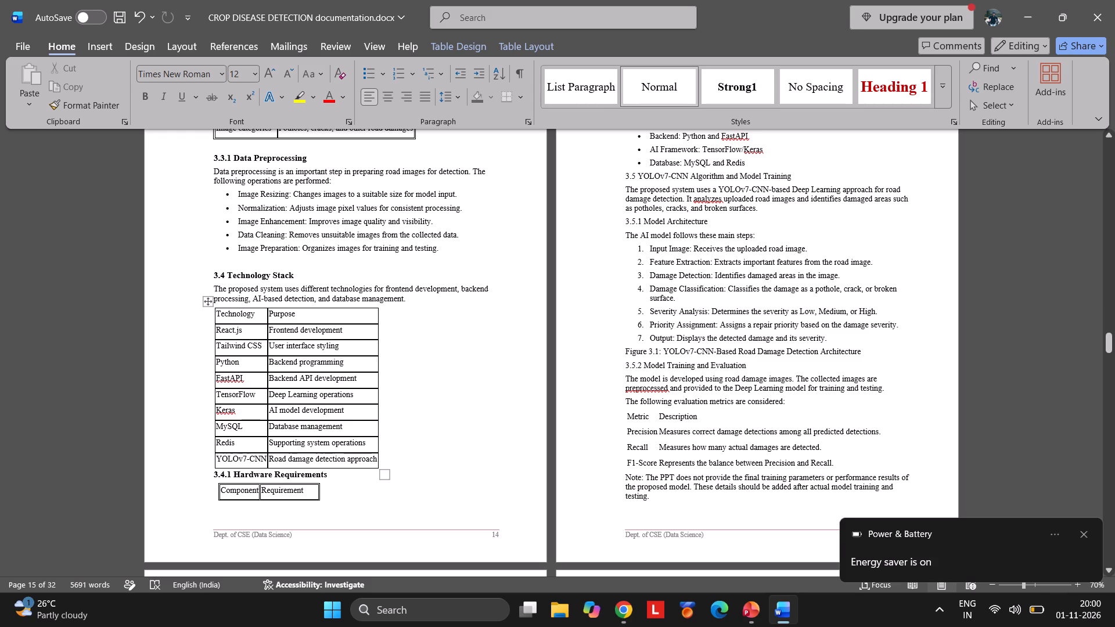
scroll(465, 434, "up", 2)
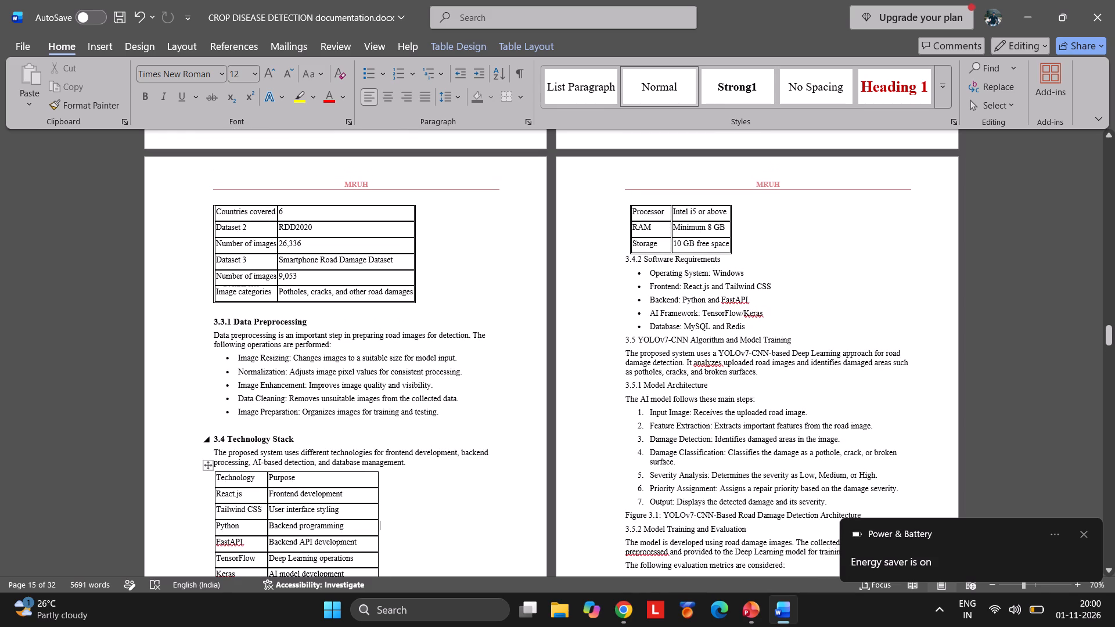
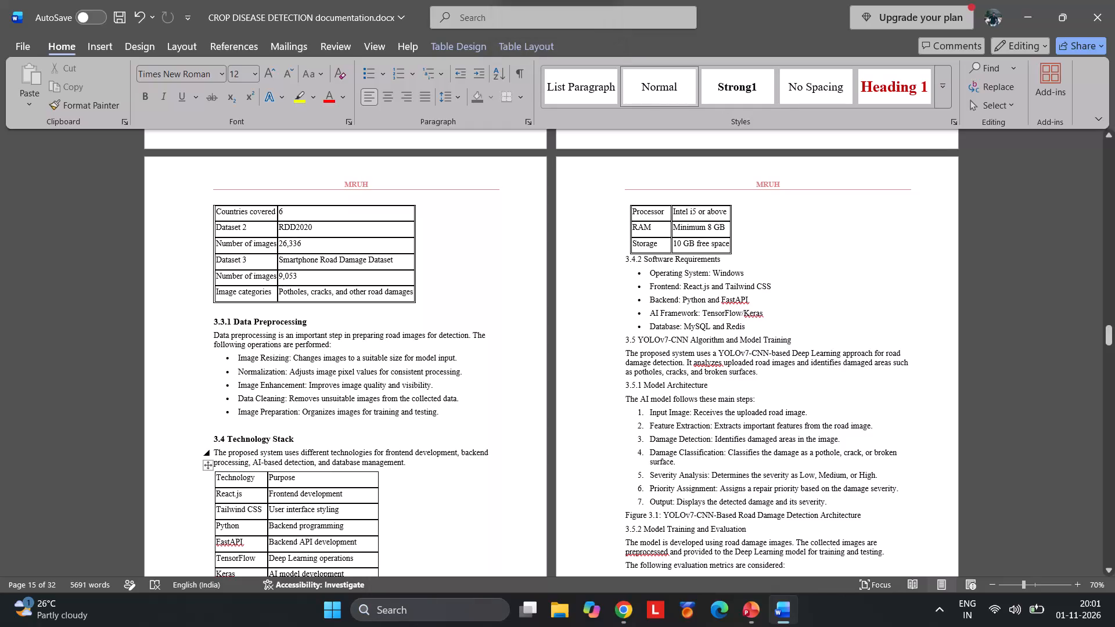
Insert a blank line between the hardware requirements table and the 3.4.2 Software Requirements heading.
scroll(429, 462, "down", 1)
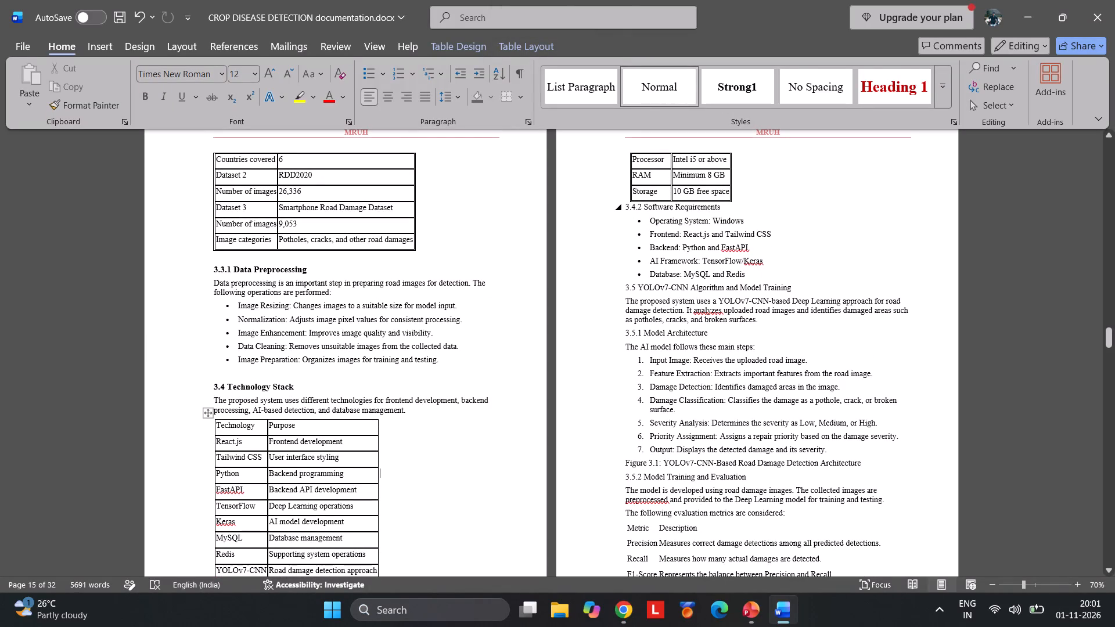
left_click(739, 203)
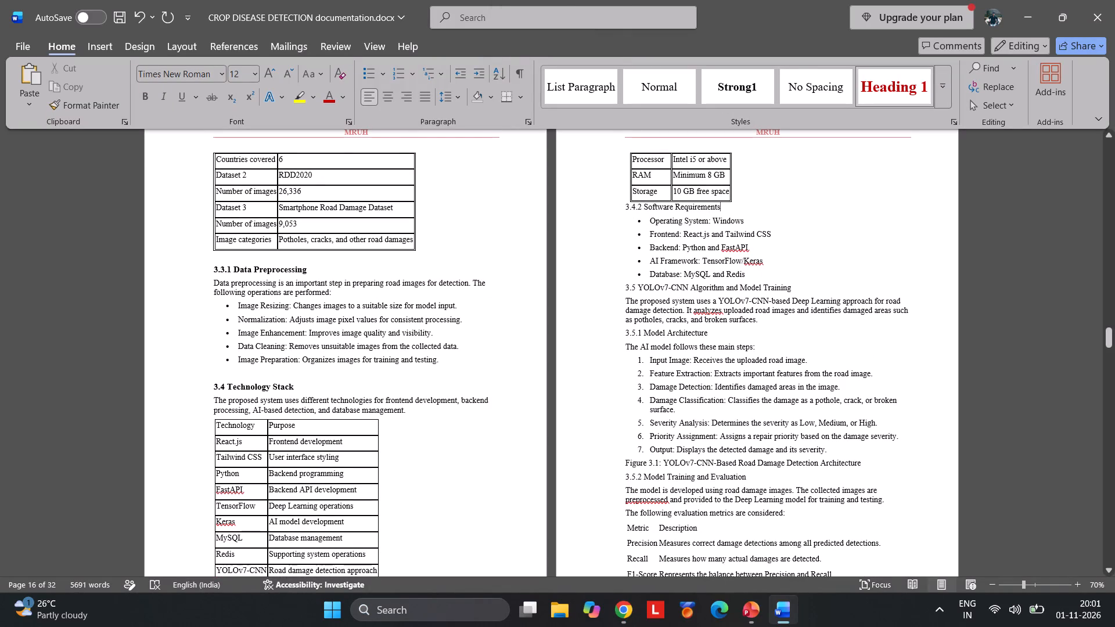
left_click(738, 198)
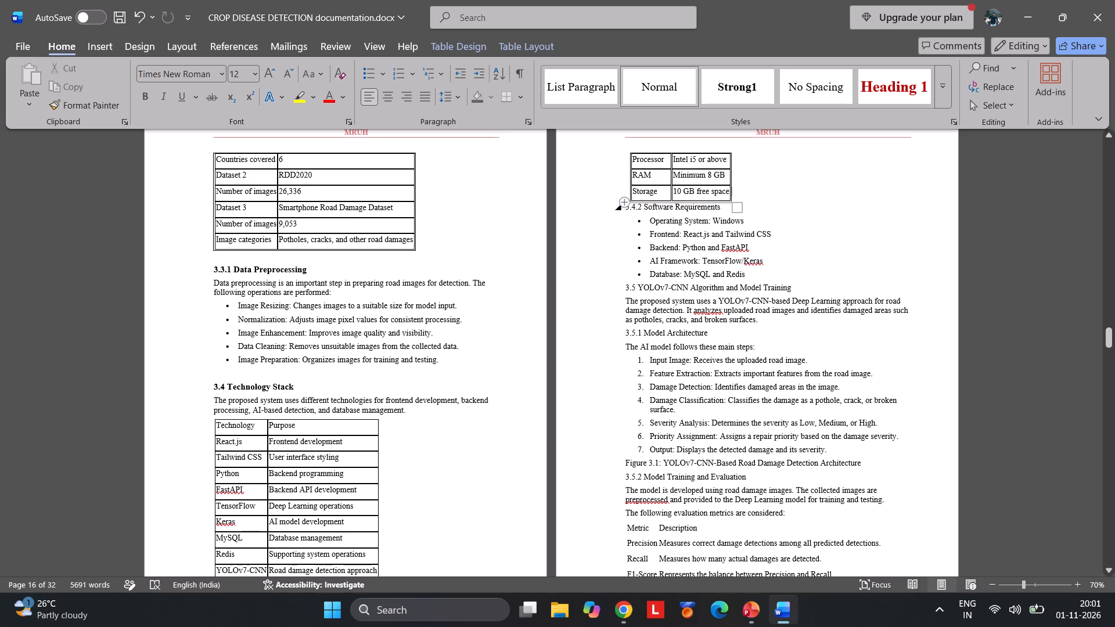
left_click(629, 211)
key("Left")
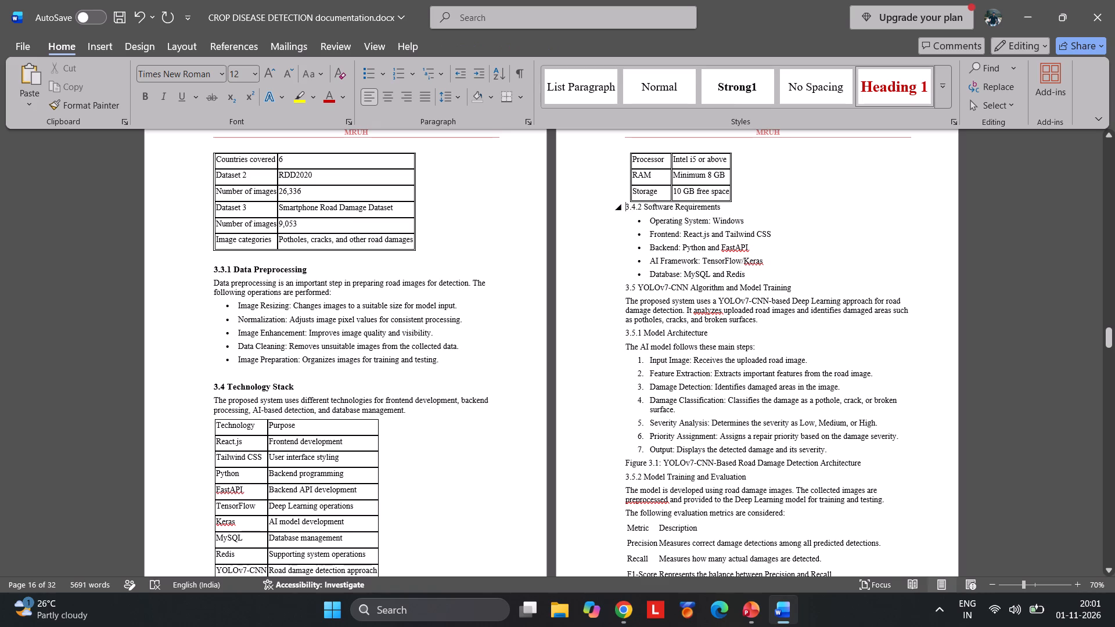
key("Return")
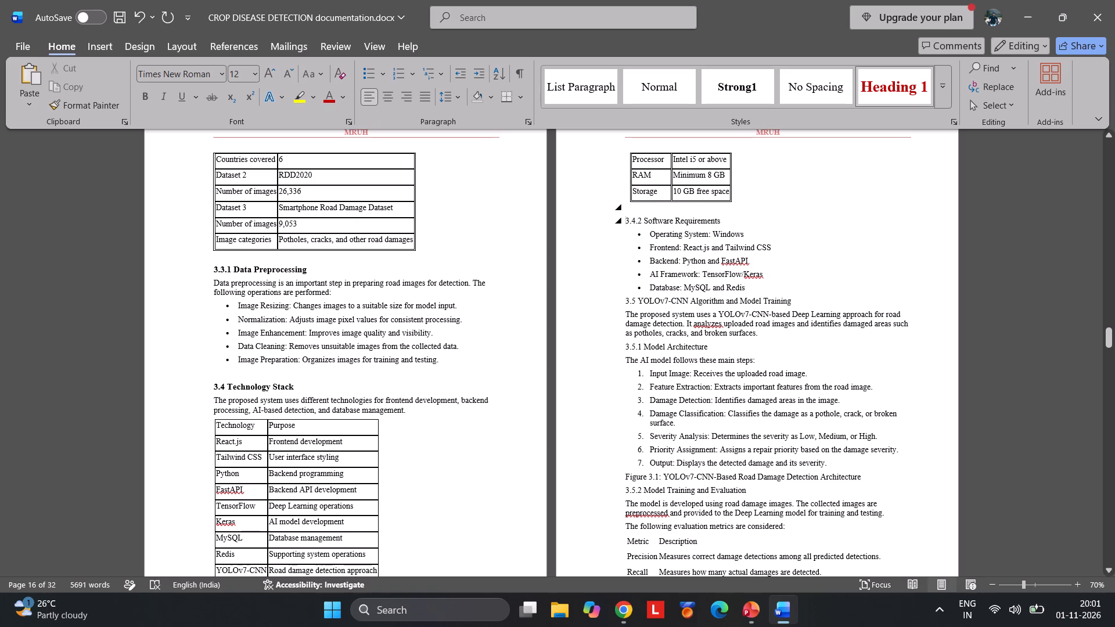
Format the 3.4.2 Software Requirements heading as bold at font size 13.
left_click_drag(722, 218, 603, 219)
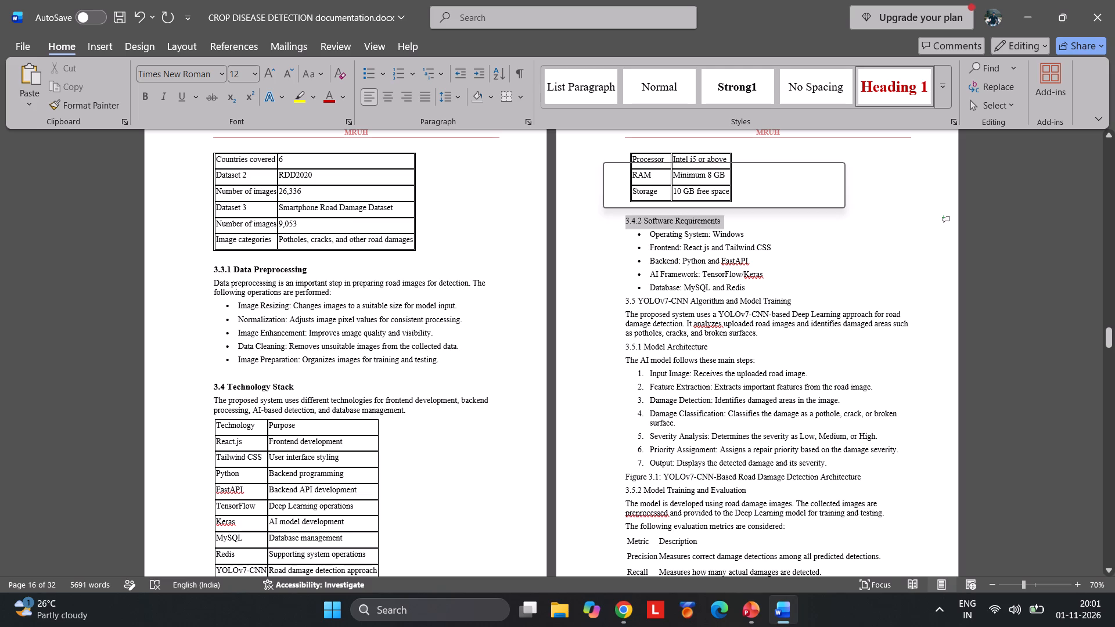
left_click(620, 196)
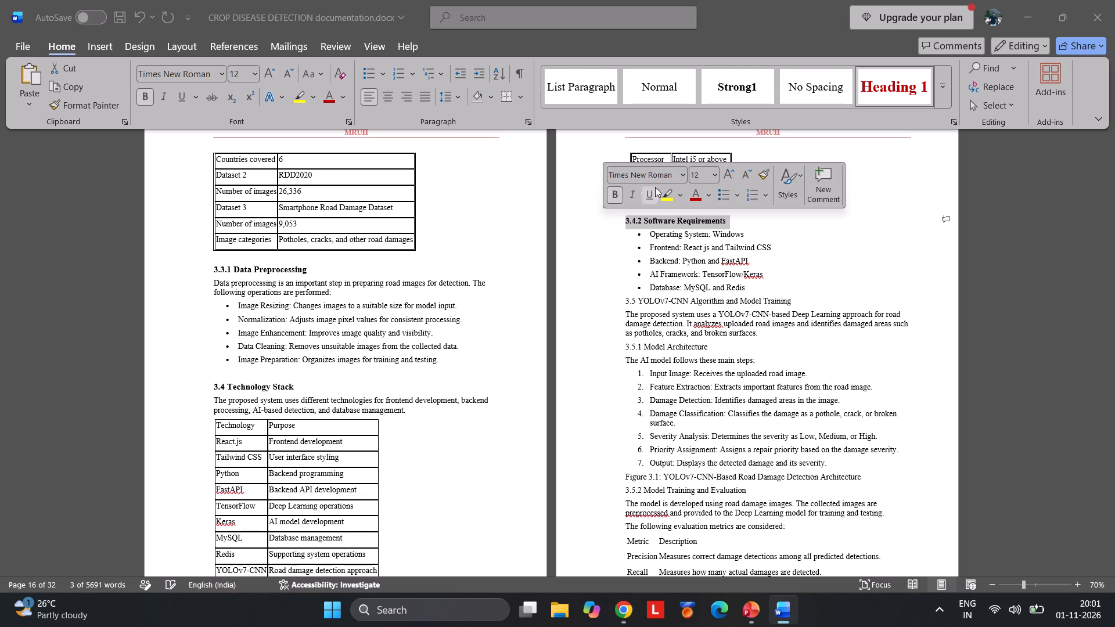
left_click(700, 176)
left_click(700, 176)
key("BackSpace")
key("3")
key("Return")
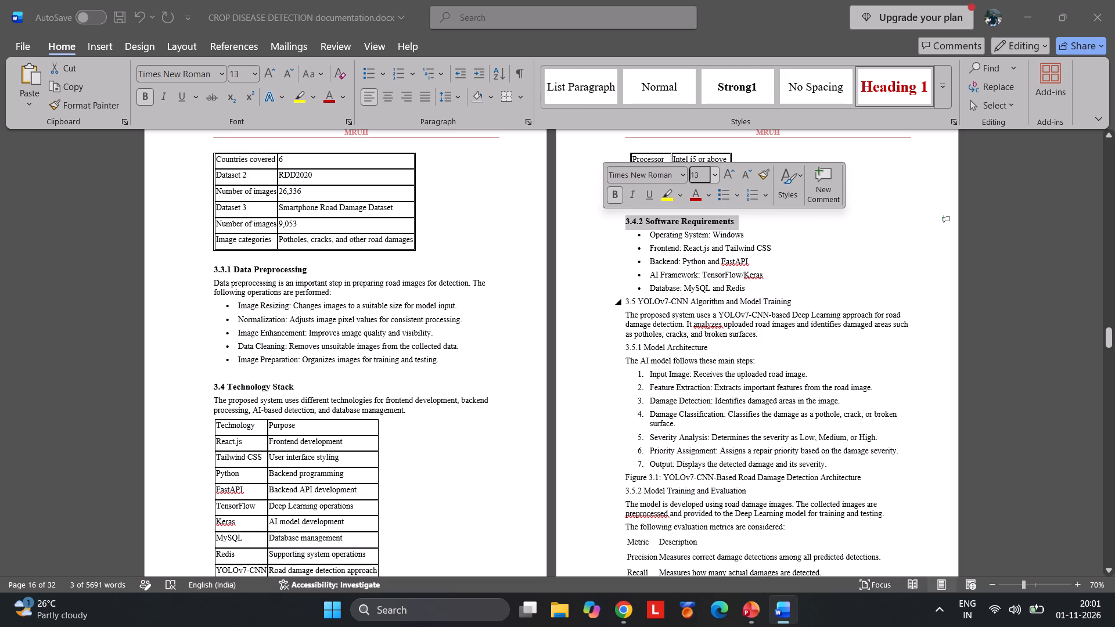
Add an unbulleted blank line after the Database: MySQL and Redis item, above the section 3.5 heading.
left_click(761, 283)
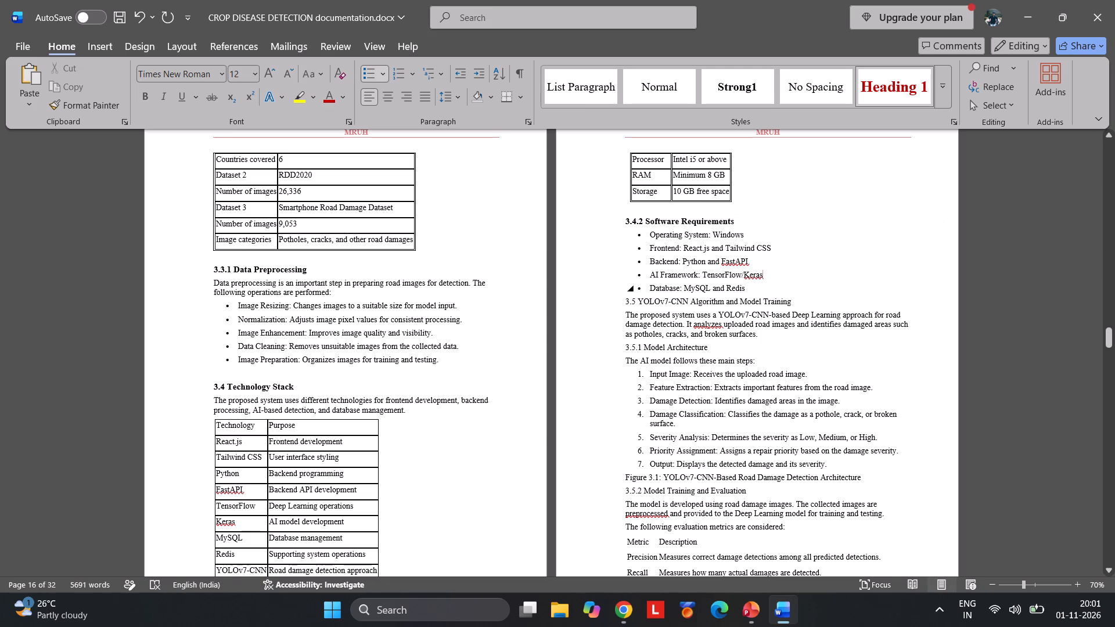
left_click(762, 291)
key("Return")
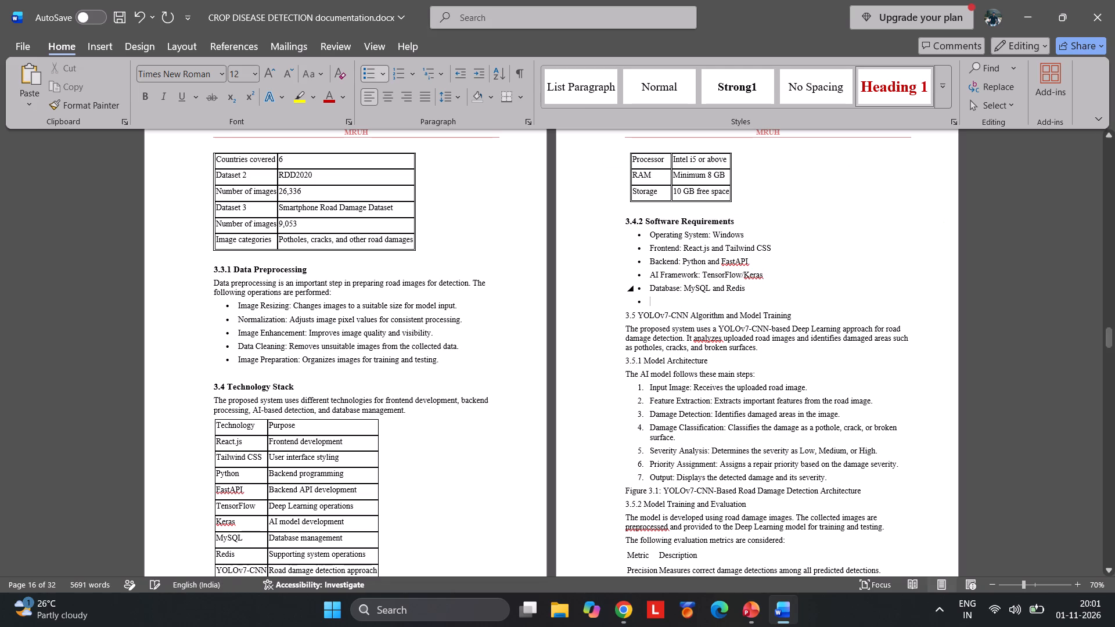
key("BackSpace")
Format the 3.5 YOLOv7-CNN Algorithm and Model Training heading as bold at font size 13.
left_click_drag(795, 315, 603, 313)
left_click(614, 290)
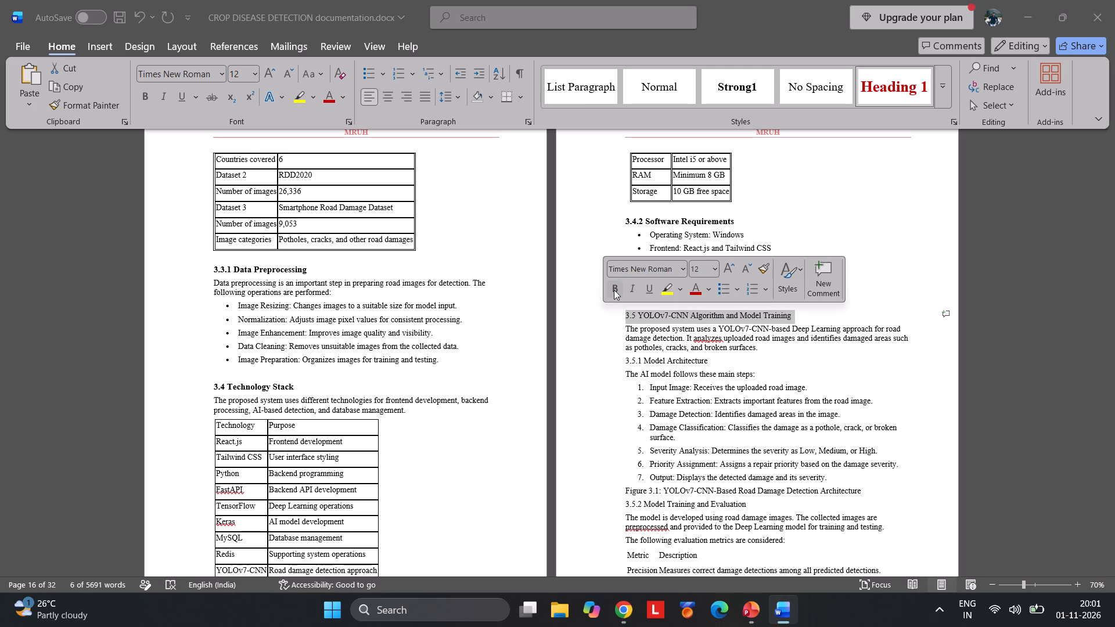
left_click(710, 271)
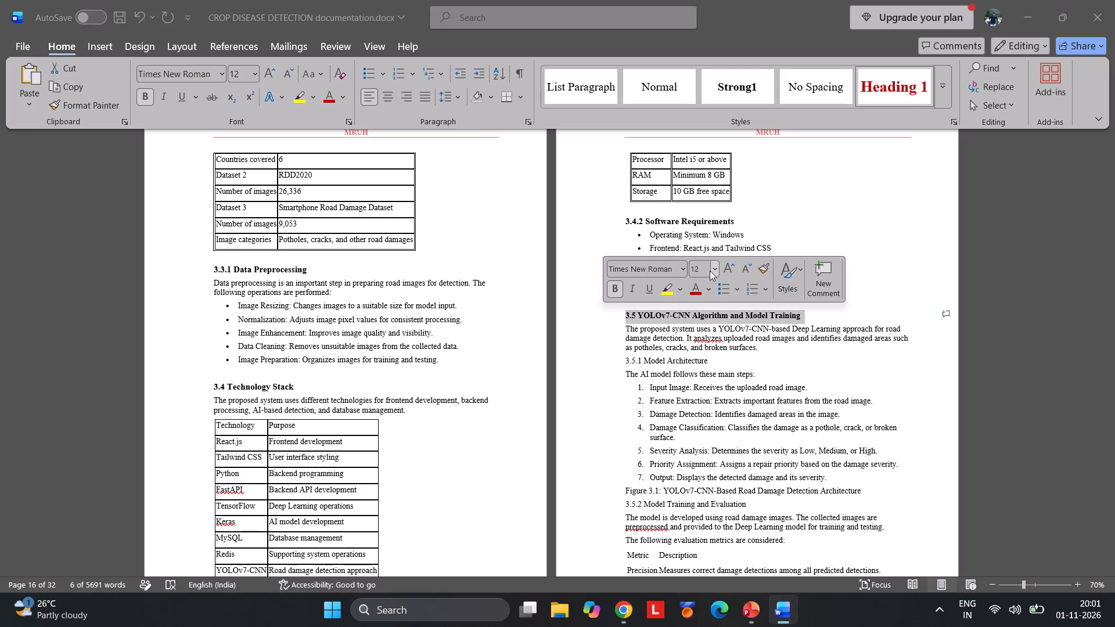
left_click(715, 271)
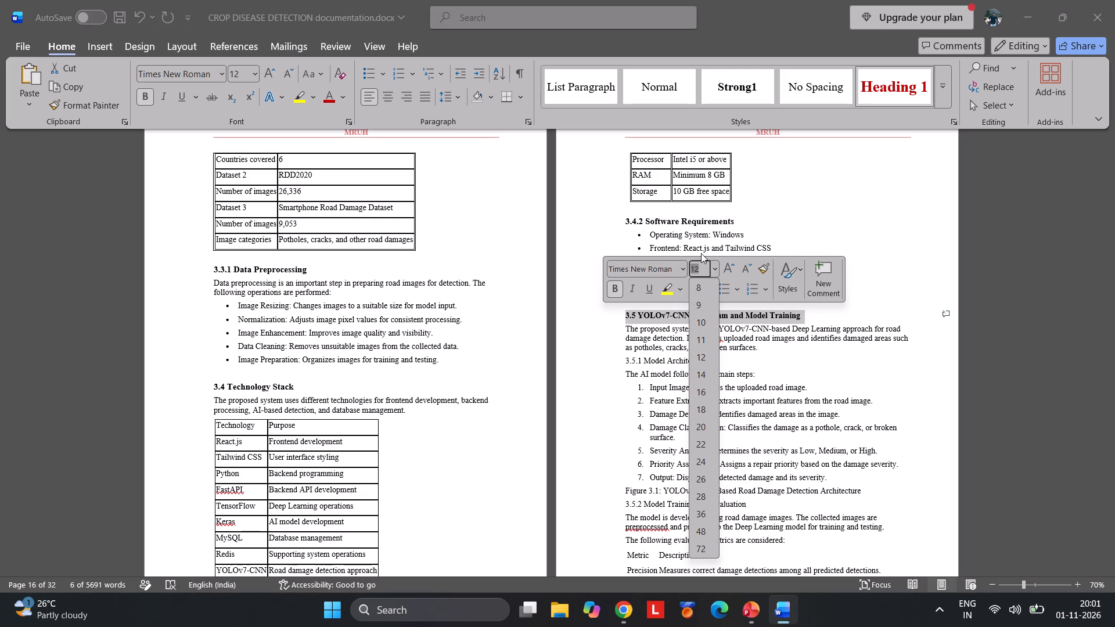
double_click(703, 268)
key("BackSpace")
key("3")
key("Return")
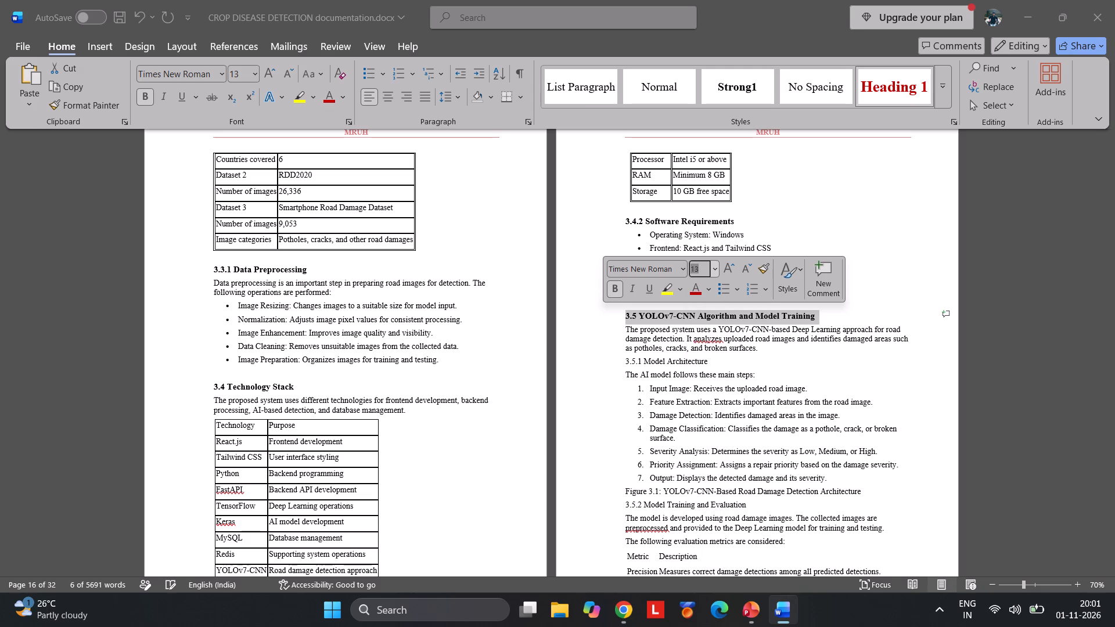
Format the 3.5.1 Model Architecture heading as bold at font size 13.
left_click_drag(716, 362, 608, 362)
left_click(616, 343)
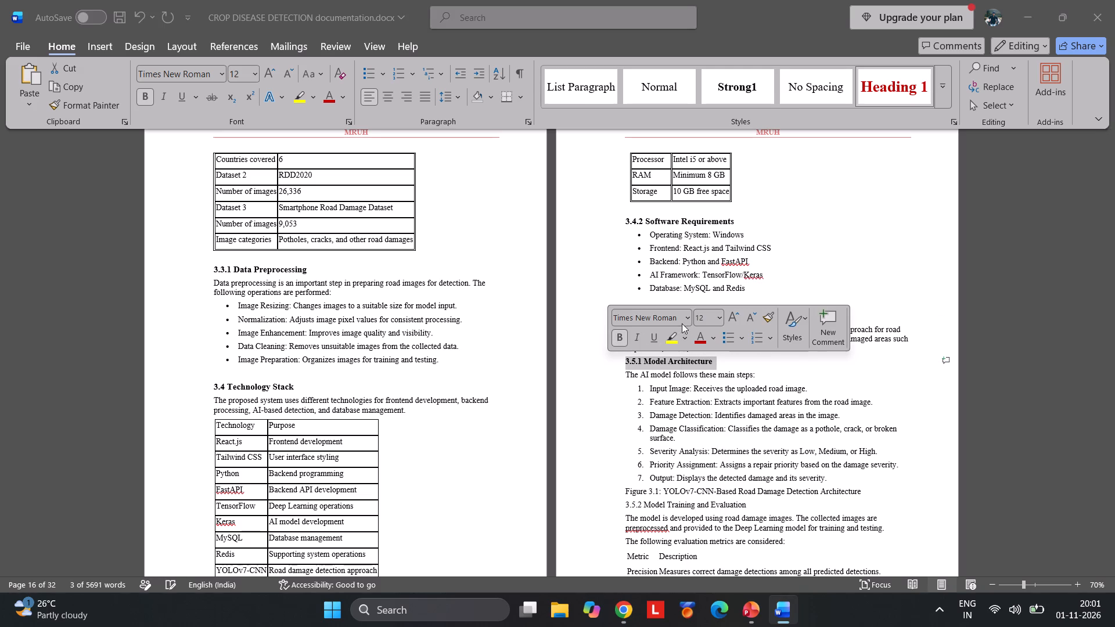
left_click(708, 316)
left_click(708, 316)
key("BackSpace")
key("3")
key("Return")
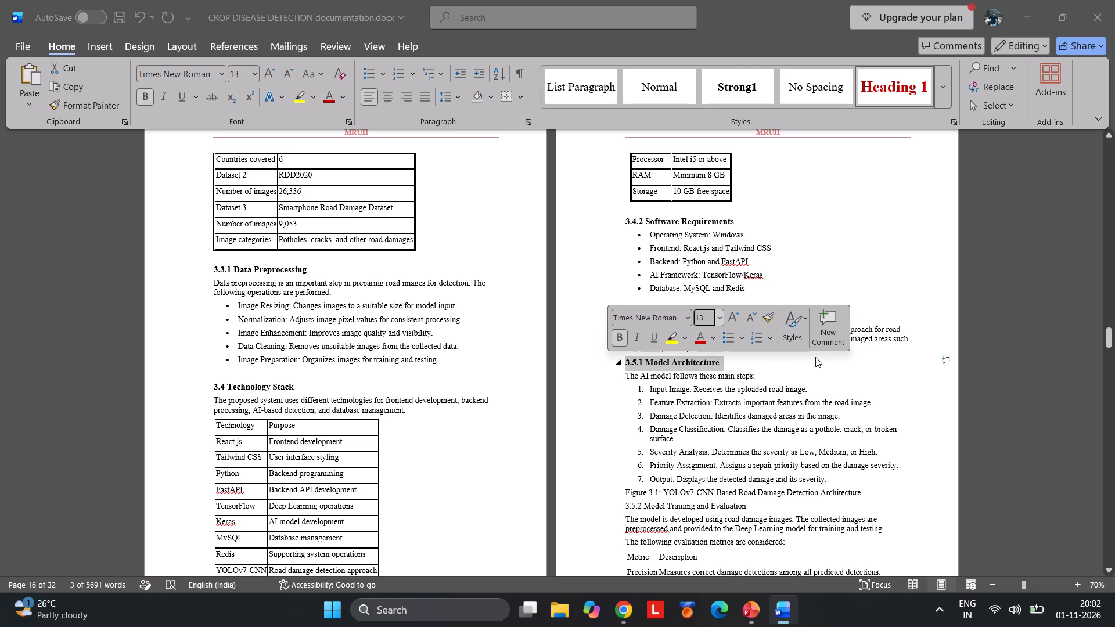
left_click(815, 366)
Place the insertion point at the end of the Output item in section 3.5.1, just above the Figure 3.1 caption.
scroll(815, 366, "down", 1)
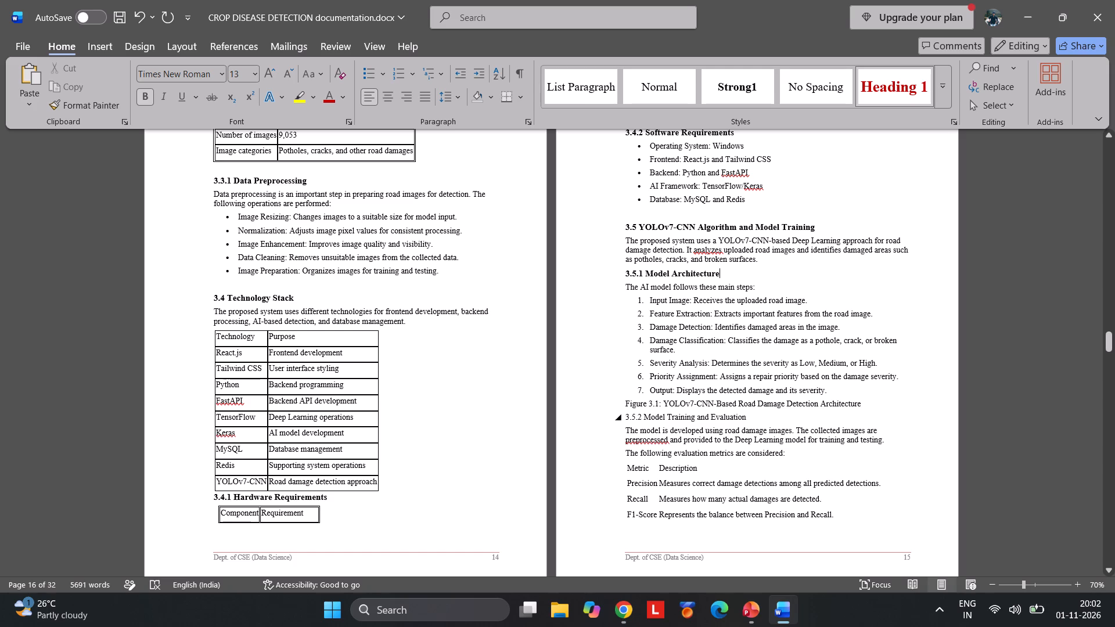
left_click(624, 418)
left_click(868, 405)
left_click(837, 391)
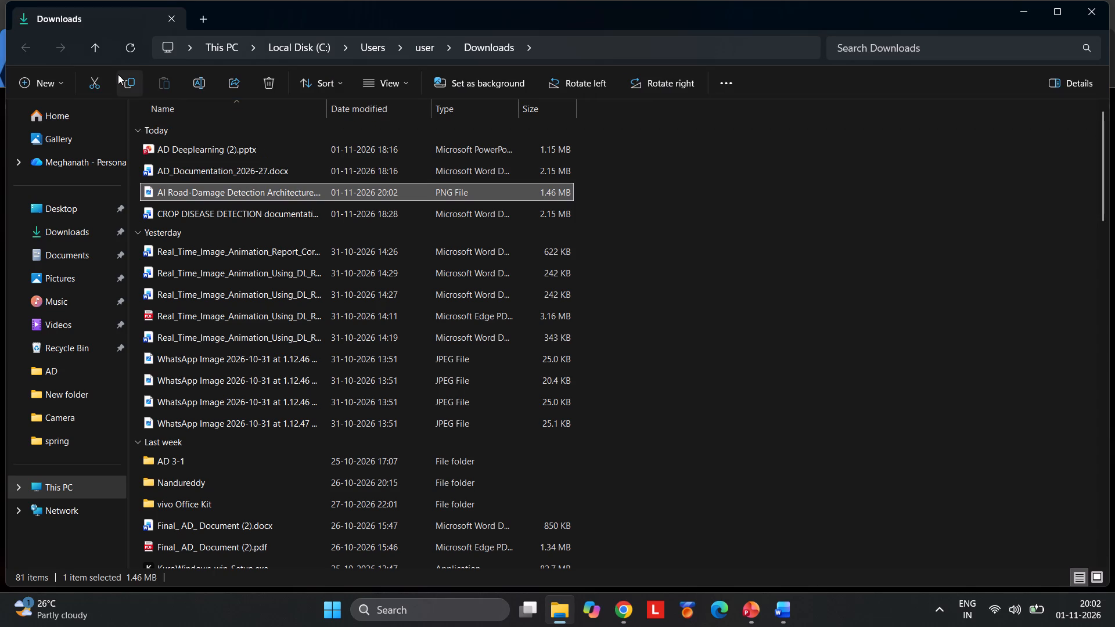
left_click(135, 87)
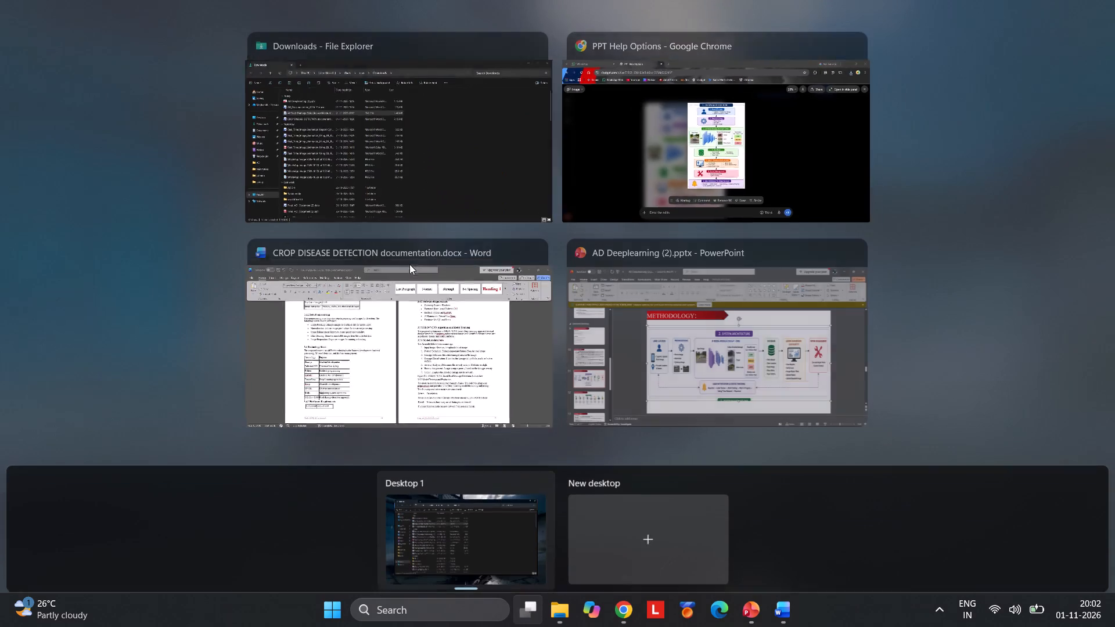
Switch to the Word document and paste the copied architecture image on a new unnumbered line below the Output item in section 3.5.1.
left_click(467, 313)
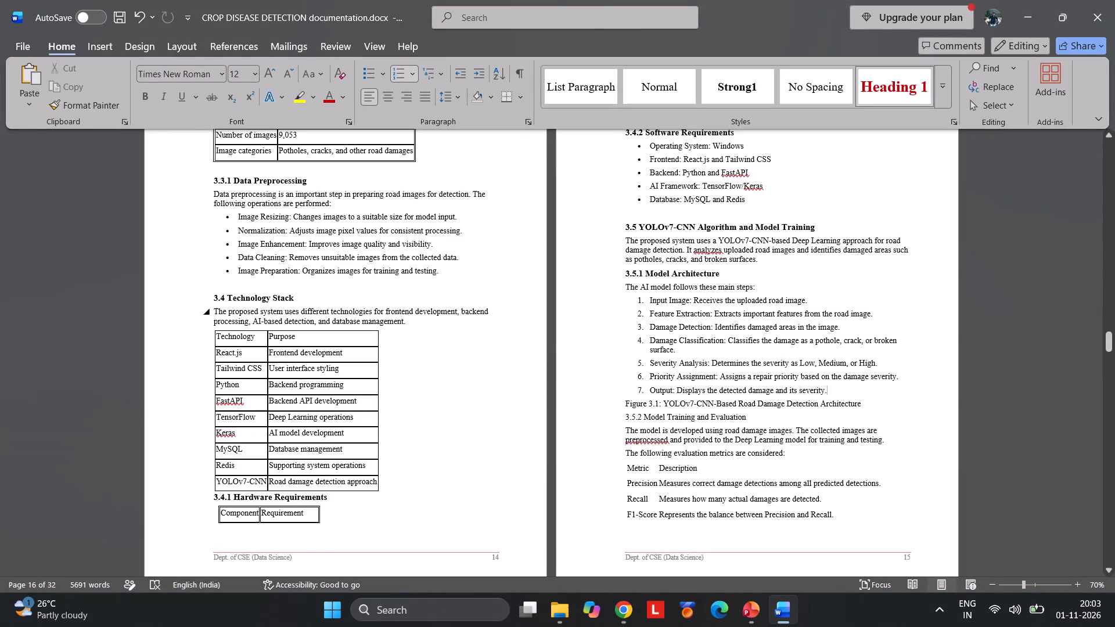
key("Return")
key("BackSpace")
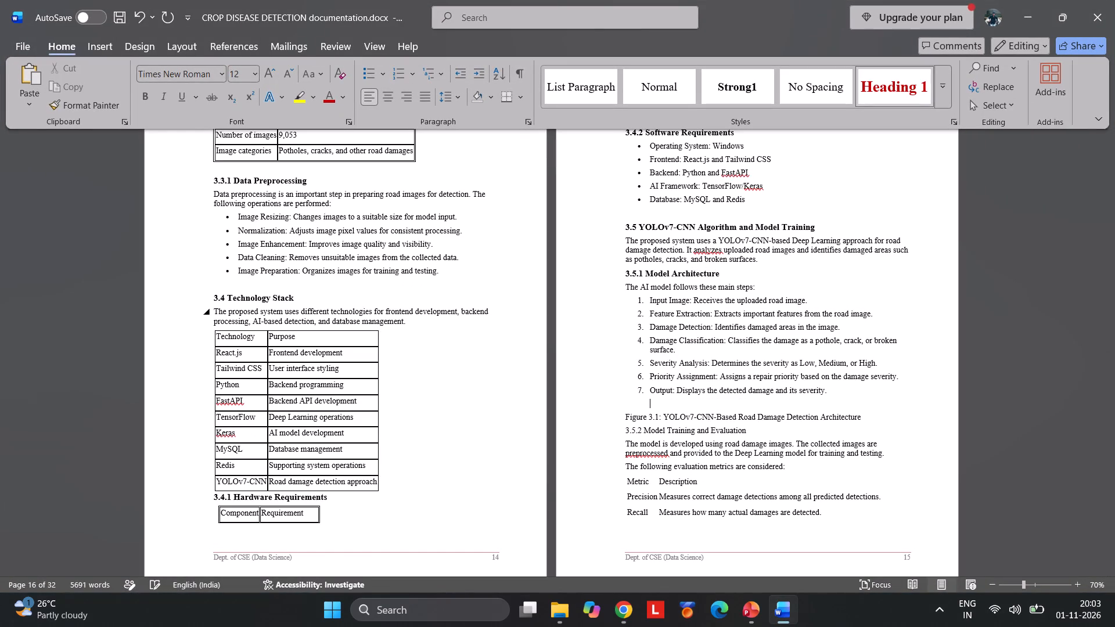
key("ctrl+v")
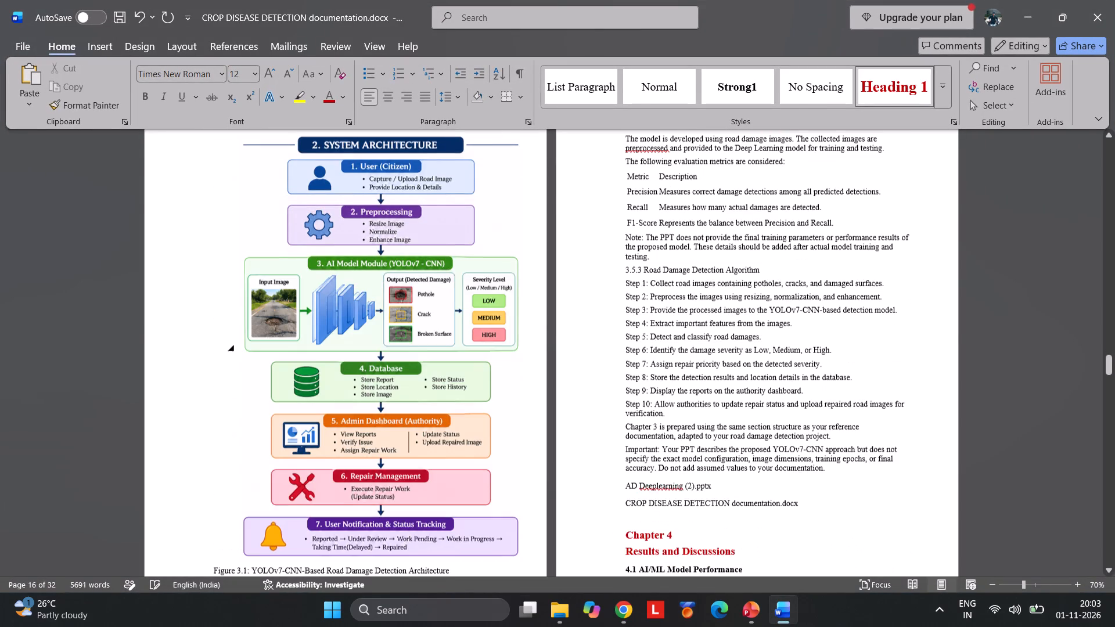
Make the "Figure 3.1:" label bold in the caption below the architecture image.
scroll(467, 313, "up", 5)
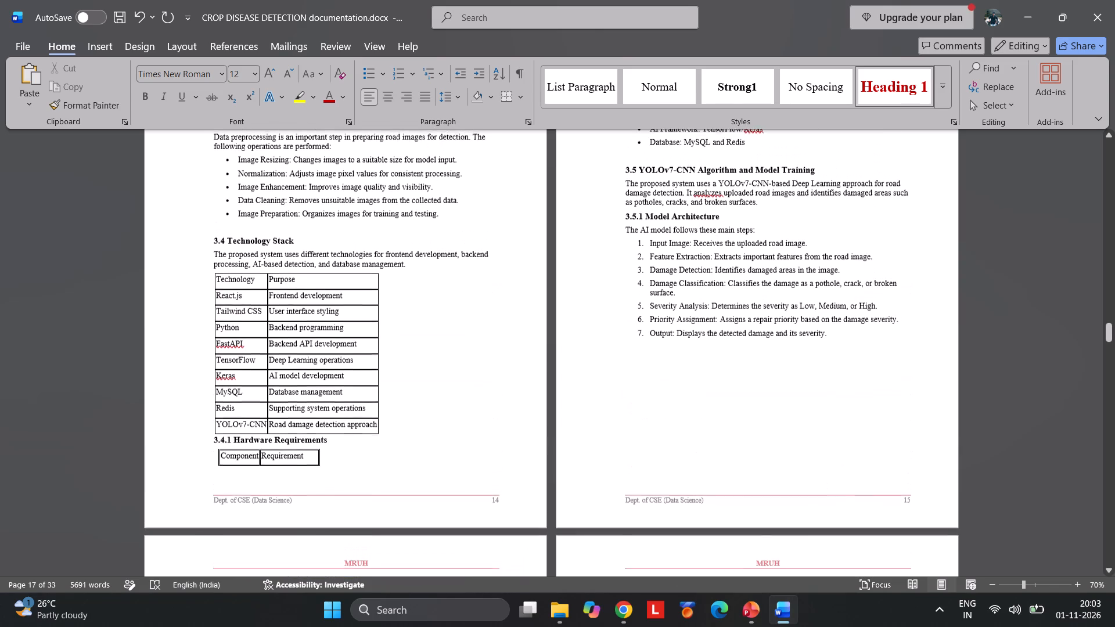
scroll(467, 313, "up", 1)
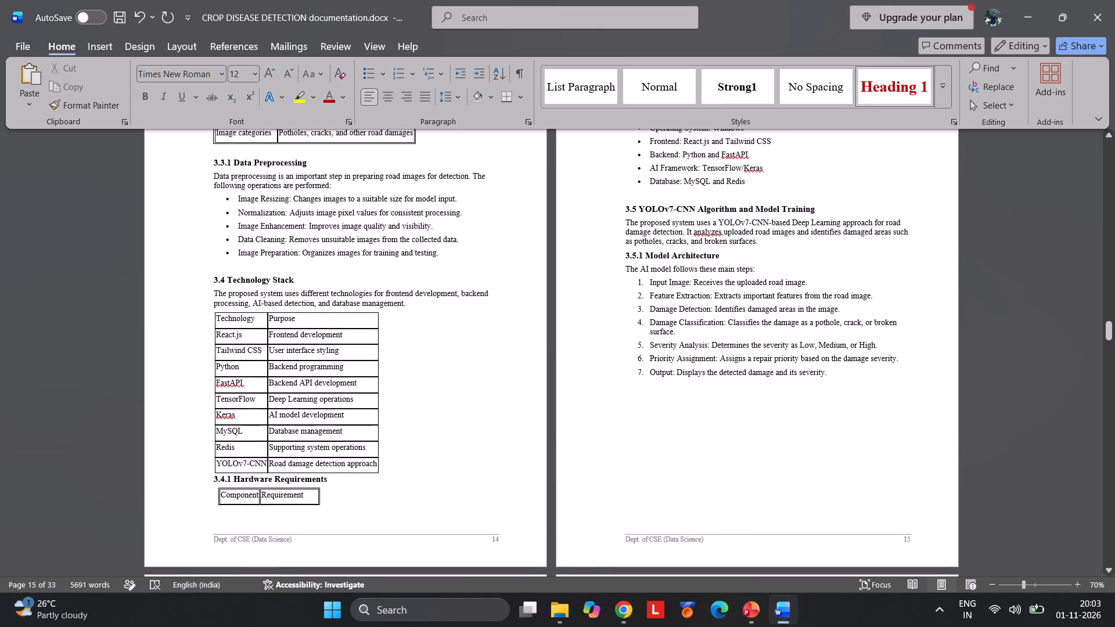
scroll(467, 313, "down", 4)
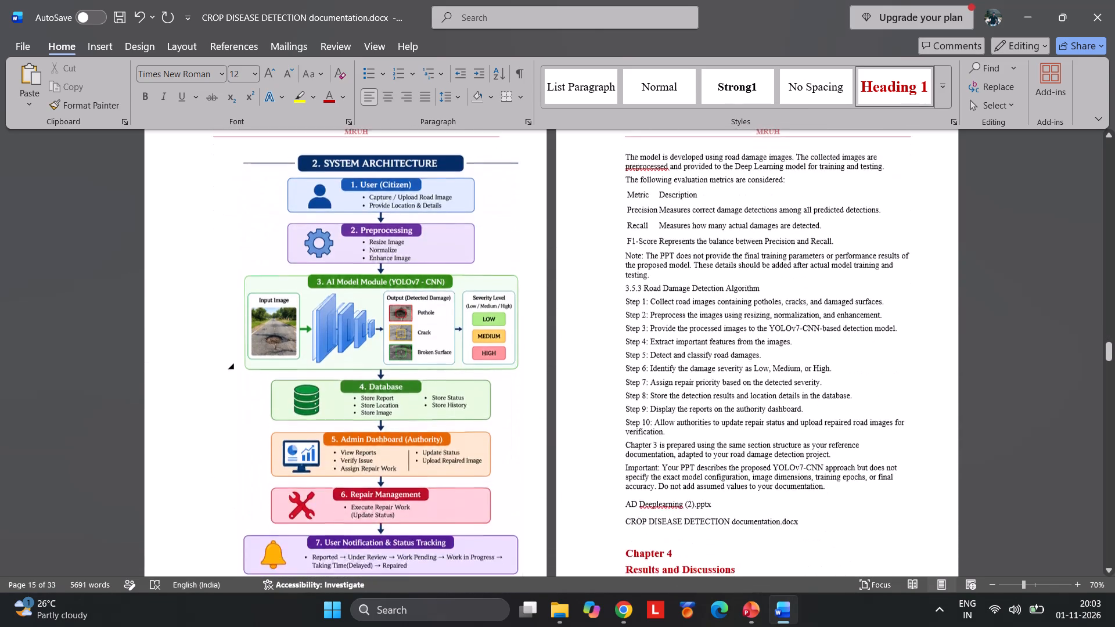
scroll(467, 313, "down", 2)
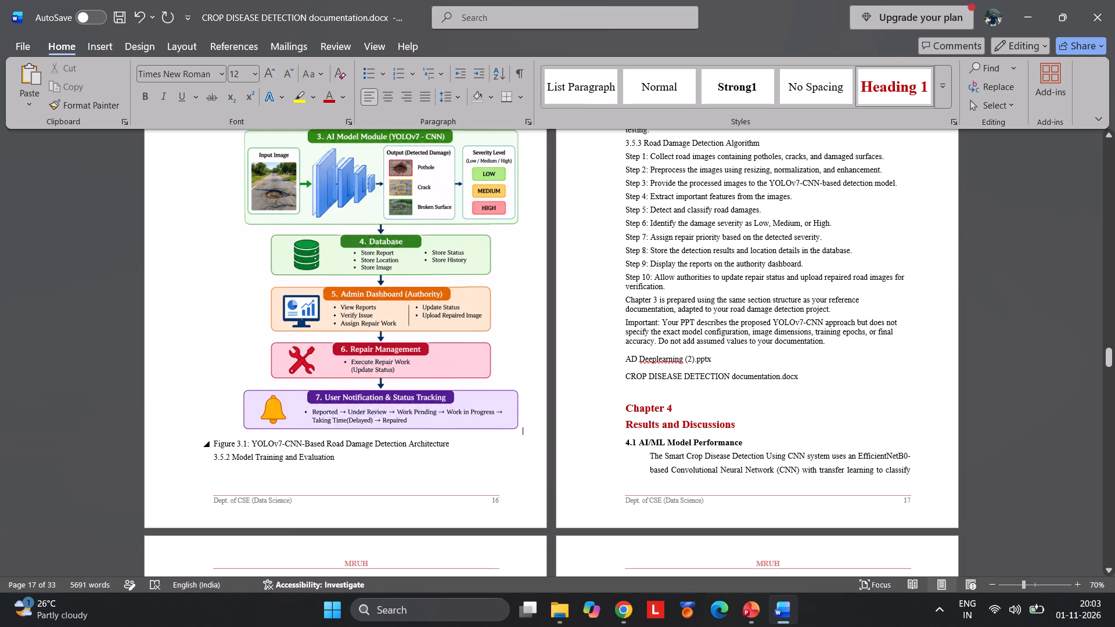
left_click_drag(250, 442, 199, 443)
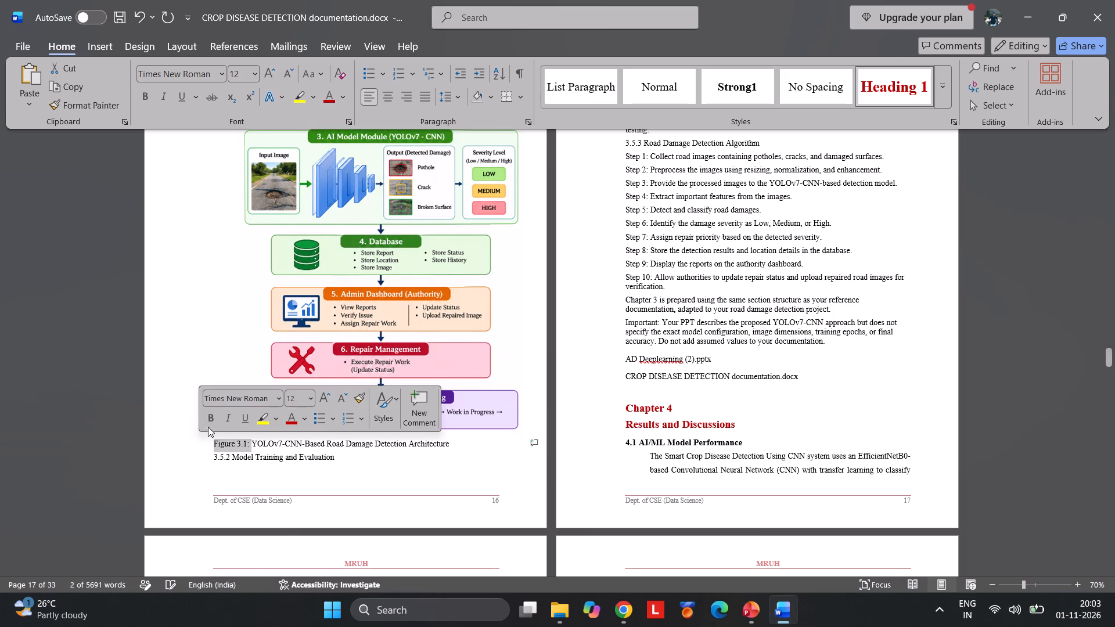
left_click(208, 413)
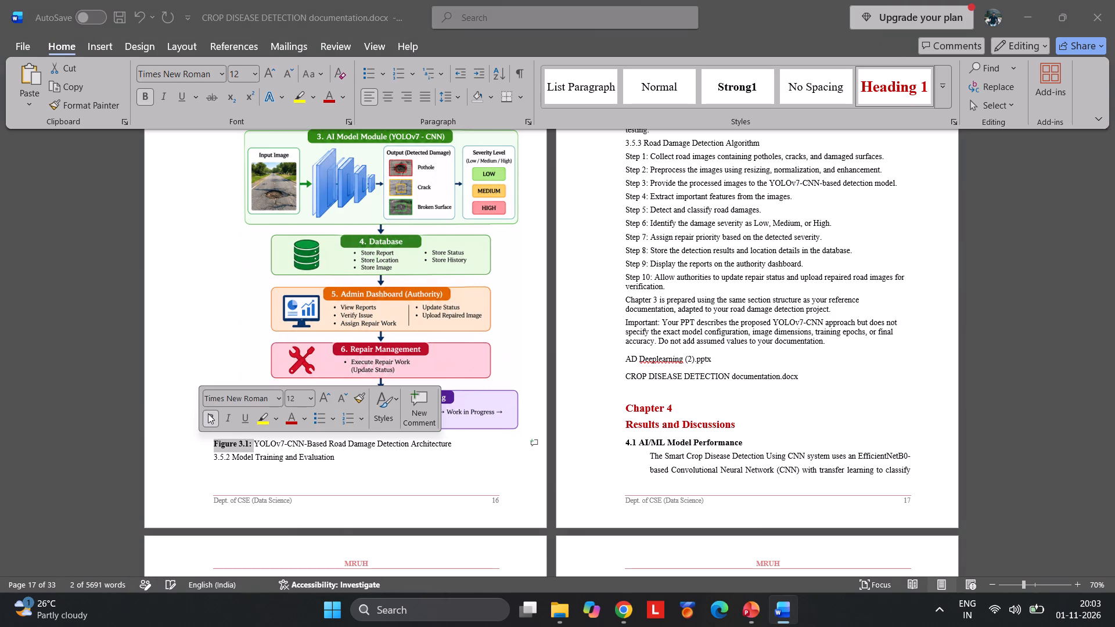
left_click(461, 444)
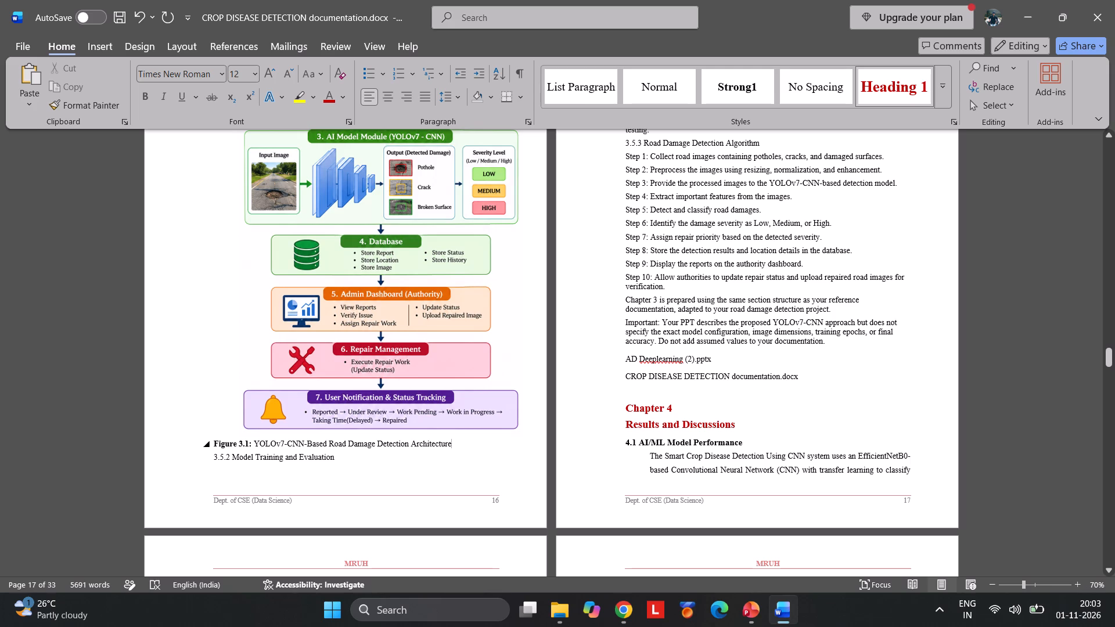
Delete "YOLOv7-CNN-Based" from the Figure 3.1 caption so it reads "Road Damage Detection Architecture".
left_click_drag(326, 445, 257, 441)
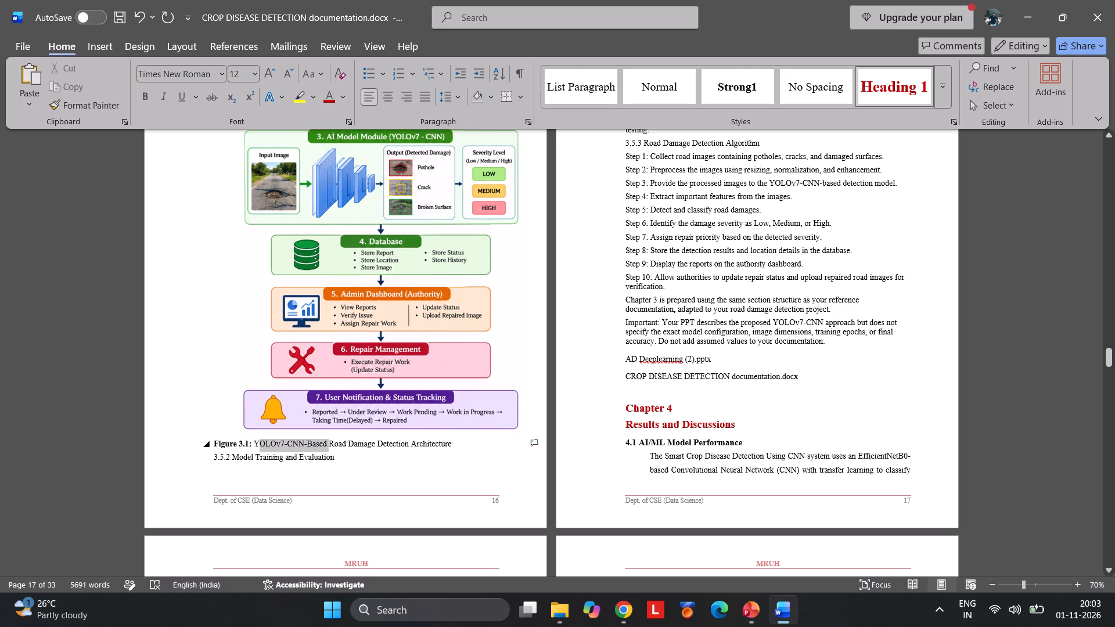
left_click_drag(257, 441, 254, 441)
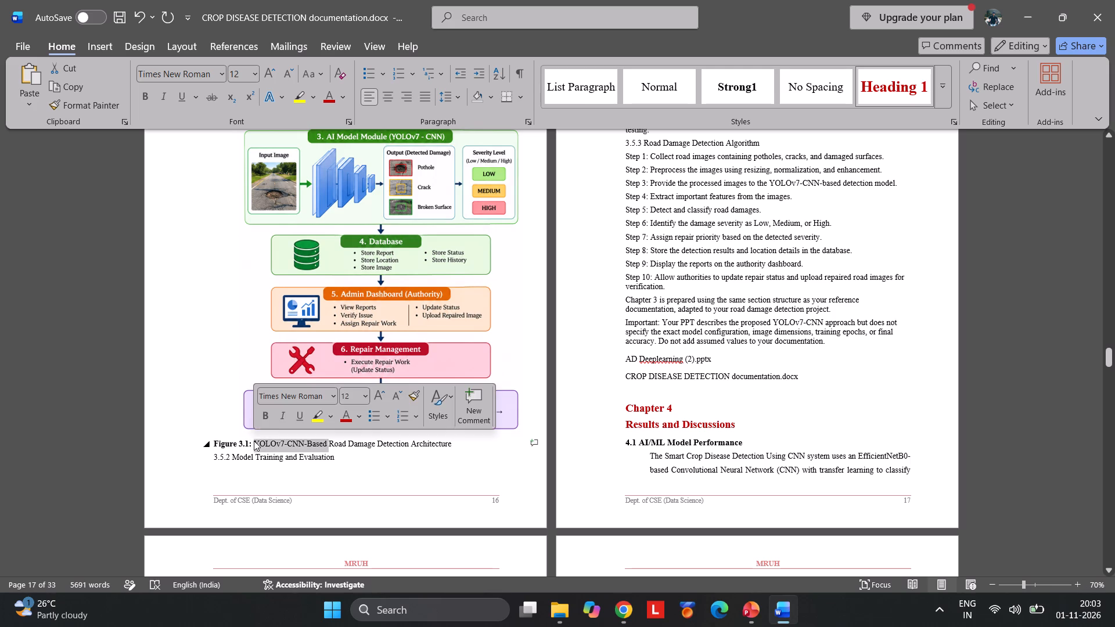
key("BackSpace")
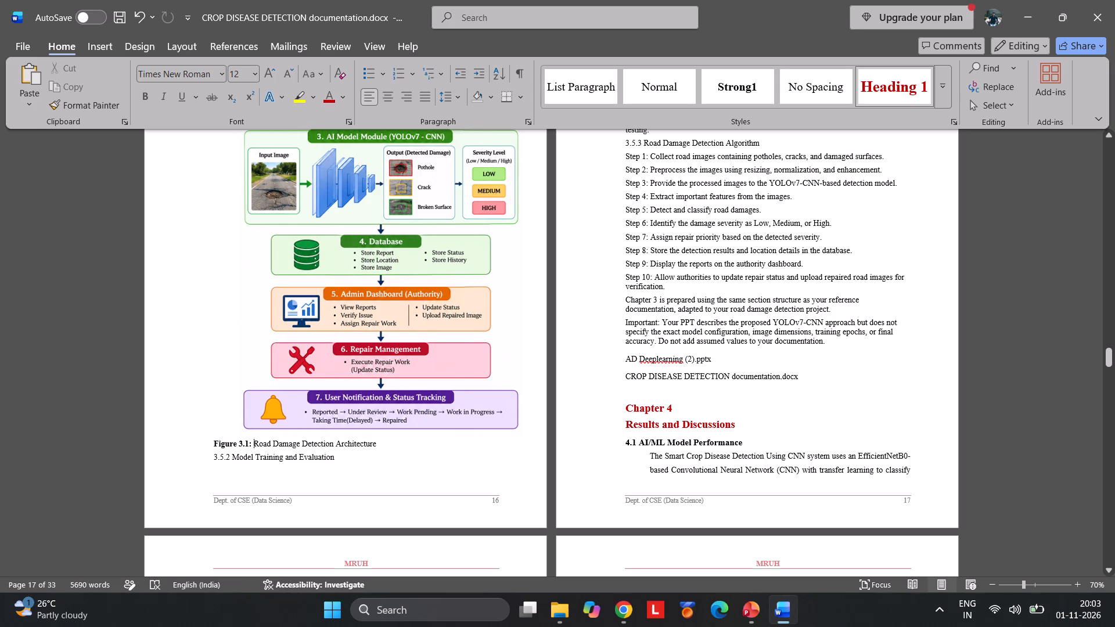
Insert two blank lines after the Figure 3.1 caption to push the 3.5.2 heading onto the following page.
left_click(384, 441)
key("Return")
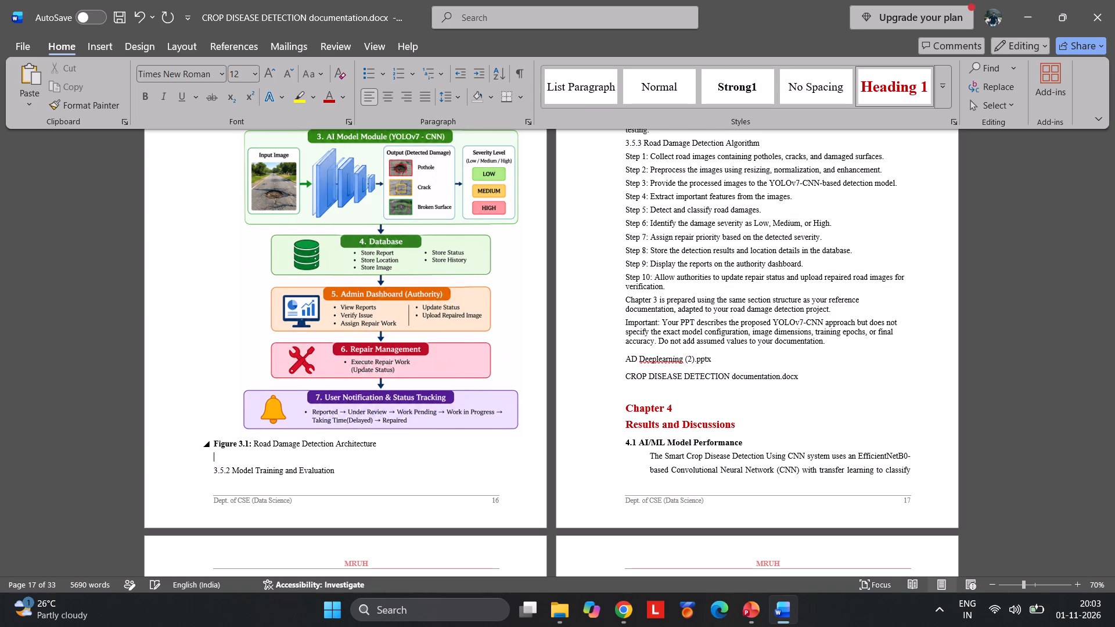
key("Return")
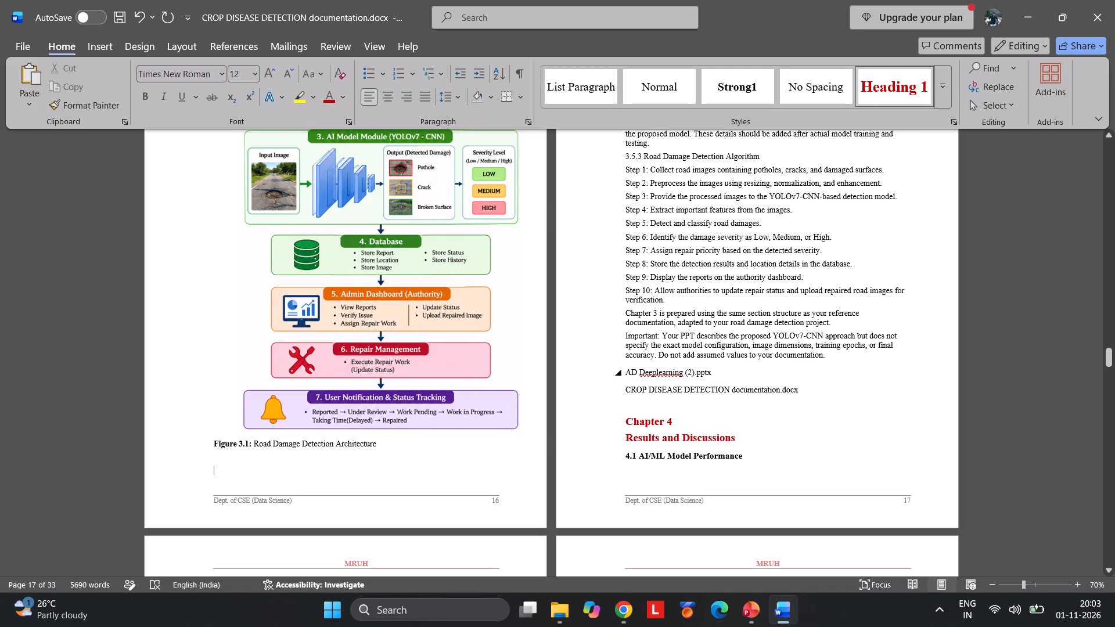
Insert four blank lines after the "CROP DISEASE DETECTION documentation.docx" line to push the Chapter 4 heading onto the following page.
left_click(805, 396)
key("Return")
key("Return")
key("Return")
key("Return")
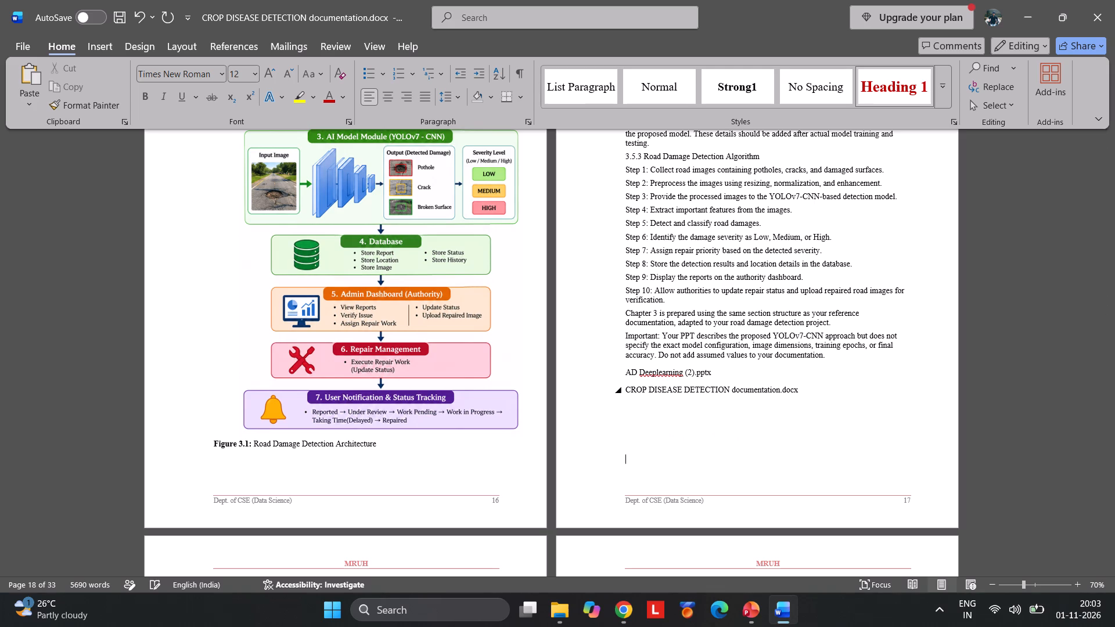
Format the "3.5.2 Model Training and Evaluation" heading as bold with font size 13.
scroll(805, 396, "up", 3)
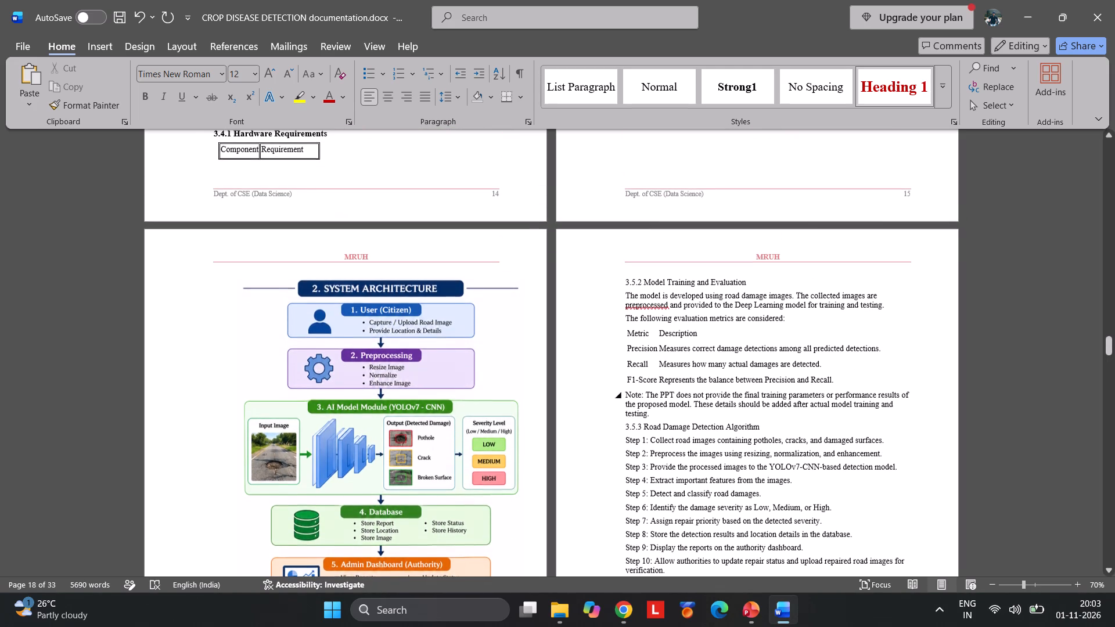
left_click_drag(751, 284, 589, 283)
left_click(599, 254)
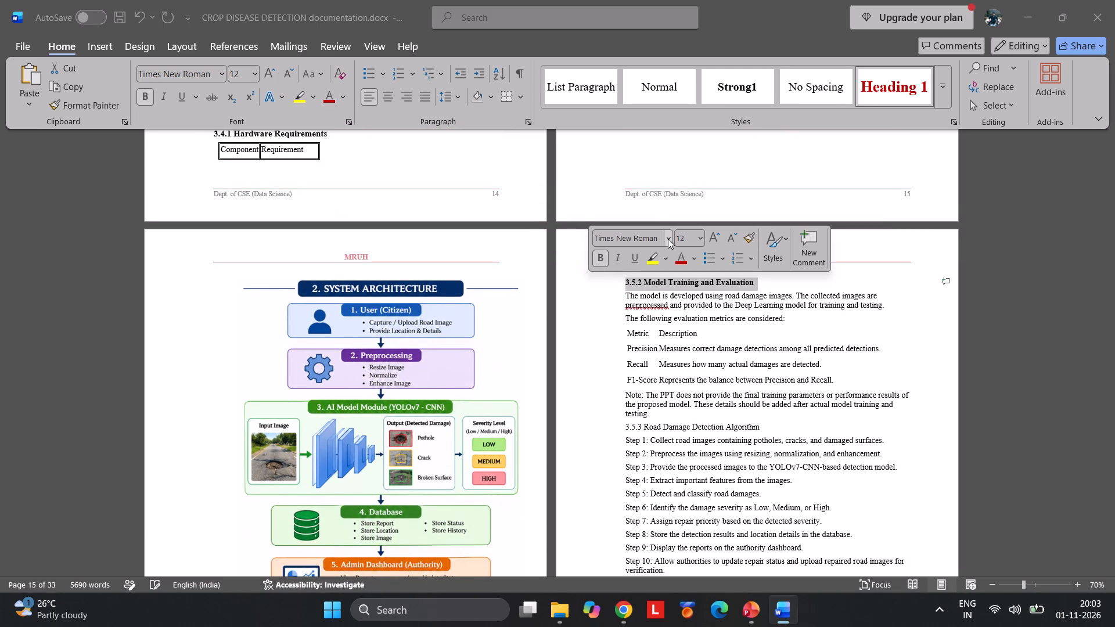
left_click(686, 240)
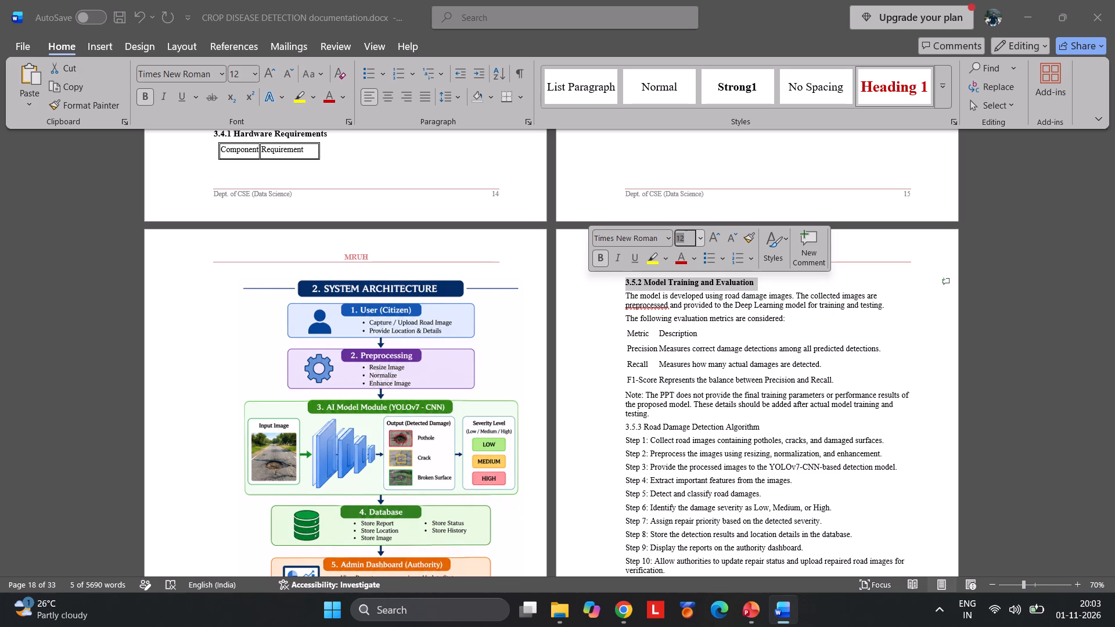
left_click(686, 240)
key("BackSpace")
key("3")
key("Return")
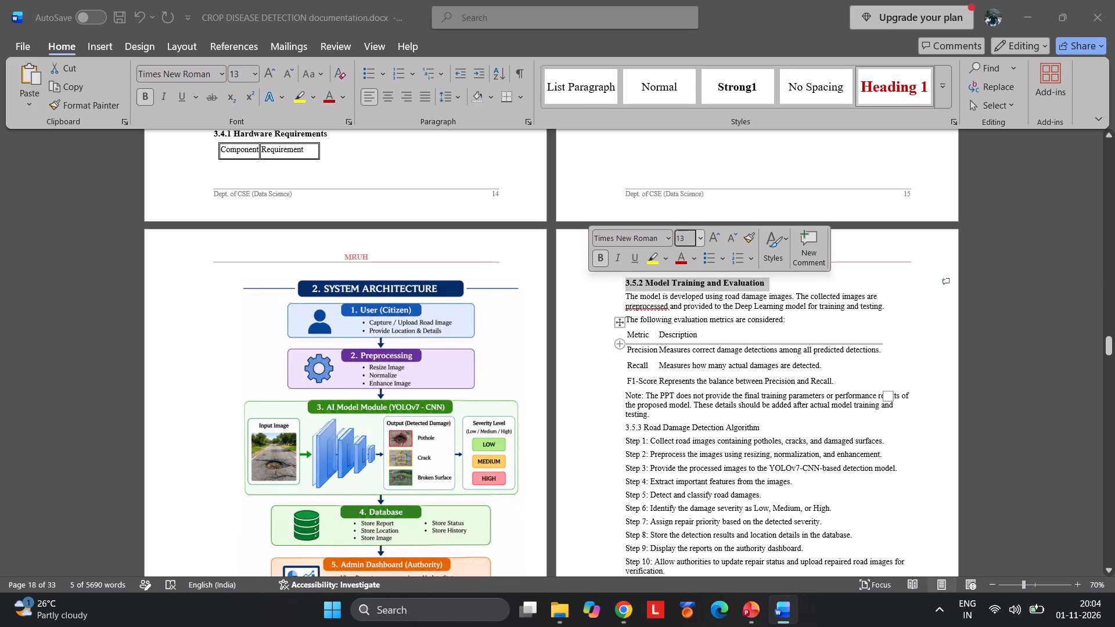
Apply All Borders to the whole evaluation metrics table in section 3.5.2.
left_click_drag(620, 328, 812, 370)
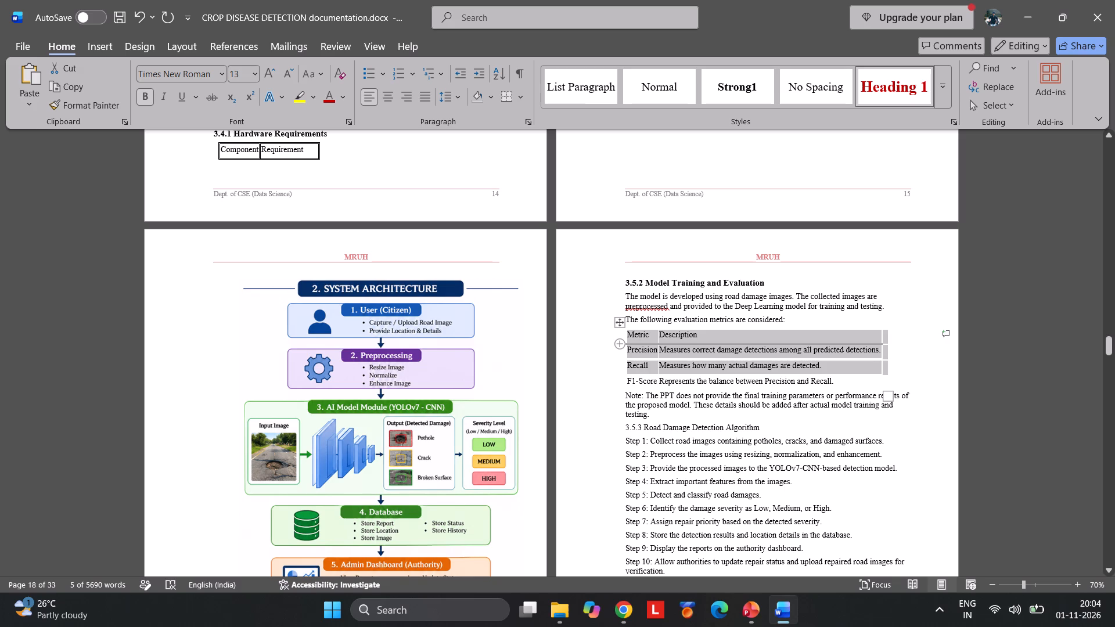
left_click_drag(812, 370, 835, 380)
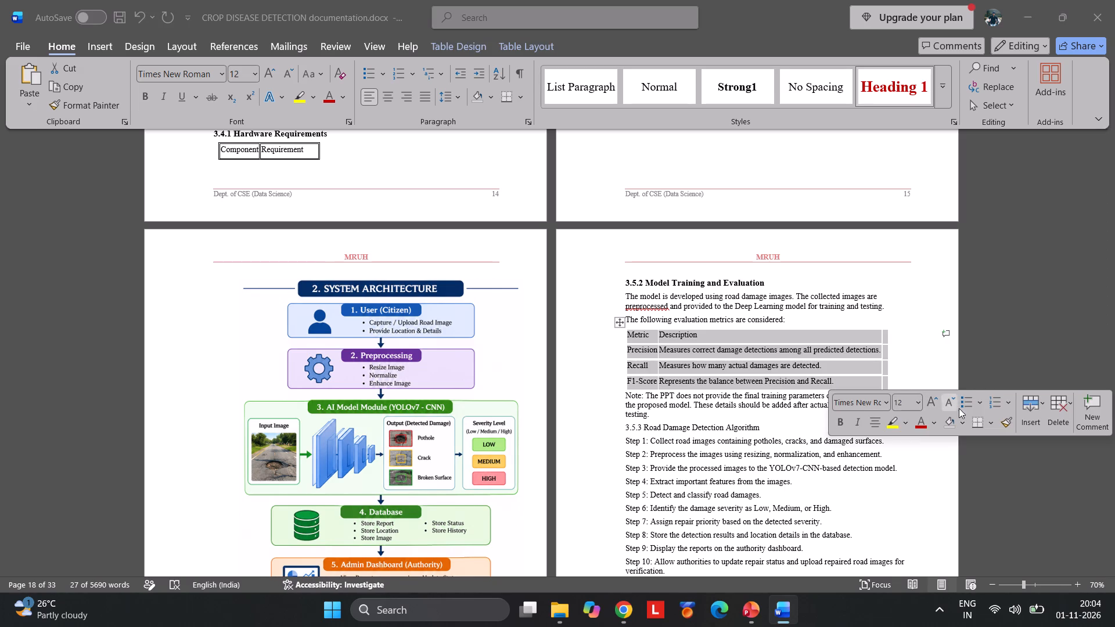
left_click(987, 426)
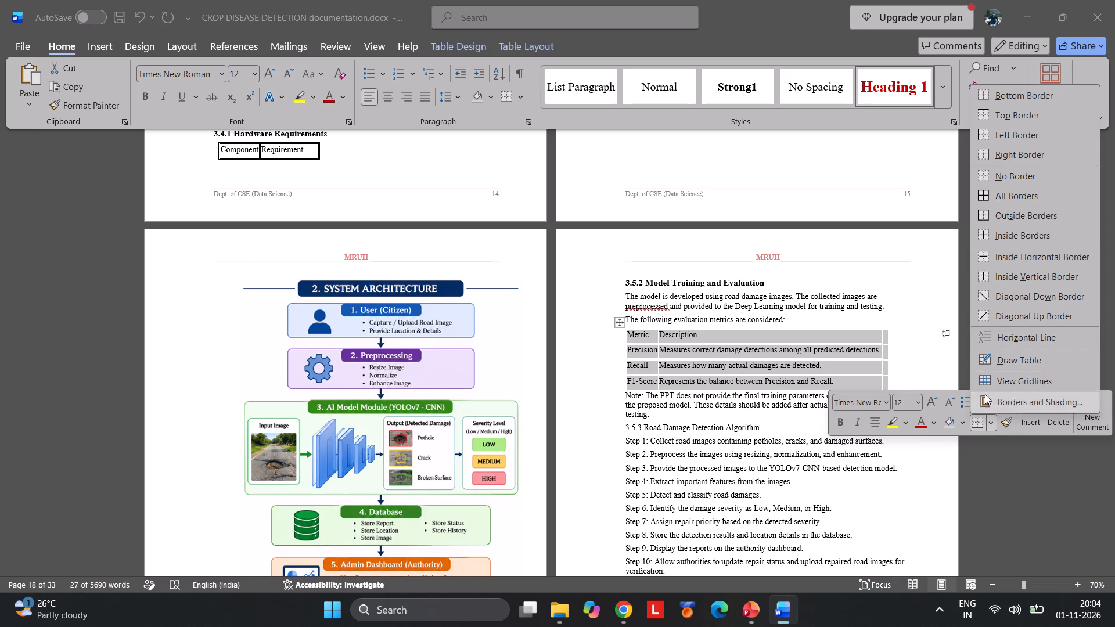
left_click(999, 197)
left_click(927, 300)
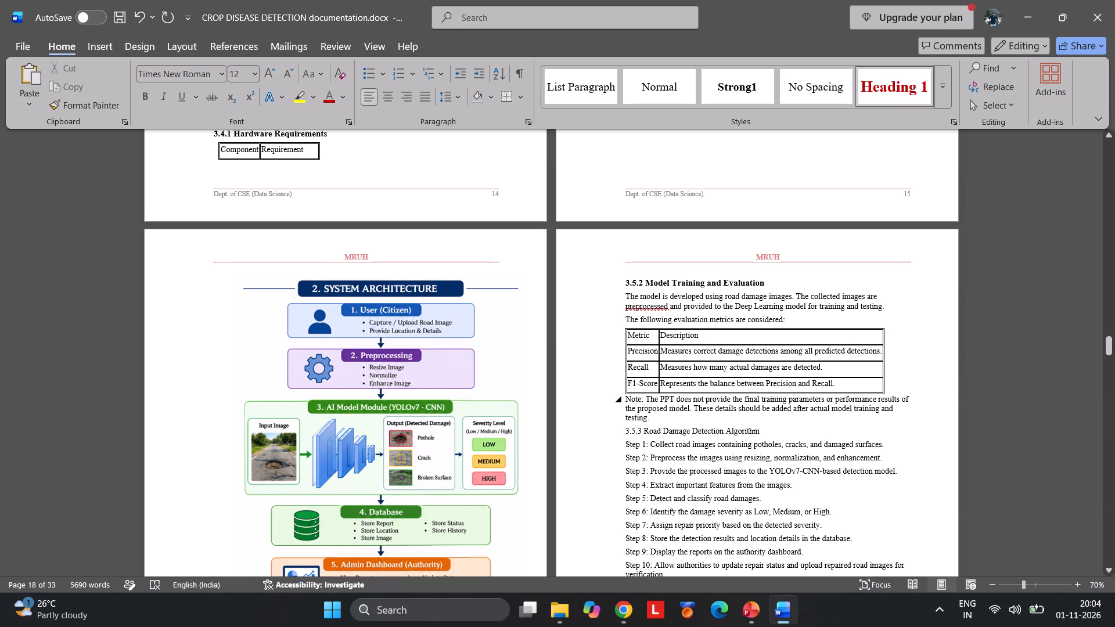
Delete the "Note: The PPT does not provide the final training parameters" paragraph below the metrics table.
left_click_drag(651, 420, 615, 400)
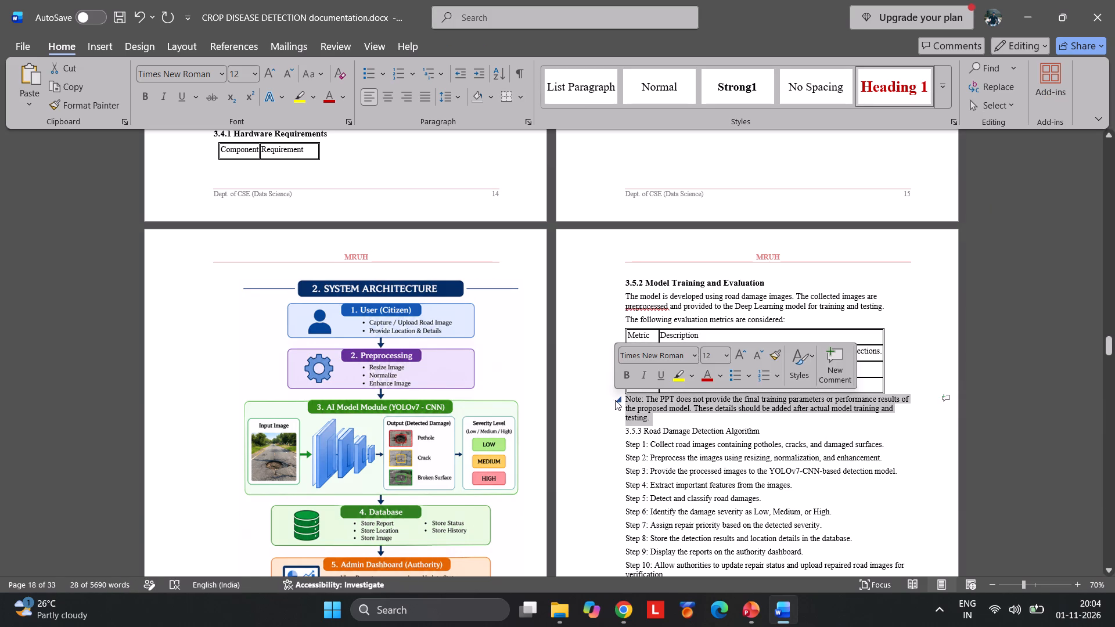
key("BackSpace")
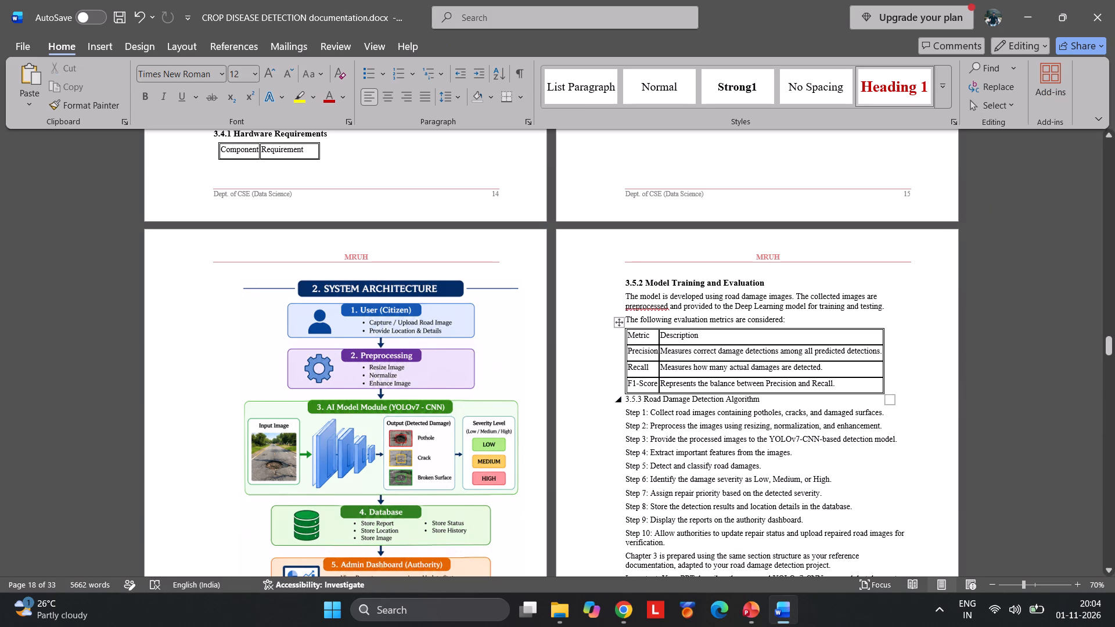
Insert a blank line between the evaluation metrics table and the 3.5.3 heading.
left_click(906, 389)
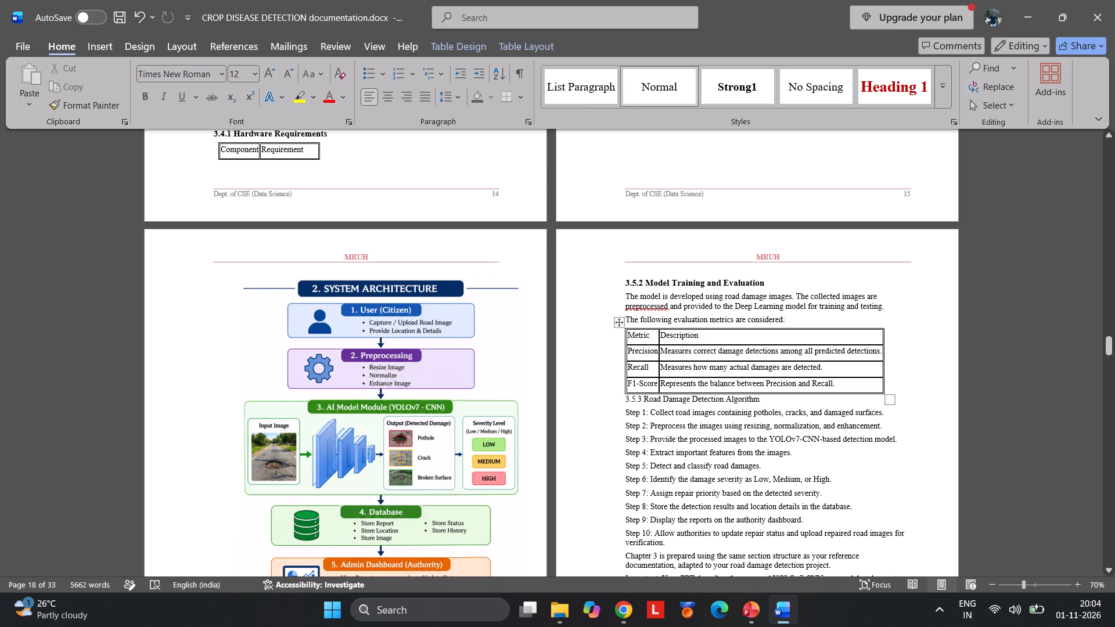
left_click(625, 397)
key("Return")
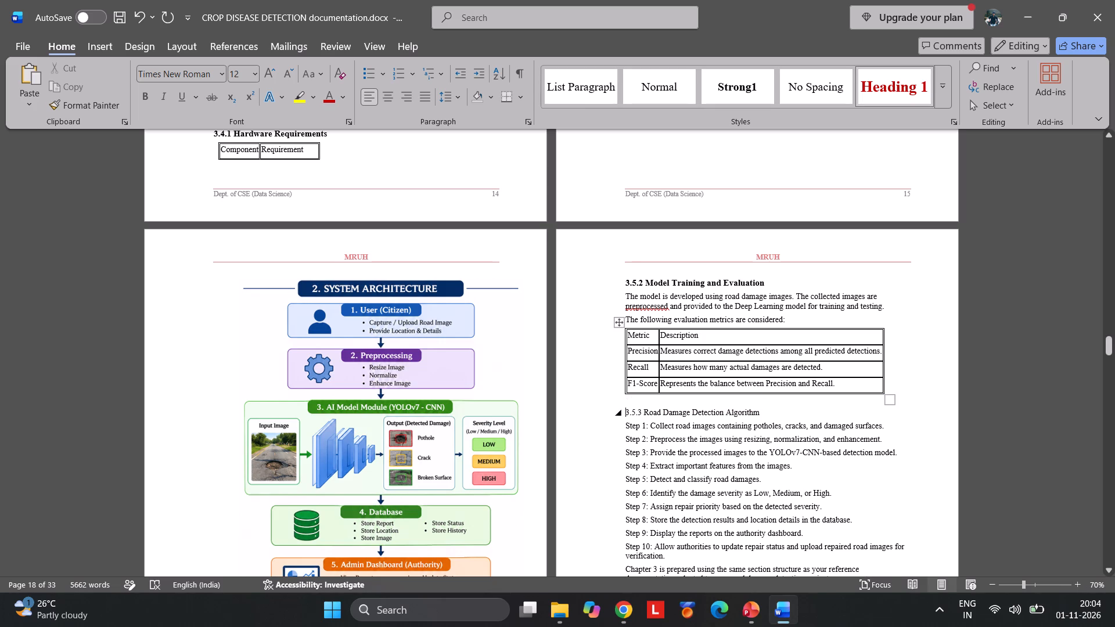
Format the "3.5.3 Road Damage Detection Algorithm" heading as bold with font size 13.
left_click_drag(767, 412, 611, 412)
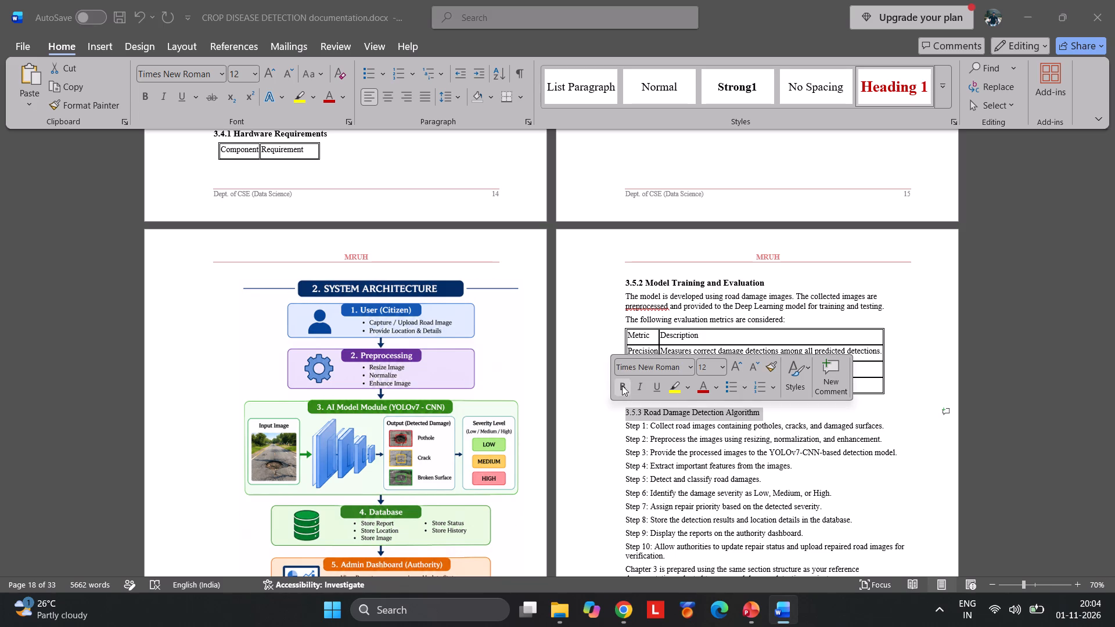
left_click(622, 385)
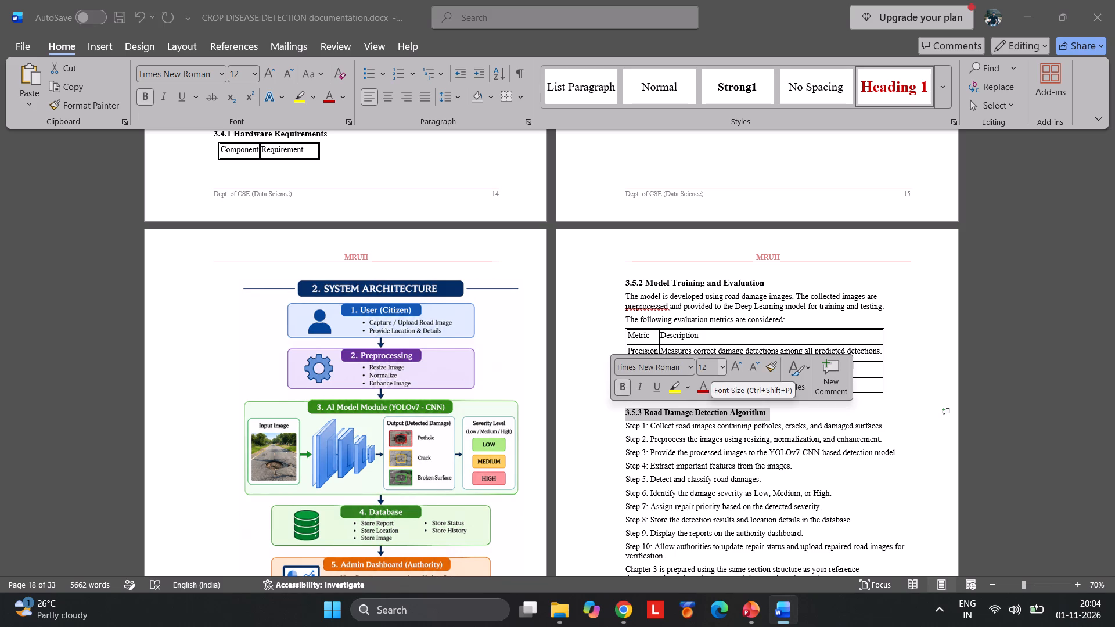
left_click(710, 367)
left_click(710, 367)
key("BackSpace")
key("3")
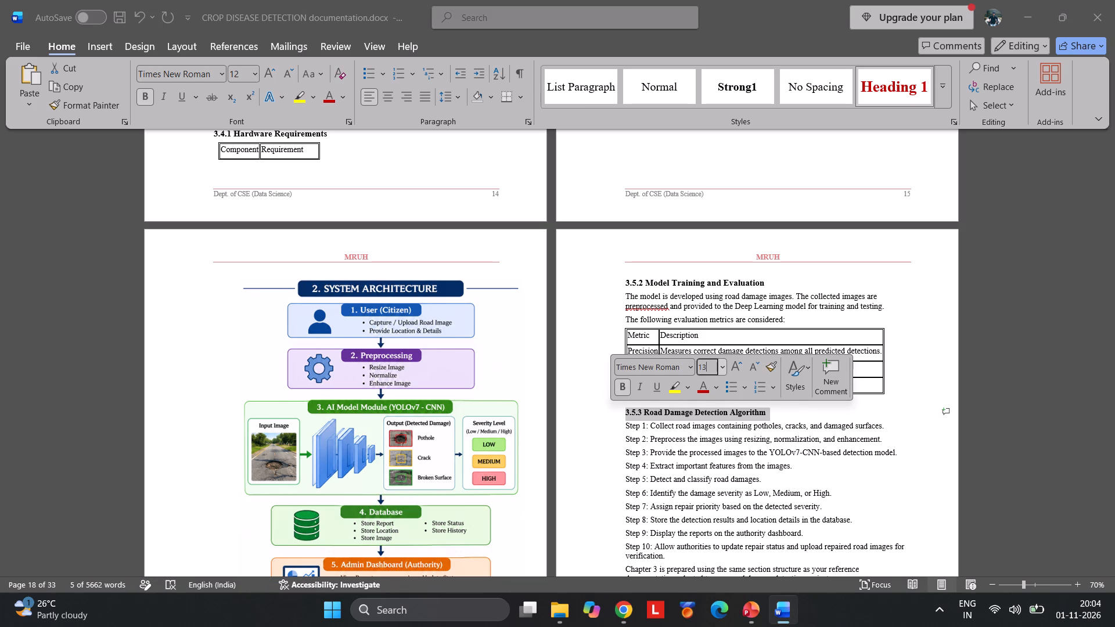
key("Return")
Delete the leftover ChatGPT notes and the two file names below Step 10 of section 3.5.3.
scroll(710, 367, "down", 5)
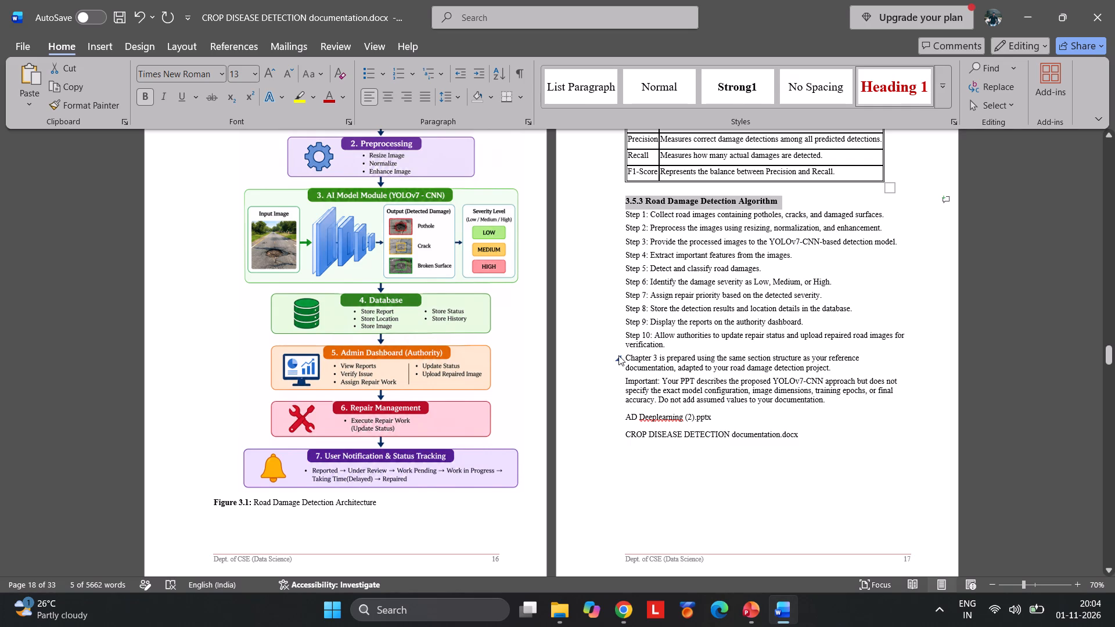
left_click_drag(625, 355, 733, 398)
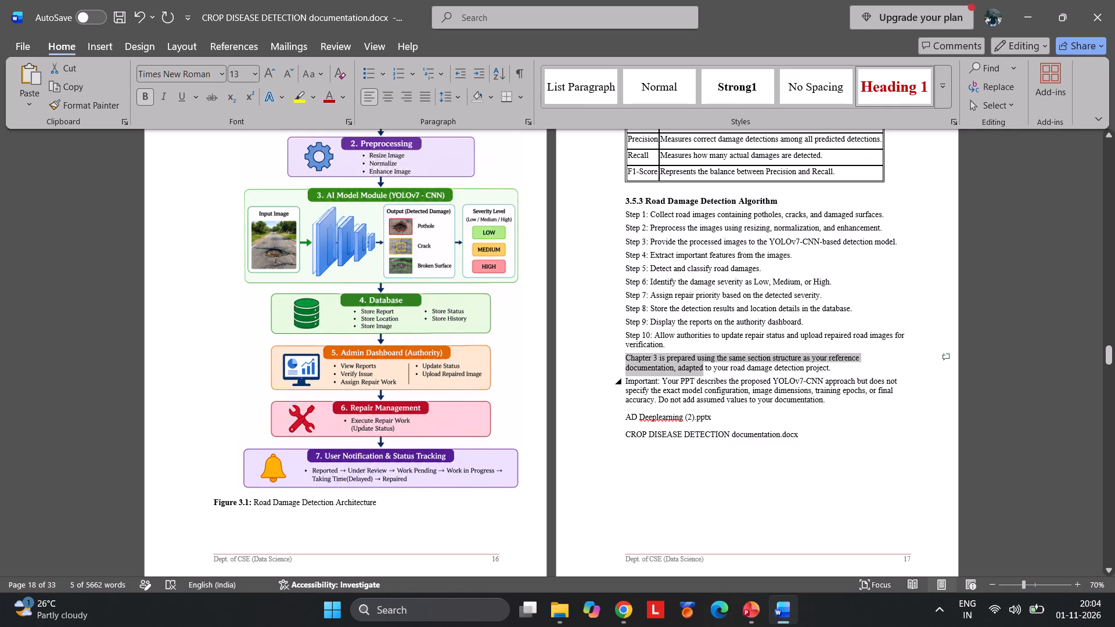
left_click_drag(733, 398, 804, 472)
key("BackSpace")
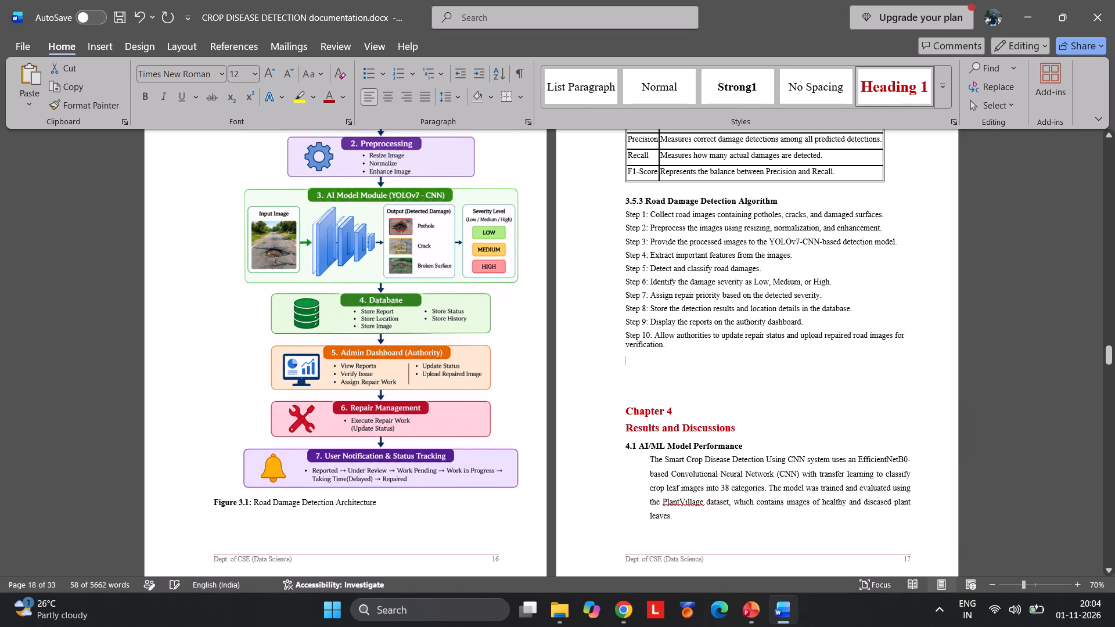
Insert seven blank lines after Step 10 of section 3.5.3 so that Chapter 4 starts on a new page.
key("Return")
key("Return")
key("Return")
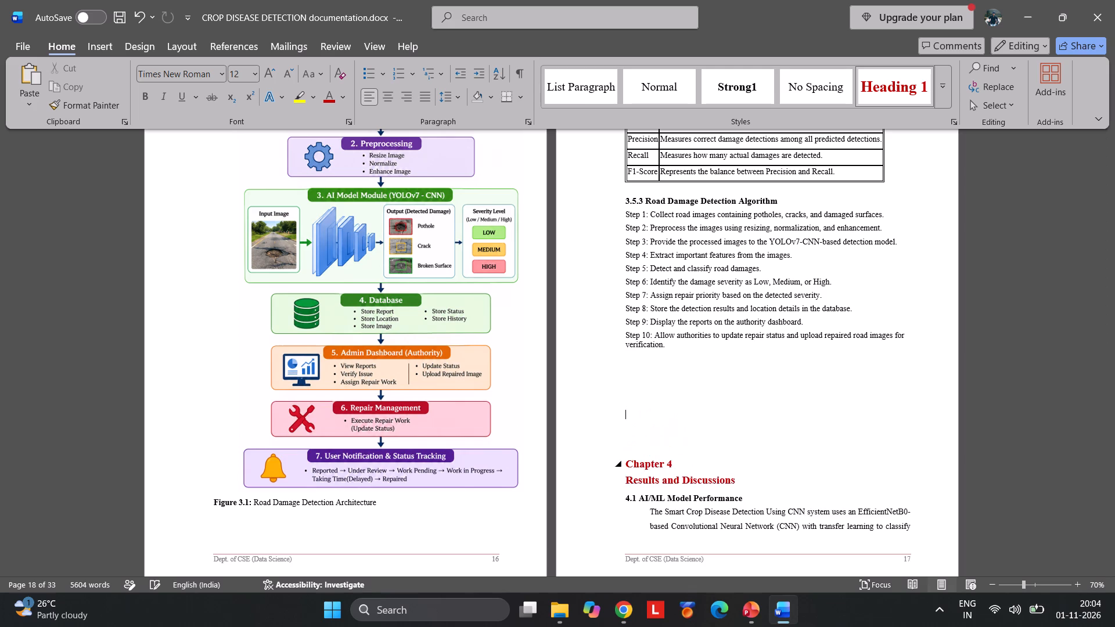
key("Return")
key("Return")
key("Return")
key("Return")
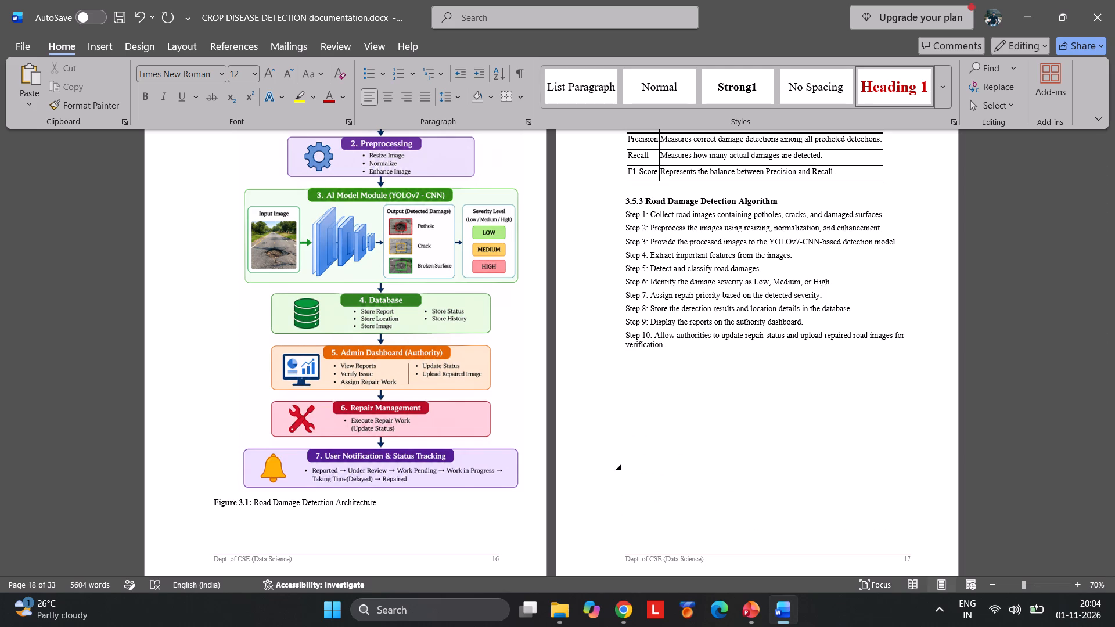
scroll(804, 472, "up", 3)
scroll(804, 472, "down", 2)
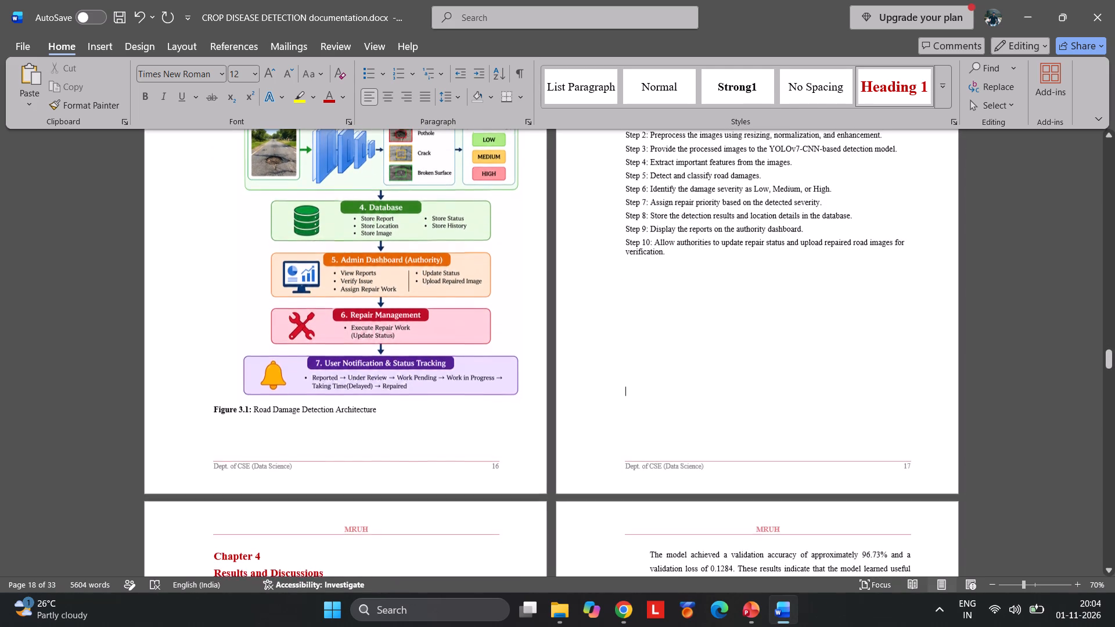
Review Chapter 3 from the Methodology heading through the 3.5.3 algorithm, checking the headings, tables and architecture figure.
scroll(804, 472, "up", 10)
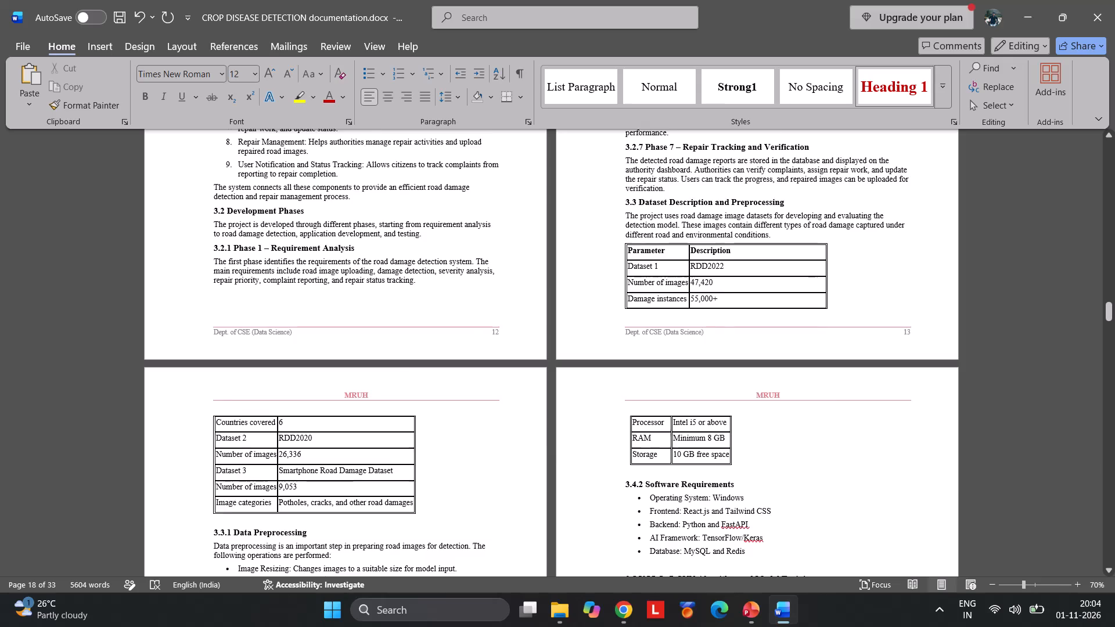
scroll(804, 472, "up", 3)
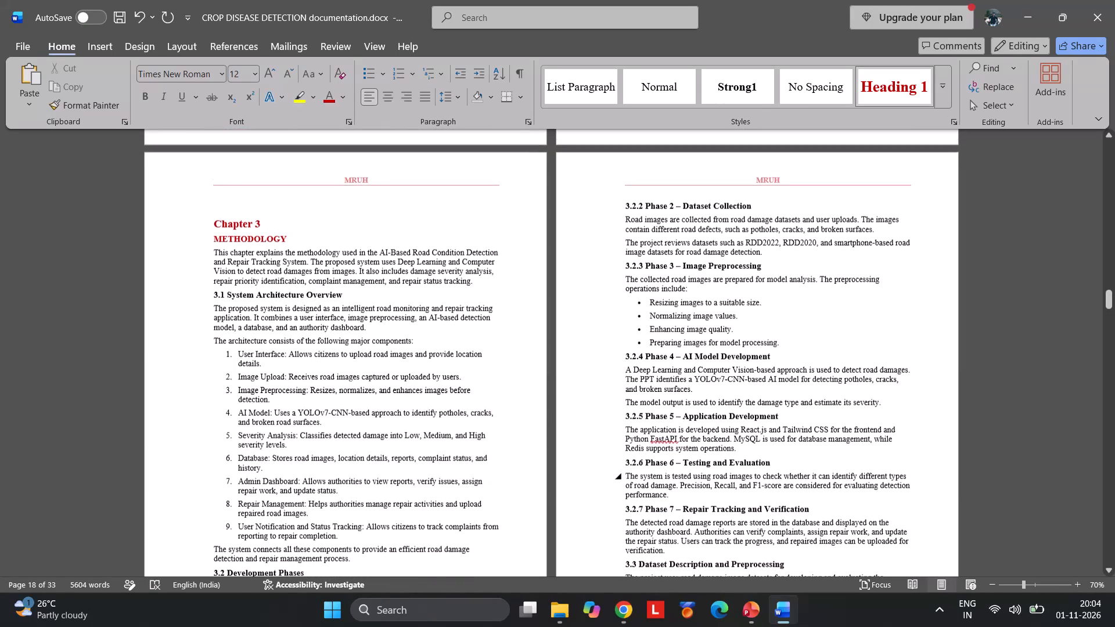
scroll(804, 472, "down", 9)
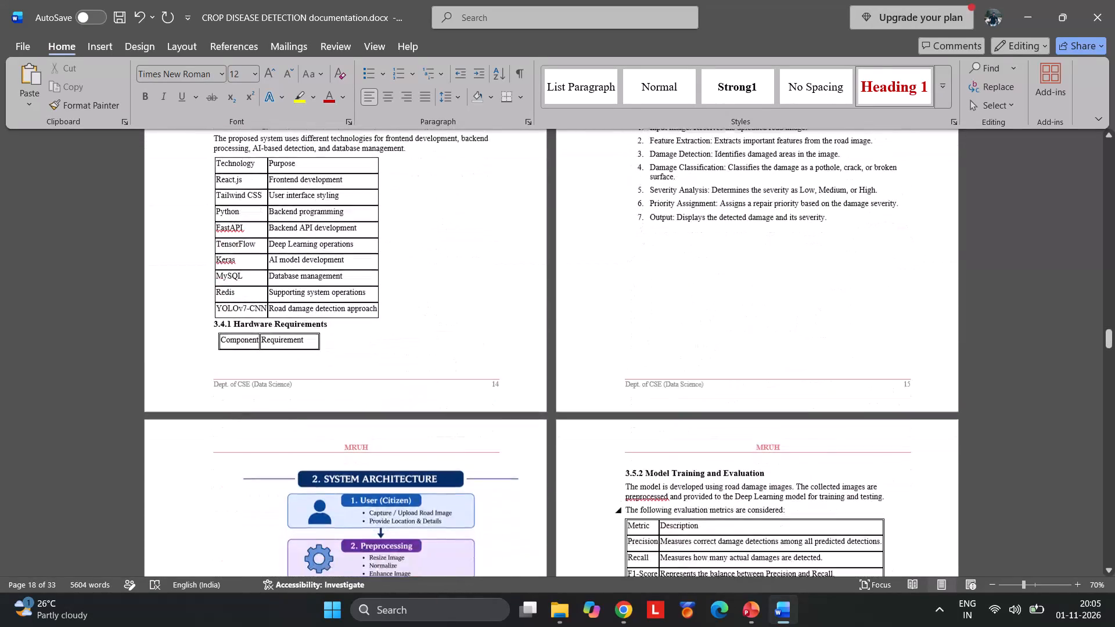
scroll(804, 472, "down", 8)
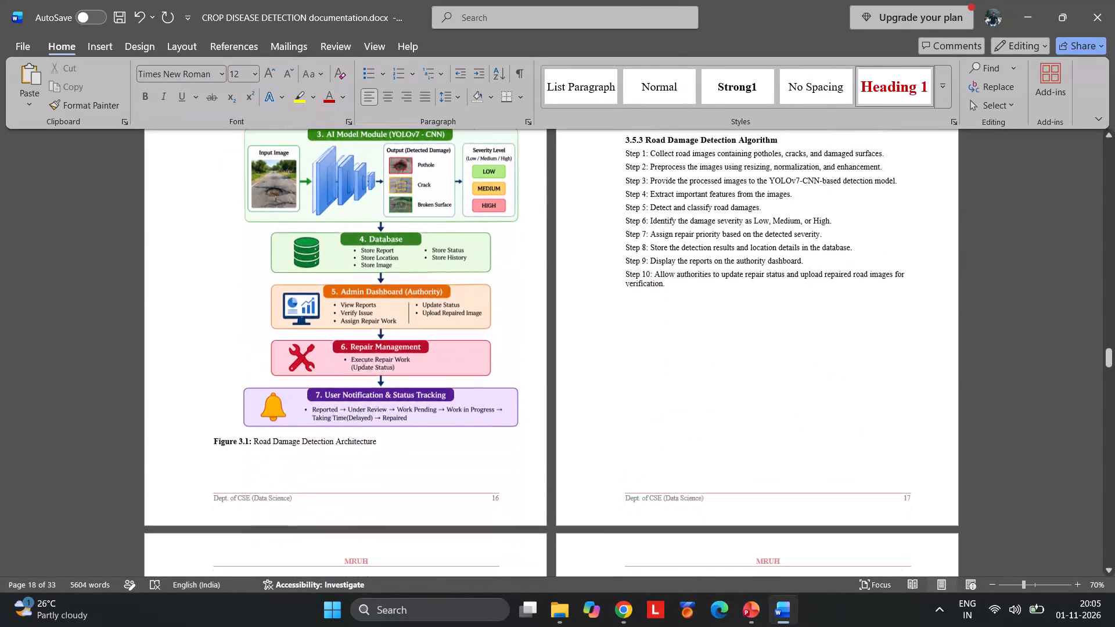
Read through Chapter 4, Results and Discussions, up to the start of Chapter 5 for remaining crop disease content.
scroll(804, 472, "down", 4)
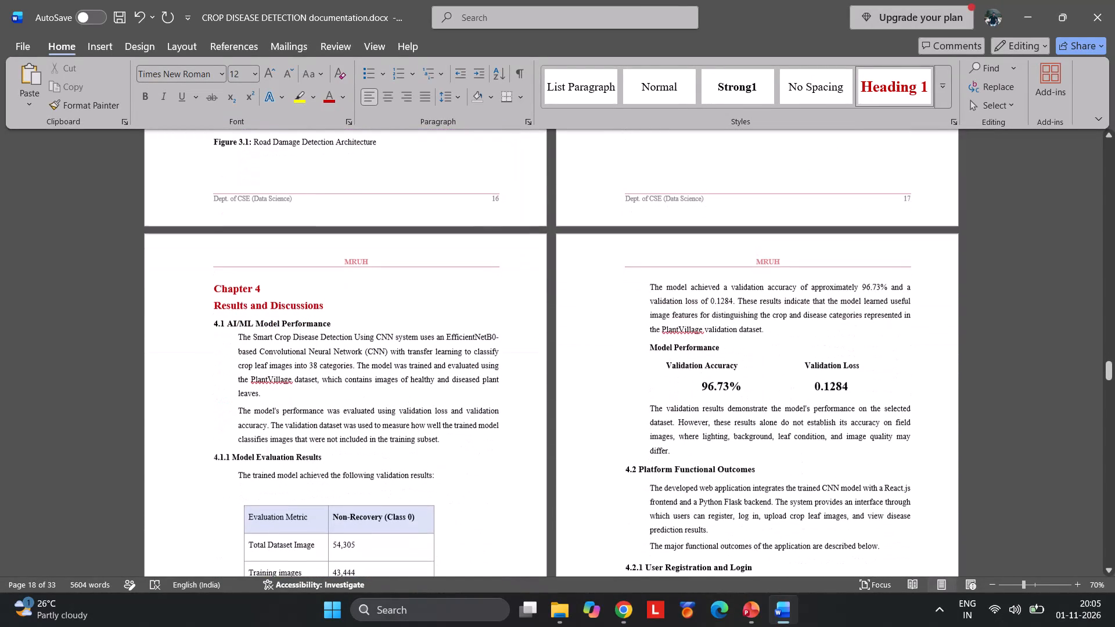
scroll(804, 472, "down", 3)
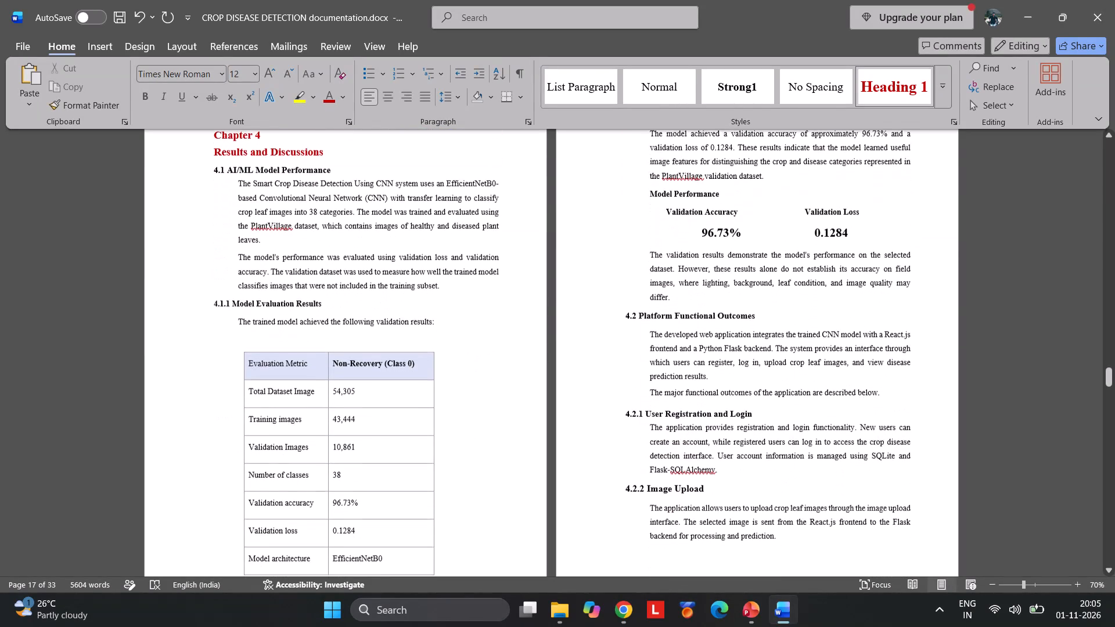
scroll(804, 472, "down", 4)
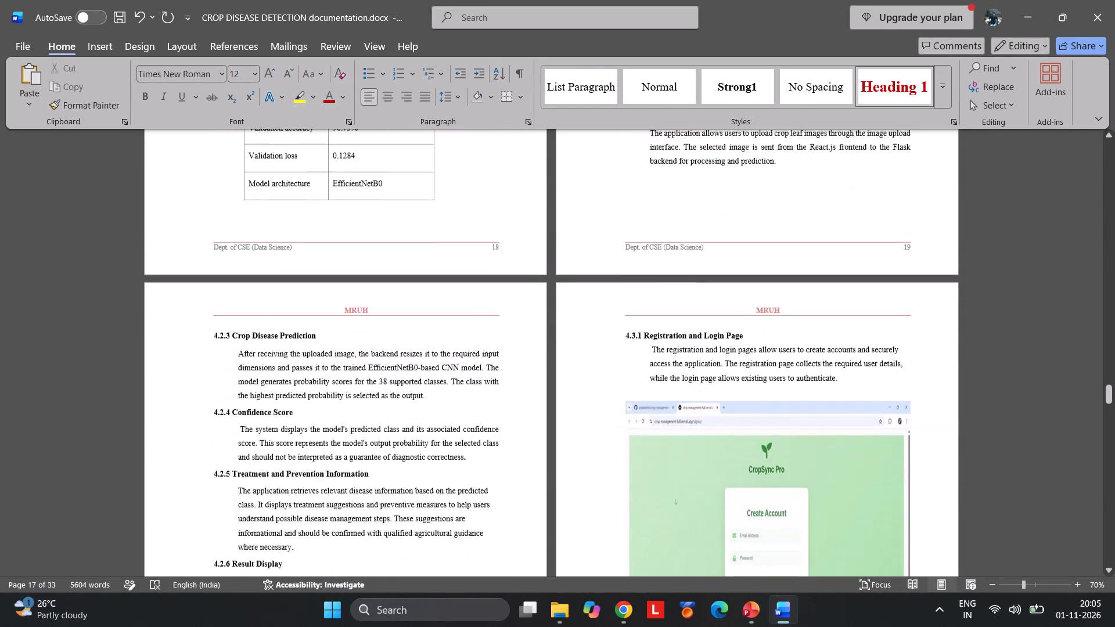
scroll(804, 472, "down", 3)
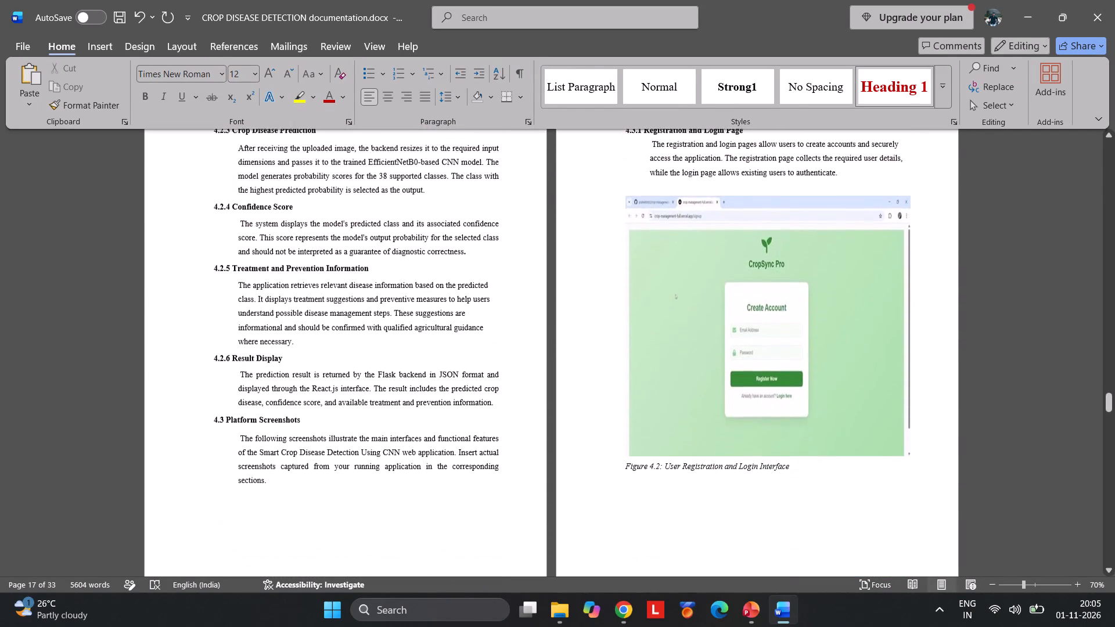
scroll(804, 472, "up", 2)
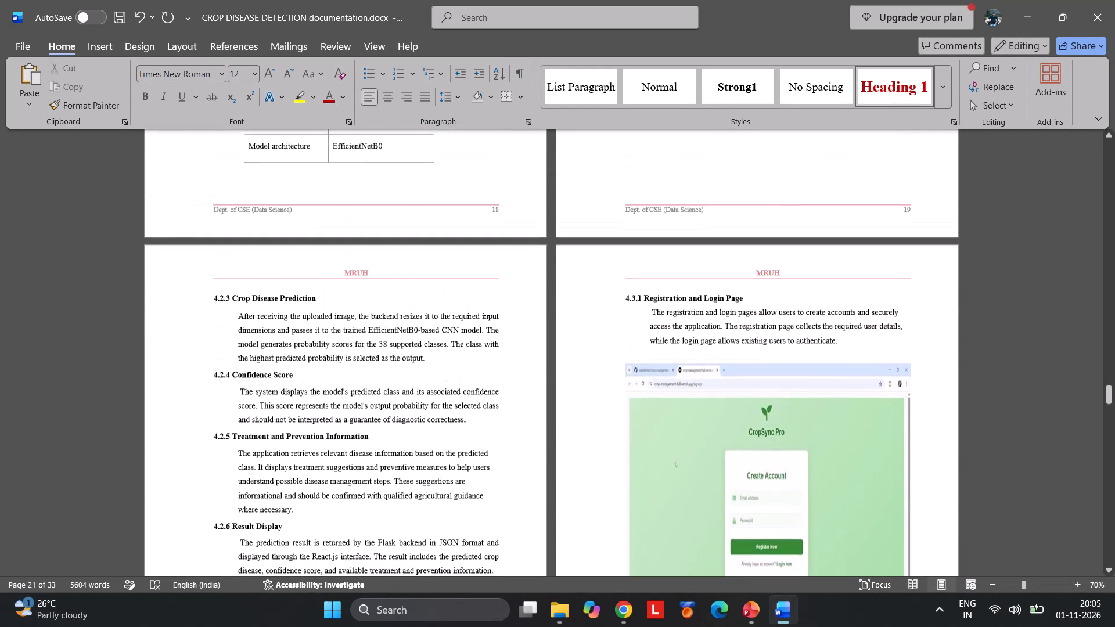
scroll(804, 472, "down", 2)
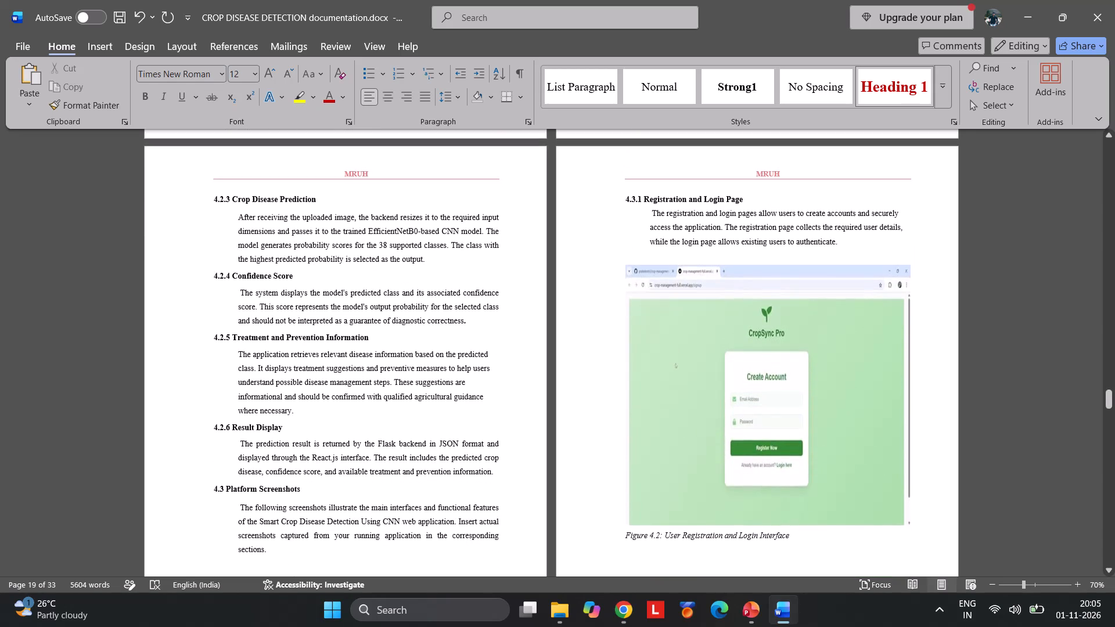
scroll(804, 472, "down", 4)
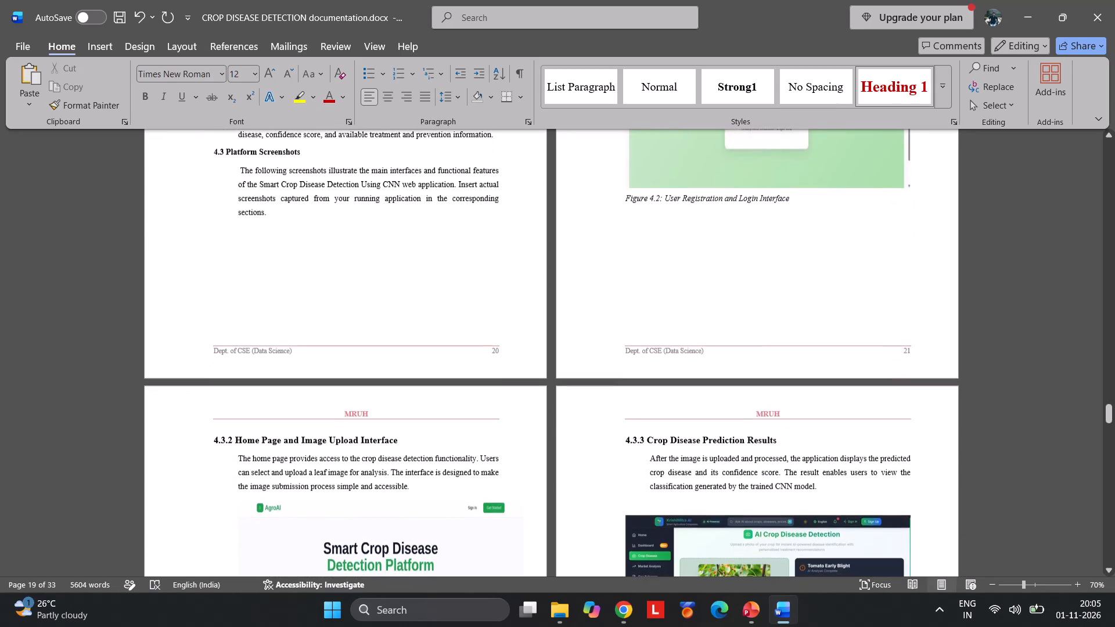
scroll(804, 472, "down", 5)
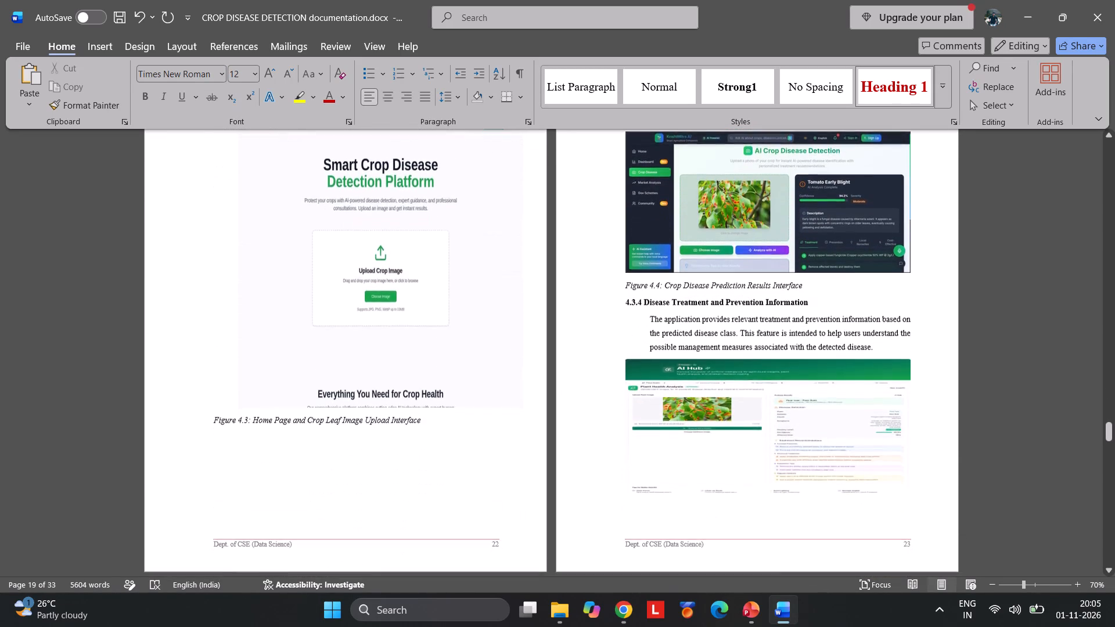
scroll(804, 472, "down", 3)
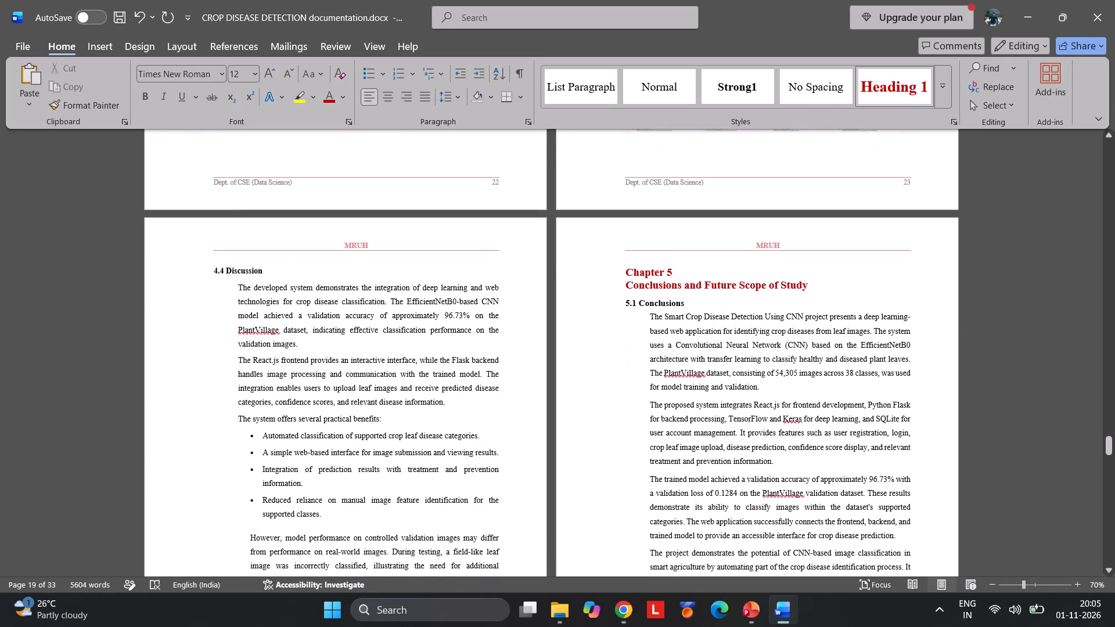
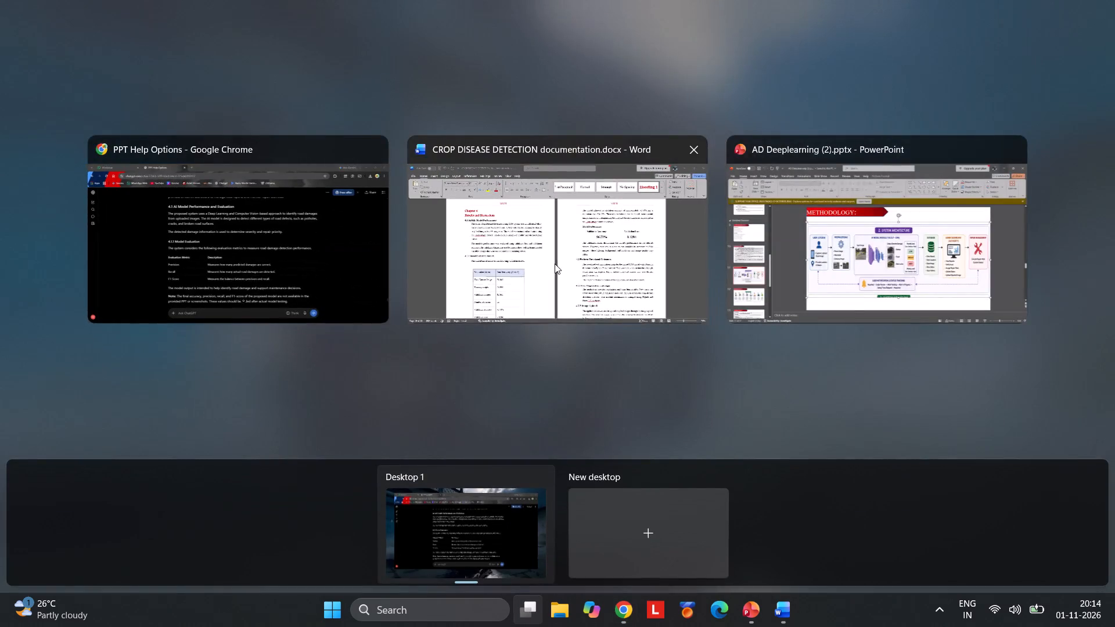
Return to the Word document and look through Chapter 4 from the model evaluation table to 4.3.1 Registration and Login Page.
left_click(555, 264)
scroll(555, 264, "down", 1)
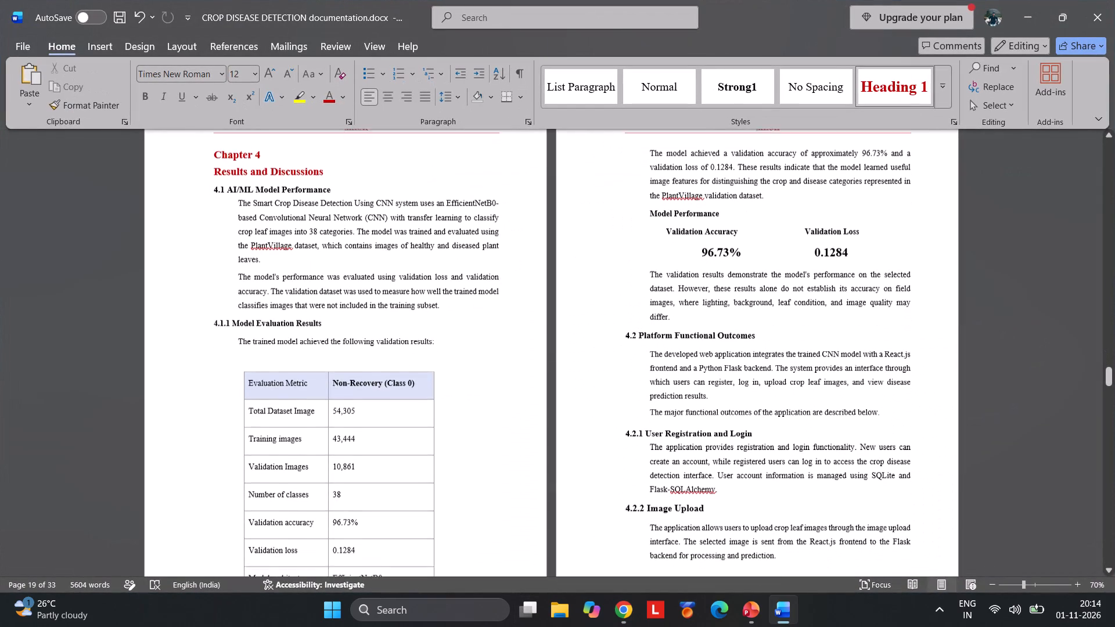
scroll(555, 264, "down", 3)
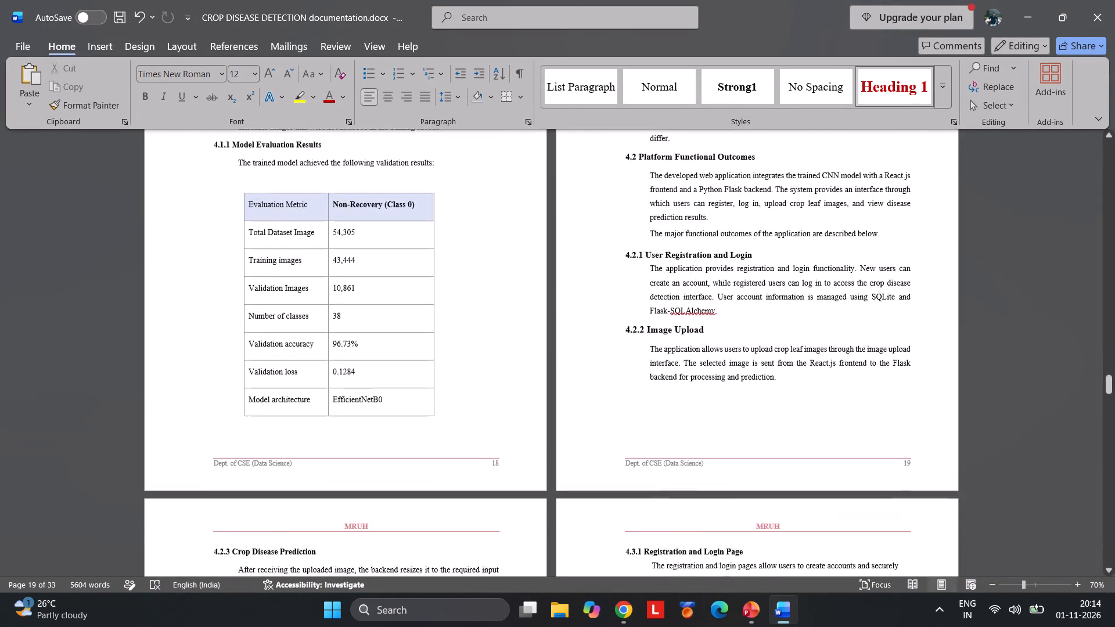
scroll(555, 264, "down", 4)
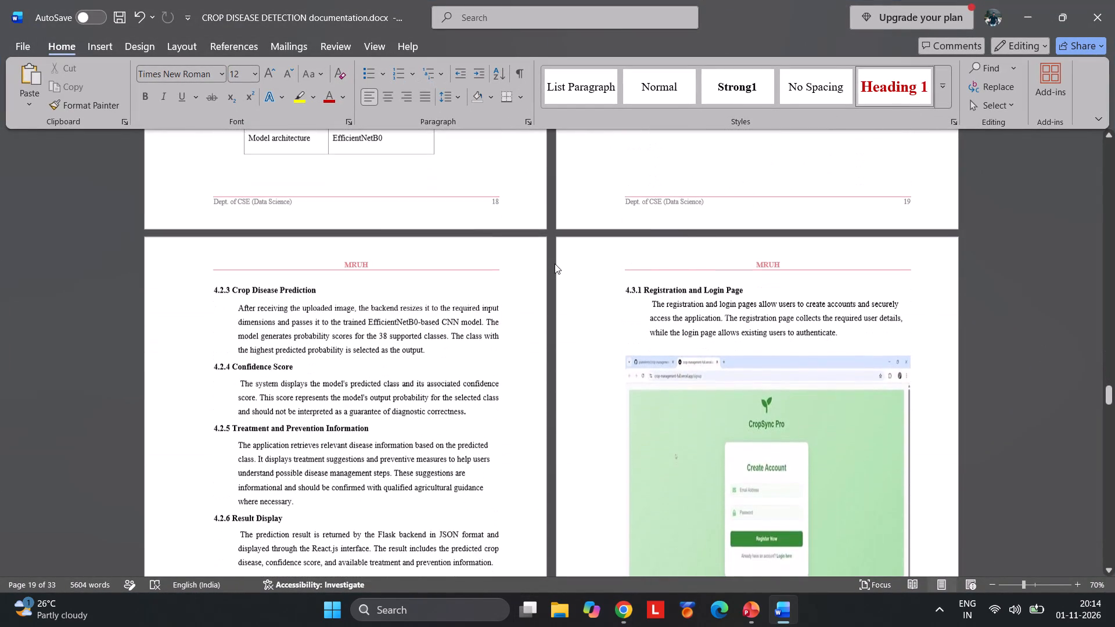
scroll(555, 264, "down", 2)
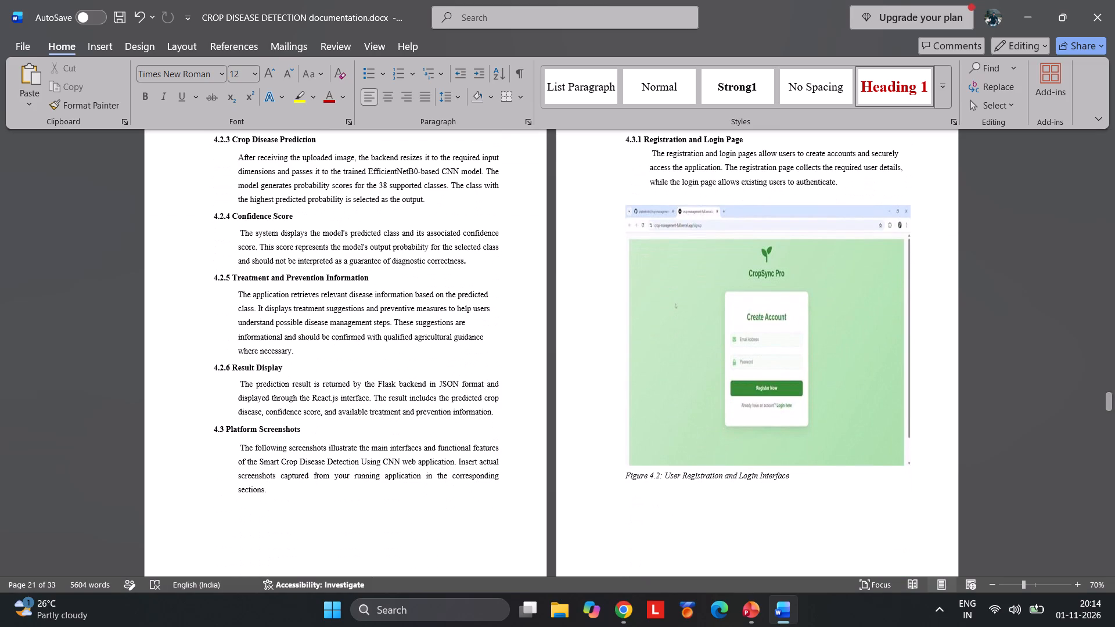
Recheck the Word document's Chapter 4 from its title page, going through sections 4.1 and 4.2 to 4.3 Platform Screenshots.
scroll(555, 264, "up", 4)
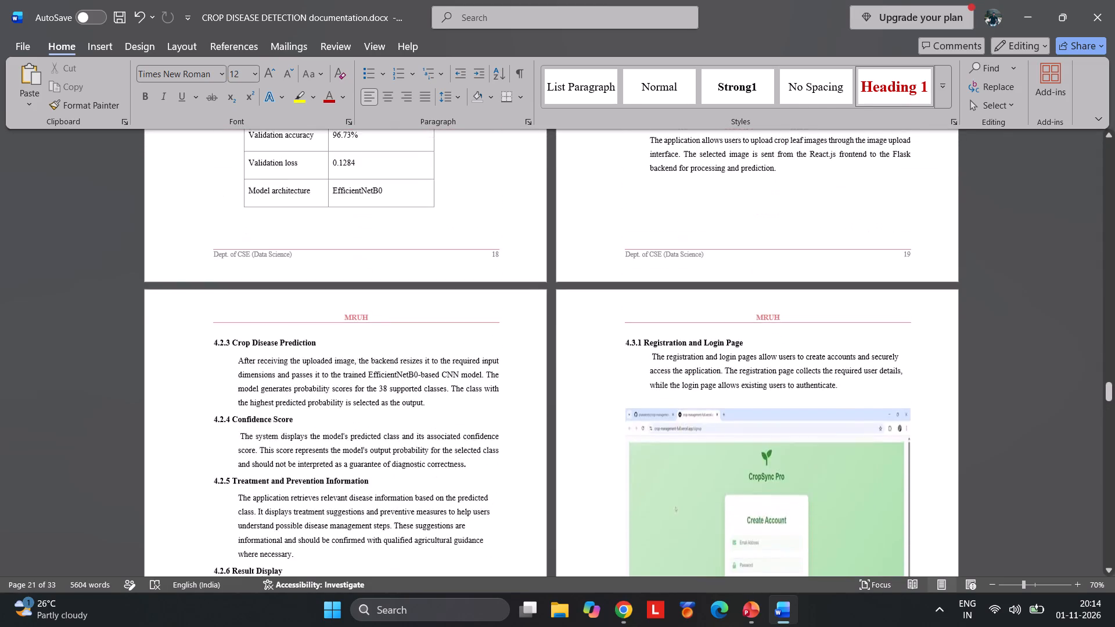
scroll(555, 264, "up", 4)
scroll(555, 264, "down", 1)
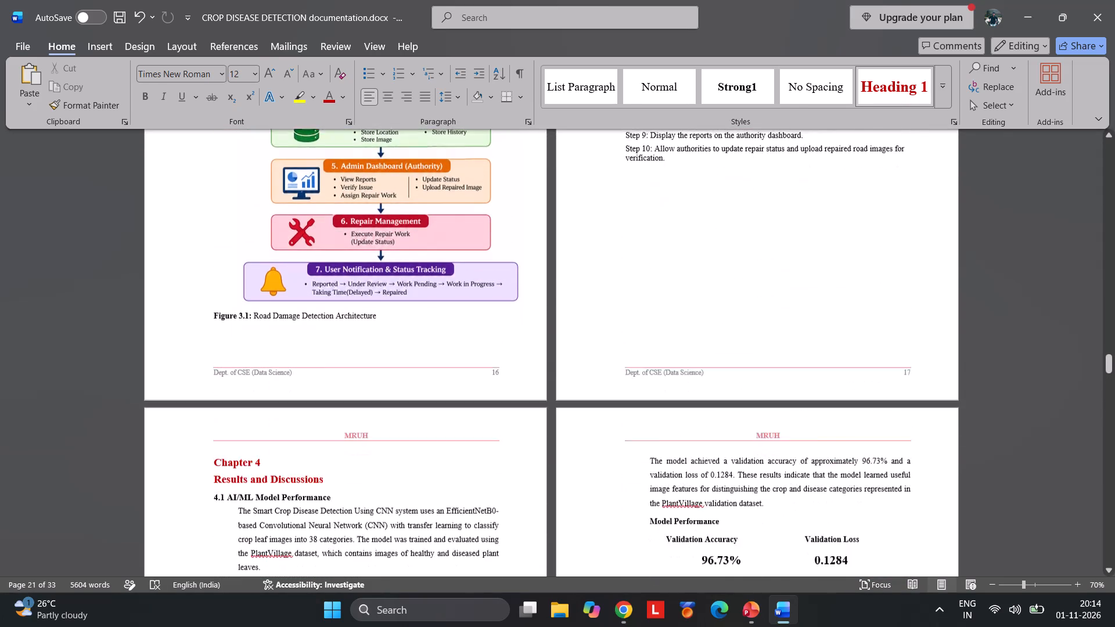
scroll(555, 264, "down", 4)
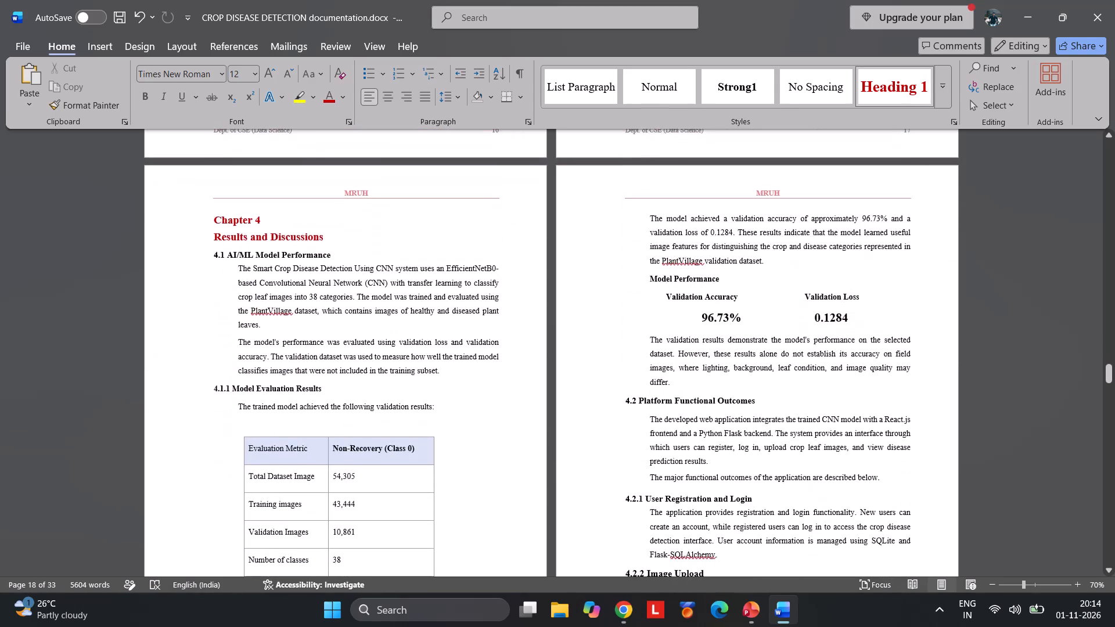
scroll(555, 264, "down", 4)
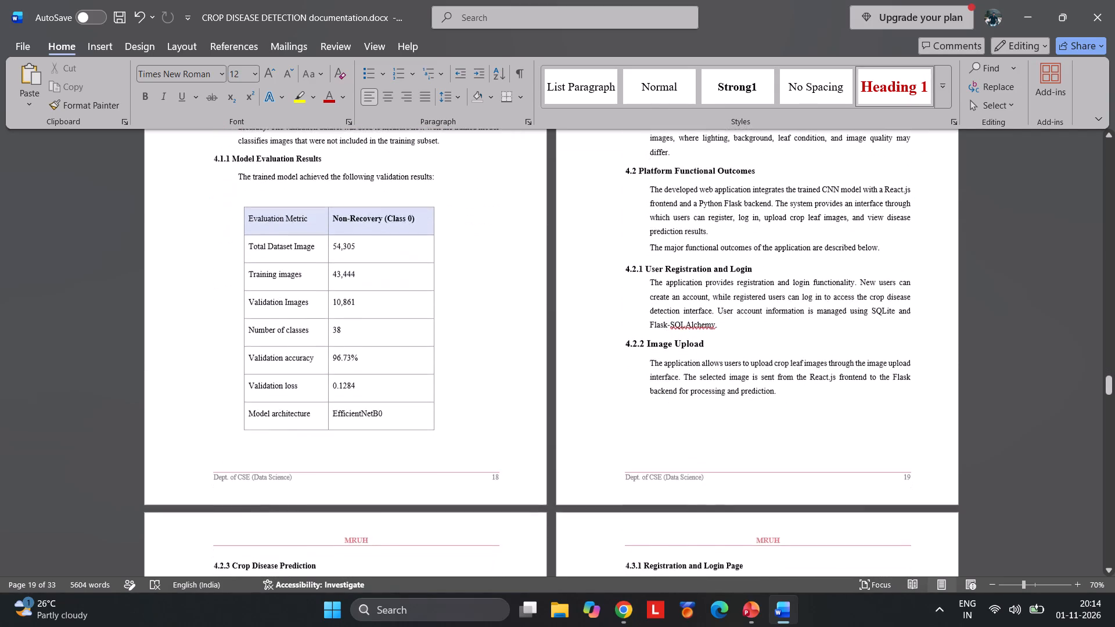
scroll(555, 264, "down", 3)
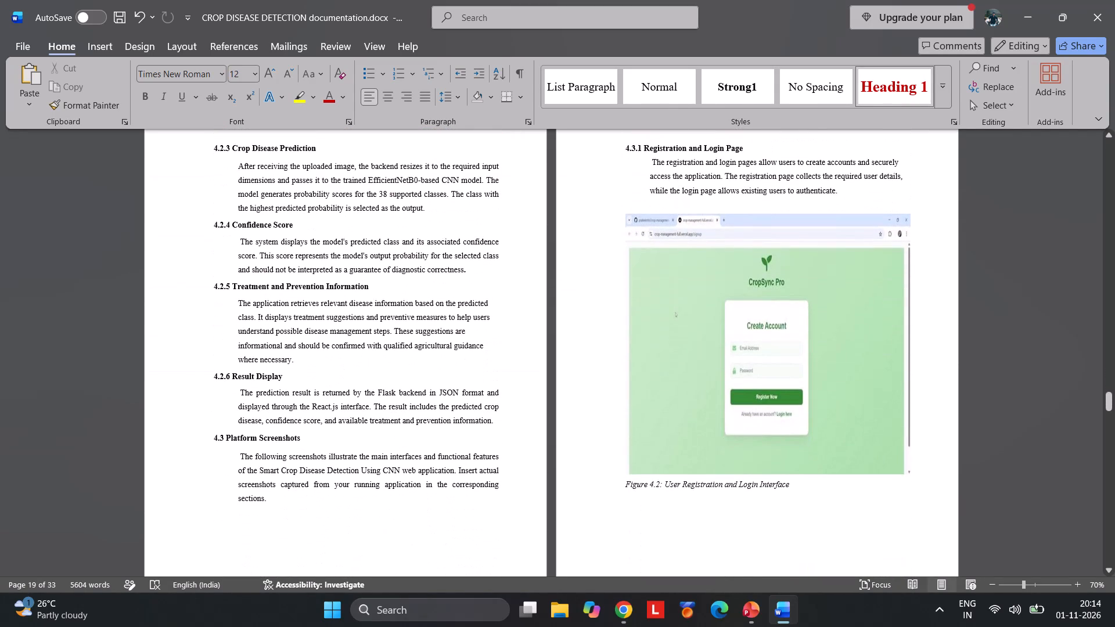
Examine the platform screenshots and captions in sections 4.3.1 to 4.3.4 against the preceding functional outcomes.
scroll(555, 264, "down", 2)
scroll(555, 264, "up", 1)
scroll(555, 264, "down", 1)
scroll(555, 264, "up", 1)
scroll(555, 264, "down", 1)
scroll(555, 264, "up", 1)
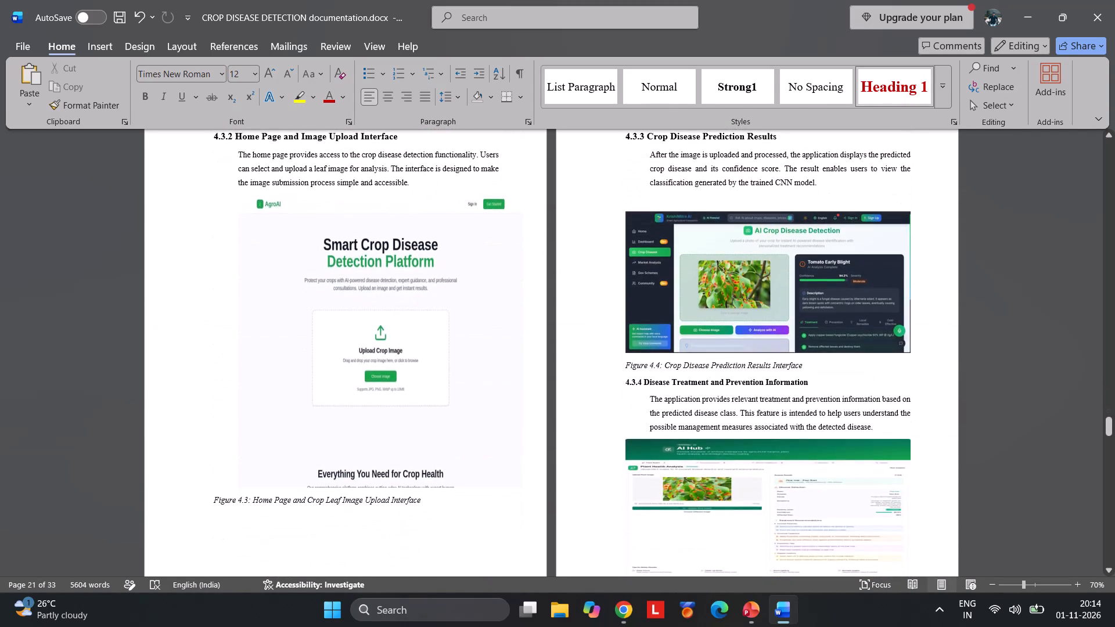
scroll(555, 264, "up", 1)
scroll(555, 264, "down", 1)
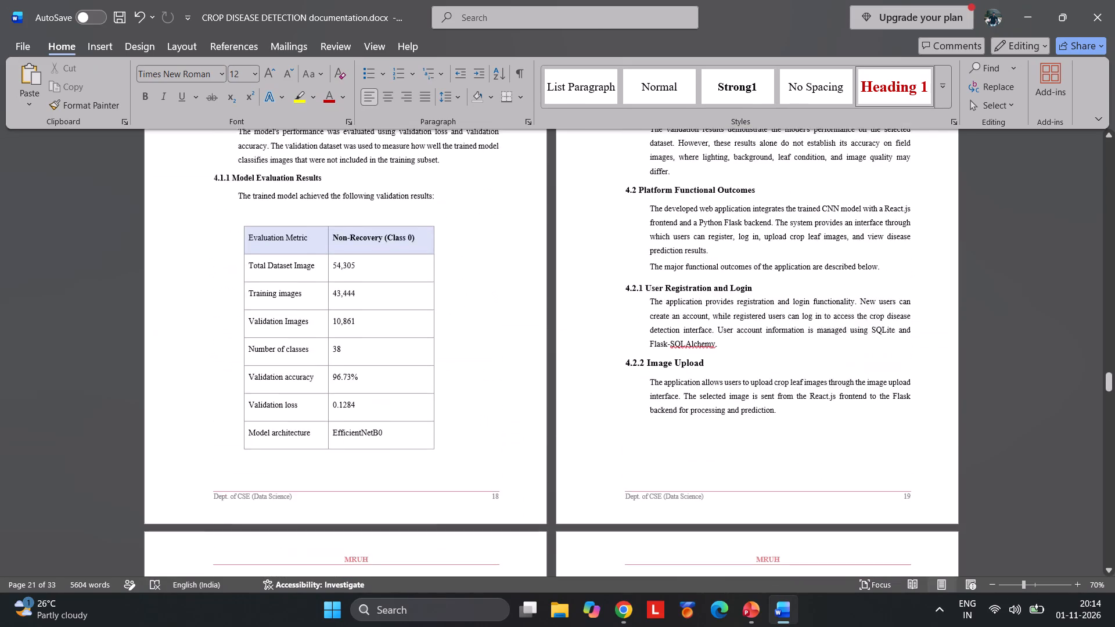
scroll(555, 264, "down", 1)
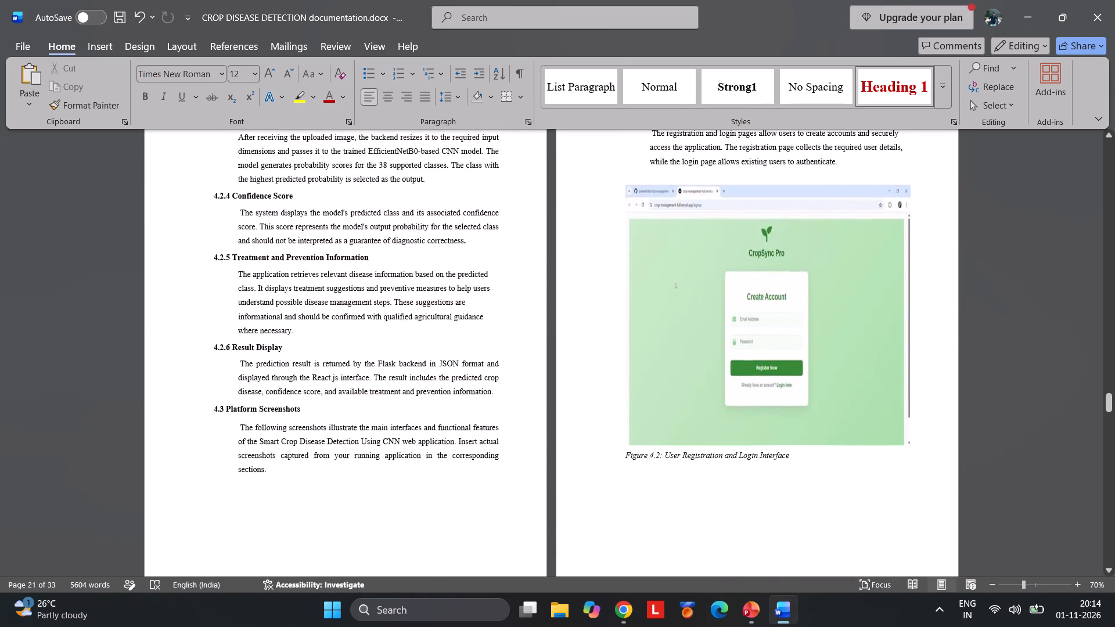
scroll(555, 264, "down", 5)
scroll(555, 264, "up", 4)
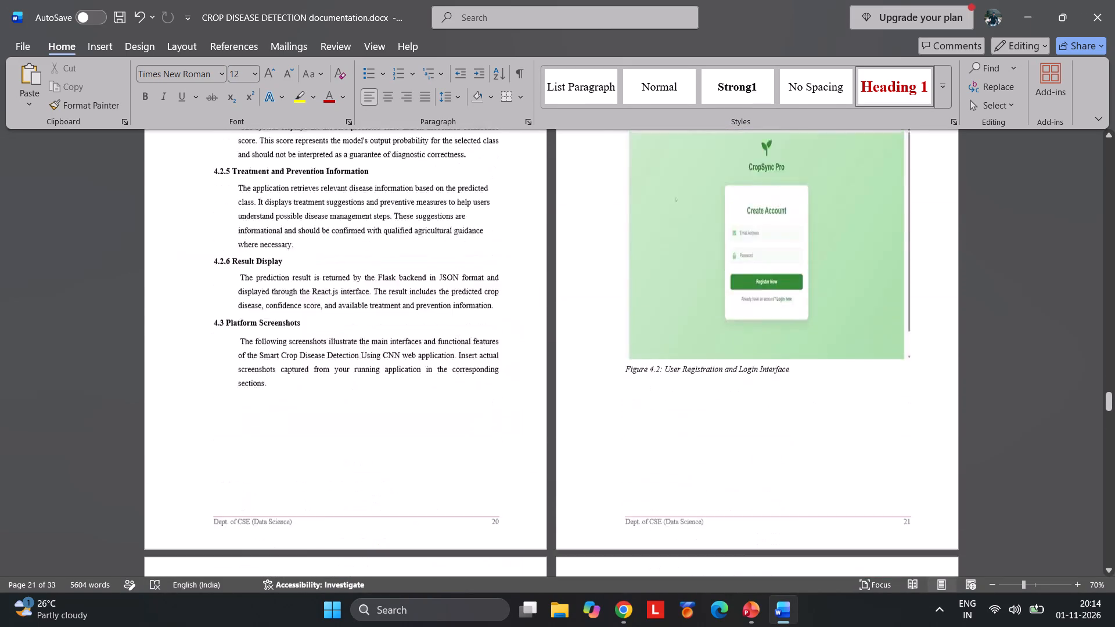
scroll(555, 264, "down", 2)
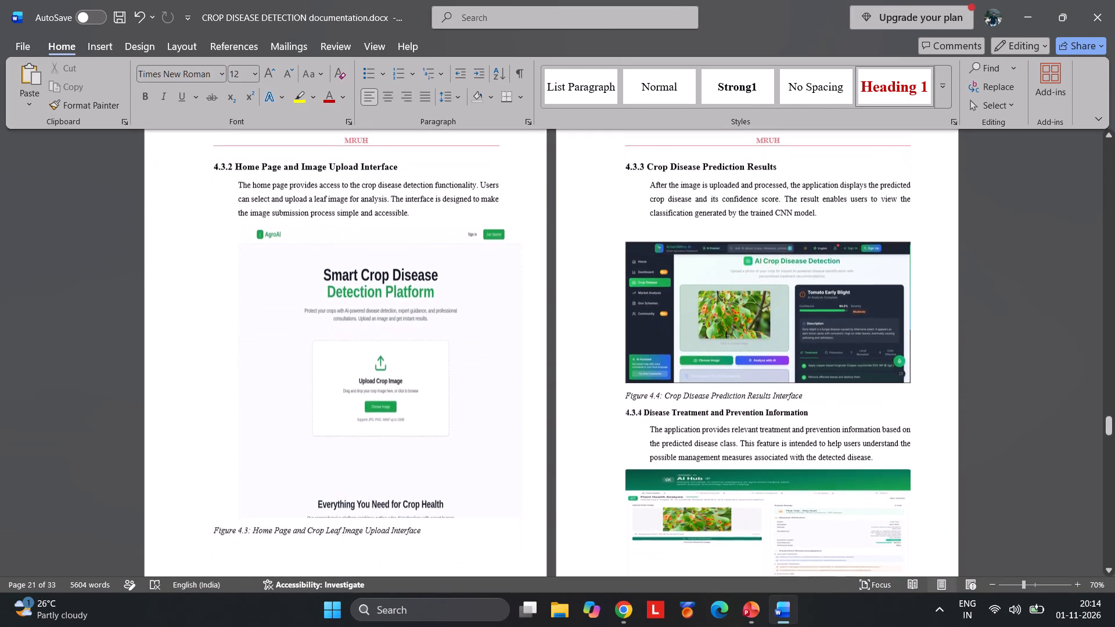
Review the end of section 4.3, the 4.4 Discussion and the Chapter 5 Conclusions.
scroll(555, 264, "down", 2)
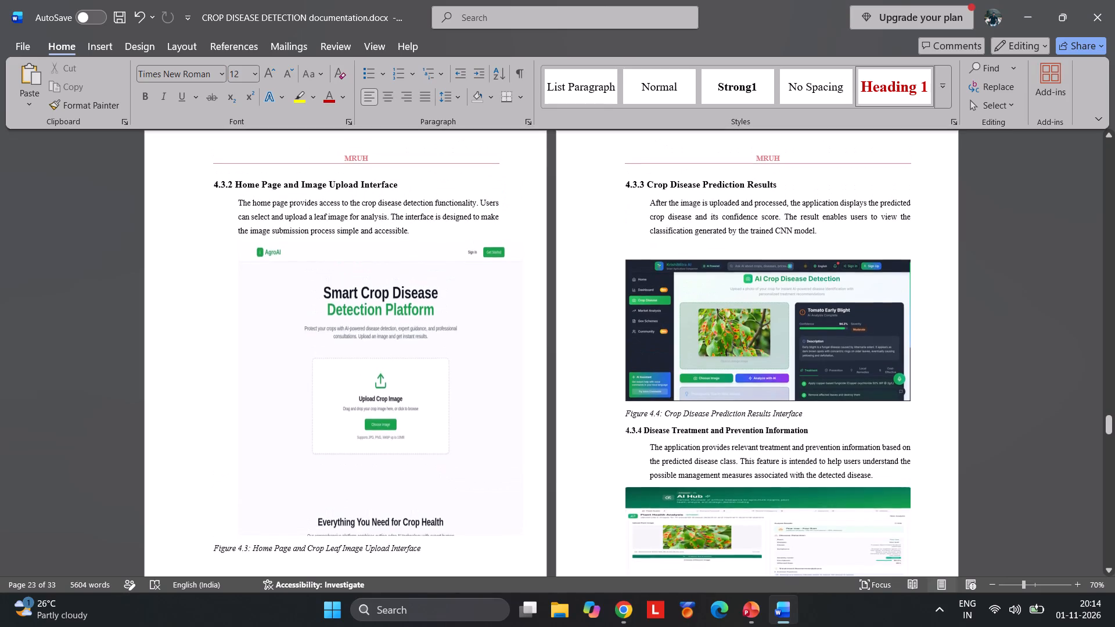
scroll(555, 264, "down", 6)
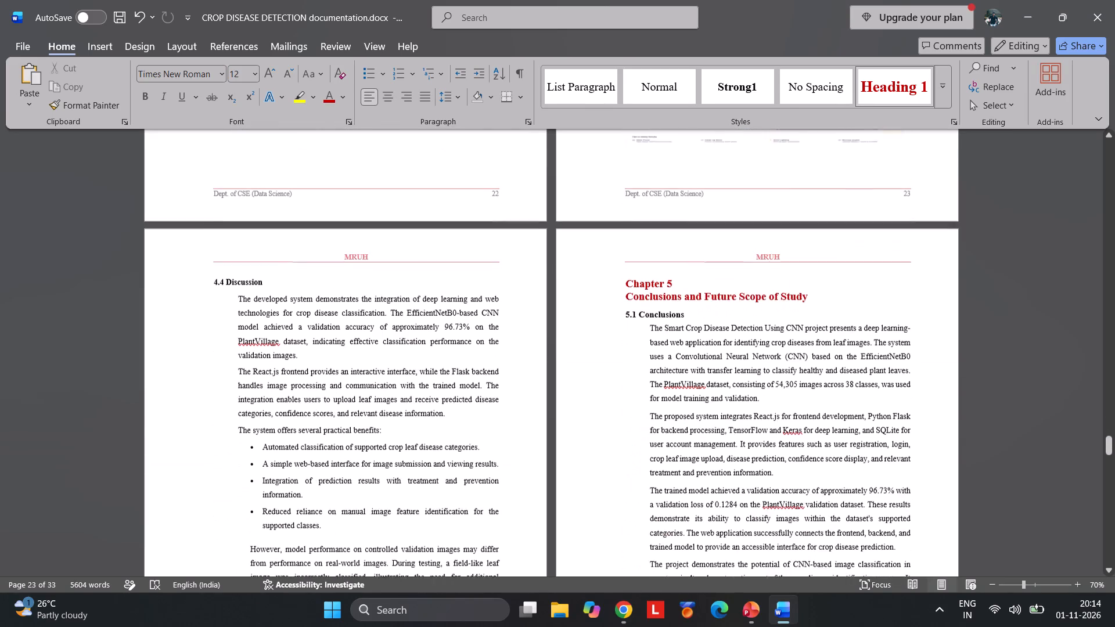
scroll(555, 264, "down", 3)
scroll(555, 264, "up", 1)
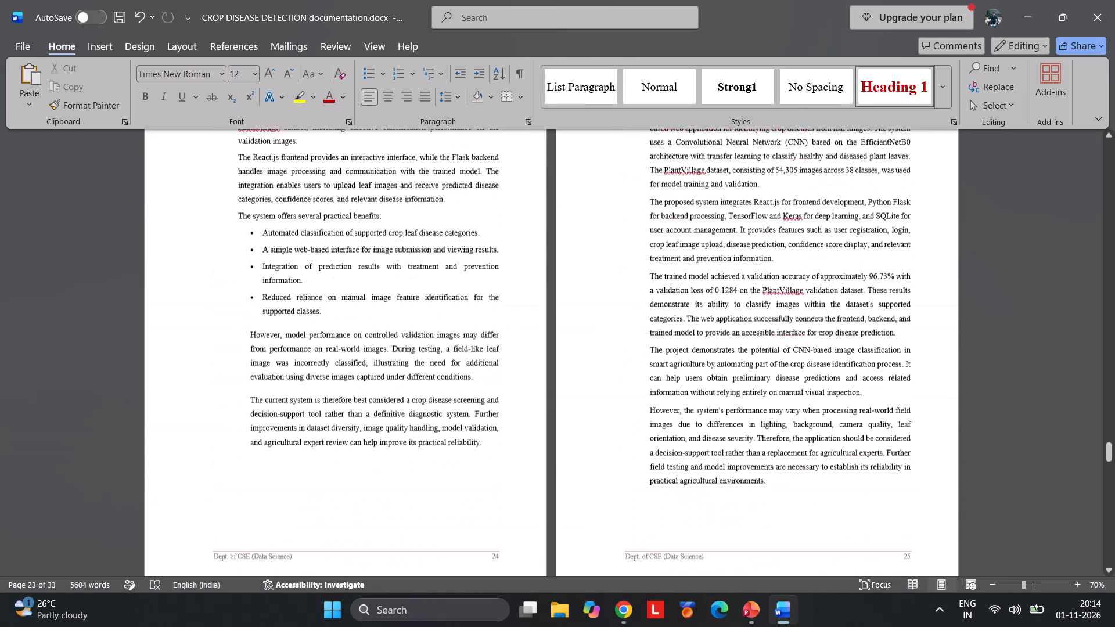
scroll(555, 264, "up", 6)
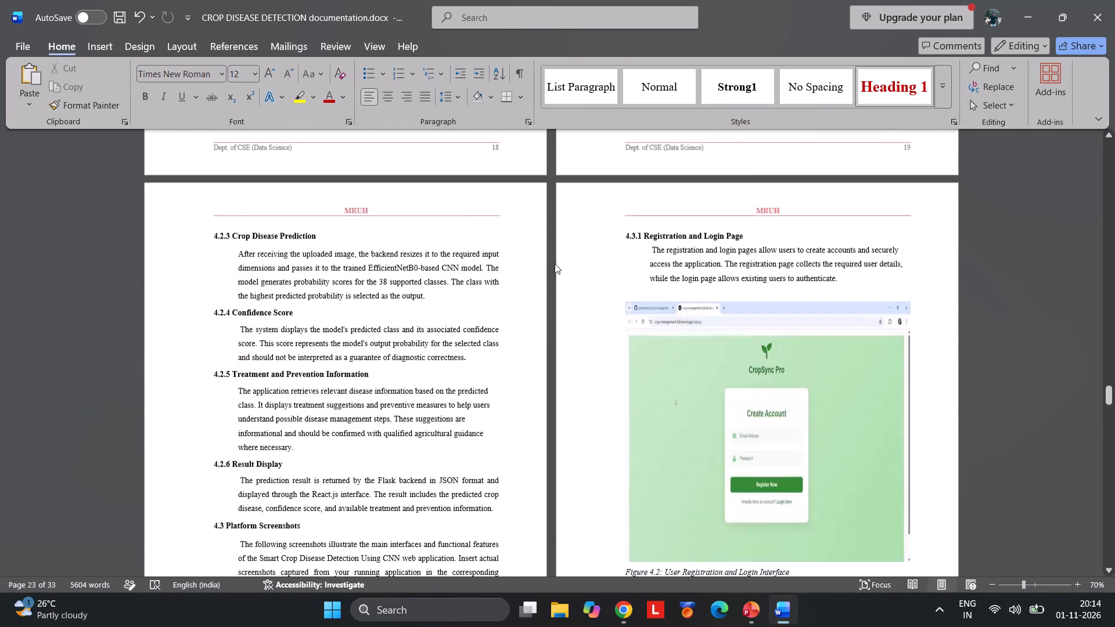
Go back to the start of Chapter 4 and look over its sections again up to 4.3.1 Registration and Login Page.
scroll(555, 264, "up", 3)
scroll(555, 264, "down", 1)
scroll(555, 264, "up", 1)
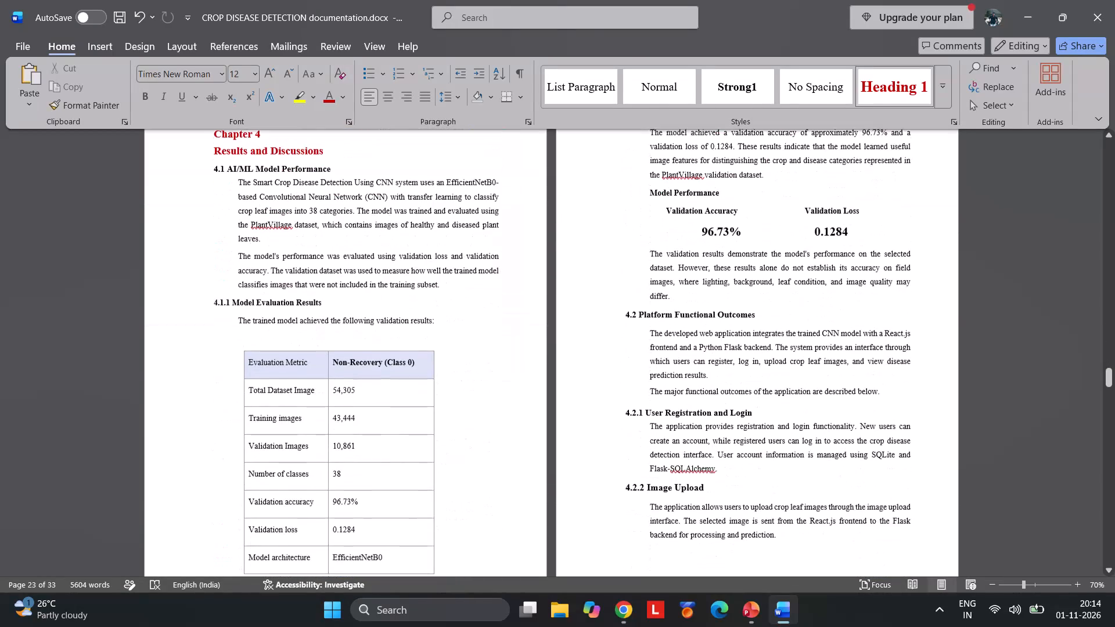
scroll(555, 264, "up", 2)
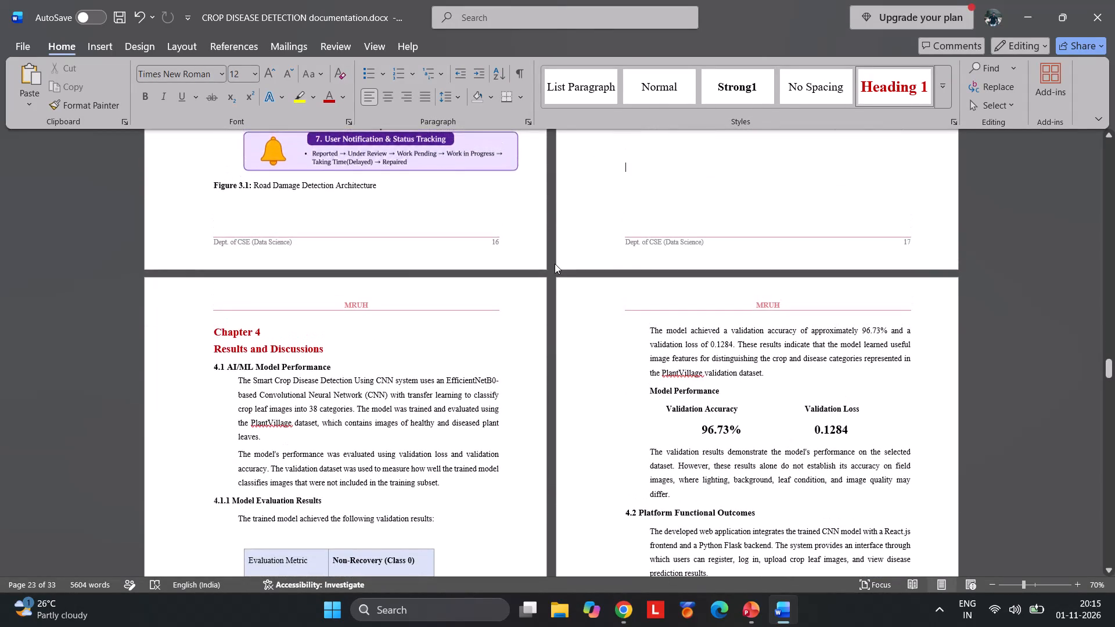
scroll(555, 264, "down", 1)
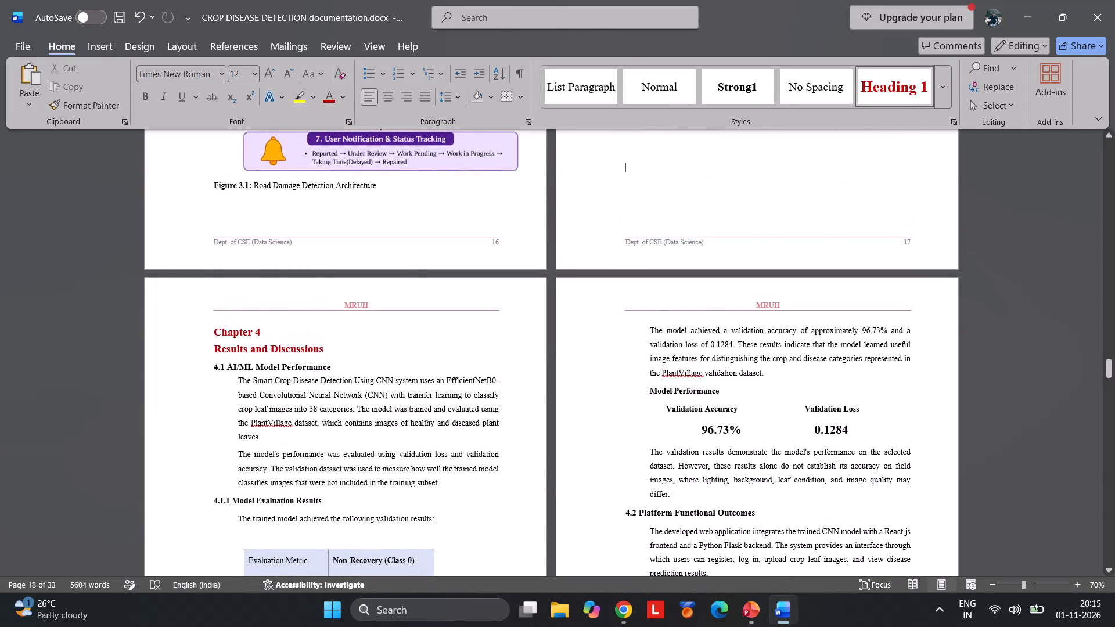
scroll(555, 264, "down", 5)
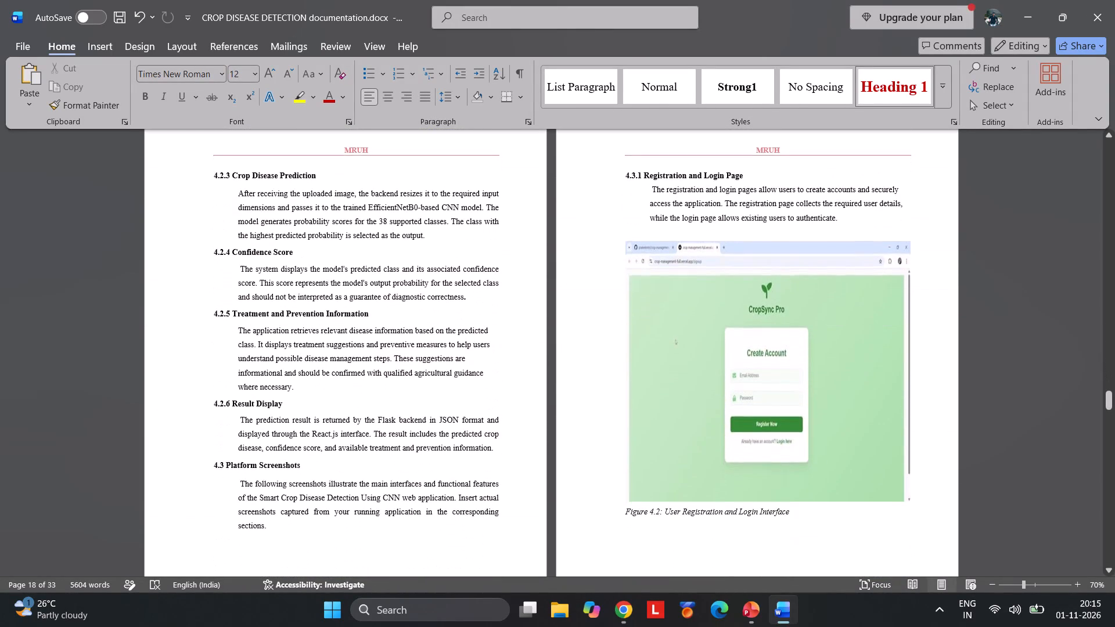
Look over Chapter 4 from 4.2.3 Crop Disease Prediction through the platform screenshots up to section 4.3.4.
scroll(555, 264, "down", 1)
scroll(555, 264, "up", 3)
scroll(555, 264, "down", 4)
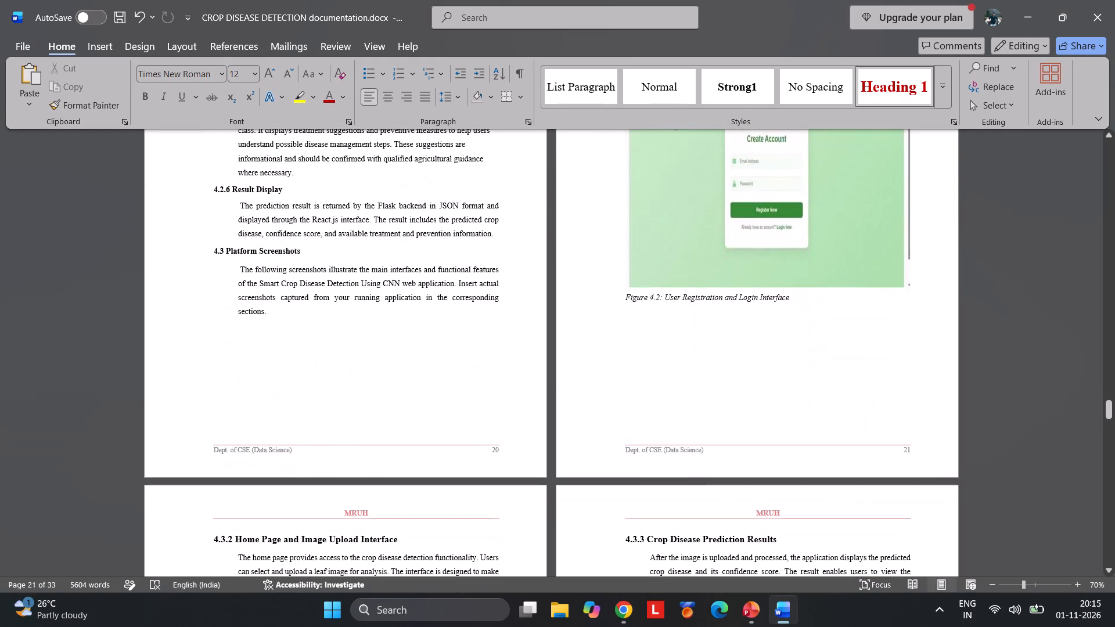
scroll(555, 264, "up", 1)
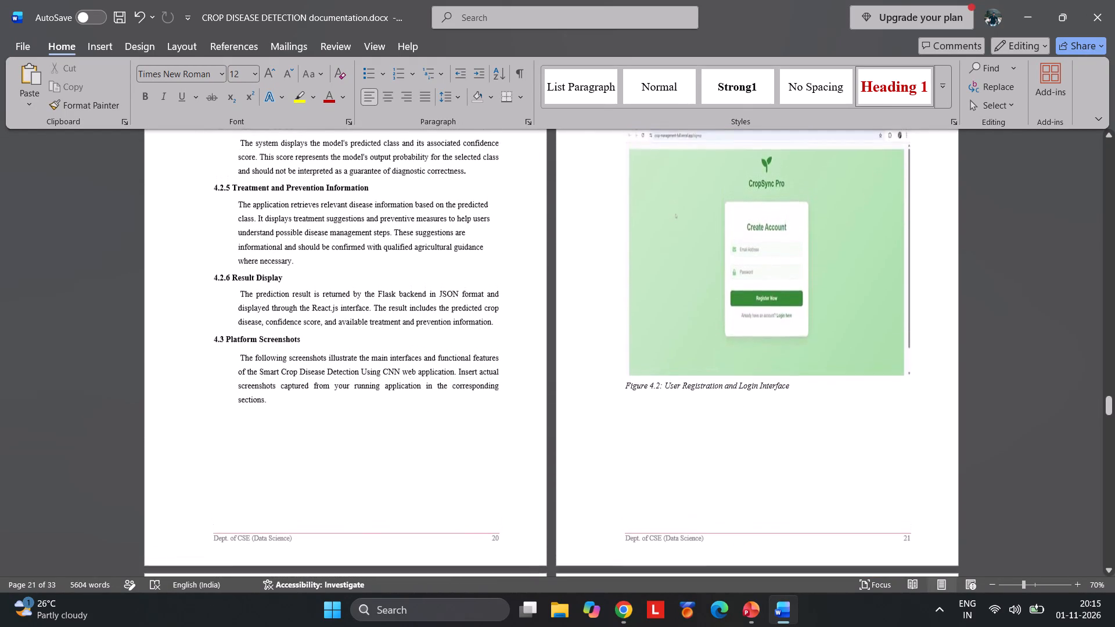
scroll(555, 264, "up", 1)
scroll(555, 264, "down", 3)
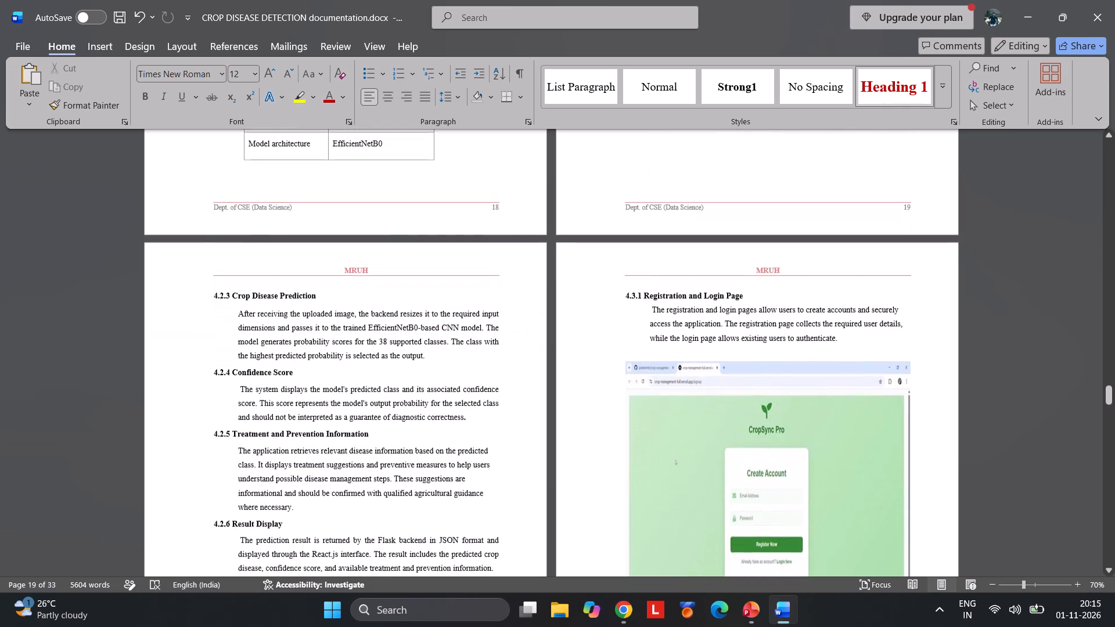
scroll(555, 264, "down", 6)
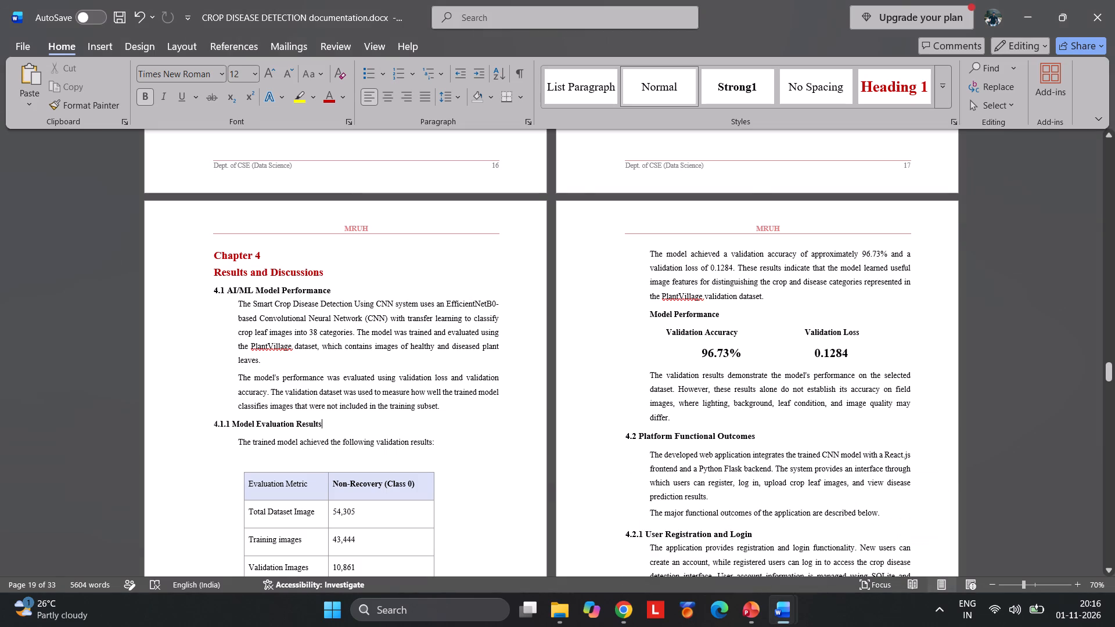
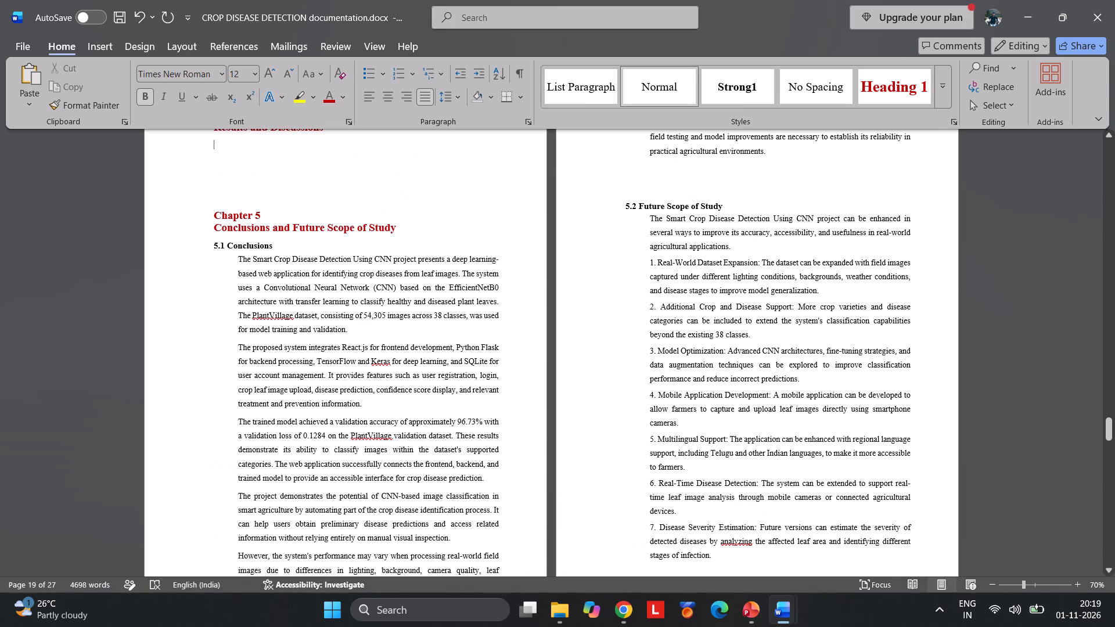
Paste ChatGPT's generated Chapter 4 text into the crop disease document beneath the Results and Discussions heading, before Chapter 5.
key("ctrl+v")
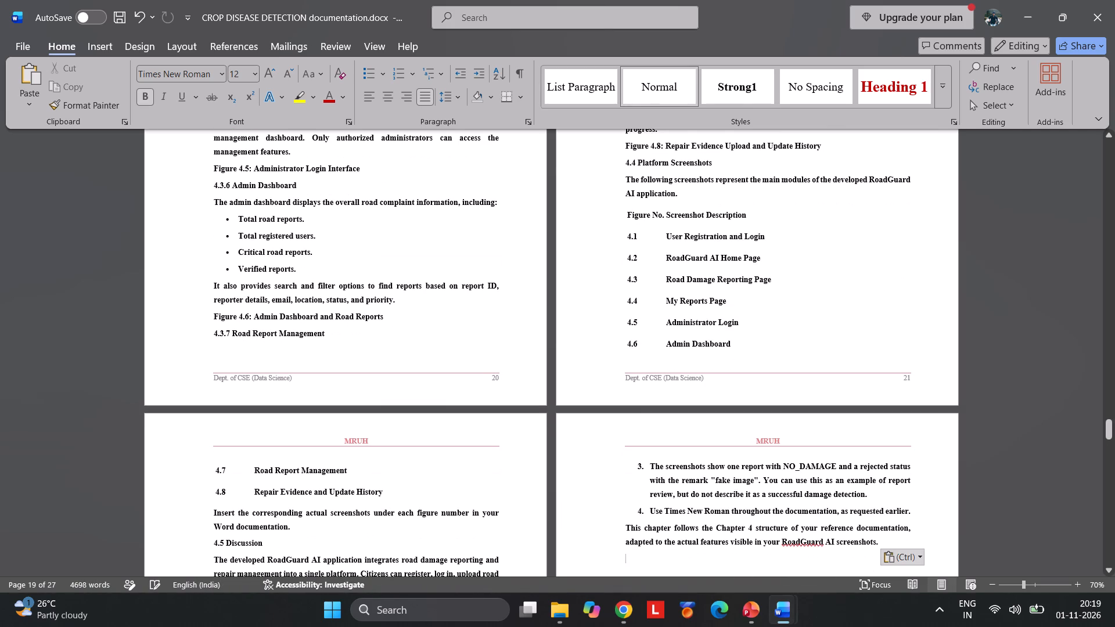
Remove the bold formatting from the entire pasted Chapter 4 text, from its closing remarks back to its repeated CHAPTER 4 line.
scroll(492, 409, "down", 3)
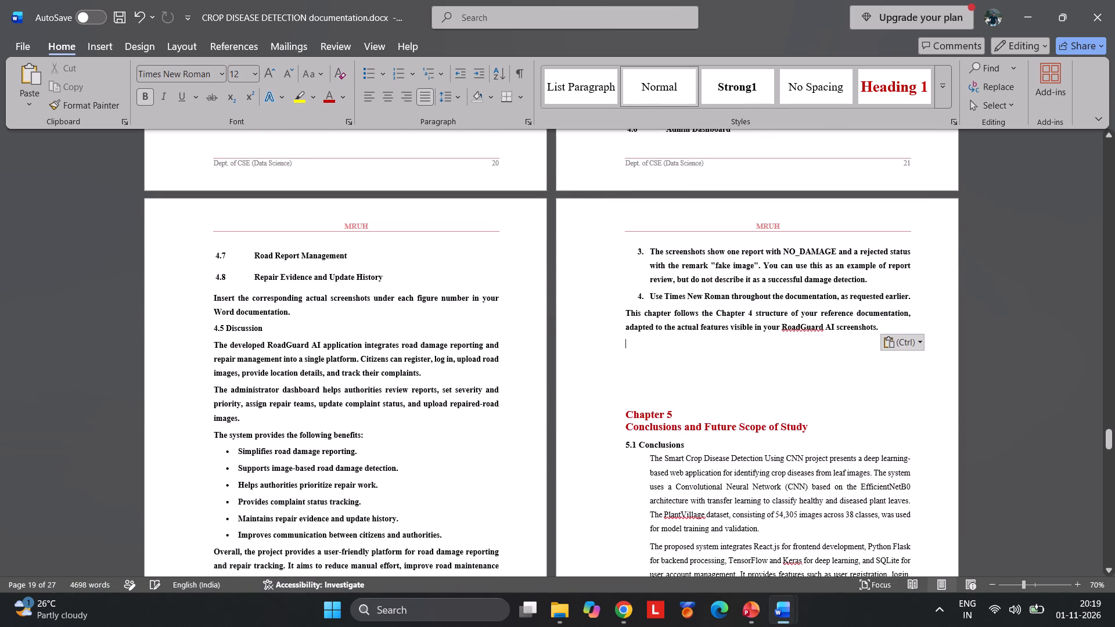
left_click_drag(880, 331, 606, 359)
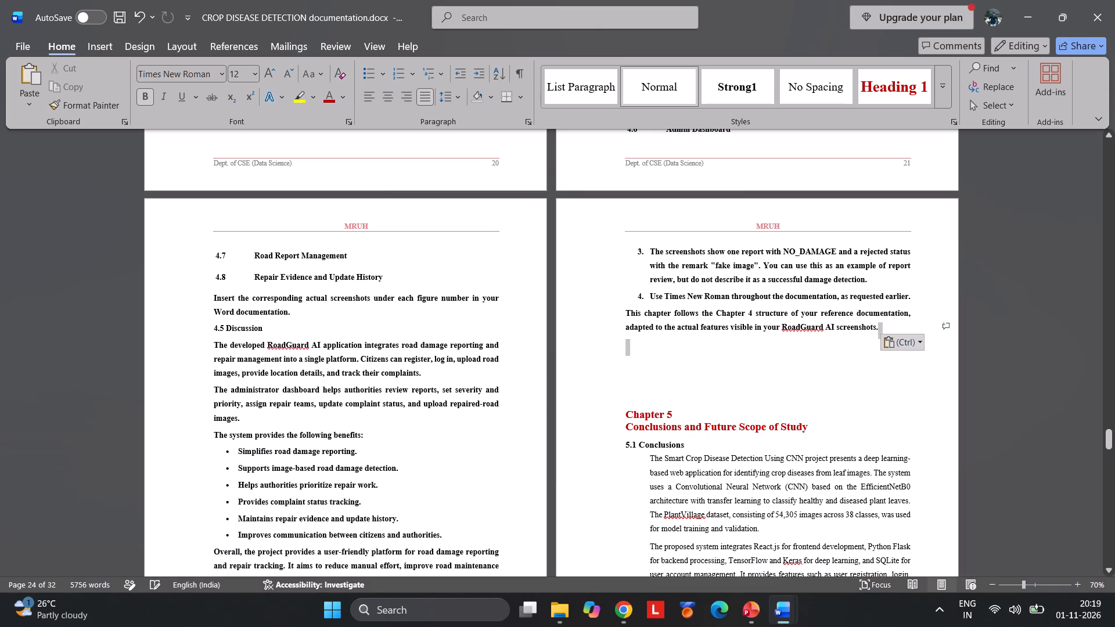
left_click_drag(606, 359, 252, 54)
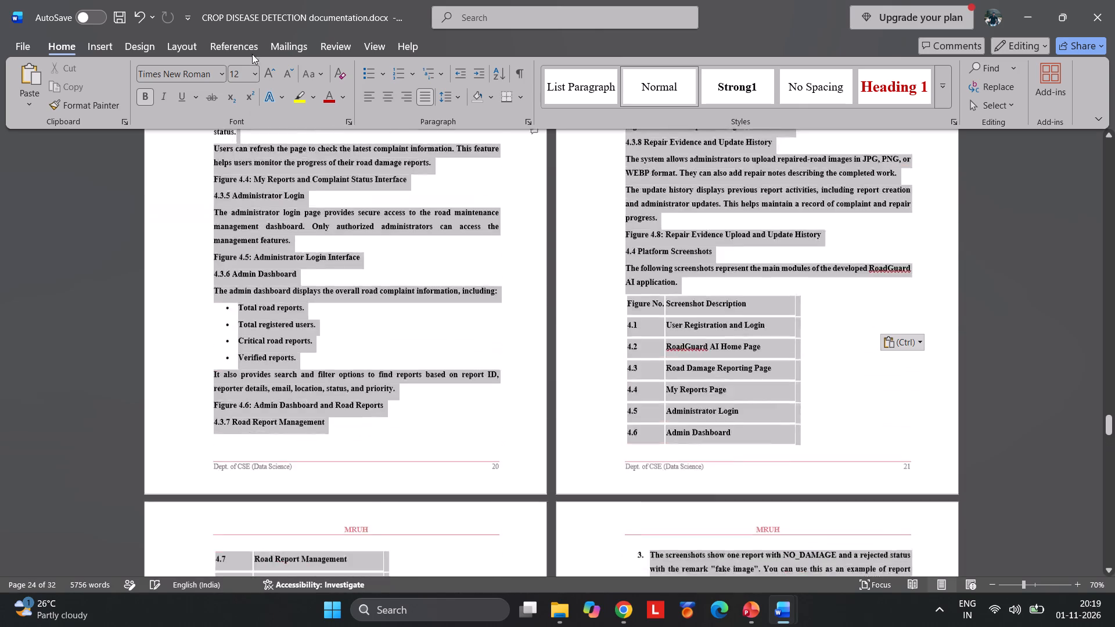
left_click_drag(252, 54, 386, 411)
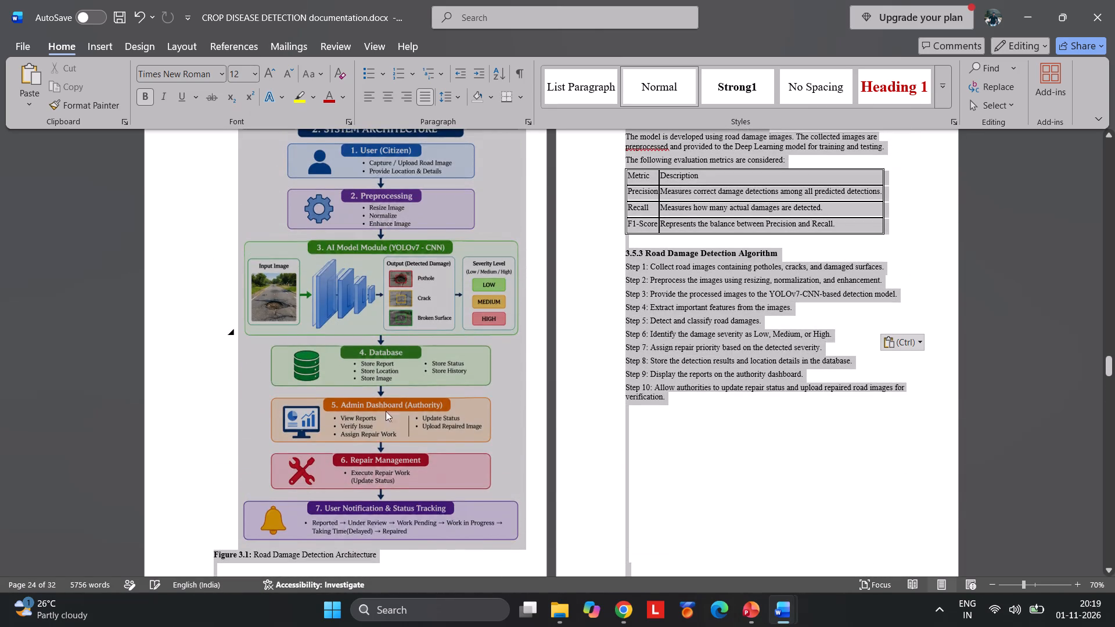
left_click_drag(386, 411, 134, 262)
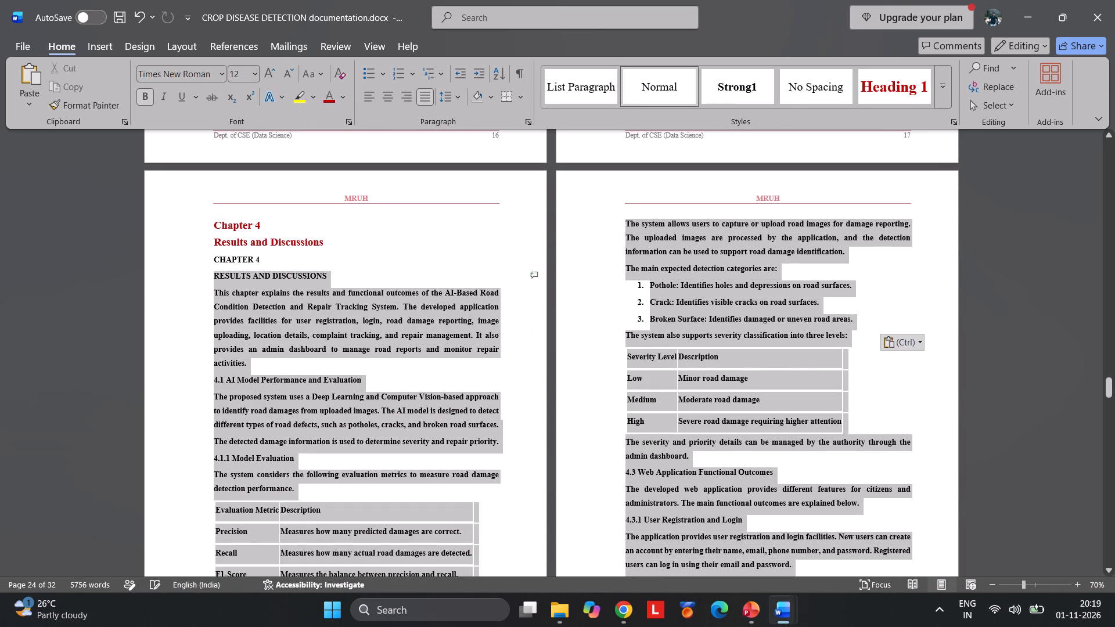
left_click_drag(134, 262, 131, 271)
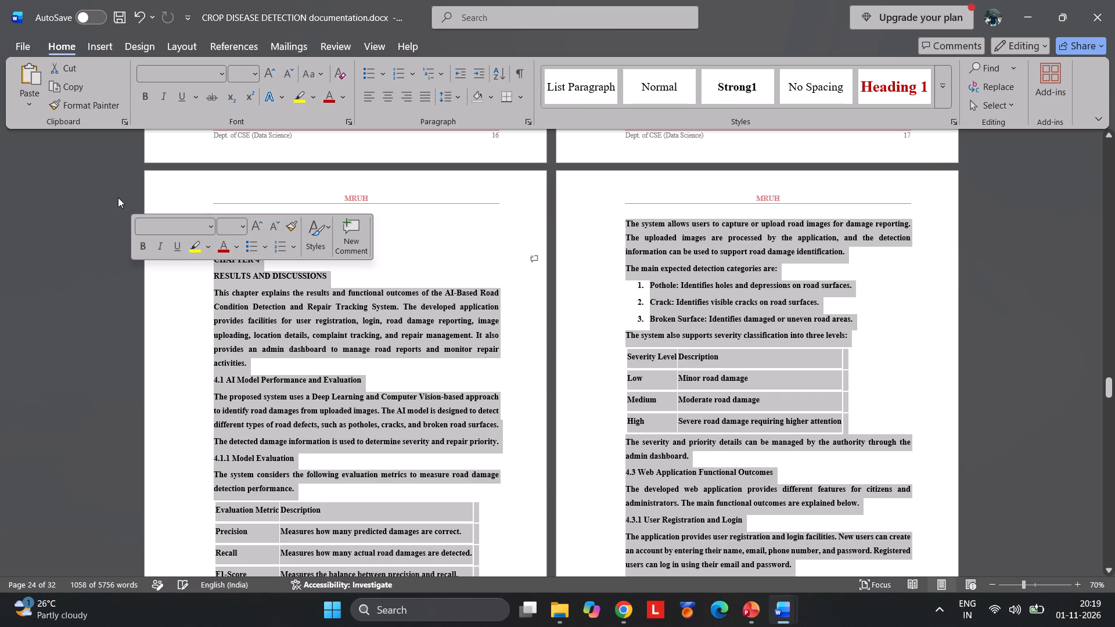
left_click(145, 96)
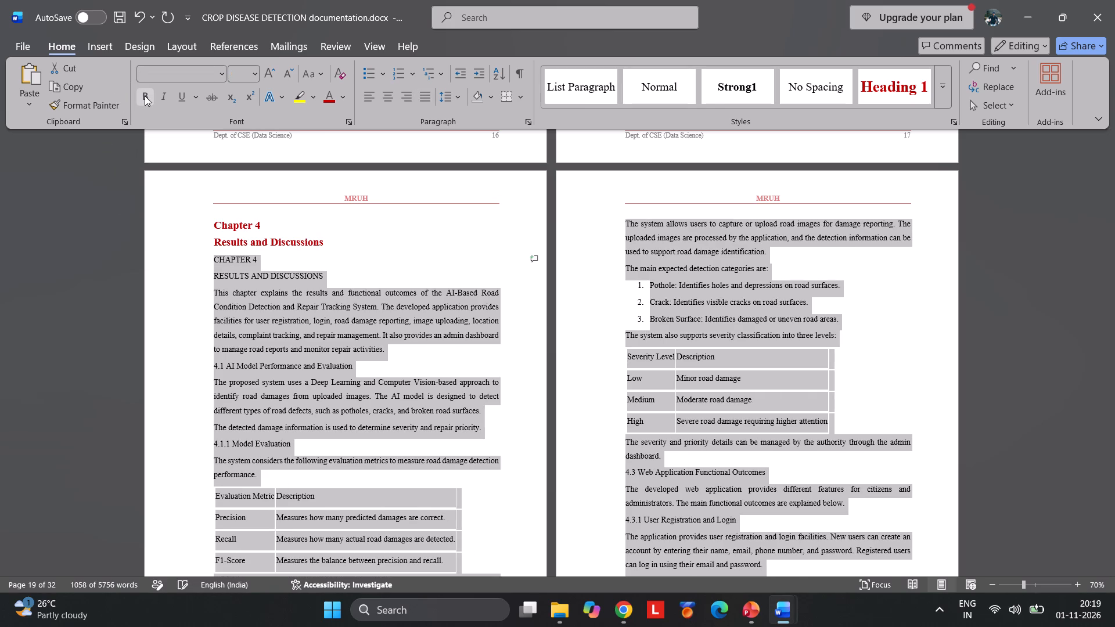
Delete the duplicate CHAPTER 4 and RESULTS AND DISCUSSIONS lines beneath the red chapter heading, leaving no blank line.
left_click(330, 272)
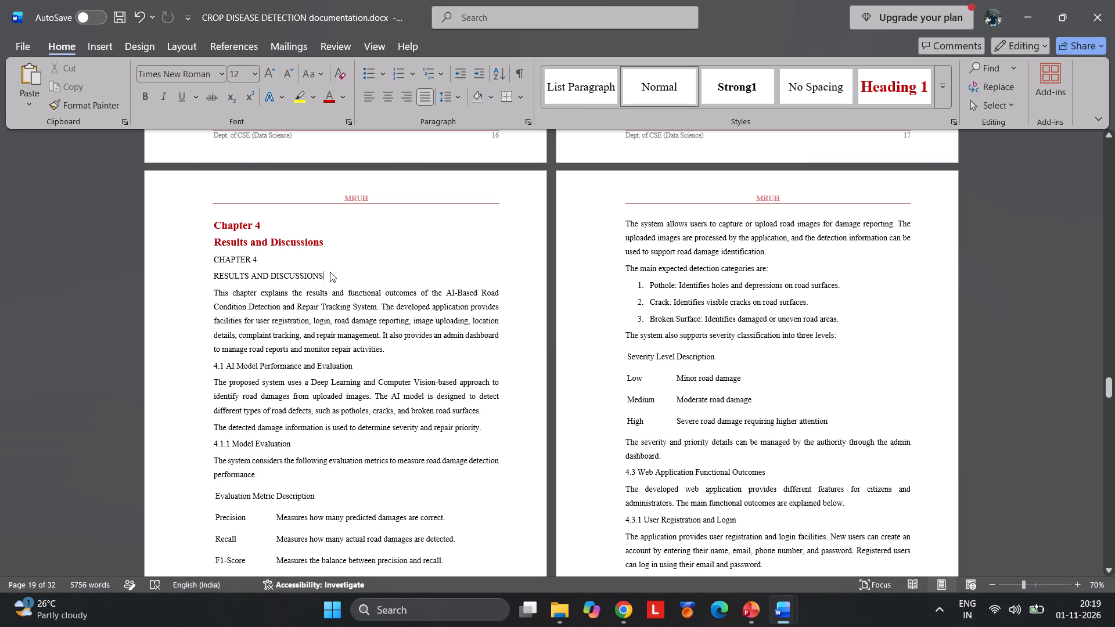
key("BackSpace")
key("BackSpace")
key("BackSpace")
key("BackSpace")
key("BackSpace")
key("BackSpace")
key("BackSpace")
key("BackSpace")
key("BackSpace")
key("BackSpace")
key("BackSpace")
key("BackSpace")
key("BackSpace")
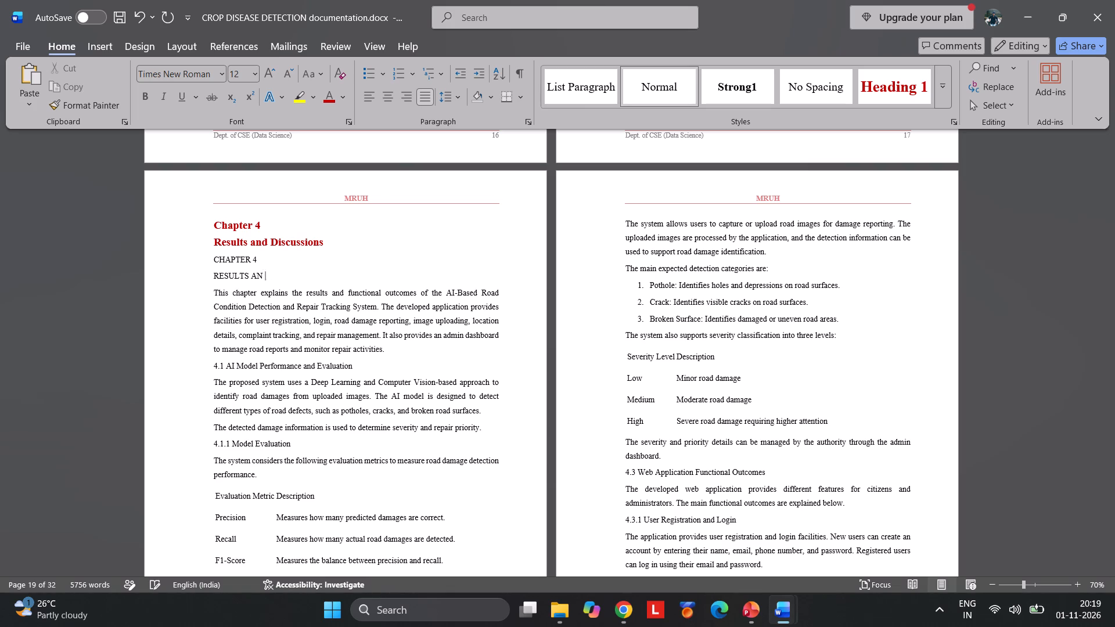
key("BackSpace")
key("BackSpace")
key("BackSpace")
key("BackSpace")
key("BackSpace")
key("BackSpace")
key("BackSpace")
key("BackSpace")
key("BackSpace")
key("BackSpace")
key("BackSpace")
key("BackSpace")
key("BackSpace")
key("BackSpace")
key("BackSpace")
key("BackSpace")
key("BackSpace")
key("BackSpace")
key("BackSpace")
key("BackSpace")
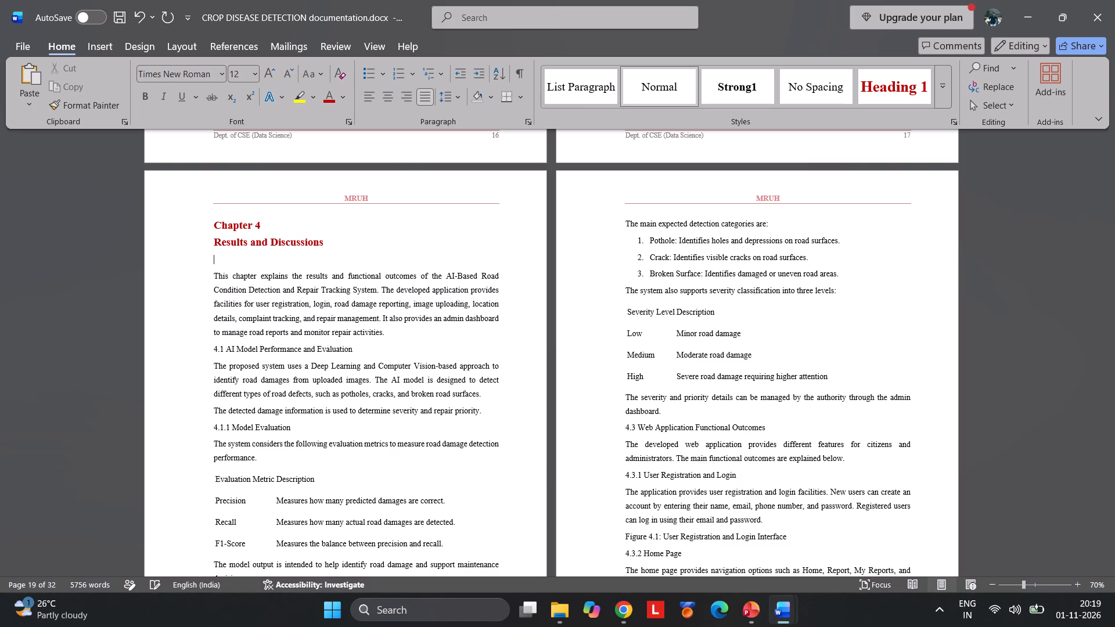
key("BackSpace")
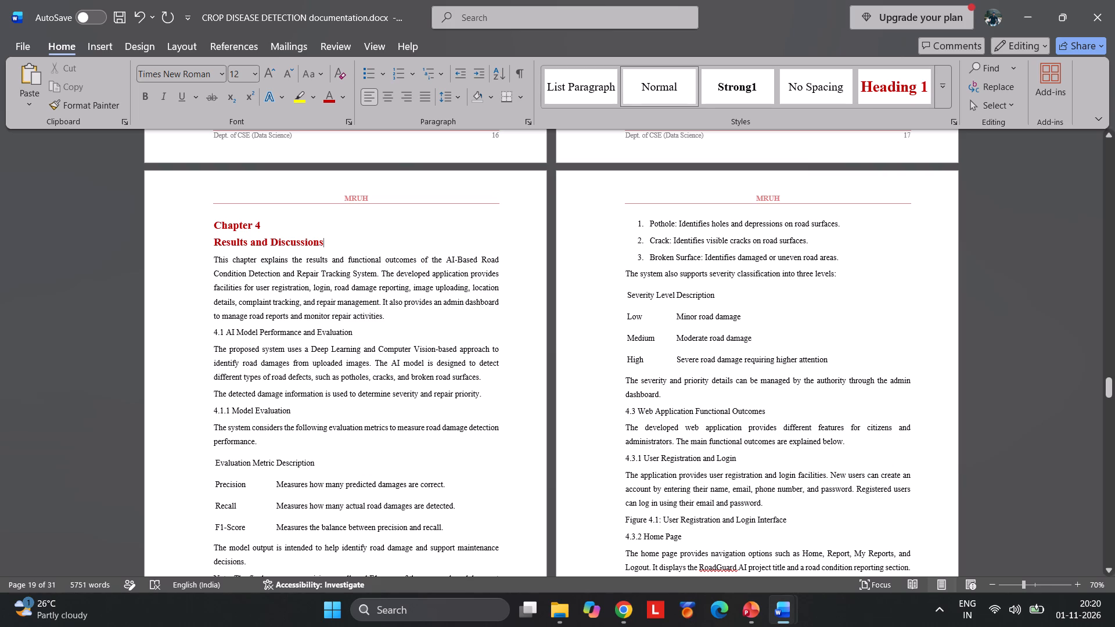
Format the heading 4.1 AI Model Performance and Evaluation as bold with font size 13.
left_click_drag(358, 331, 168, 337)
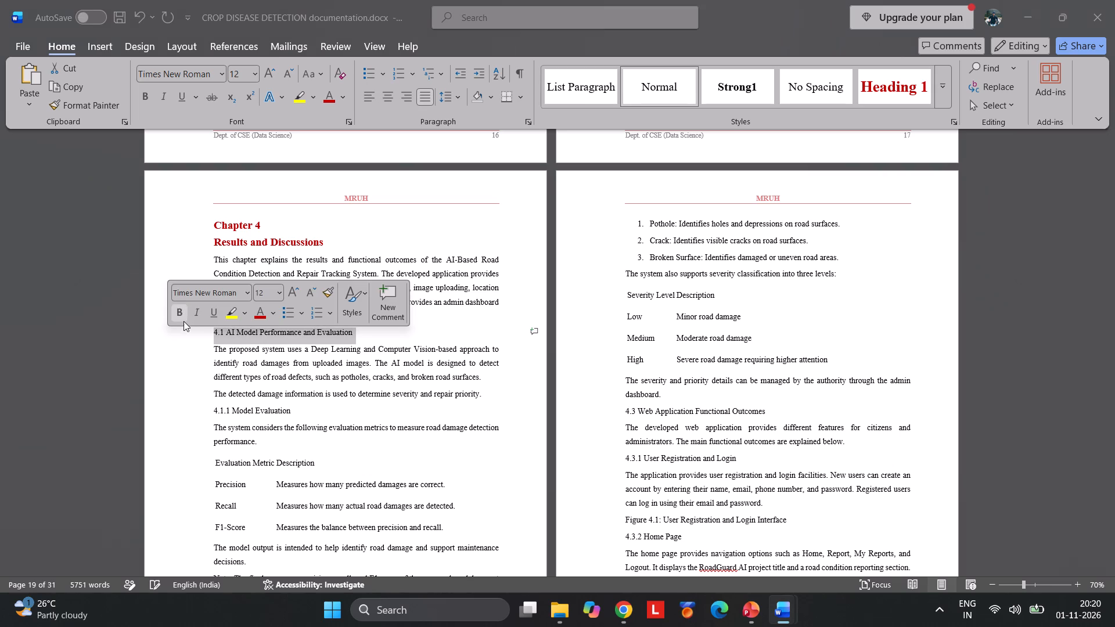
left_click(182, 318)
left_click(276, 298)
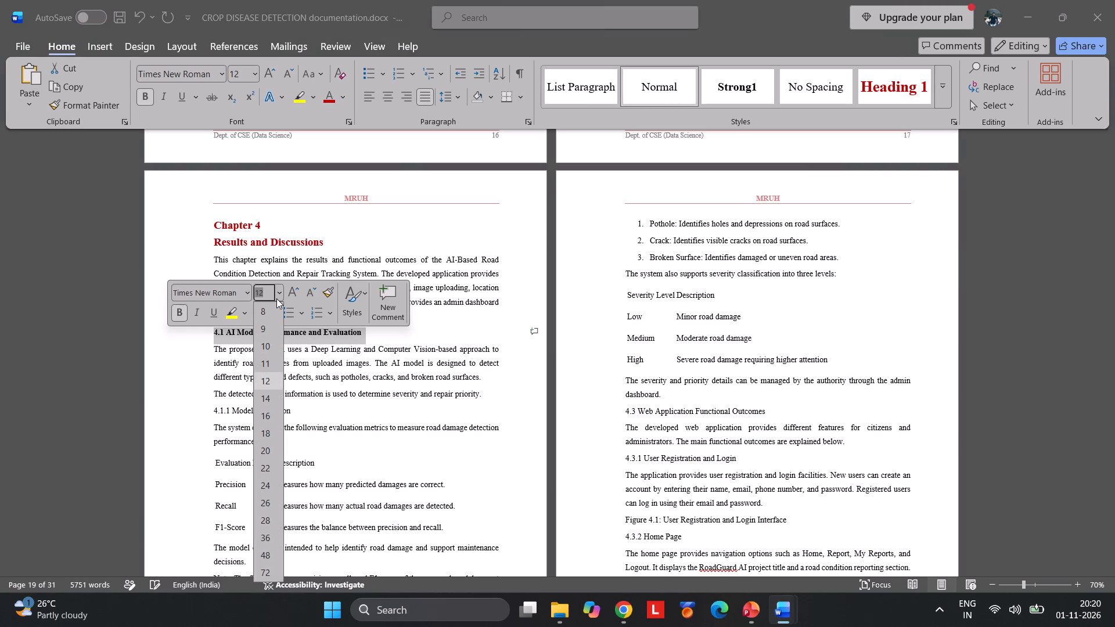
double_click(266, 291)
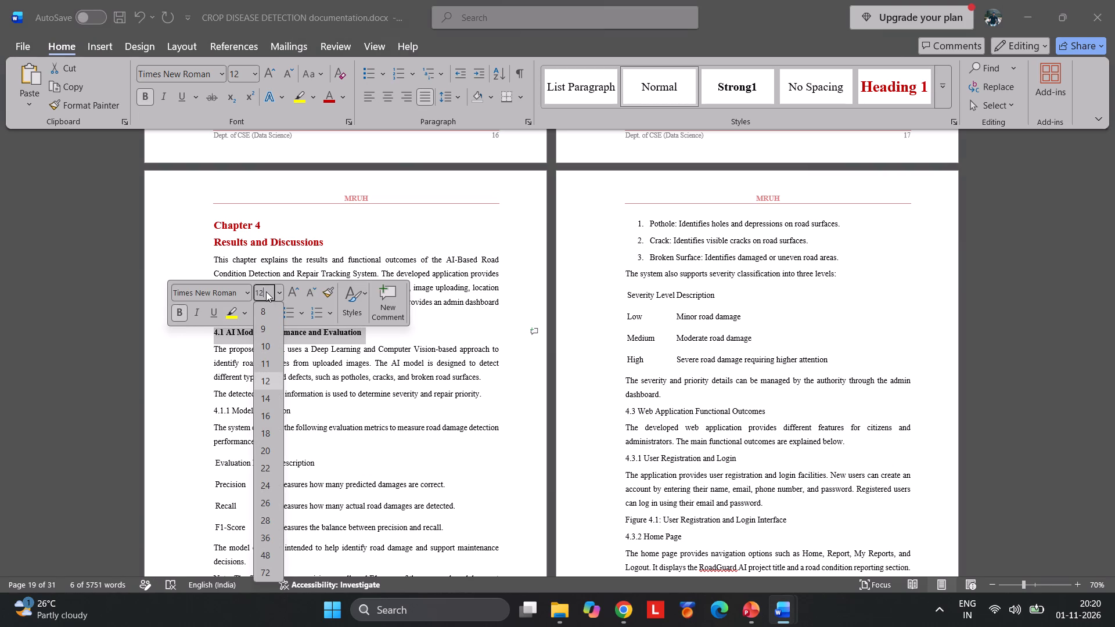
key("BackSpace")
key("3")
key("Return")
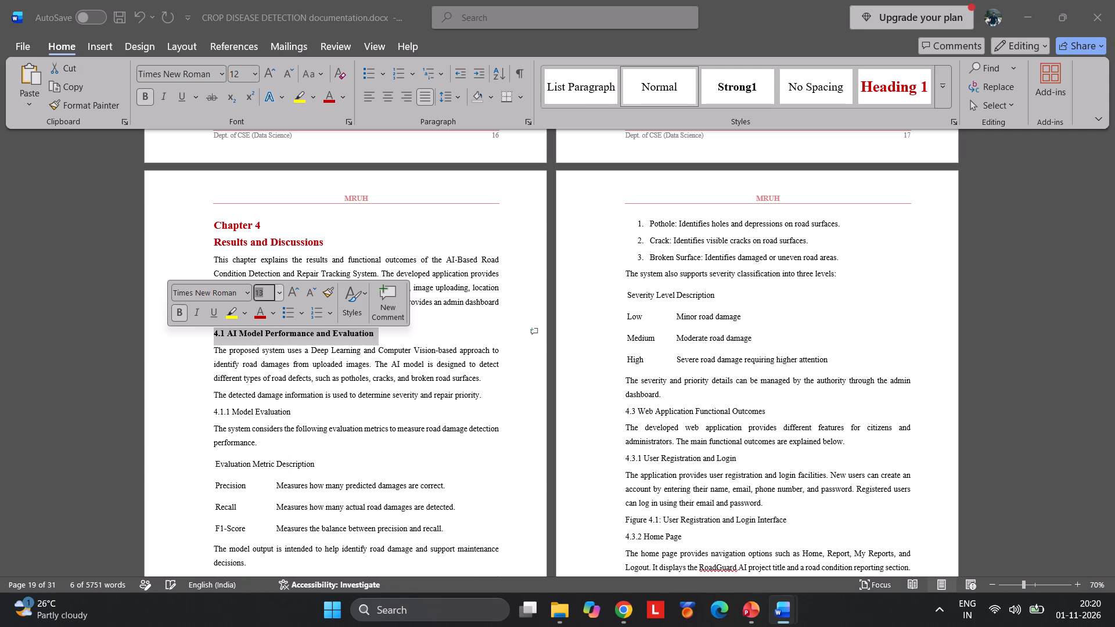
left_click(427, 345)
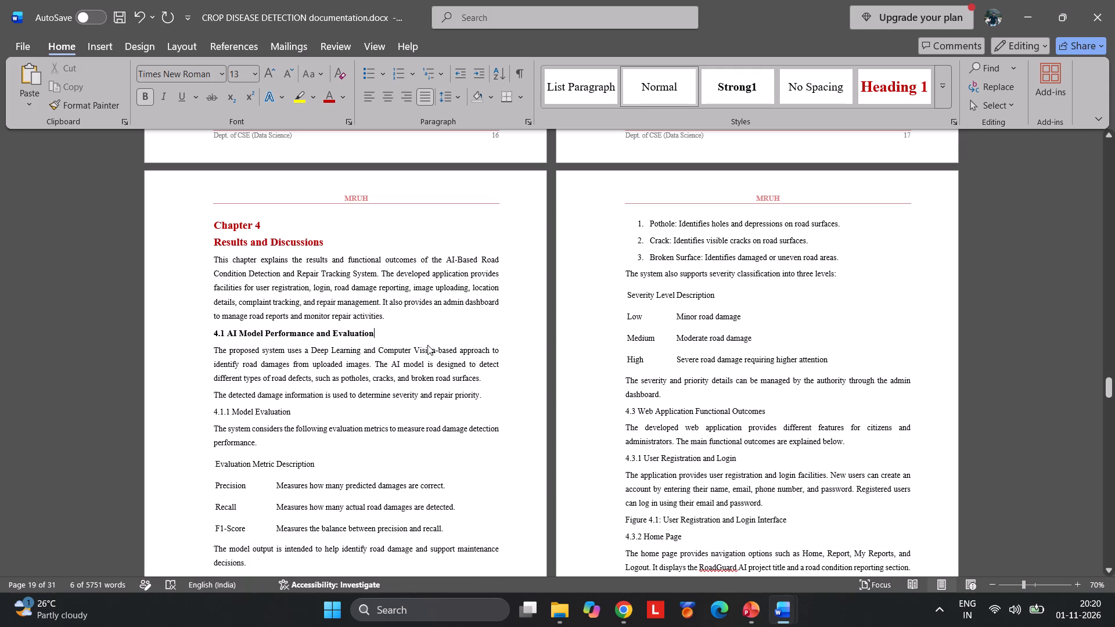
Make the subheading 4.1.1 Model Evaluation bold.
scroll(339, 481, "down", 1)
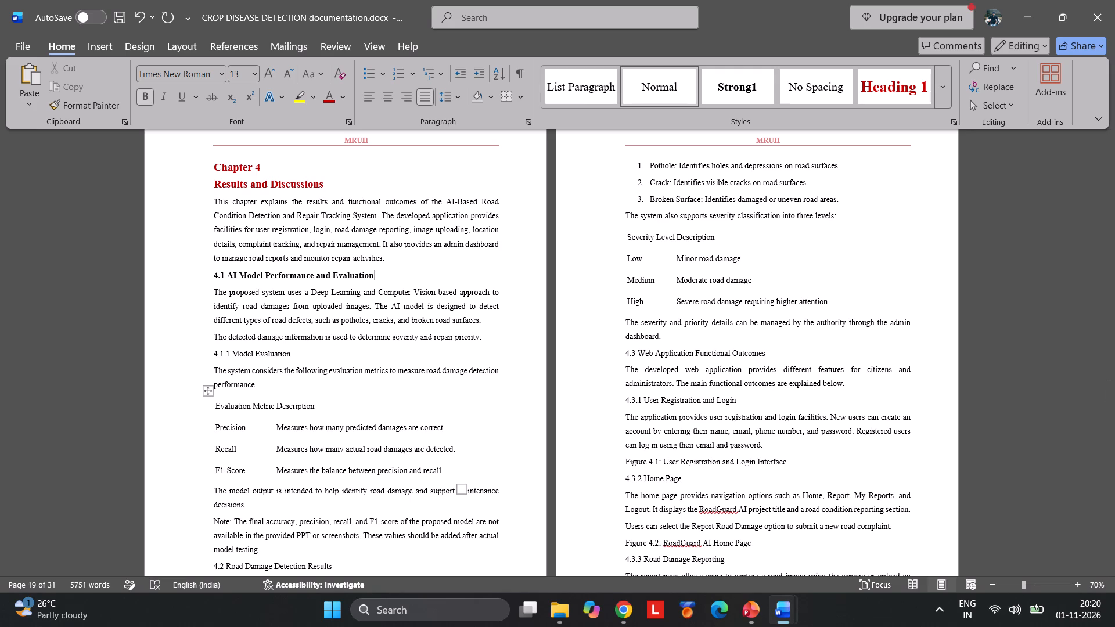
left_click_drag(298, 351, 259, 353)
left_click_drag(259, 353, 185, 352)
left_click(197, 324)
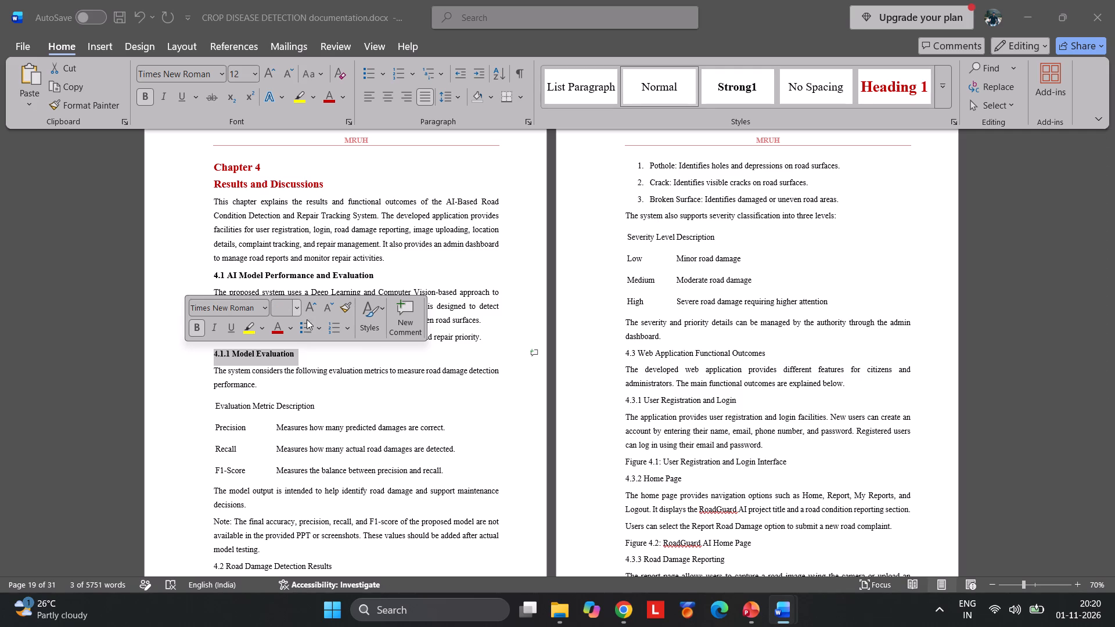
Make the heading 4.2 Road Damage Detection Results bold, without including the paragraph above it.
left_click_drag(340, 571, 242, 563)
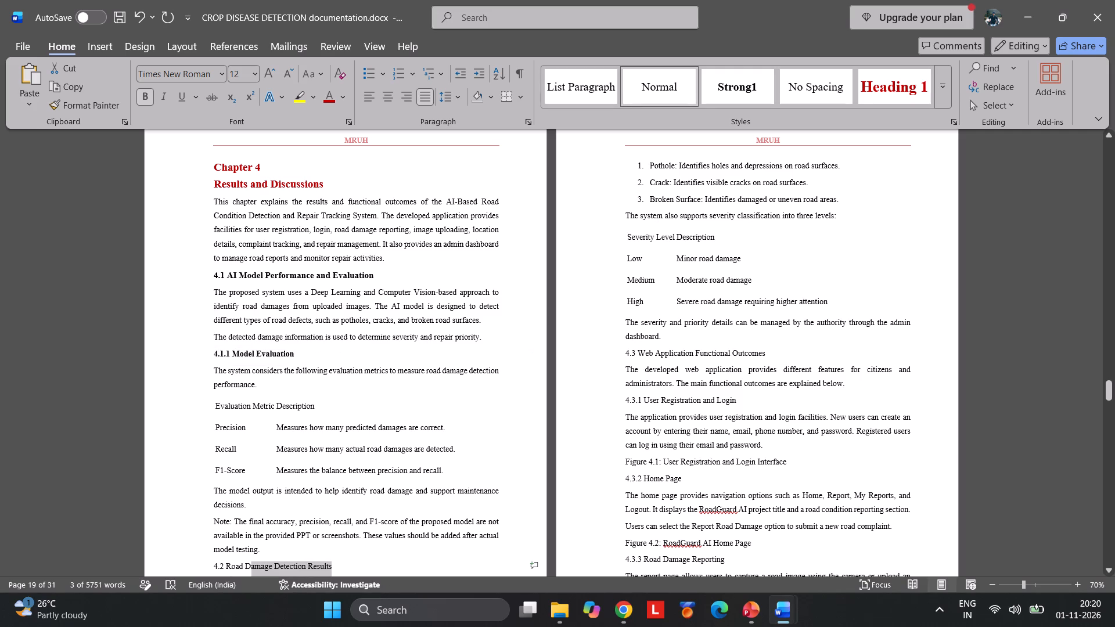
left_click_drag(242, 563, 194, 560)
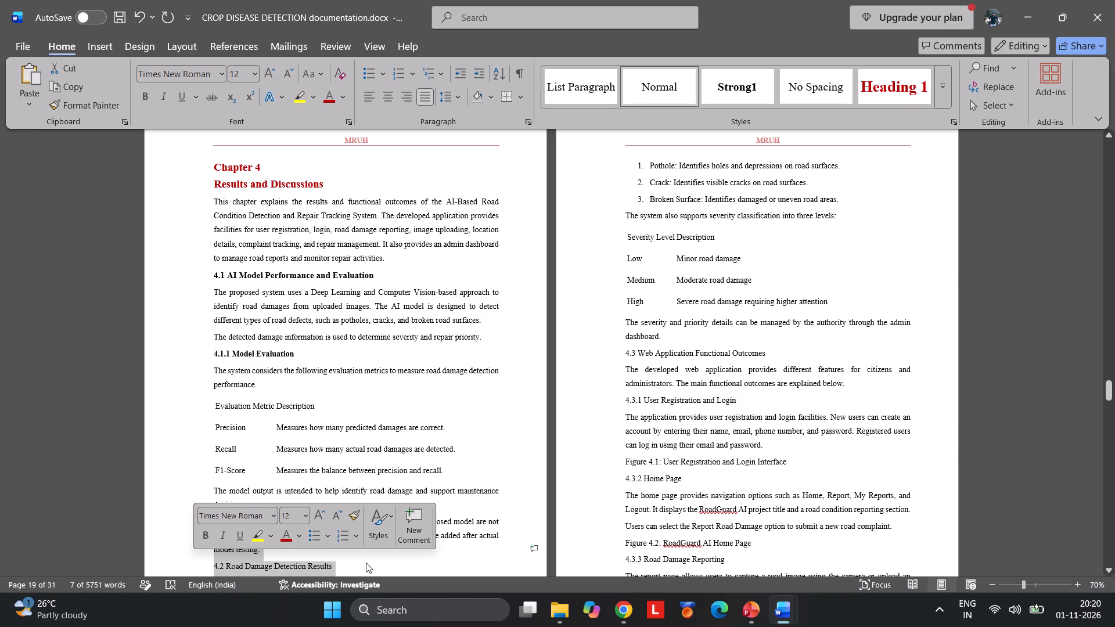
left_click(365, 563)
left_click_drag(339, 564, 208, 572)
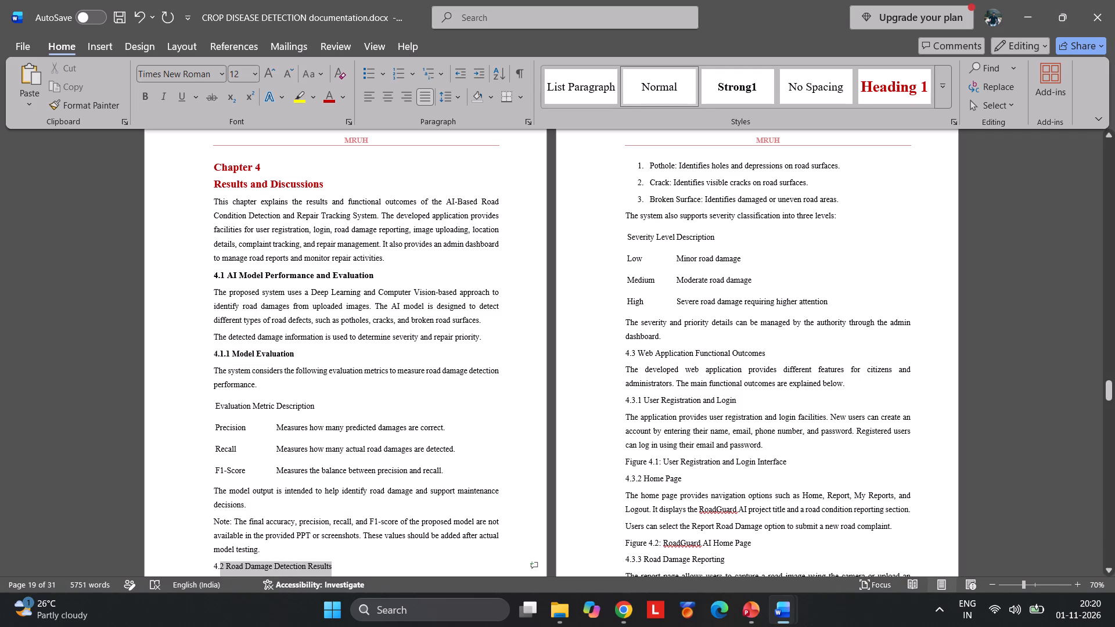
left_click_drag(208, 572, 200, 571)
left_click(215, 546)
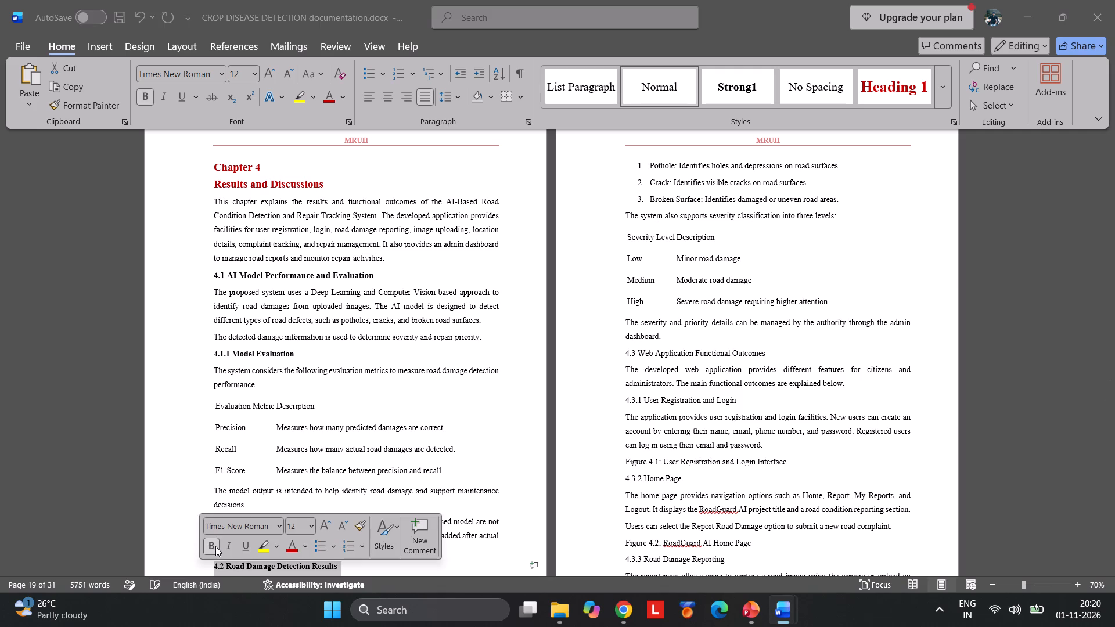
left_click(470, 463)
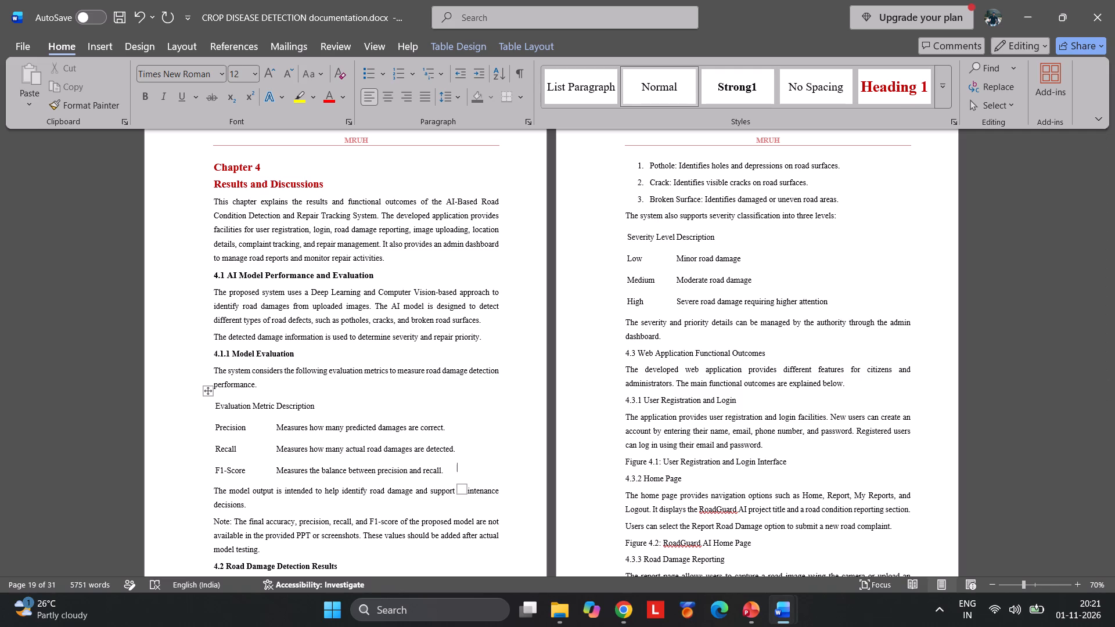
Apply All Borders to the Precision, Recall and F1-Score rows of the evaluation metric table in section 4.1.1.
scroll(470, 463, "down", 3)
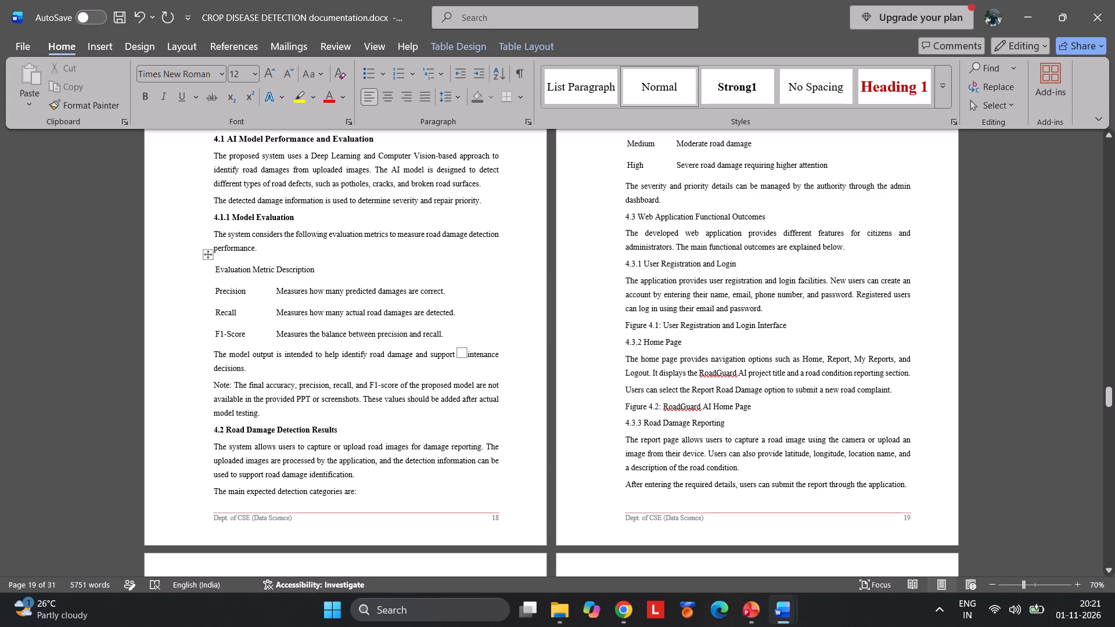
left_click_drag(459, 338, 224, 291)
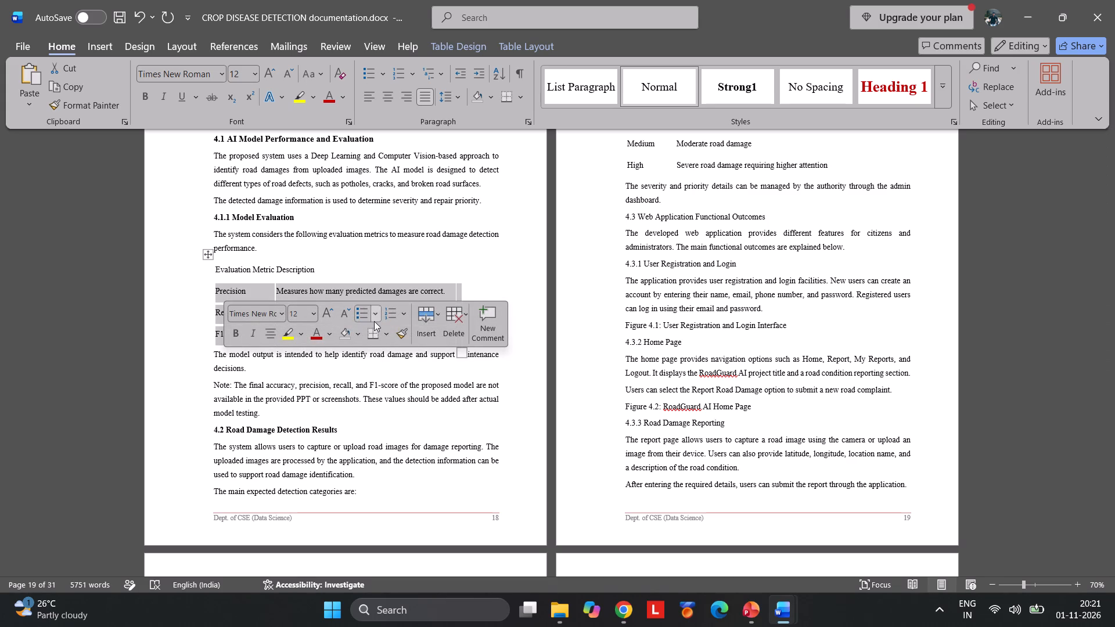
left_click(386, 334)
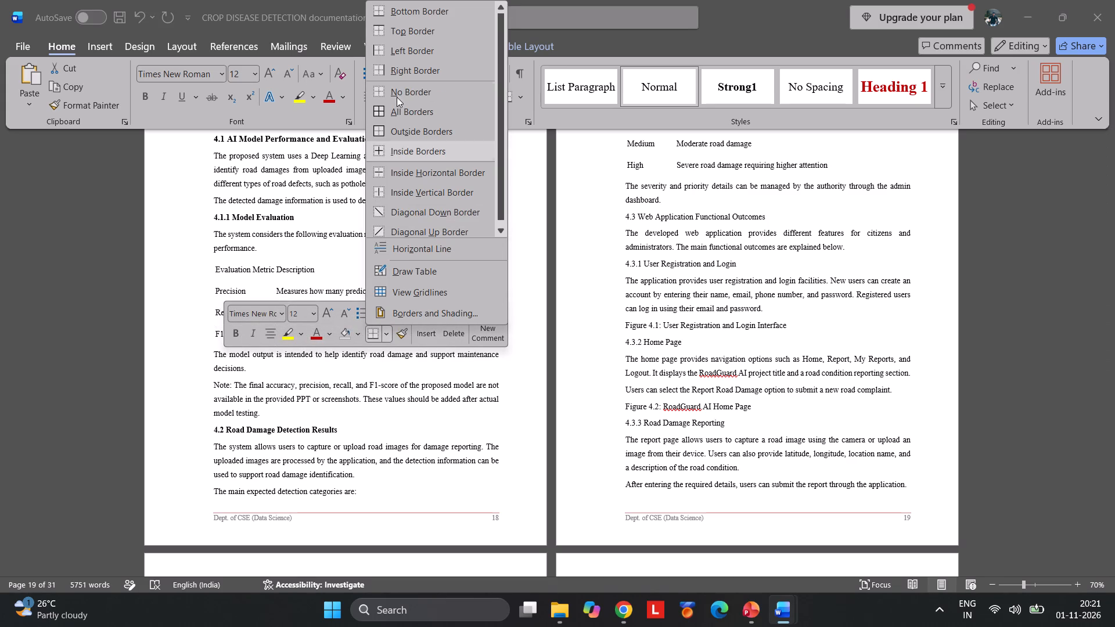
left_click(401, 113)
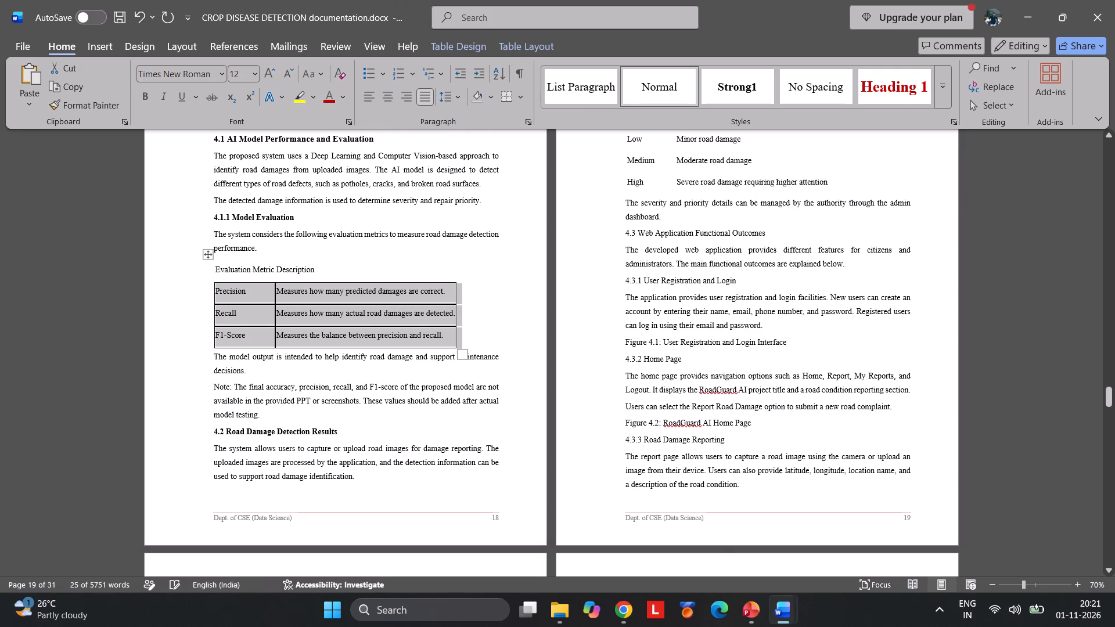
left_click(505, 290)
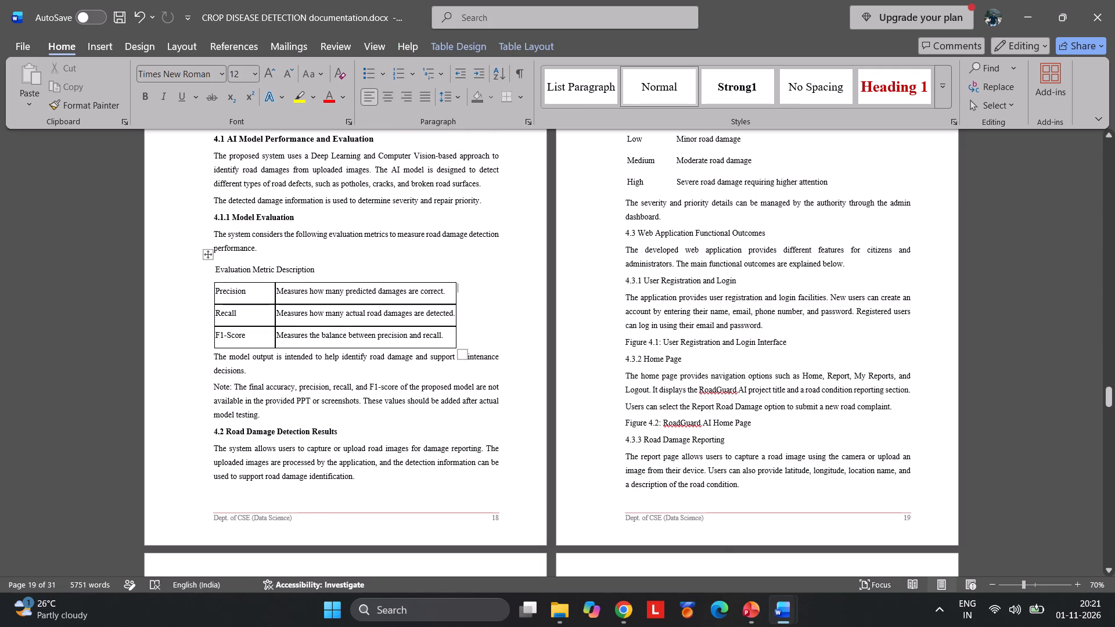
Delete the Note paragraph about the final accuracy, precision, recall and F1-score above the 4.2 heading.
left_click_drag(269, 419, 211, 387)
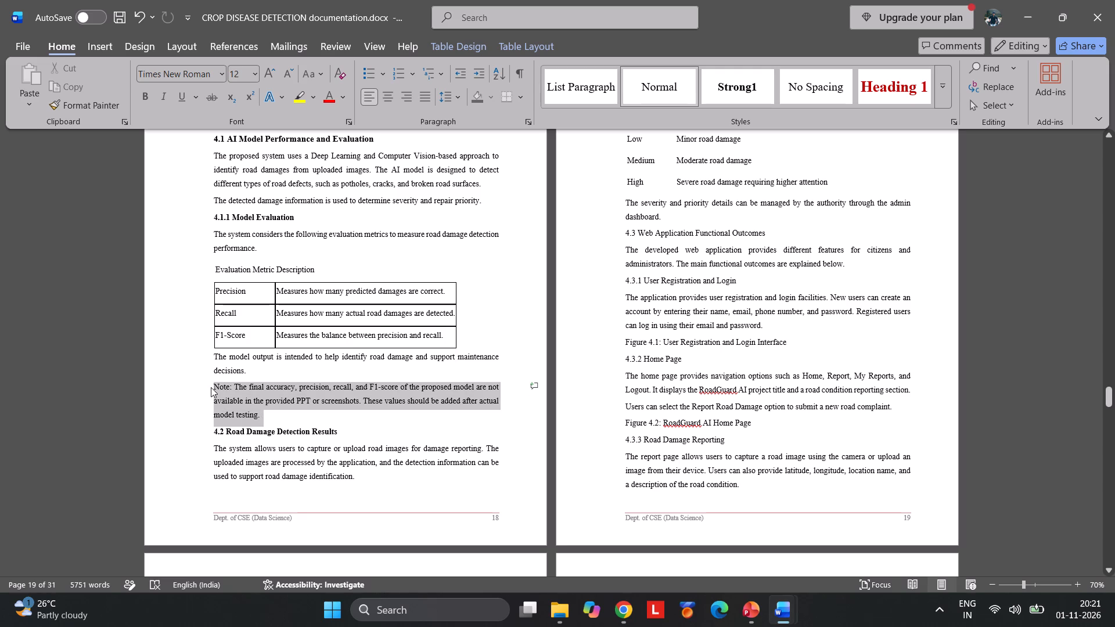
key("BackSpace")
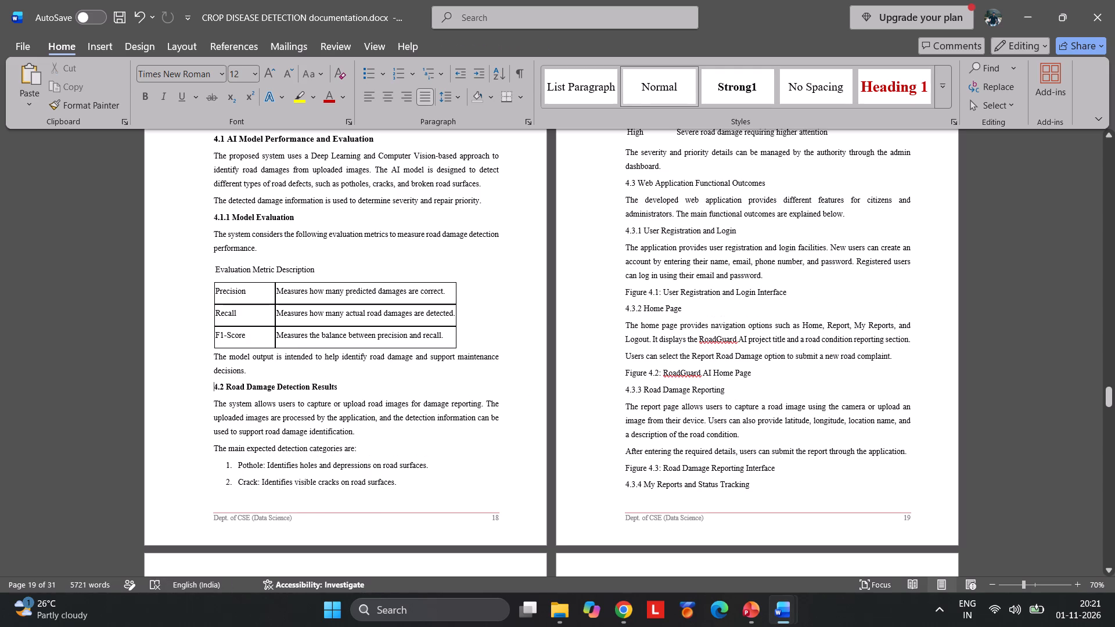
scroll(211, 387, "up", 4)
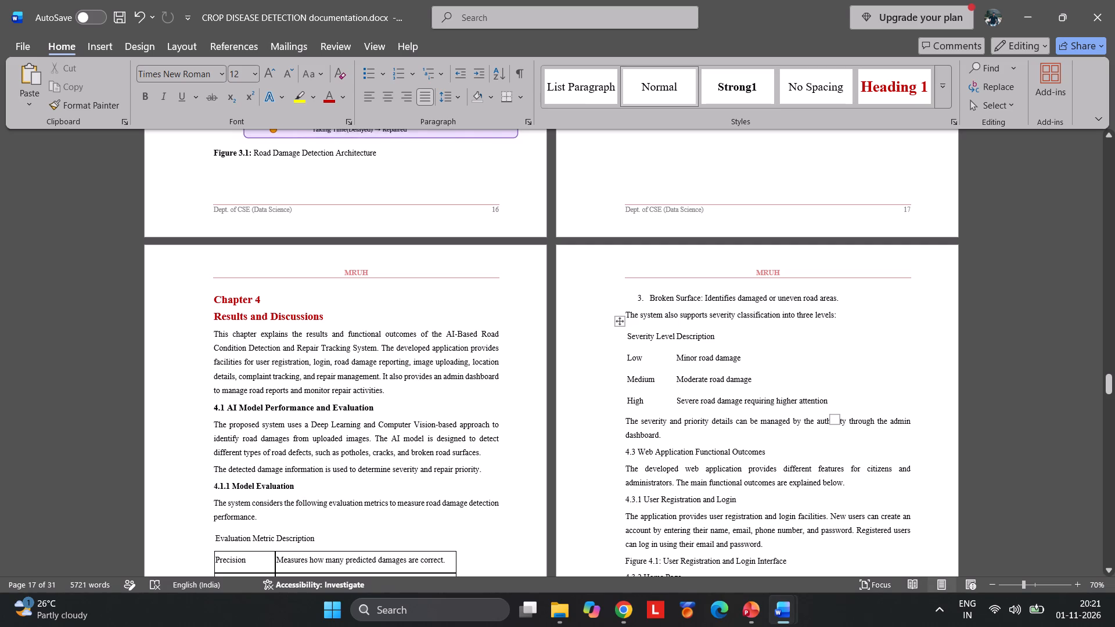
Apply All Borders to the whole Severity Level and Description table in section 4.2.
left_click_drag(620, 331, 730, 399)
left_click(893, 377)
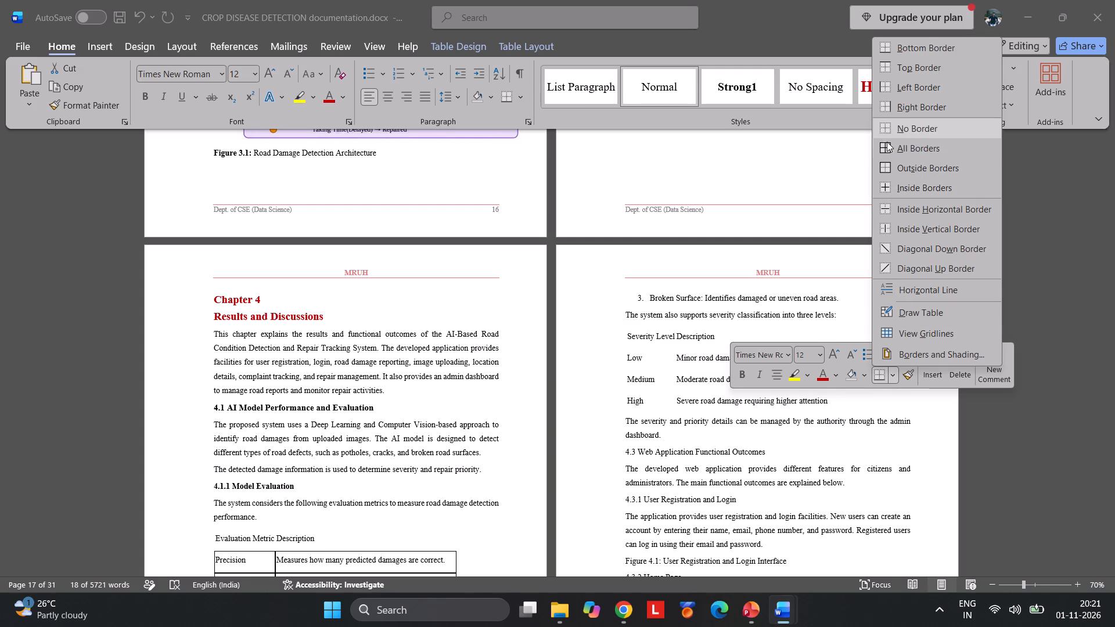
left_click(887, 142)
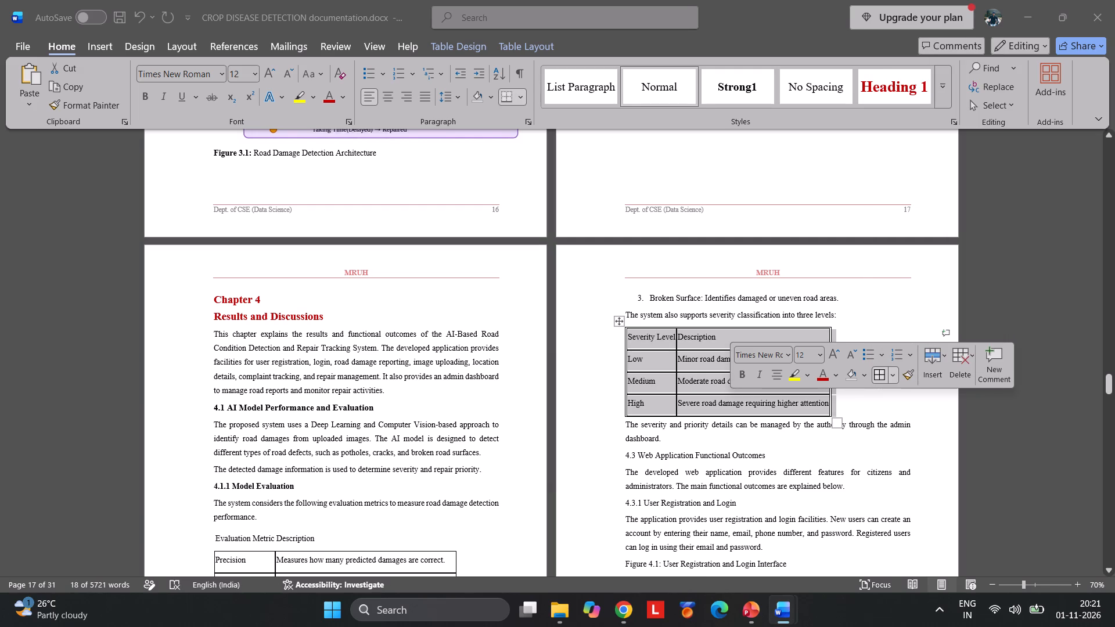
left_click(897, 296)
Make the heading 4.3 Web Application Functional Outcomes bold and set its font size to 13.
scroll(888, 427, "down", 2)
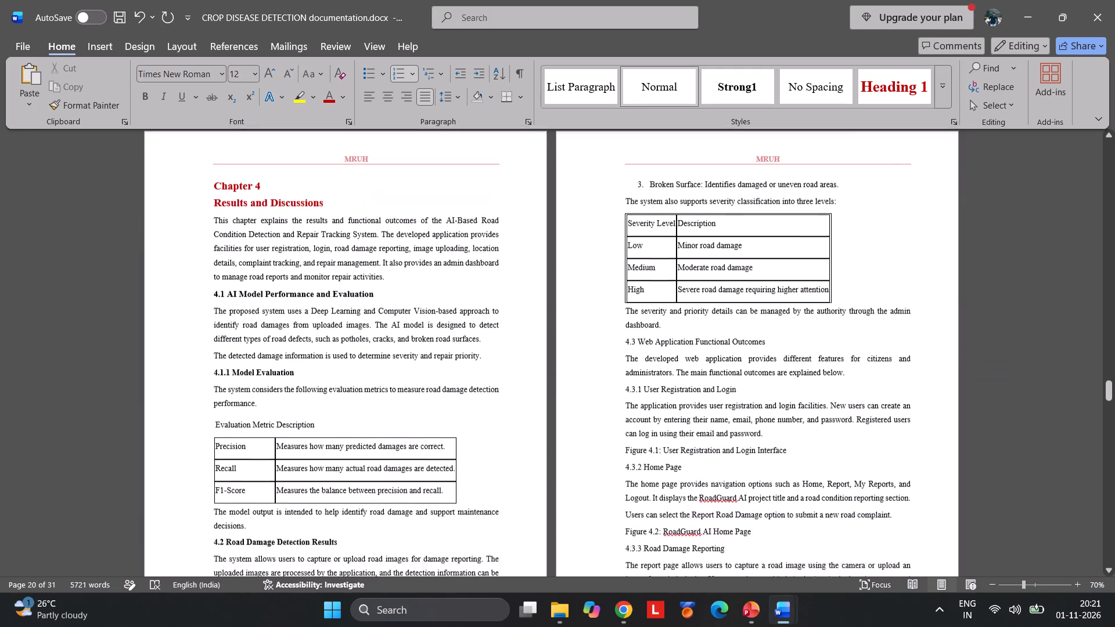
scroll(888, 427, "down", 1)
left_click_drag(767, 299, 673, 300)
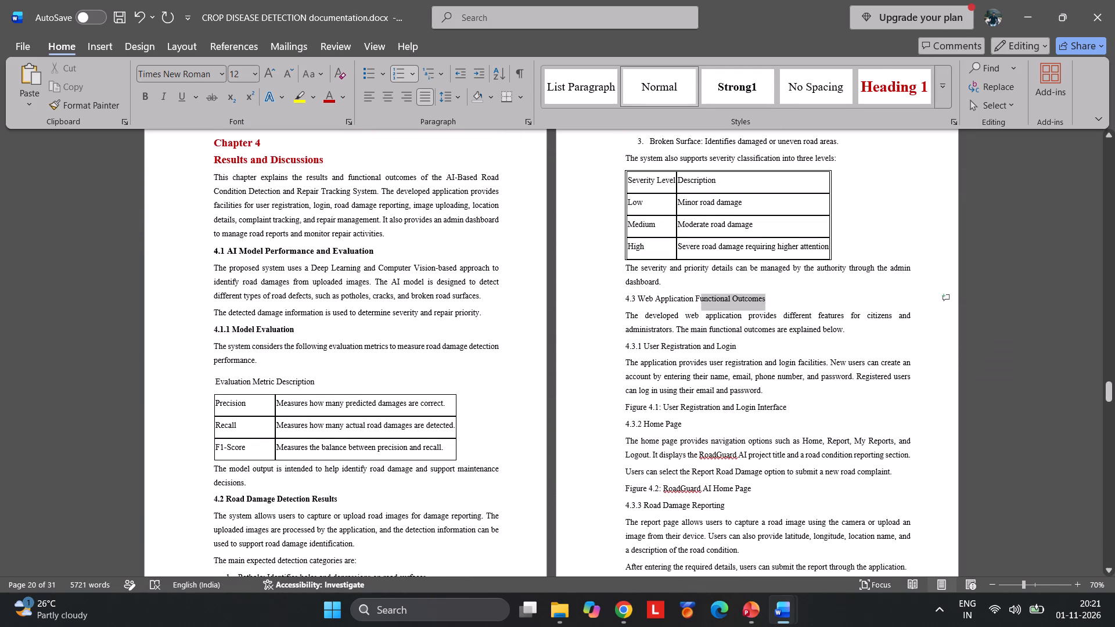
left_click_drag(673, 300, 596, 293)
left_click(605, 264)
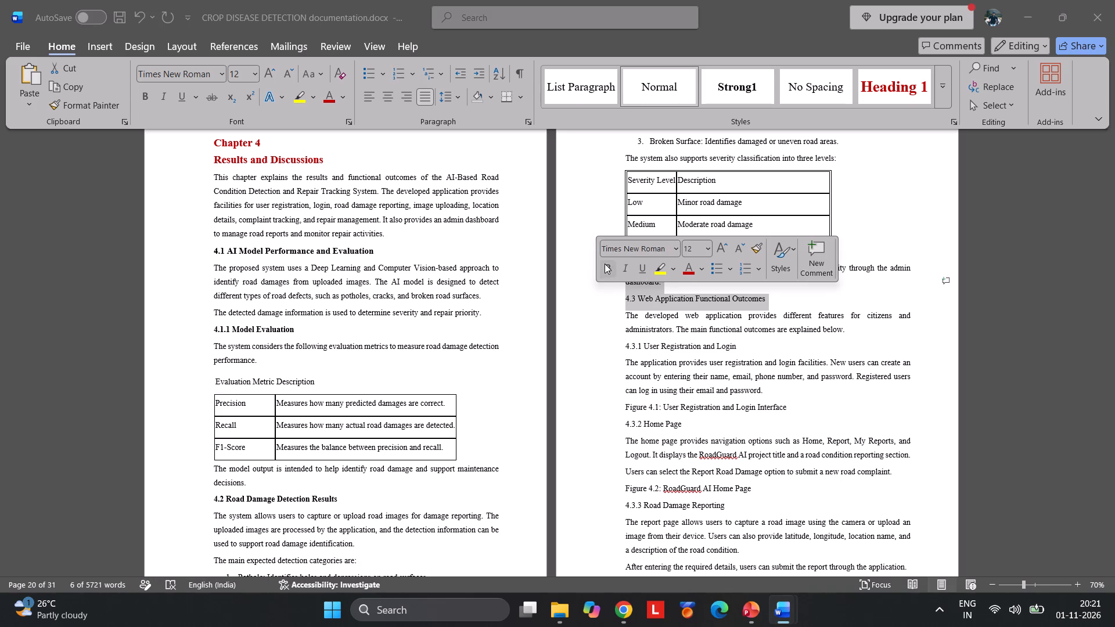
left_click(689, 249)
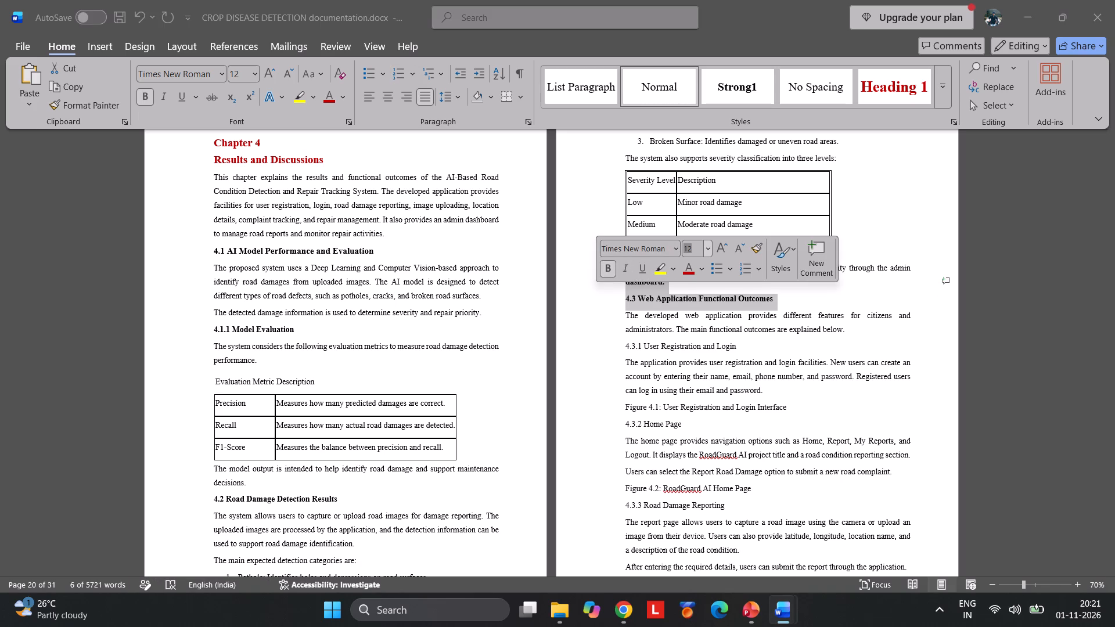
left_click(689, 249)
key("Right")
key("BackSpace")
key("3")
key("Return")
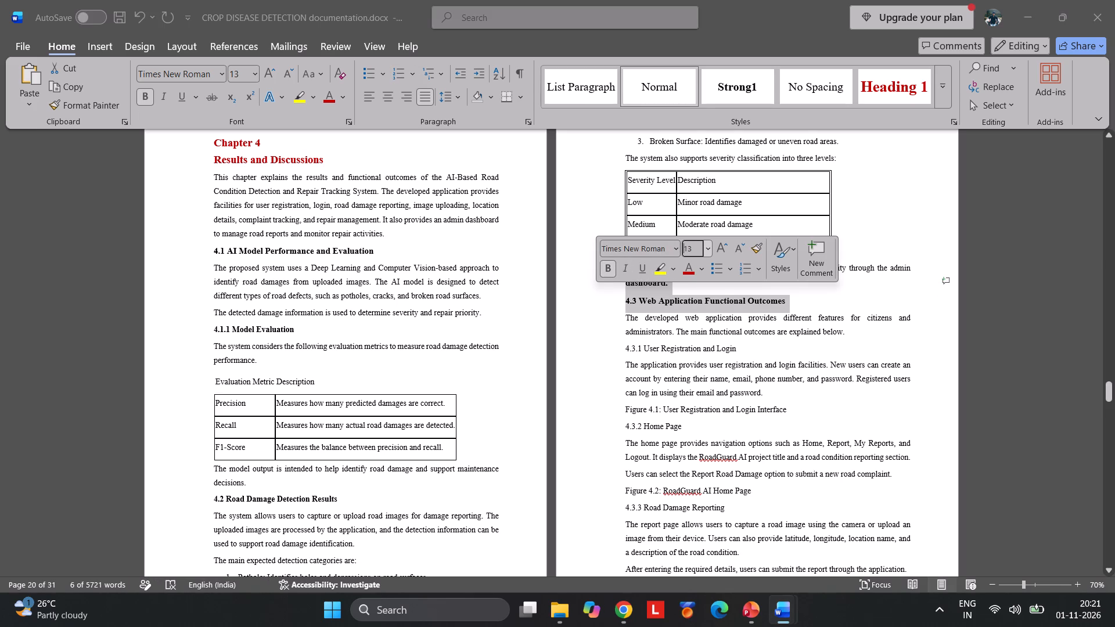
Remove the bold from the word "dashboard." that ends the paragraph above the 4.3 heading.
left_click(721, 291)
left_click_drag(676, 285, 569, 290)
left_click(579, 265)
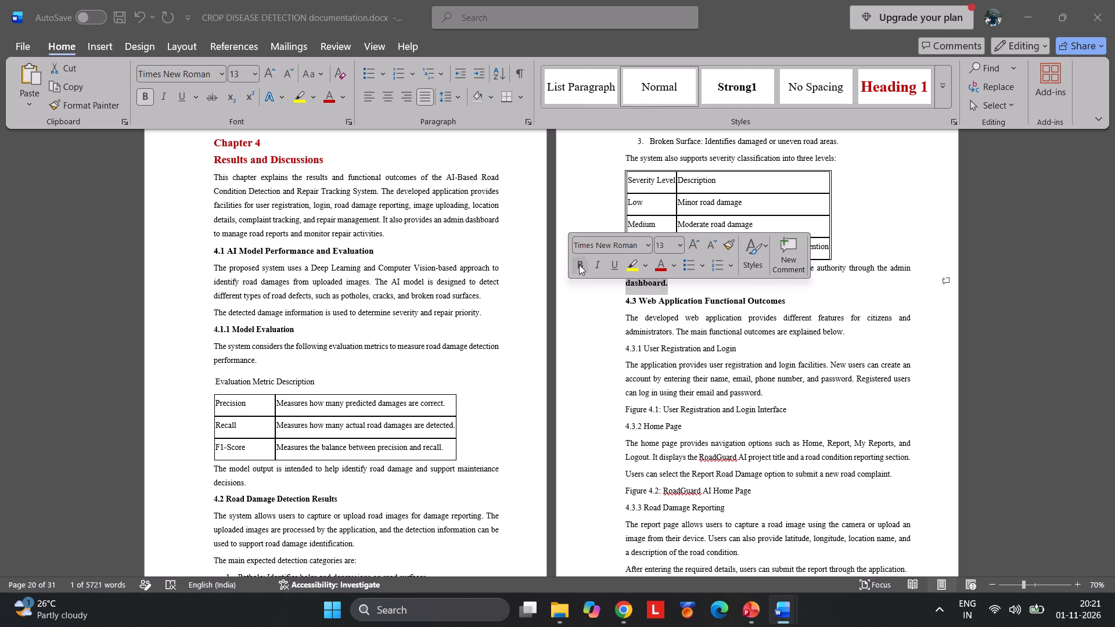
Make the subheading 4.3.1 User Registration and Login bold and set its font size to 13.
left_click_drag(746, 351, 657, 352)
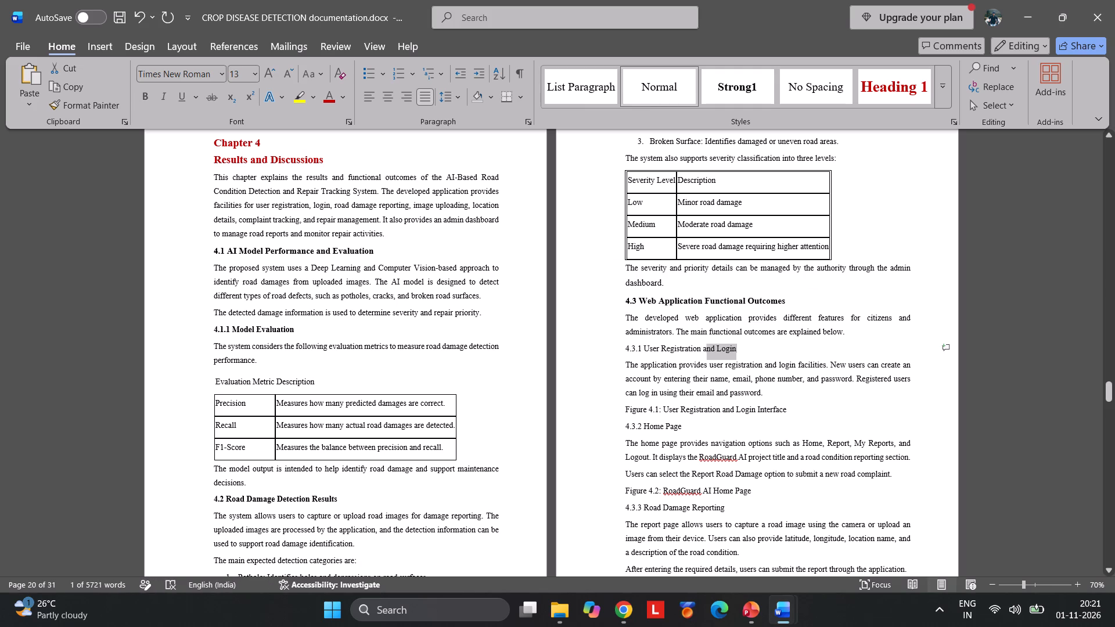
left_click_drag(657, 352, 585, 352)
left_click(591, 330)
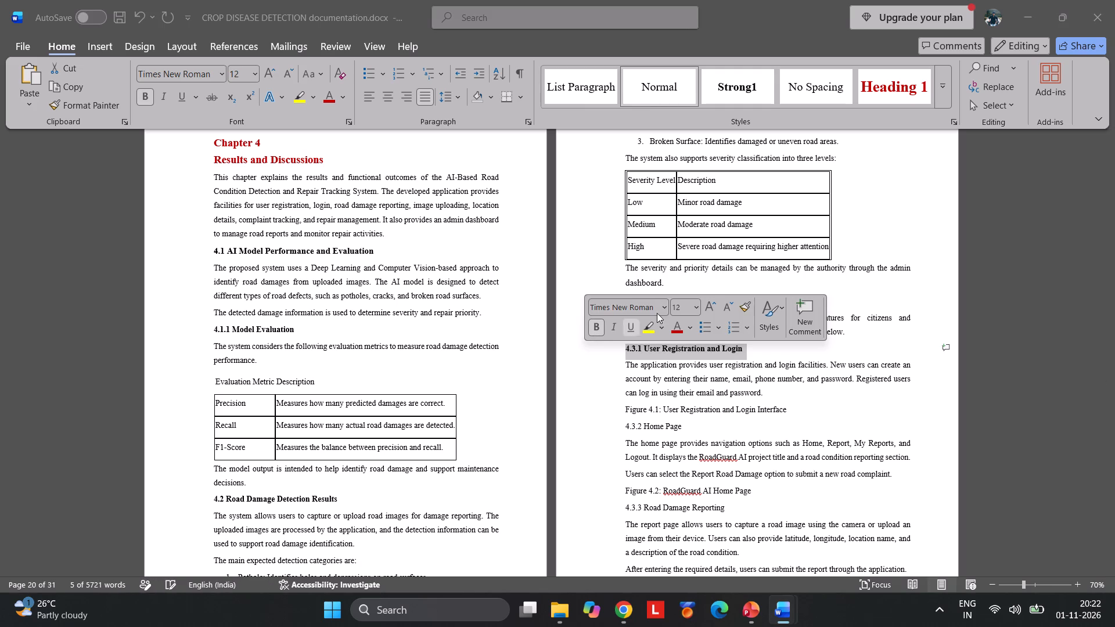
double_click(685, 306)
key("BackSpace")
key("3")
key("Return")
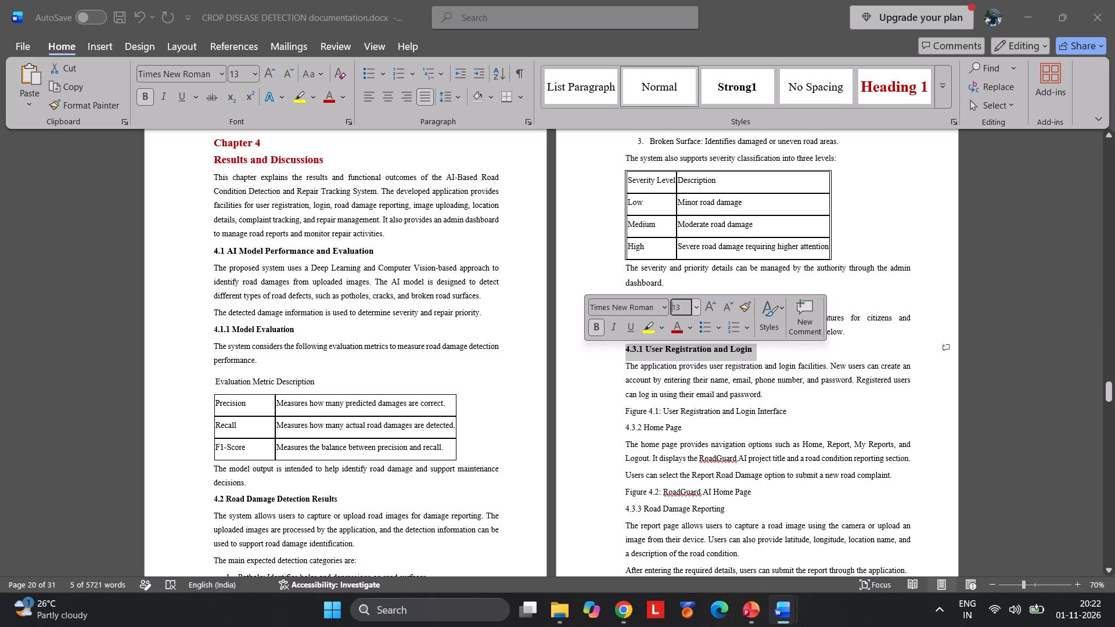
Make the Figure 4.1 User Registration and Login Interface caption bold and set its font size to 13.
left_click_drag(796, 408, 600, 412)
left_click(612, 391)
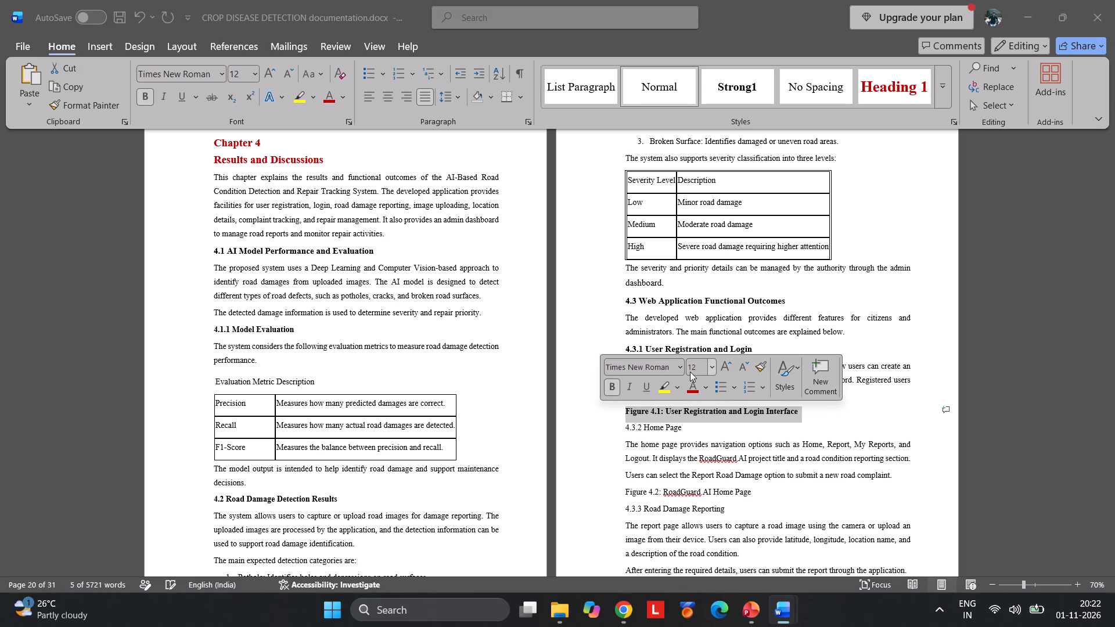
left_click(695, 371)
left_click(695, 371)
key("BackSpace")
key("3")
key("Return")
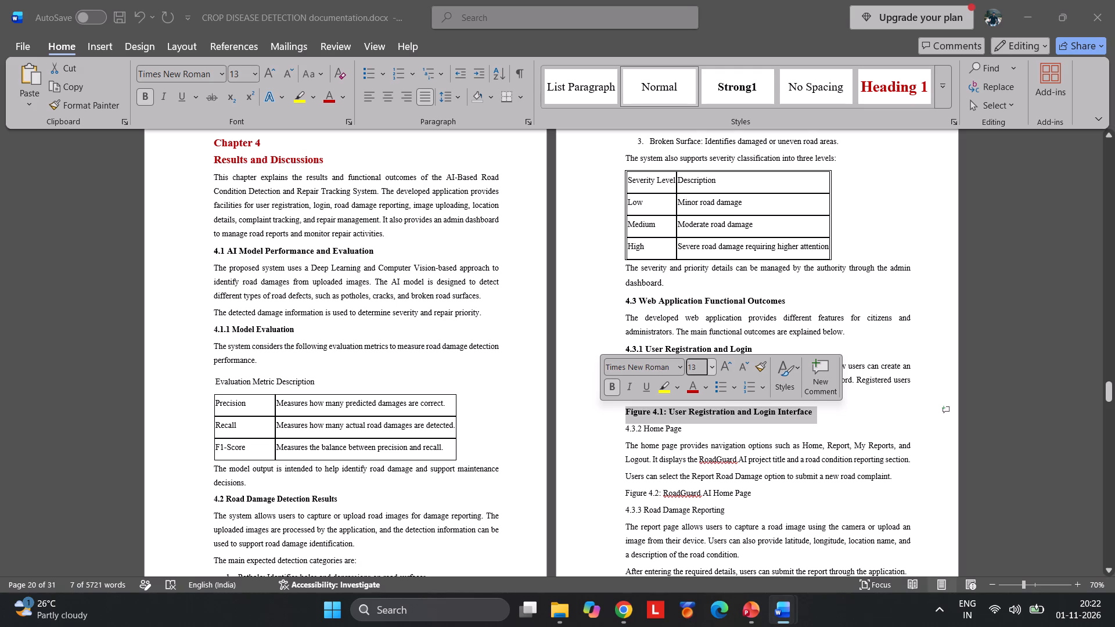
Delete the Figure 4.1 User Registration and Login Interface caption together with its empty line above subheading 4.3.2.
key("BackSpace")
left_click(831, 410)
left_click(831, 410)
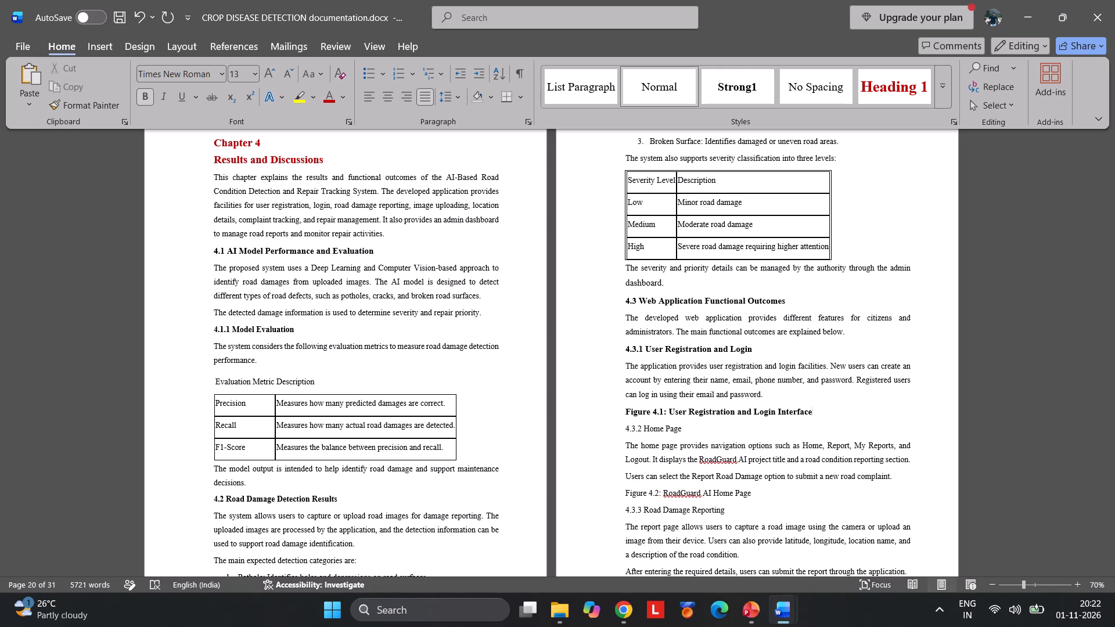
scroll(818, 409, "down", 1)
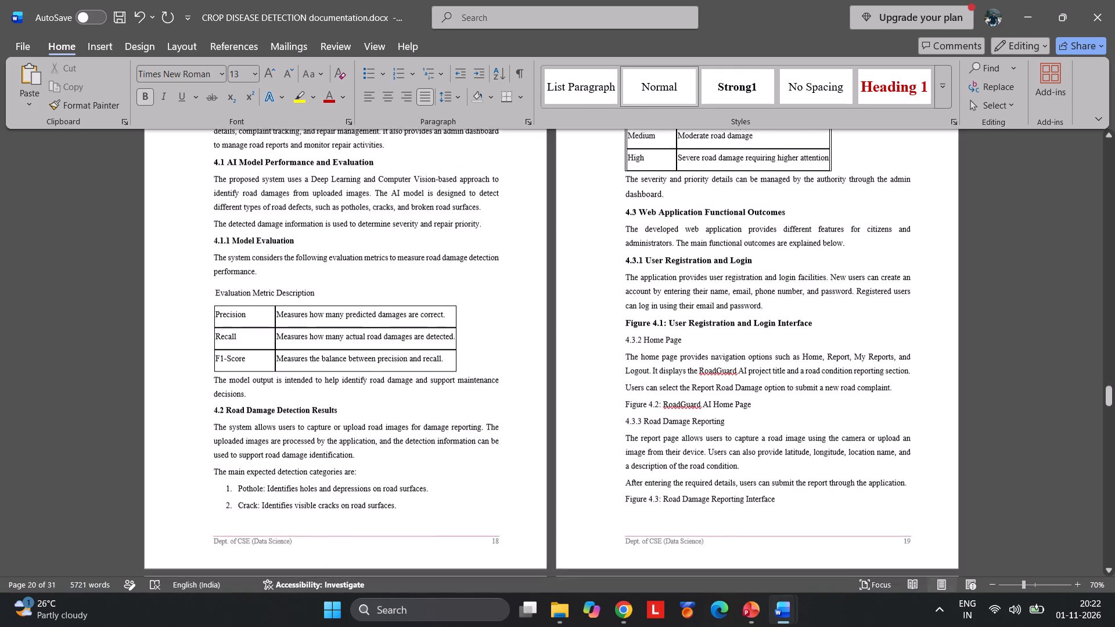
scroll(818, 409, "down", 2)
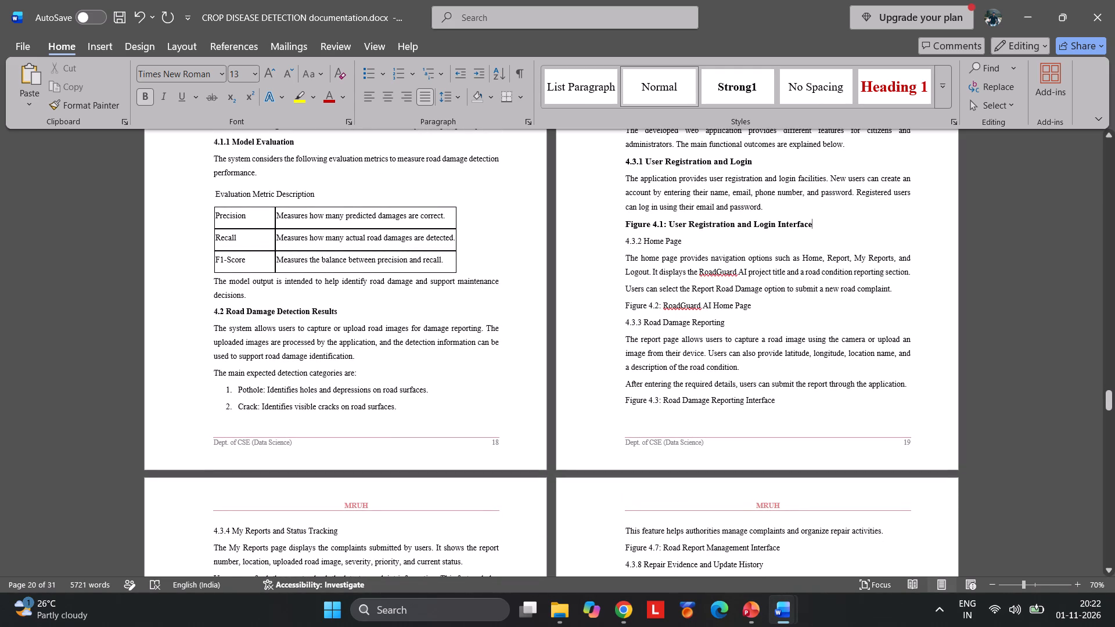
scroll(818, 409, "up", 2)
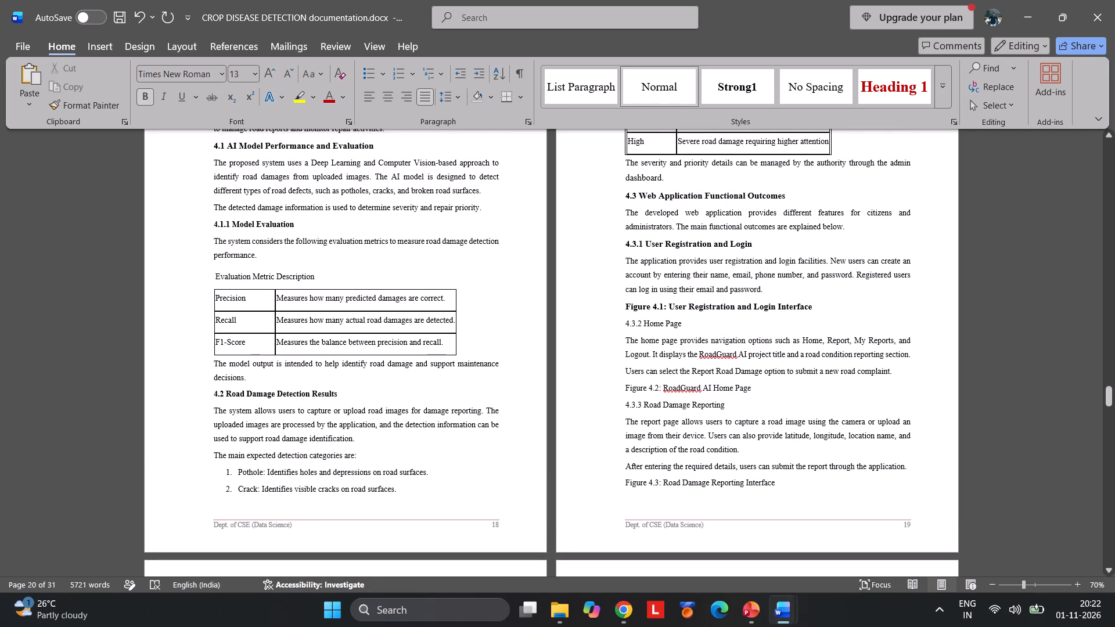
scroll(818, 409, "down", 1)
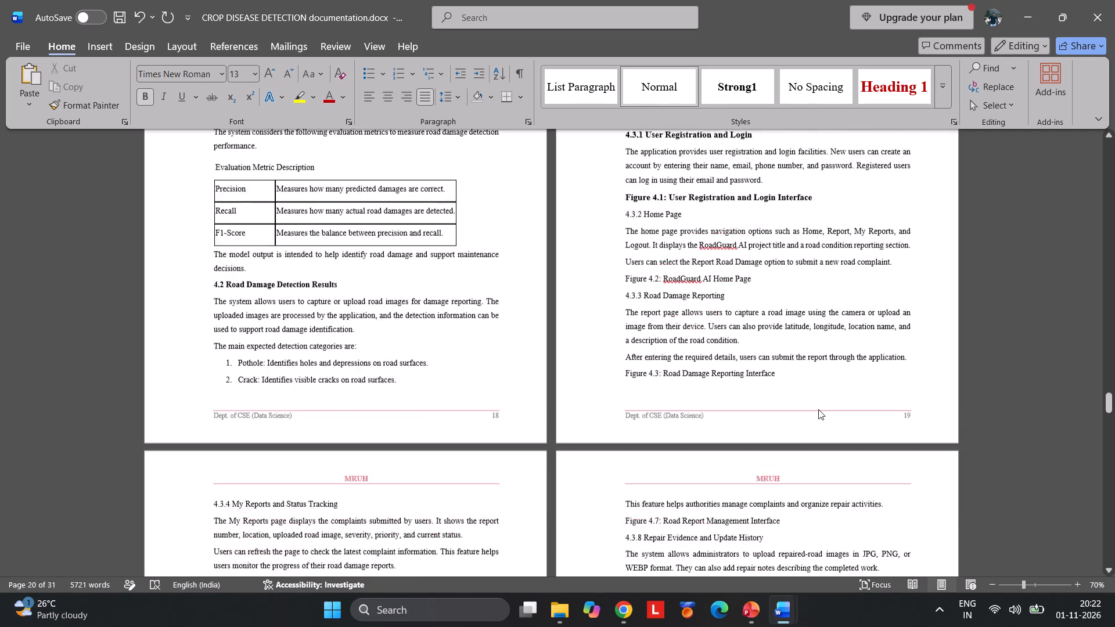
scroll(818, 409, "down", 2)
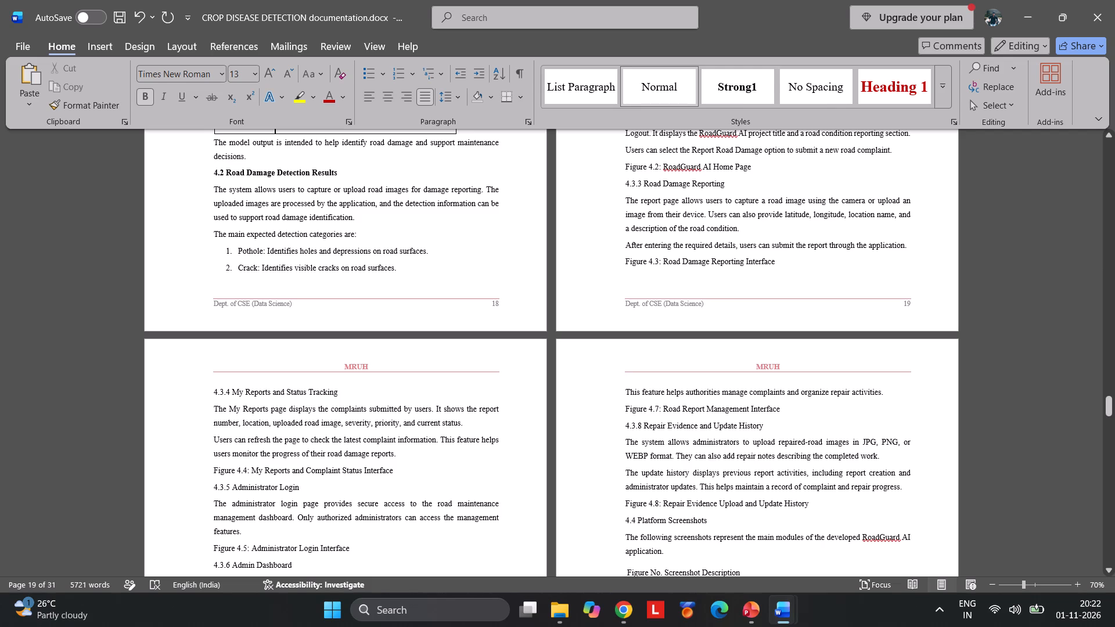
scroll(818, 409, "up", 2)
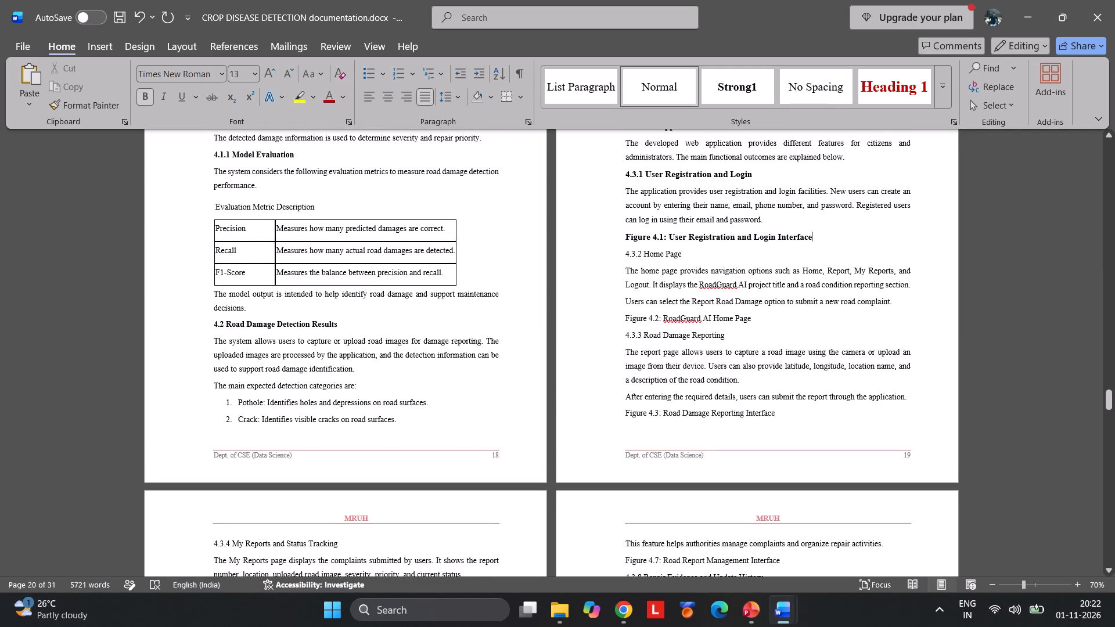
key("BackSpace")
key("BackSpace")
key("BackSpace")
key("BackSpace")
key("BackSpace")
key("BackSpace")
key("BackSpace")
key("BackSpace")
key("BackSpace")
key("BackSpace")
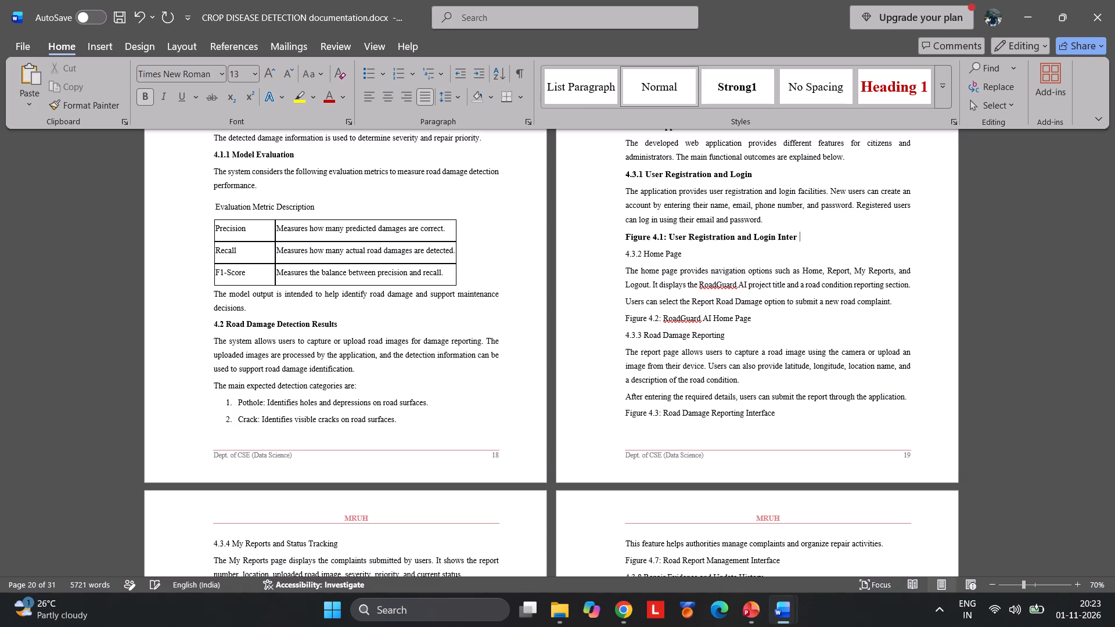
key("BackSpace")
key("BackSpace")
key("BackSpace")
key("BackSpace")
key("BackSpace")
key("BackSpace")
key("BackSpace")
key("BackSpace")
key("BackSpace")
key("BackSpace")
key("BackSpace")
key("BackSpace")
key("BackSpace")
key("BackSpace")
key("BackSpace")
key("BackSpace")
key("BackSpace")
key("BackSpace")
key("BackSpace")
key("BackSpace")
key("BackSpace")
key("BackSpace")
key("BackSpace")
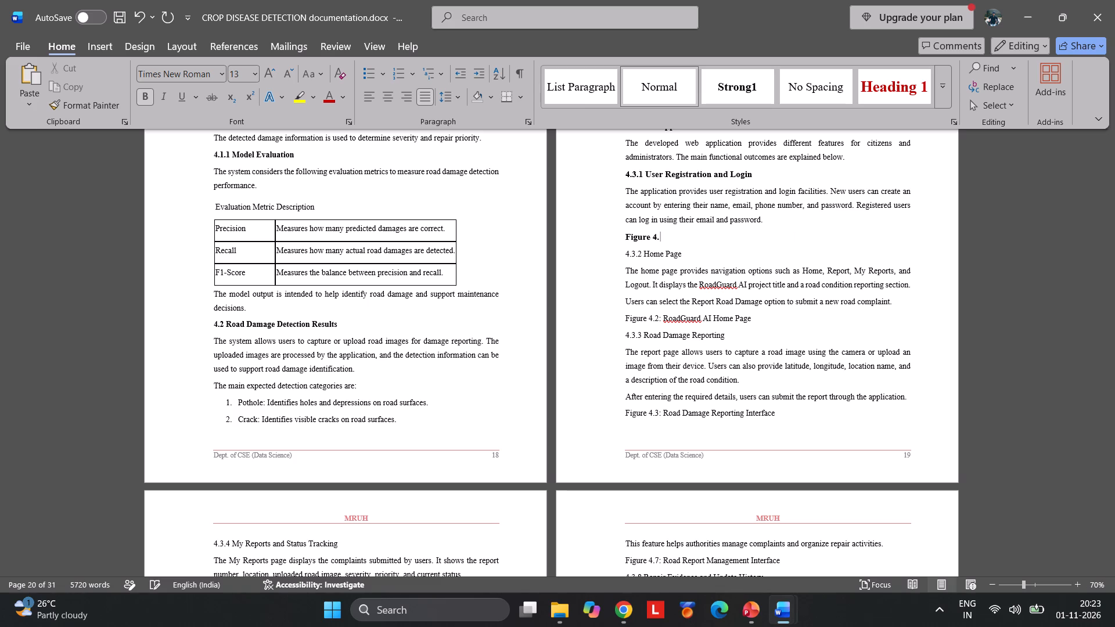
key("BackSpace")
key("BackSpace")
key("BackSpace")
key("BackSpace")
key("BackSpace")
key("BackSpace")
key("BackSpace")
key("BackSpace")
key("BackSpace")
key("BackSpace")
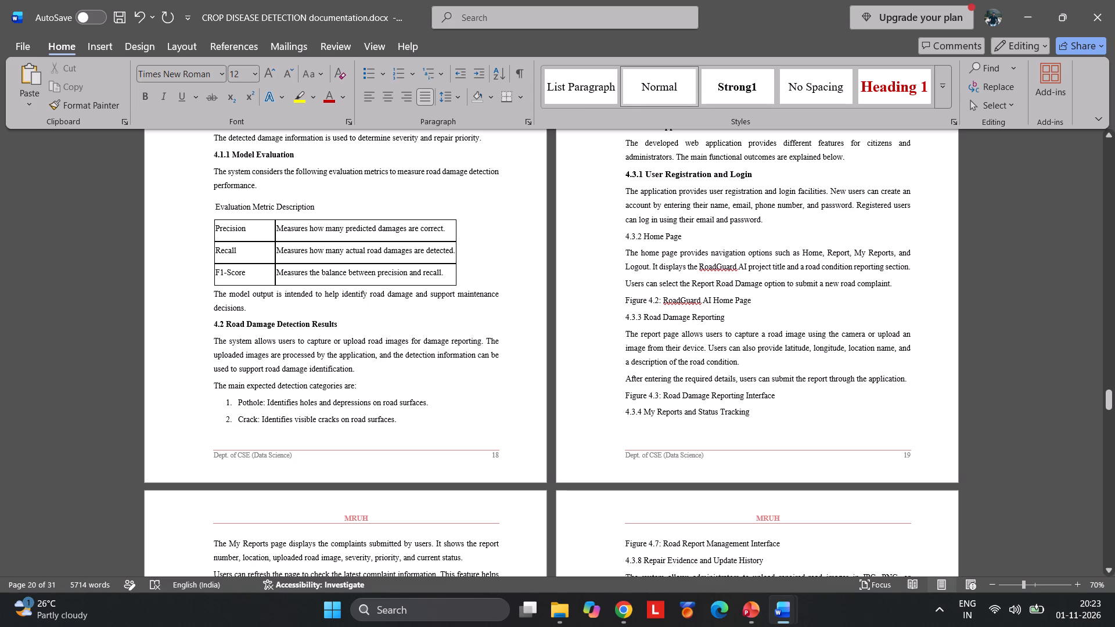
Make the subheading 4.3.2 Home Page bold and set its font size to 13.
left_click_drag(685, 235, 608, 232)
left_click(623, 202)
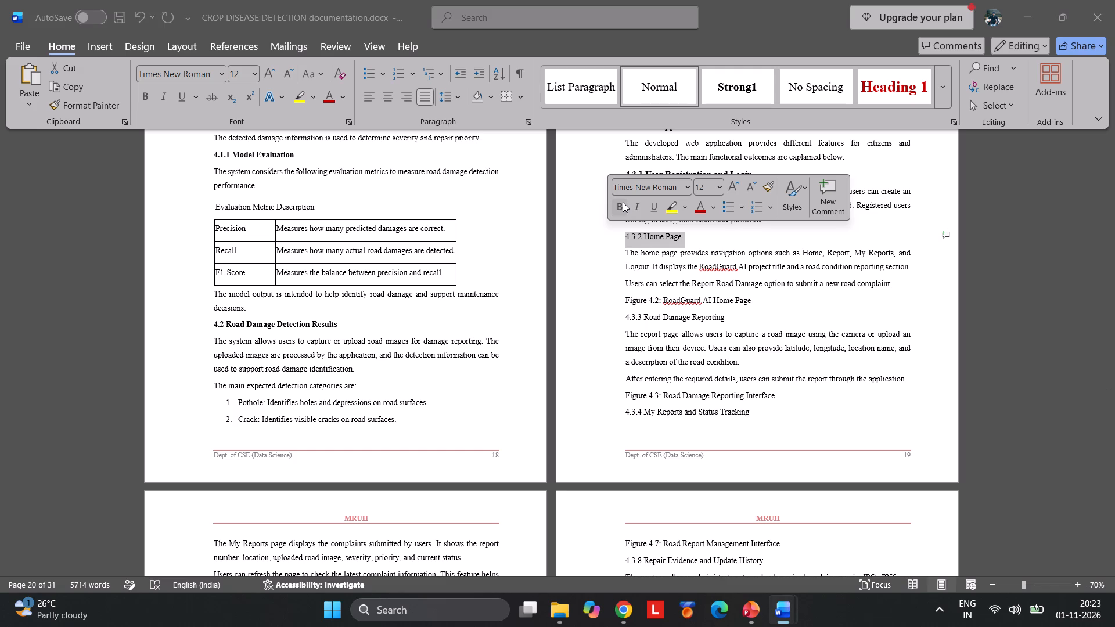
left_click(703, 186)
left_click(703, 186)
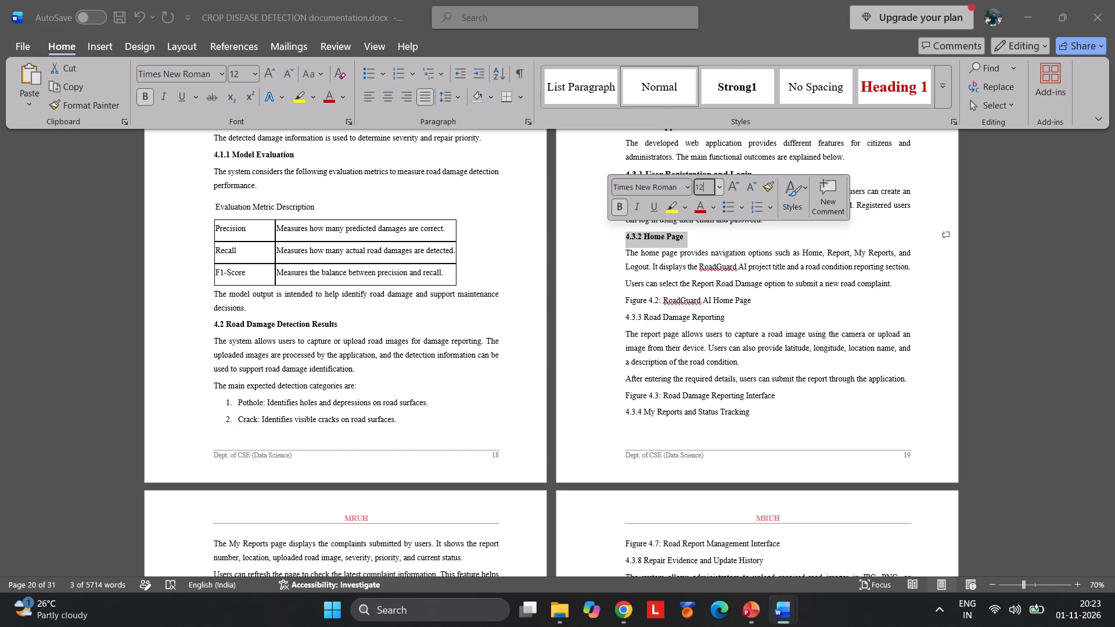
key("BackSpace")
key("3")
key("Return")
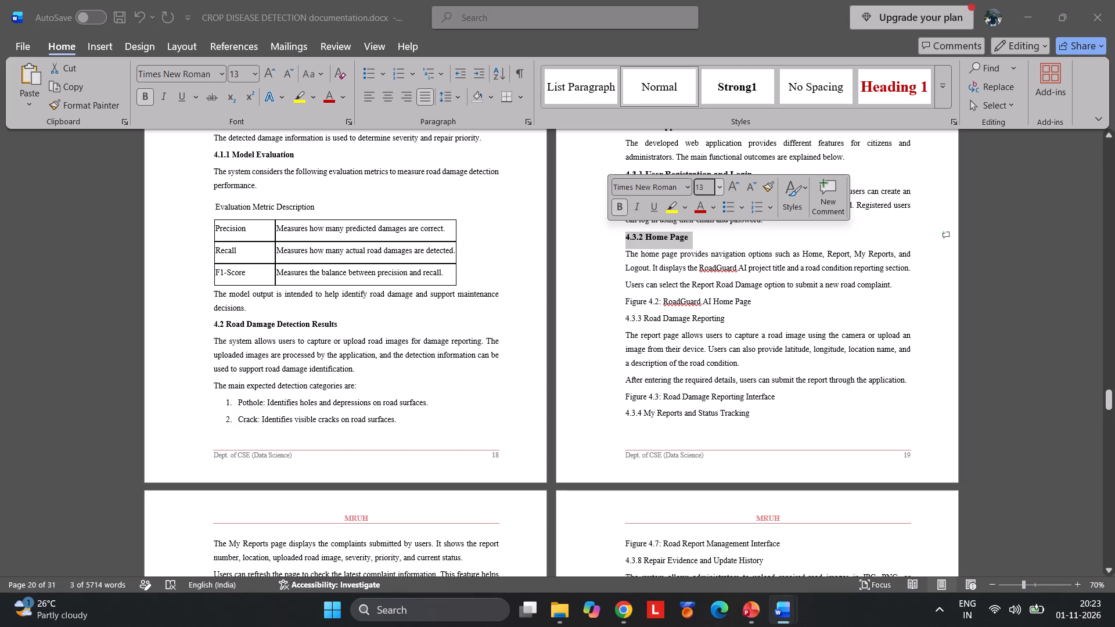
Delete the Figure 4.2 RoadGuard AI Home Page caption above subheading 4.3.3.
left_click_drag(750, 301, 600, 301)
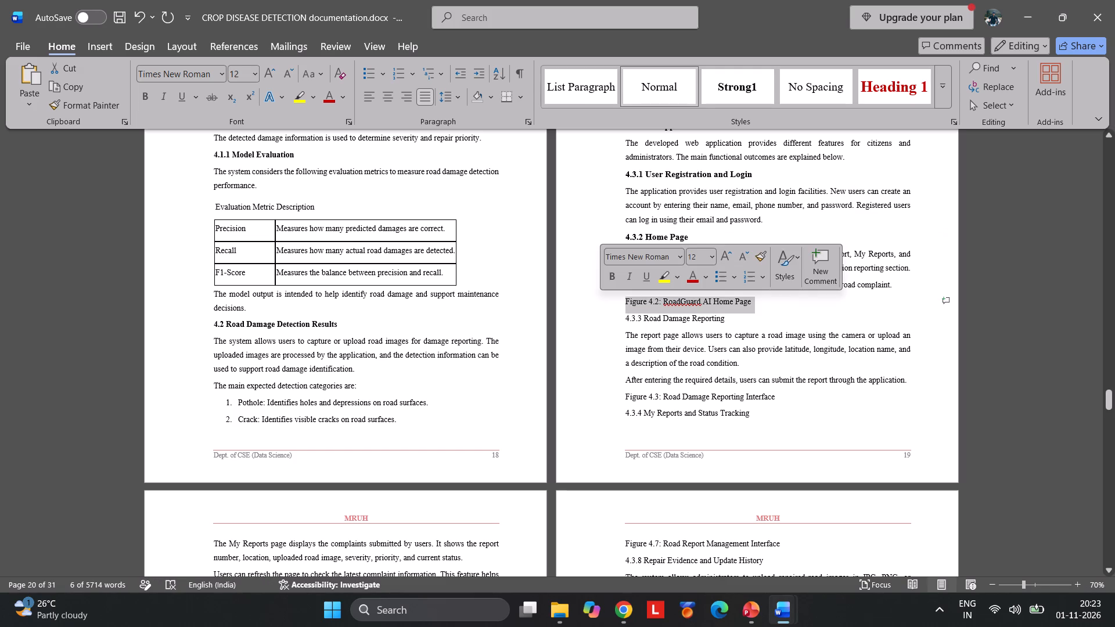
key("BackSpace")
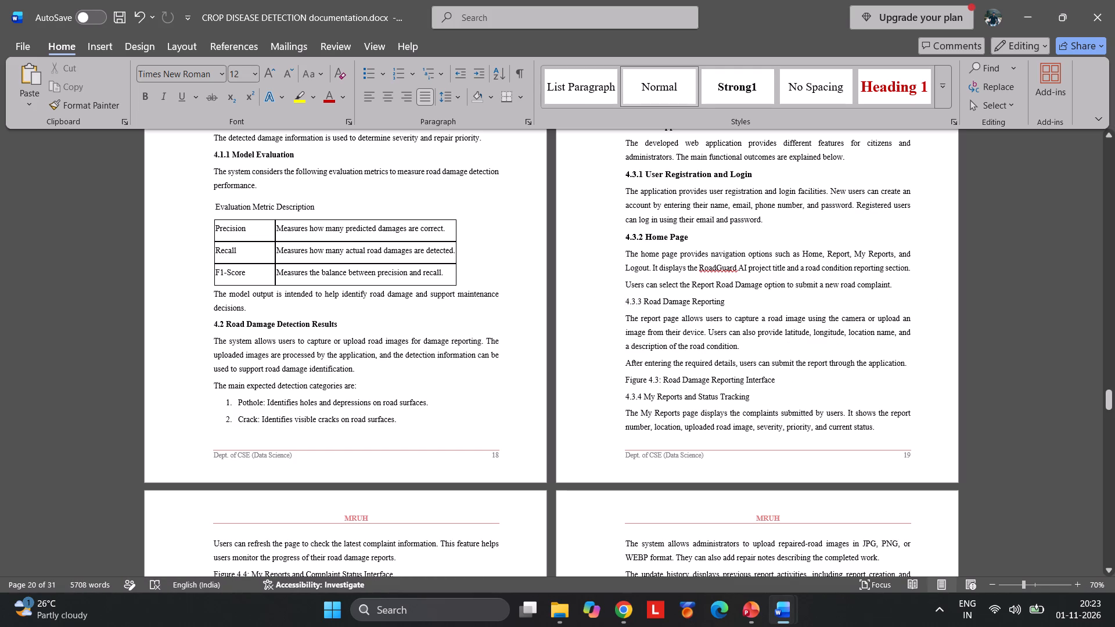
Make the subheading 4.3.3 Road Damage Reporting bold and set its font size to 13.
left_click_drag(743, 302, 560, 306)
left_click(571, 284)
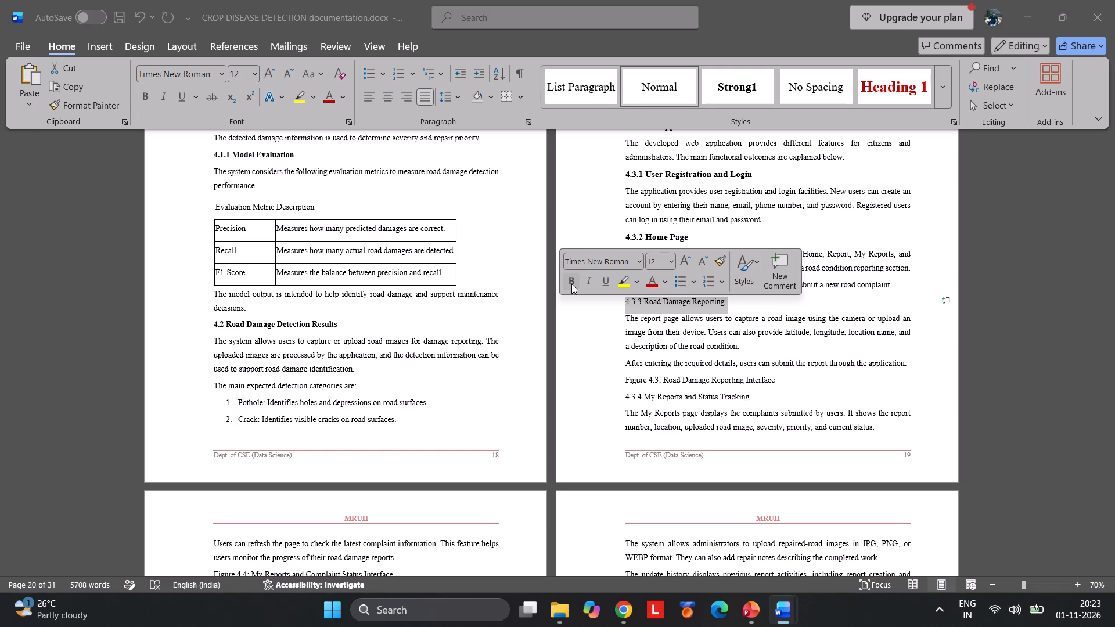
double_click(655, 262)
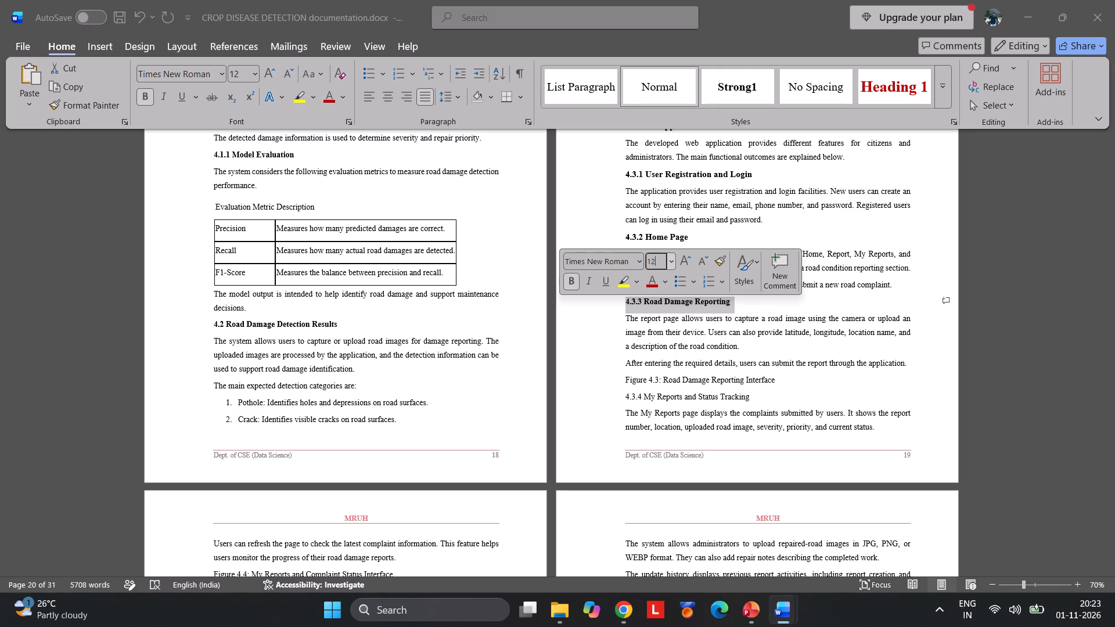
key("BackSpace")
key("3")
key("Return")
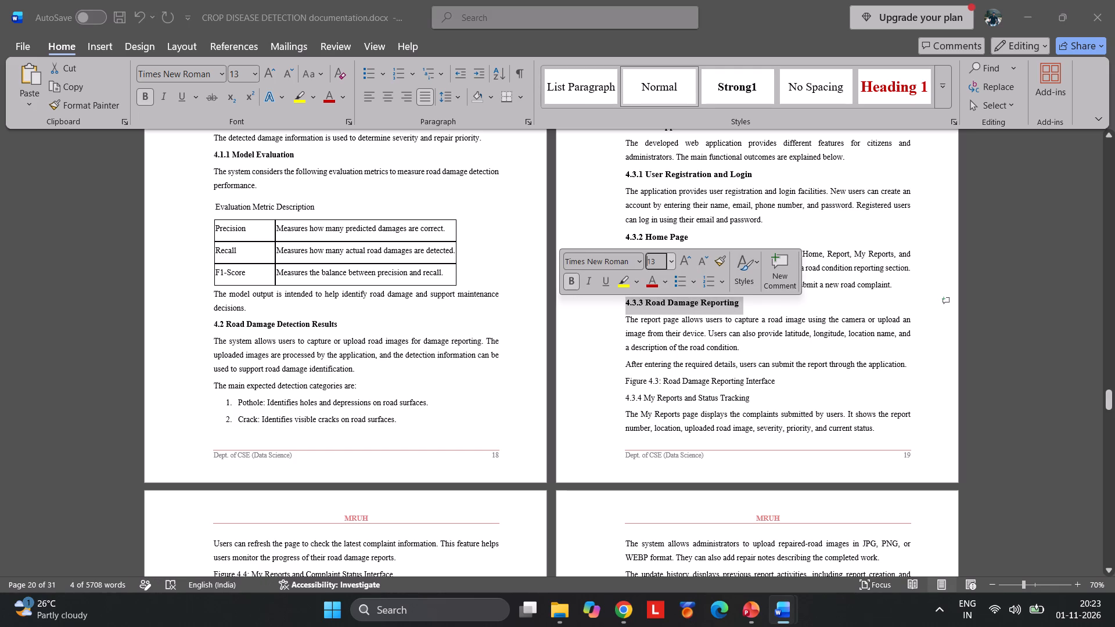
Delete the Figure 4.3 Road Damage Reporting Interface caption above subheading 4.3.4.
left_click_drag(786, 380, 607, 384)
key("BackSpace")
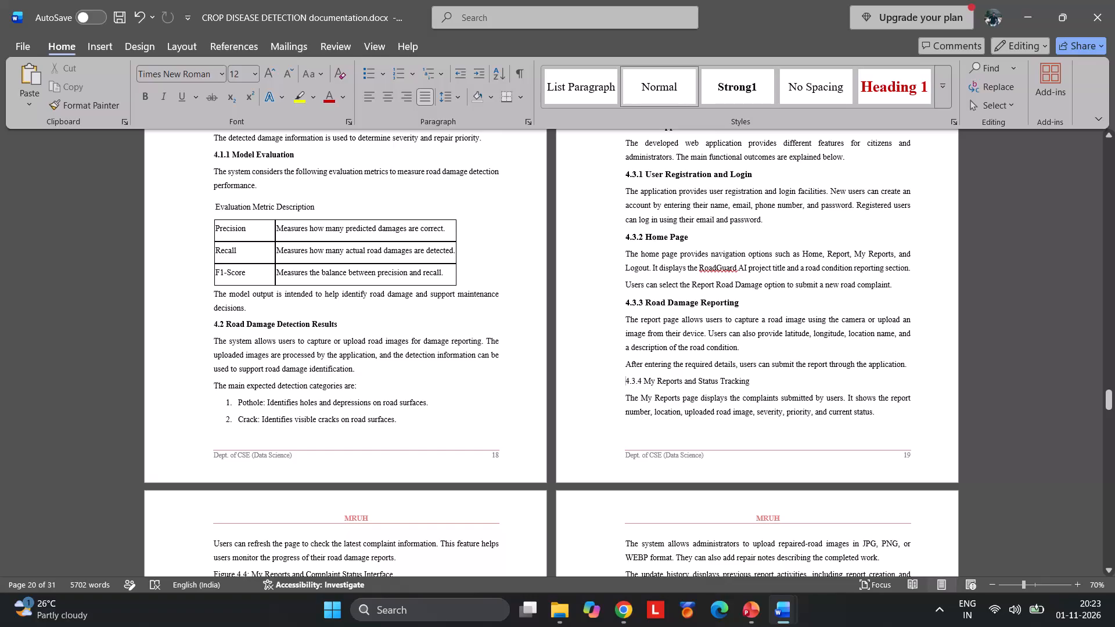
Make the subheading 4.3.4 My Reports and Status Tracking bold and set its font size to 13.
left_click_drag(754, 383, 592, 387)
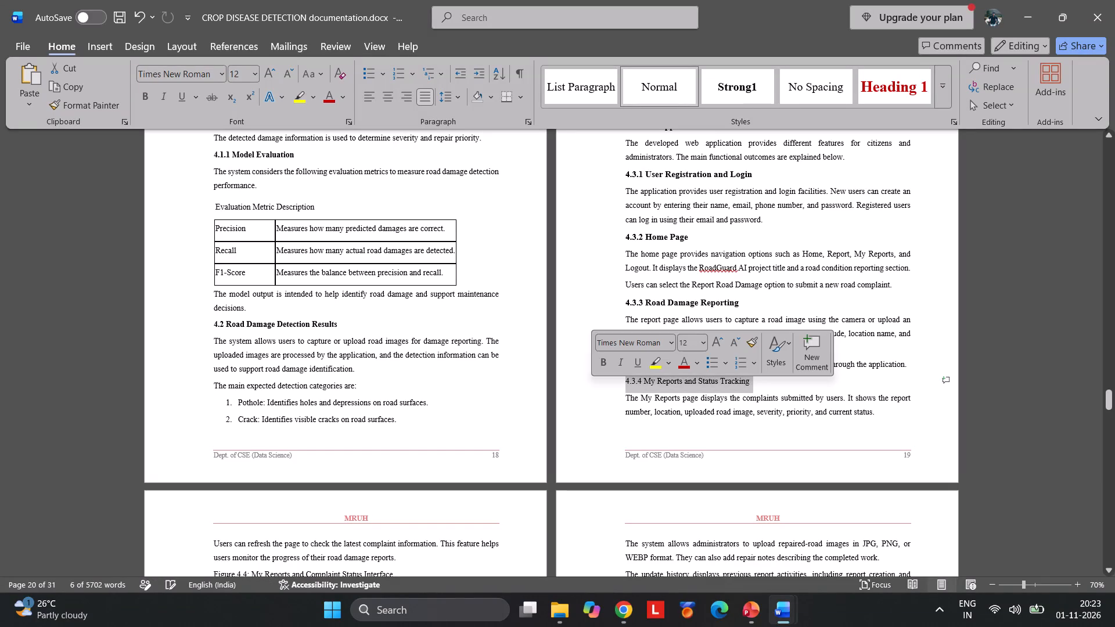
left_click(600, 363)
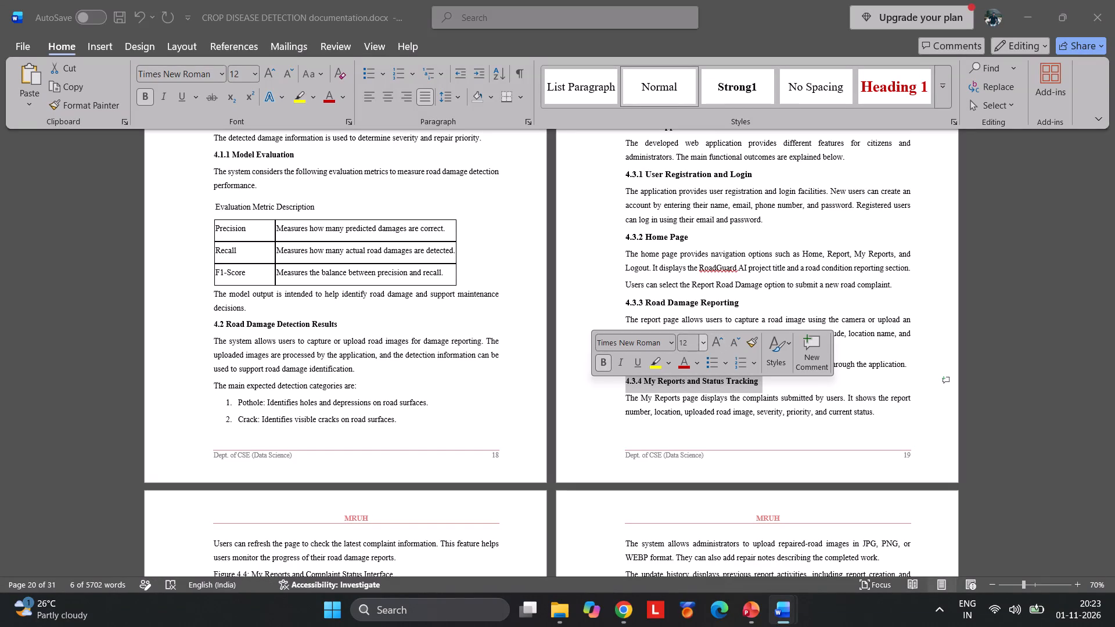
left_click(692, 341)
left_click(692, 341)
key("BackSpace")
key("3")
key("Return")
Delete the Figure 4.4 My Reports and Complaint Status Interface caption above subheading 4.3.5.
scroll(692, 341, "down", 5)
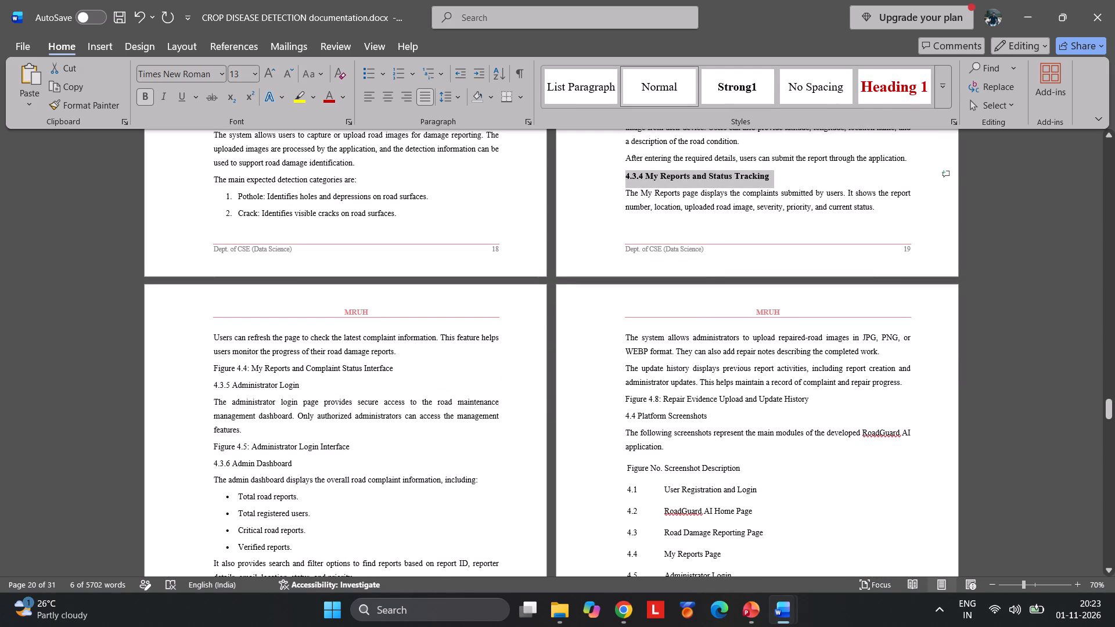
left_click_drag(403, 367, 148, 364)
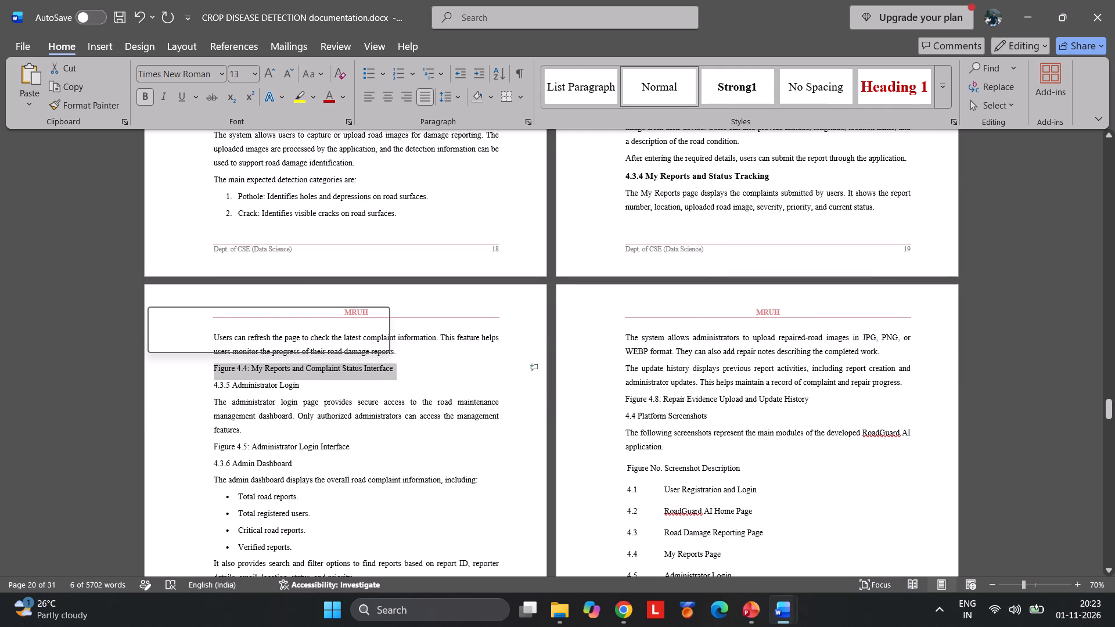
key("BackSpace")
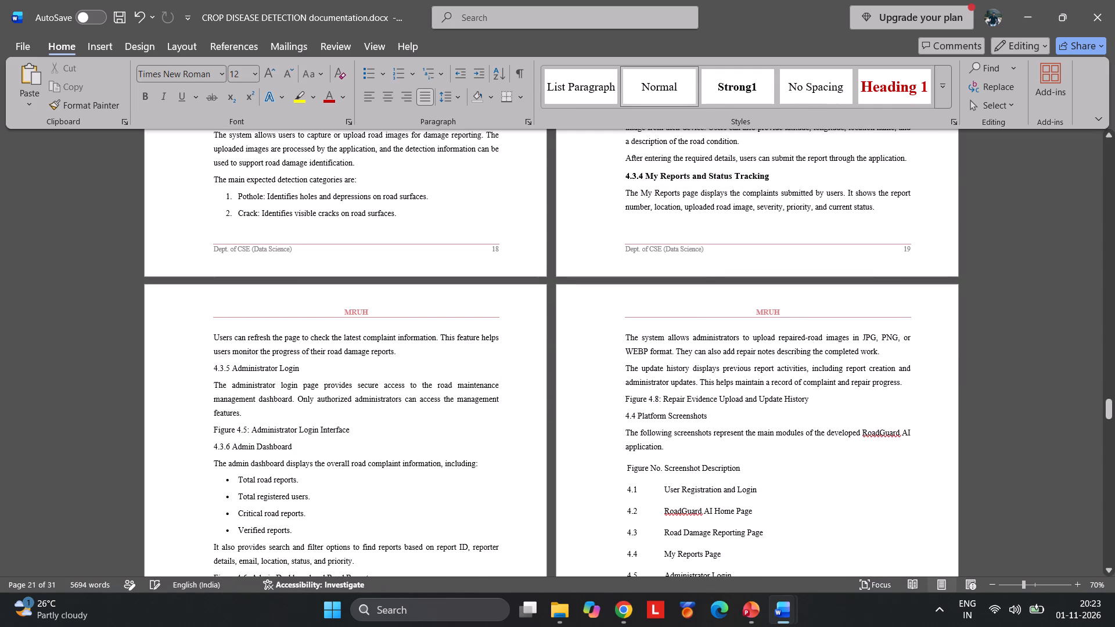
Make the subheading 4.3.5 Administrator Login bold and set its font size to 13.
left_click_drag(308, 369, 127, 380)
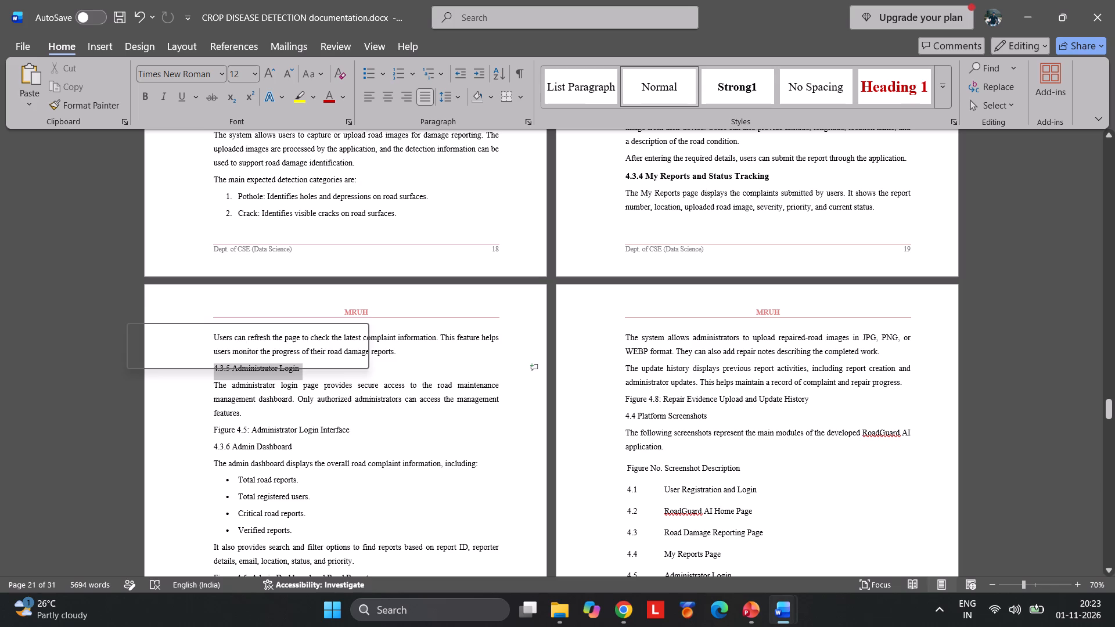
left_click(139, 361)
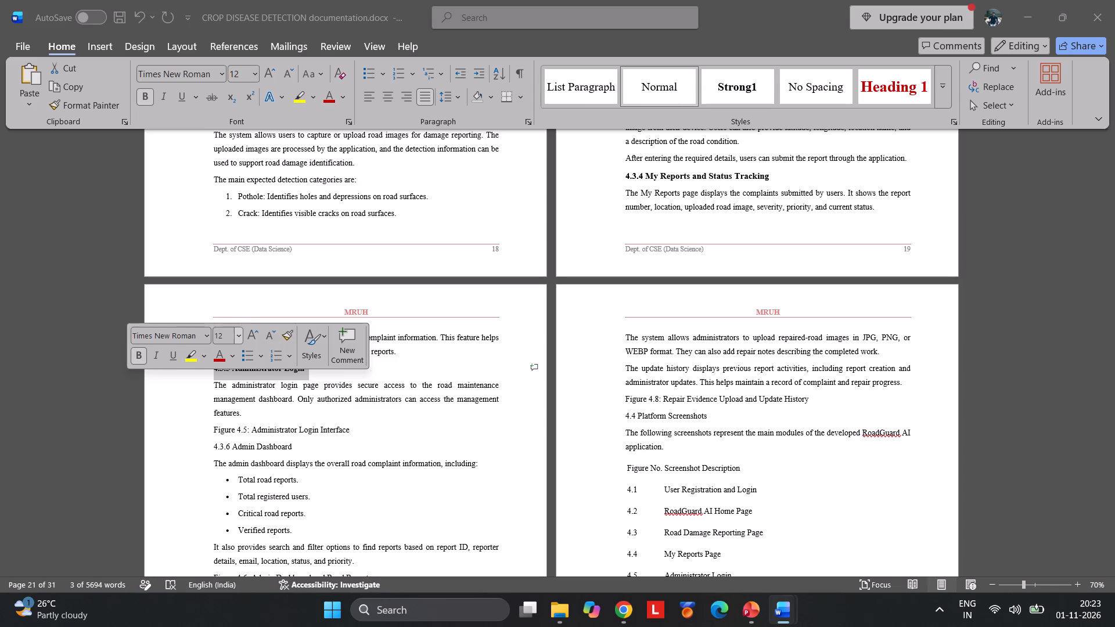
double_click(225, 338)
key("BackSpace")
key("3")
key("Return")
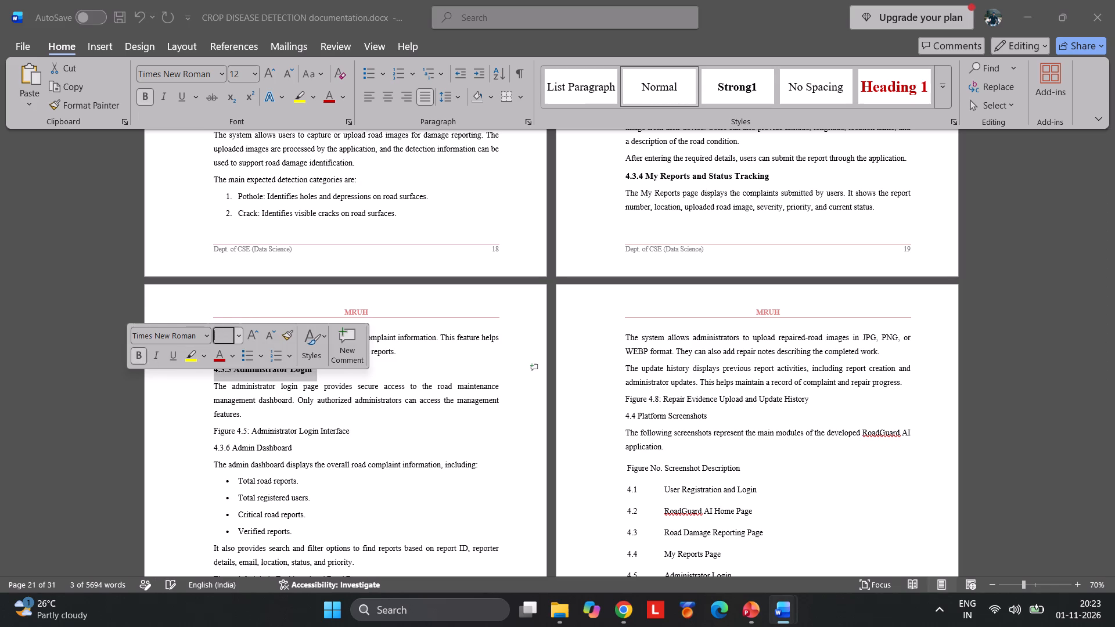
Delete the Figure 4.5 Administrator Login Interface caption above subheading 4.3.6.
left_click_drag(355, 432, 349, 432)
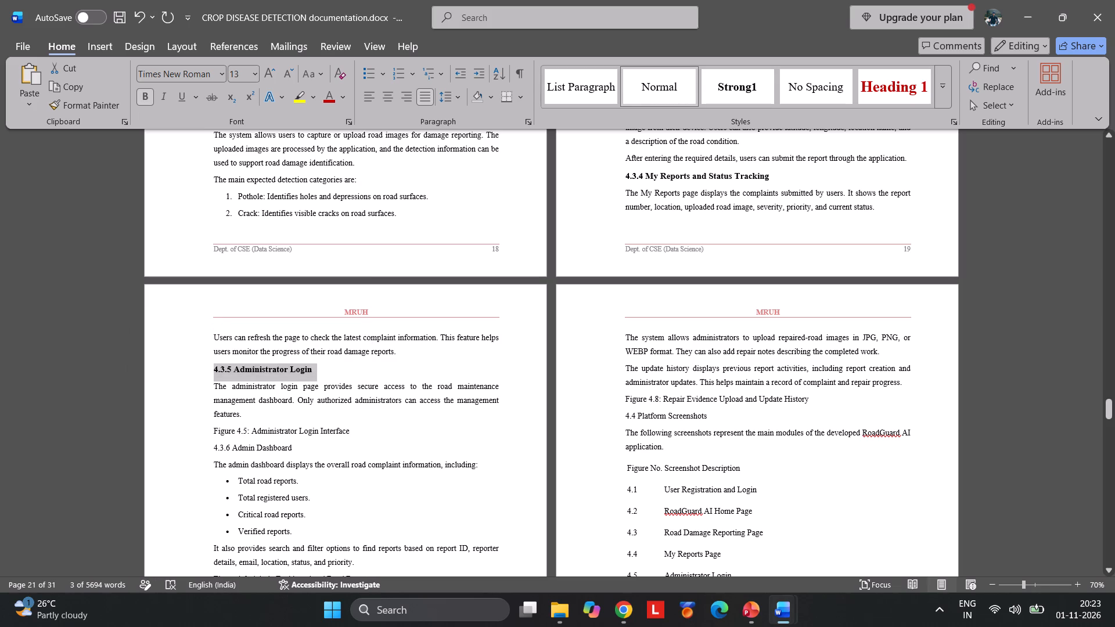
left_click_drag(349, 432, 172, 438)
key("BackSpace")
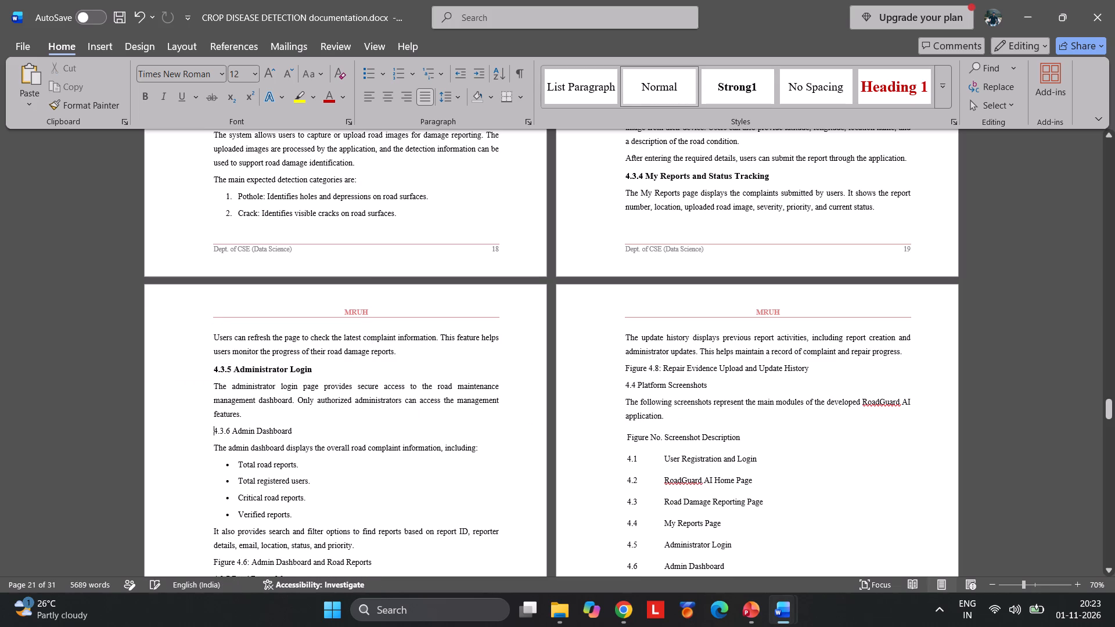
Make the subheading 4.3.6 Admin Dashboard bold and set its font size to 13.
left_click_drag(293, 431, 150, 440)
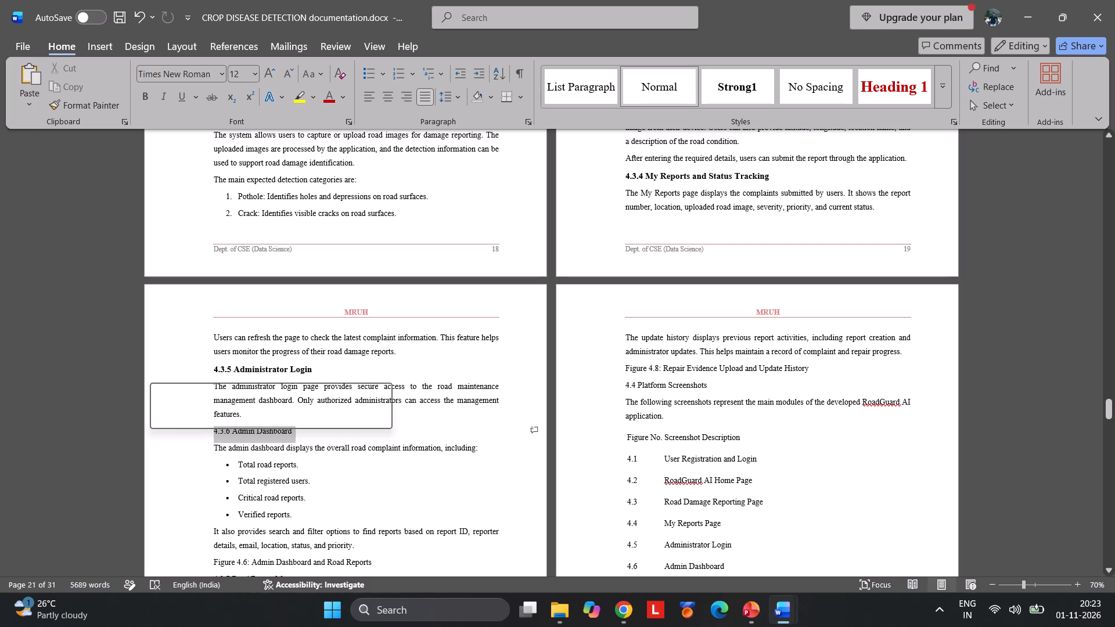
left_click(165, 415)
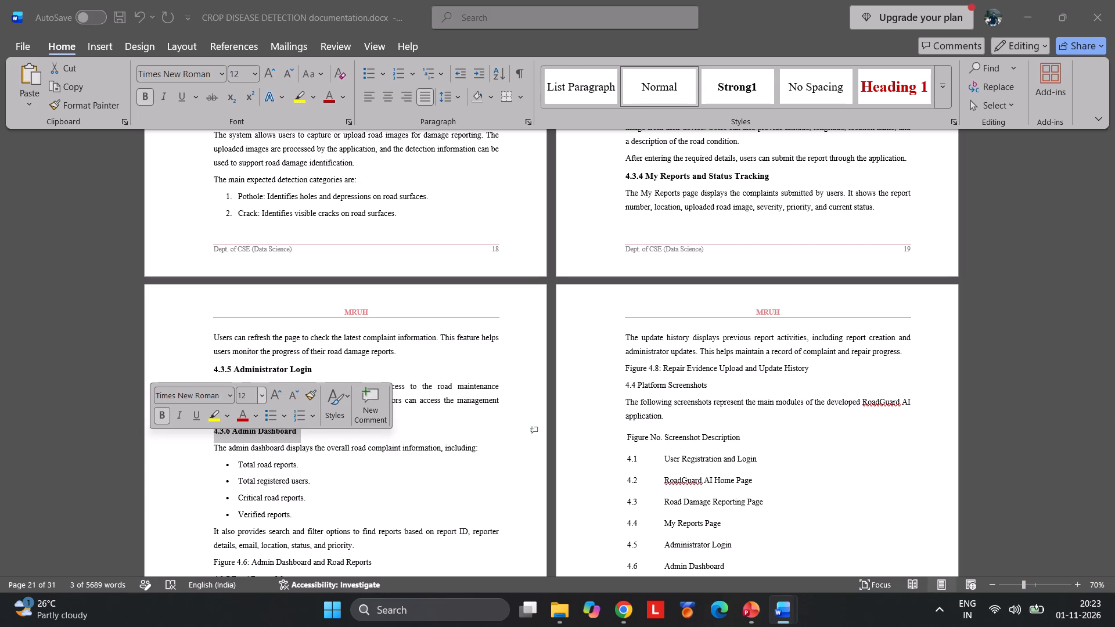
double_click(253, 396)
key("BackSpace")
key("3")
key("Return")
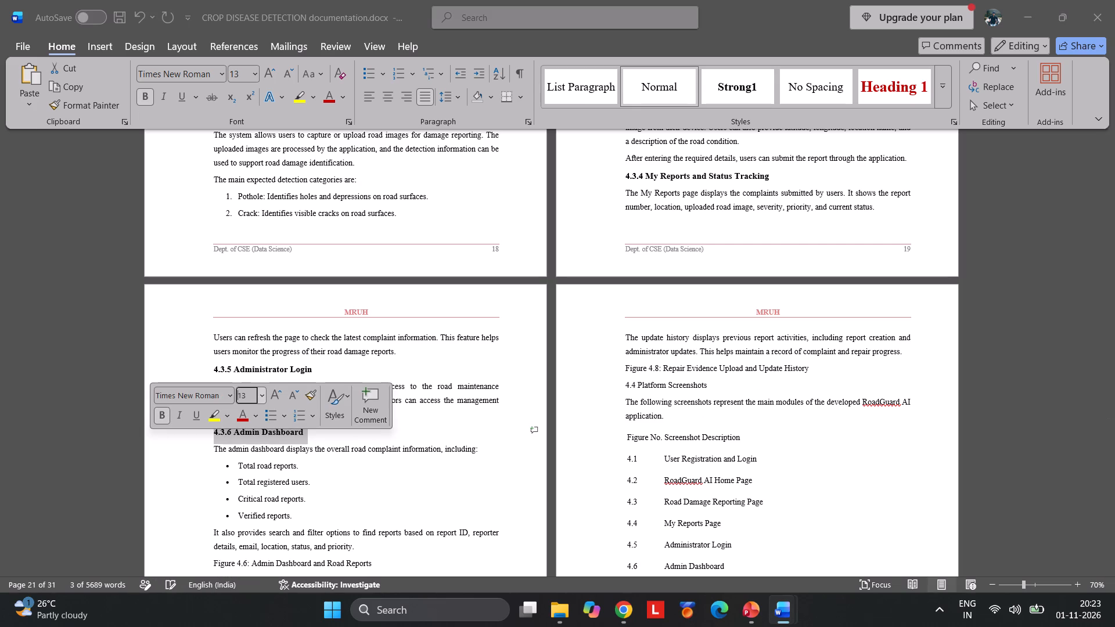
Delete the Figure 4.6 Admin Dashboard and Road Reports caption above subheading 4.3.7.
scroll(329, 527, "down", 1)
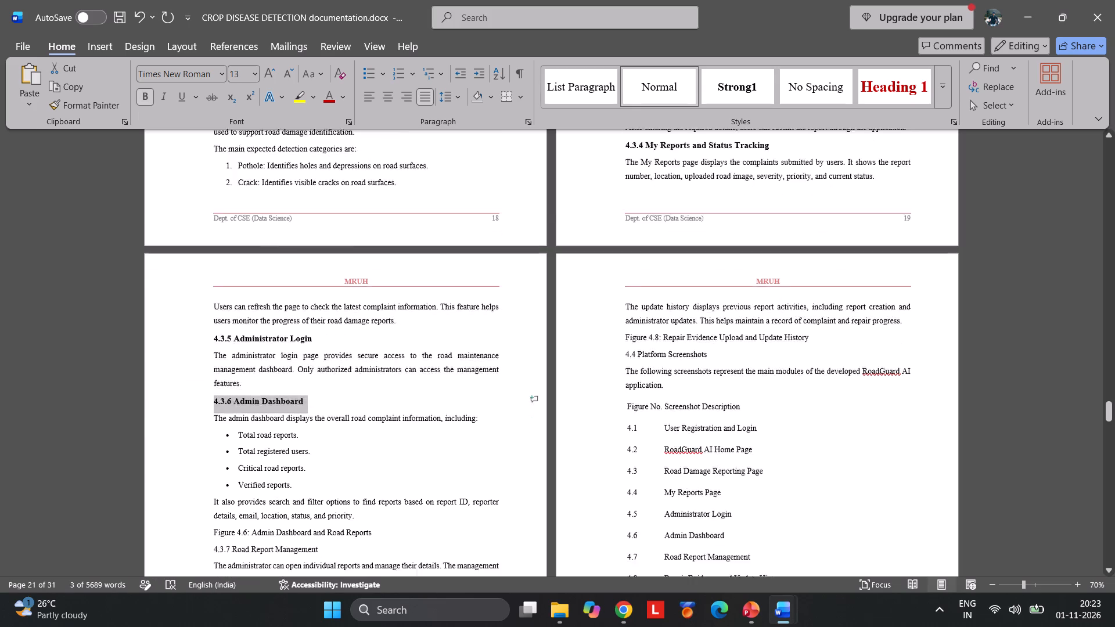
scroll(329, 527, "down", 1)
left_click_drag(373, 468, 230, 468)
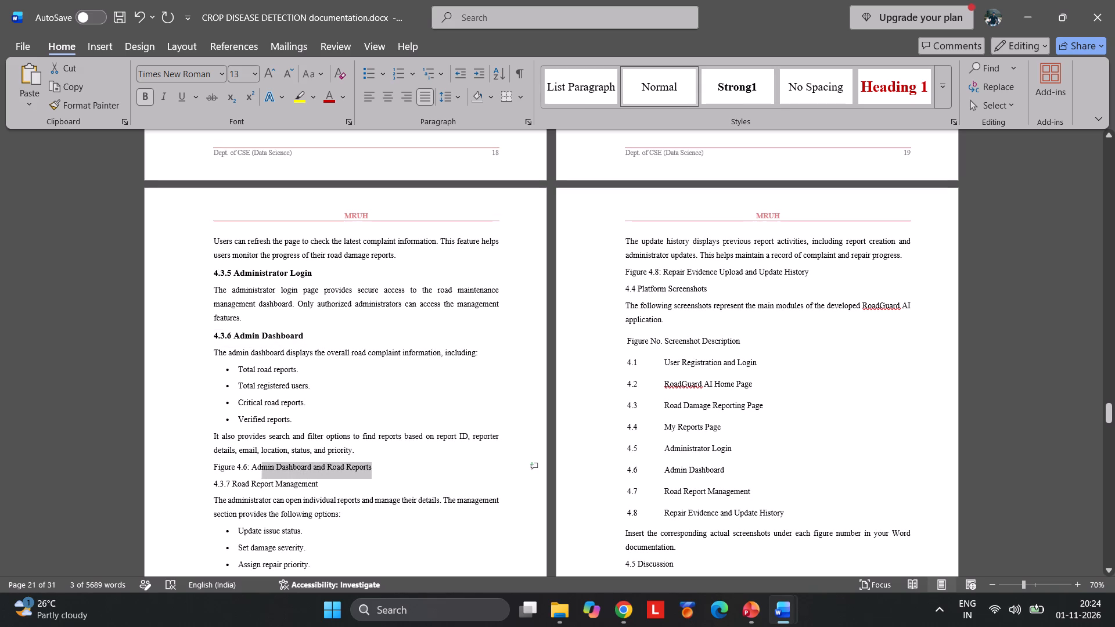
left_click_drag(230, 468, 186, 467)
key("BackSpace")
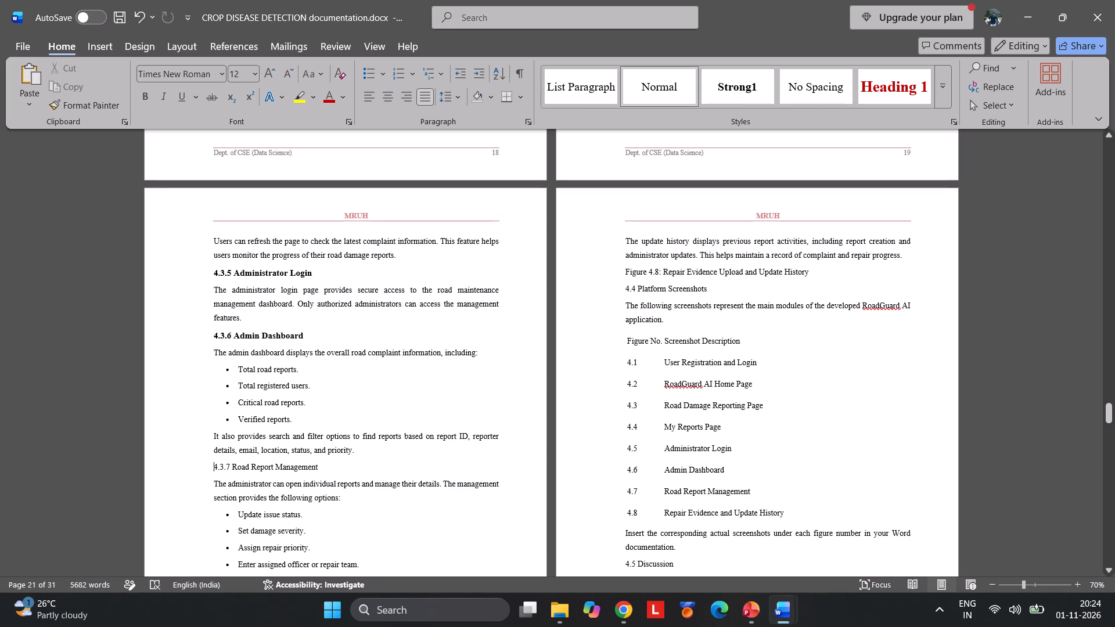
Make the subheading 4.3.7 Road Report Management bold and set its font size to 13.
left_click_drag(325, 466, 134, 471)
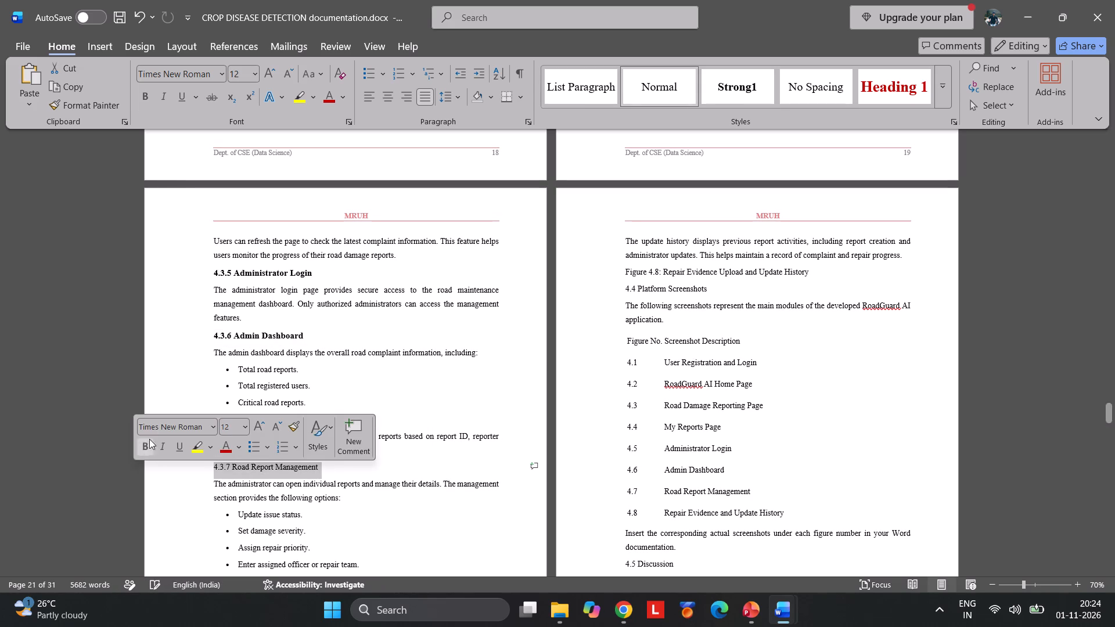
left_click(145, 445)
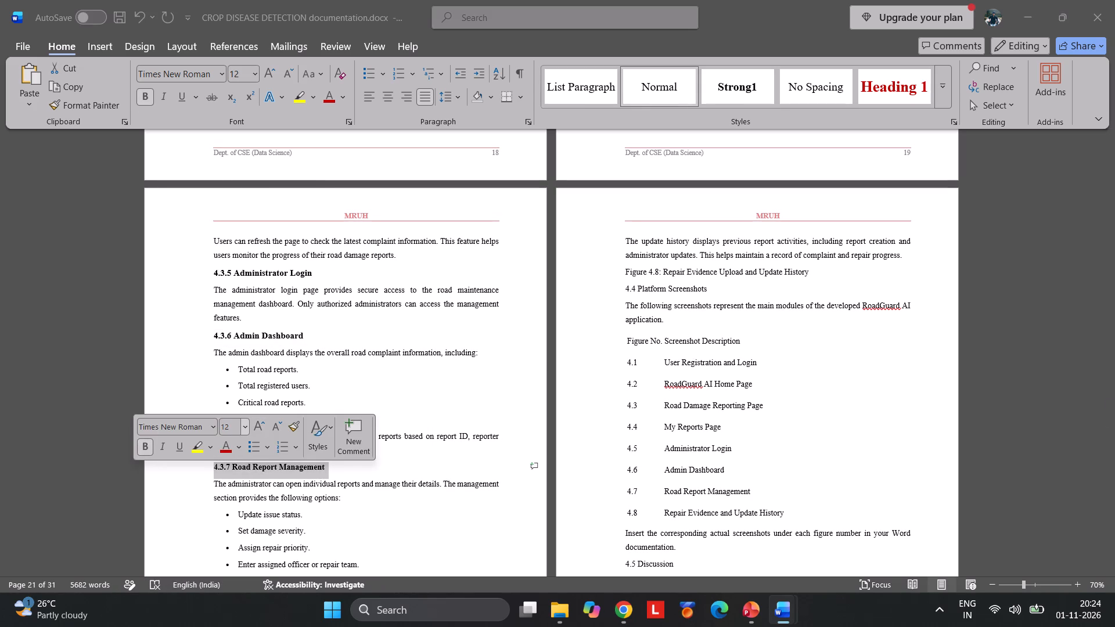
double_click(232, 427)
key("BackSpace")
key("3")
key("Return")
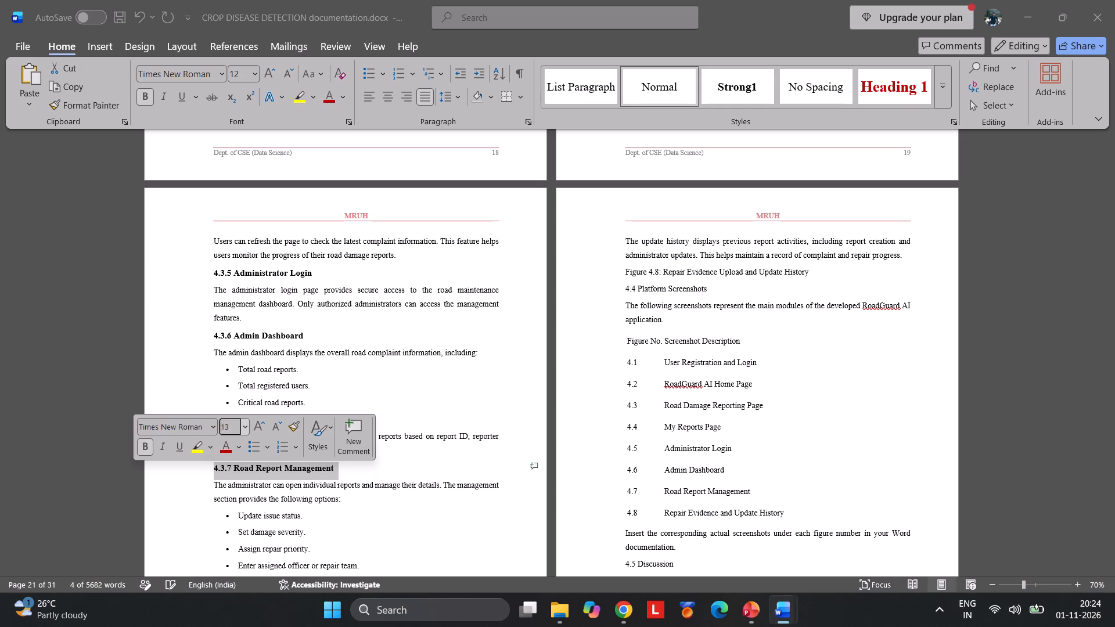
left_click(355, 541)
Delete the Figure 4.7 Road Report Management Interface caption above subheading 4.3.8.
scroll(355, 541, "down", 2)
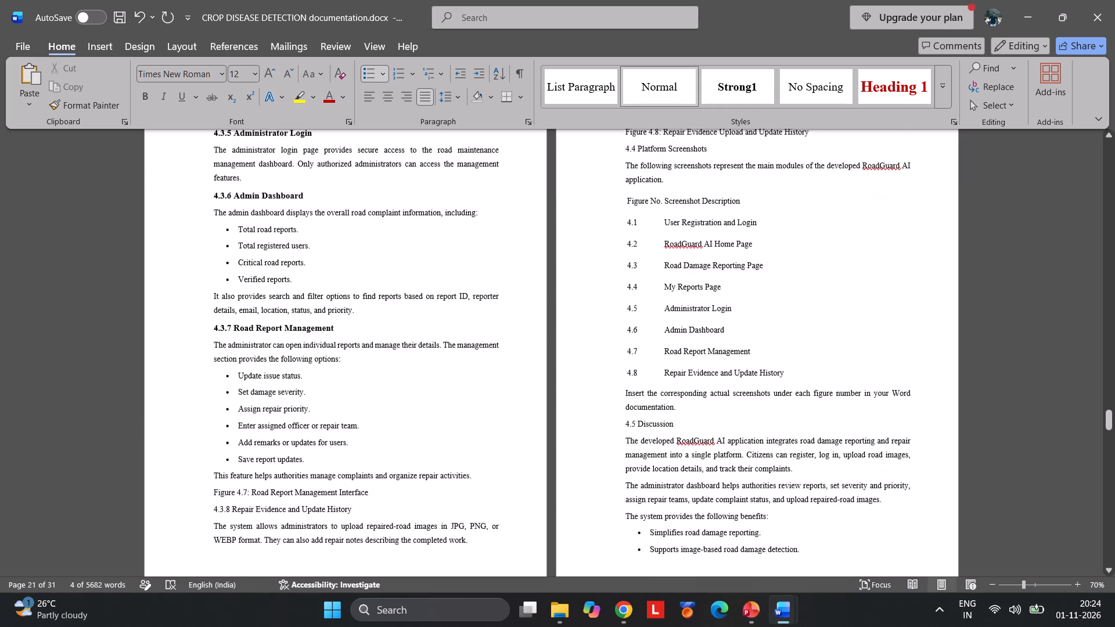
scroll(355, 541, "down", 1)
left_click_drag(370, 413, 169, 408)
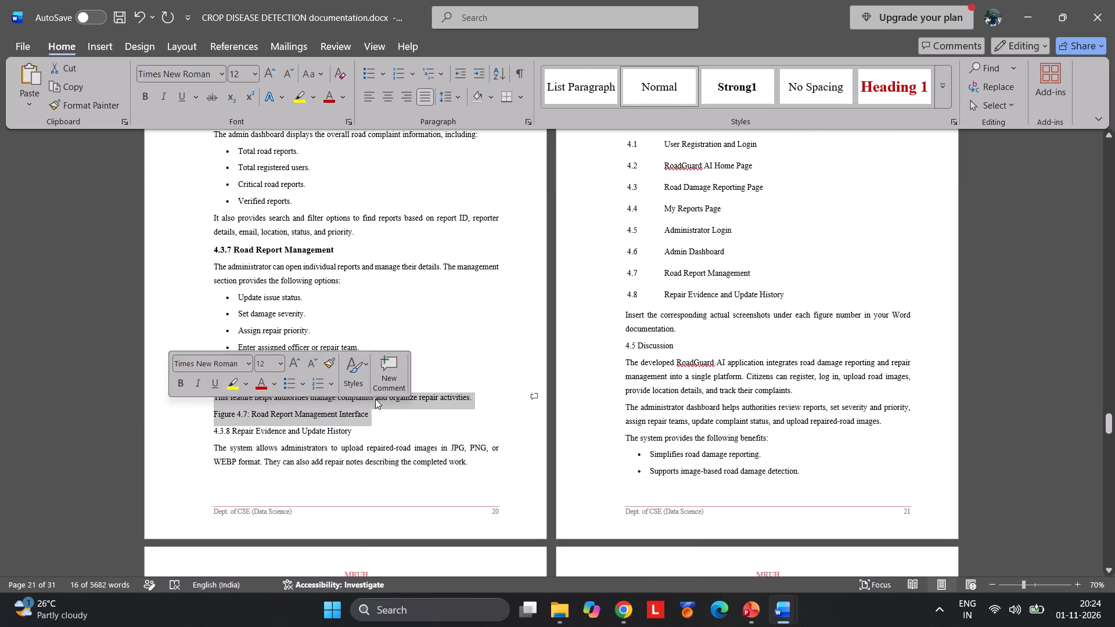
left_click(376, 413)
left_click_drag(376, 413, 177, 424)
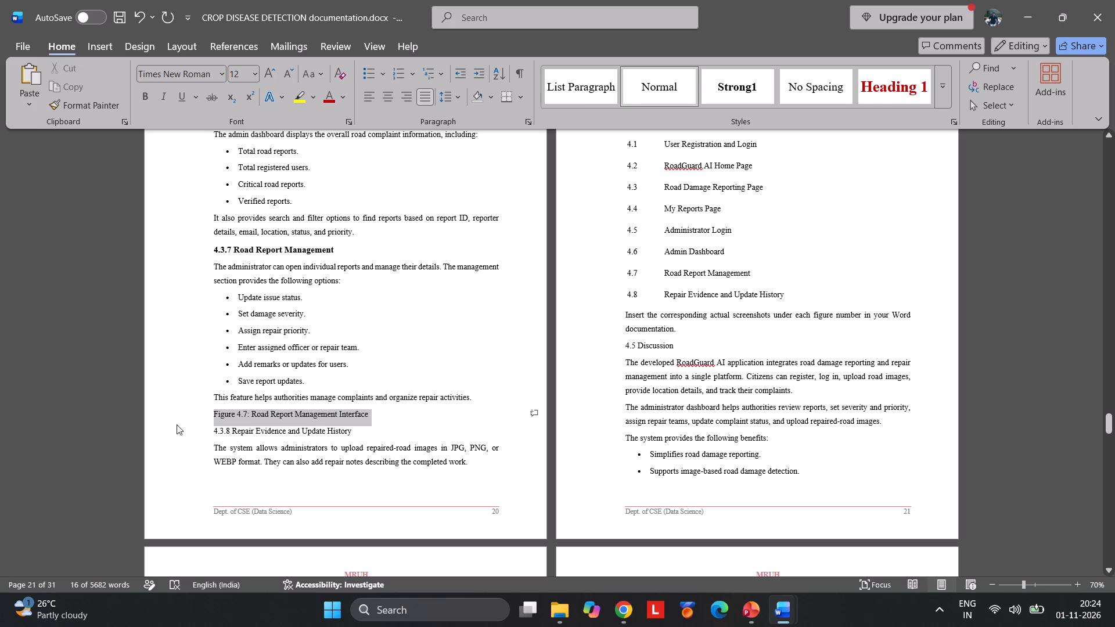
left_click_drag(177, 424, 173, 424)
key("BackSpace")
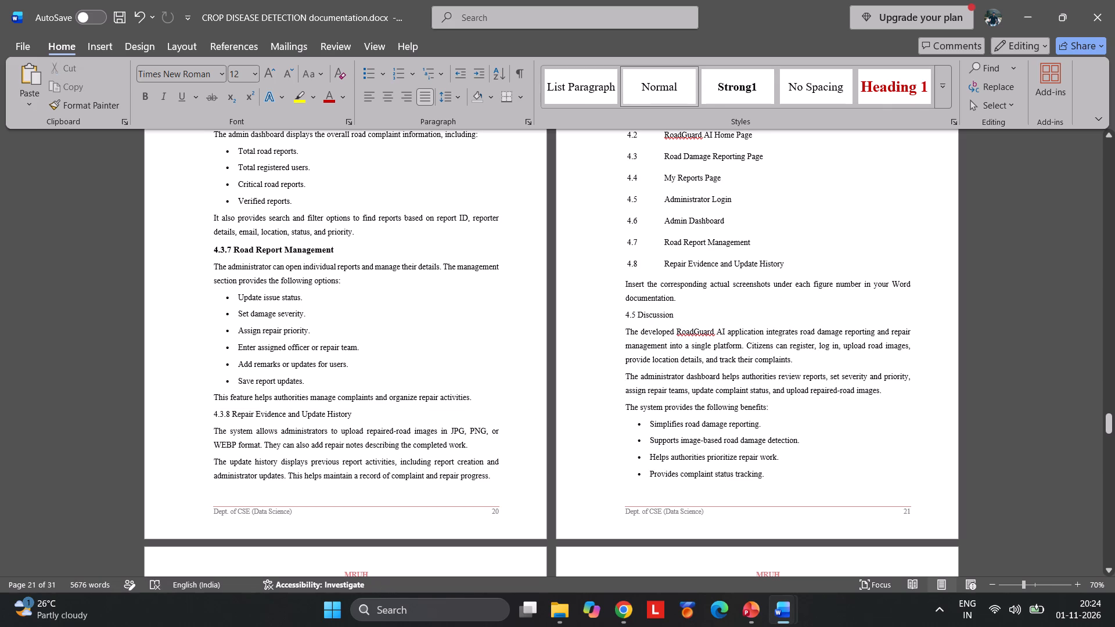
Make the subheading 4.3.8 Repair Evidence and Update History bold and set its font size to 13.
left_click_drag(361, 415, 136, 426)
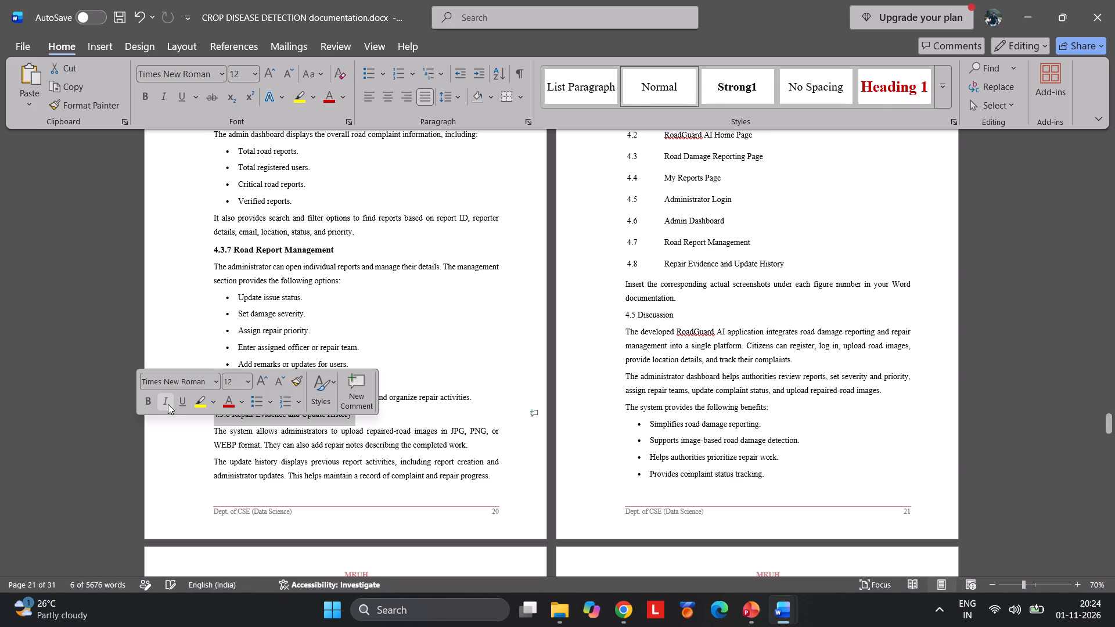
left_click(148, 401)
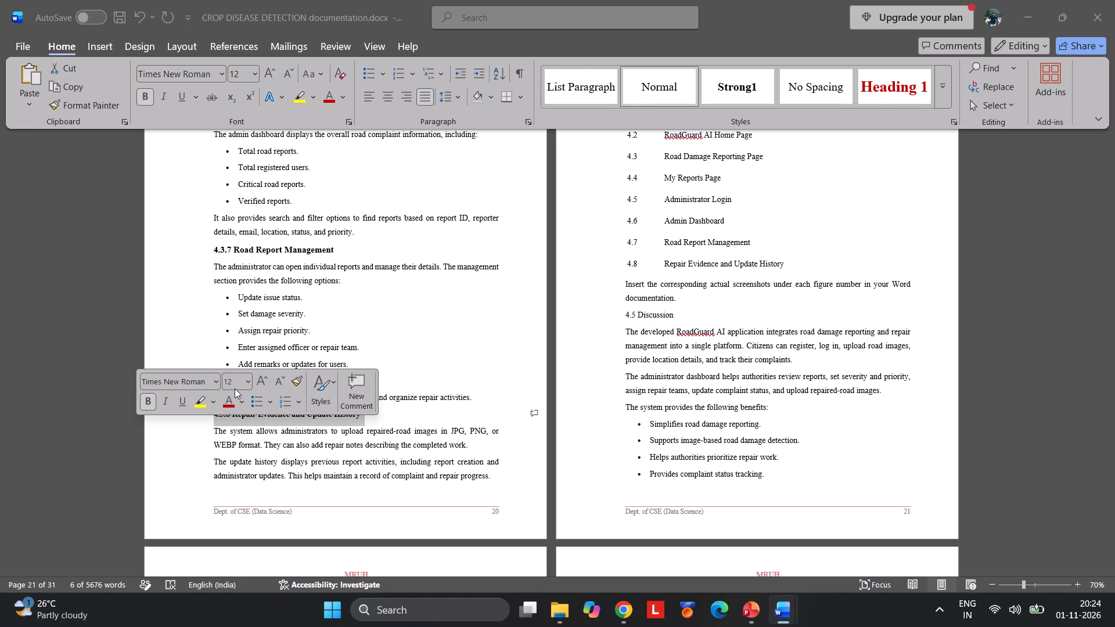
left_click(235, 388)
double_click(234, 380)
key("BackSpace")
key("3")
key("Return")
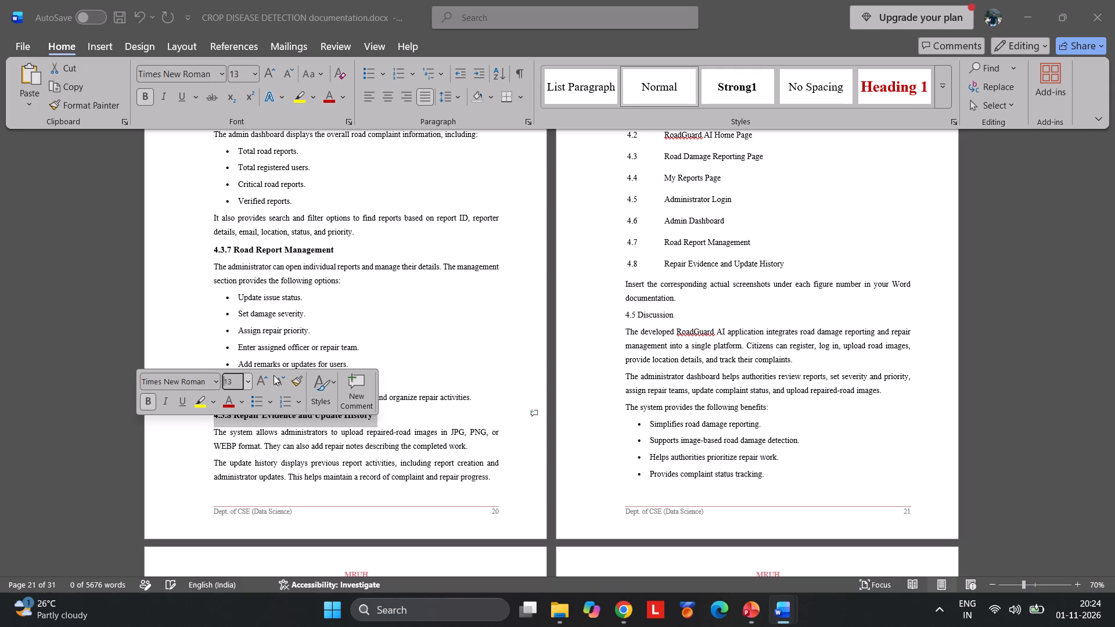
left_click(441, 417)
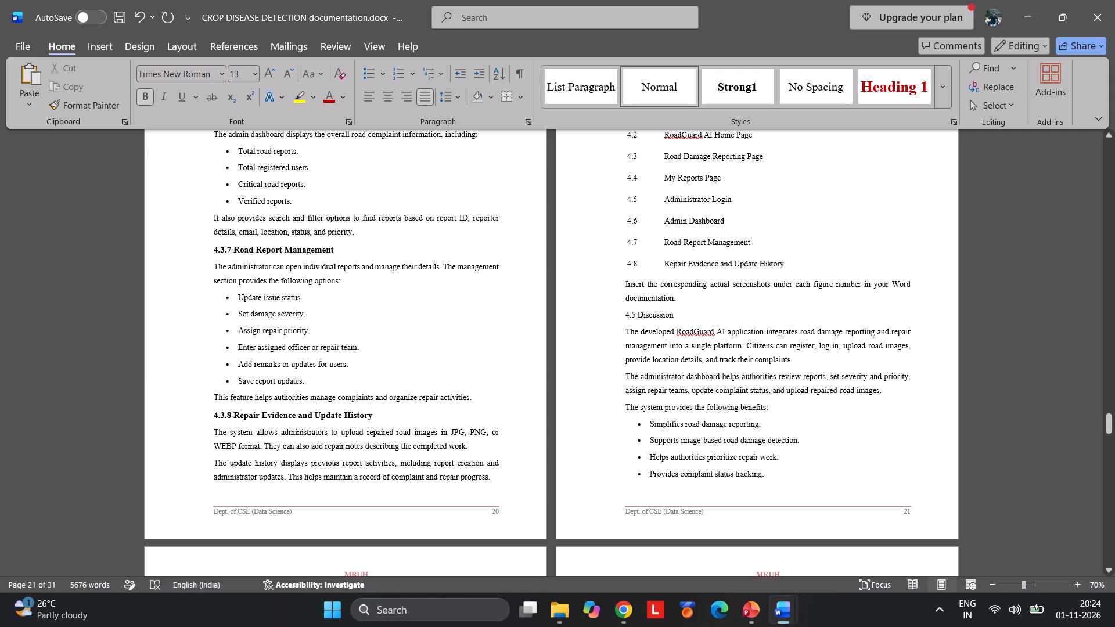
Delete the Figure 4.8 Repair Evidence Upload and Update History caption above heading 4.4 Platform Screenshots.
scroll(786, 341, "up", 3)
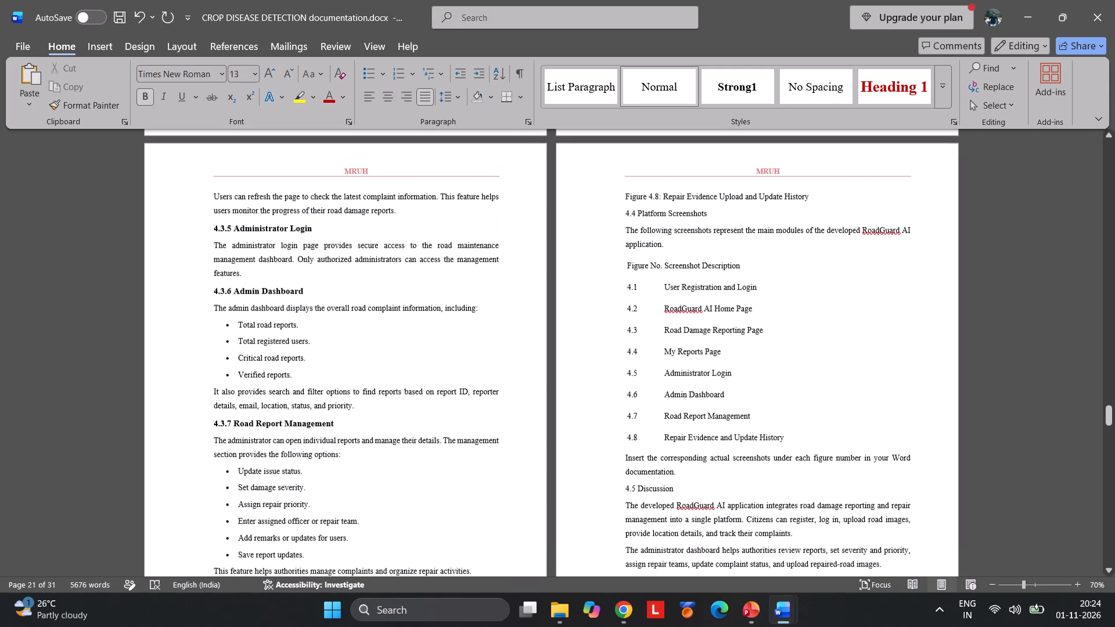
left_click_drag(810, 197, 578, 207)
key("BackSpace")
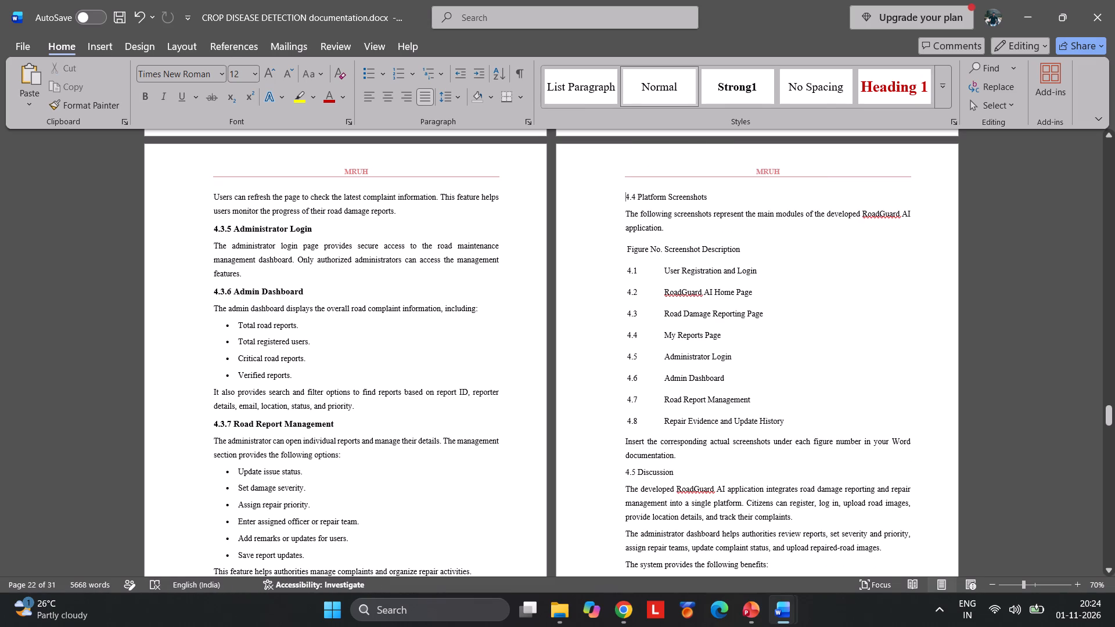
Delete the paragraph about inserting the corresponding actual screenshots, located below the figure table in section 4.4.
scroll(792, 421, "down", 1)
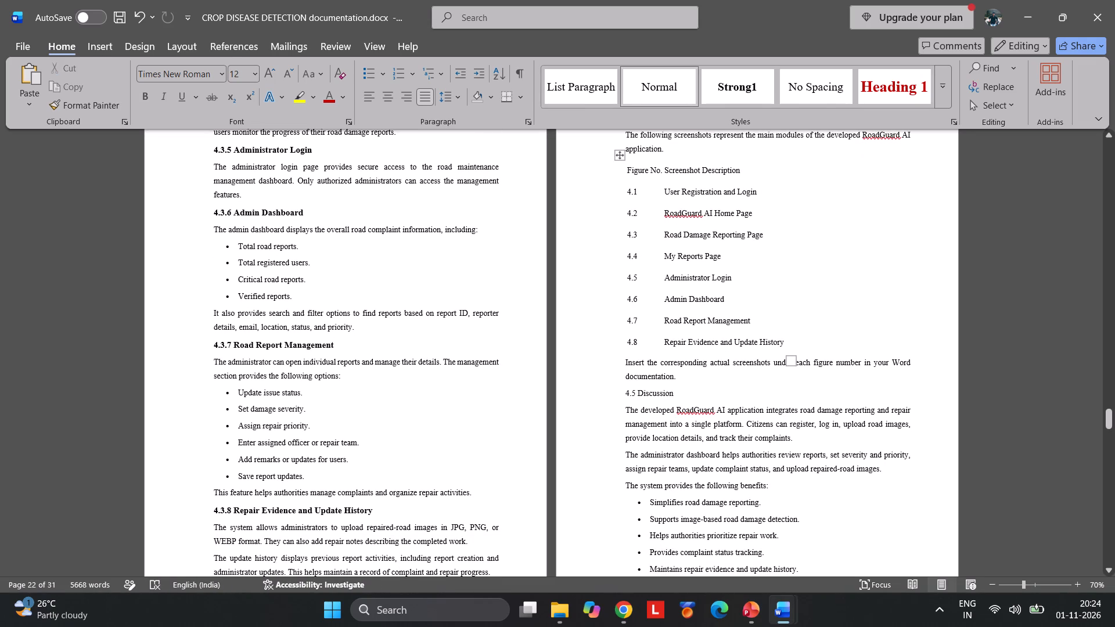
left_click_drag(682, 380, 606, 182)
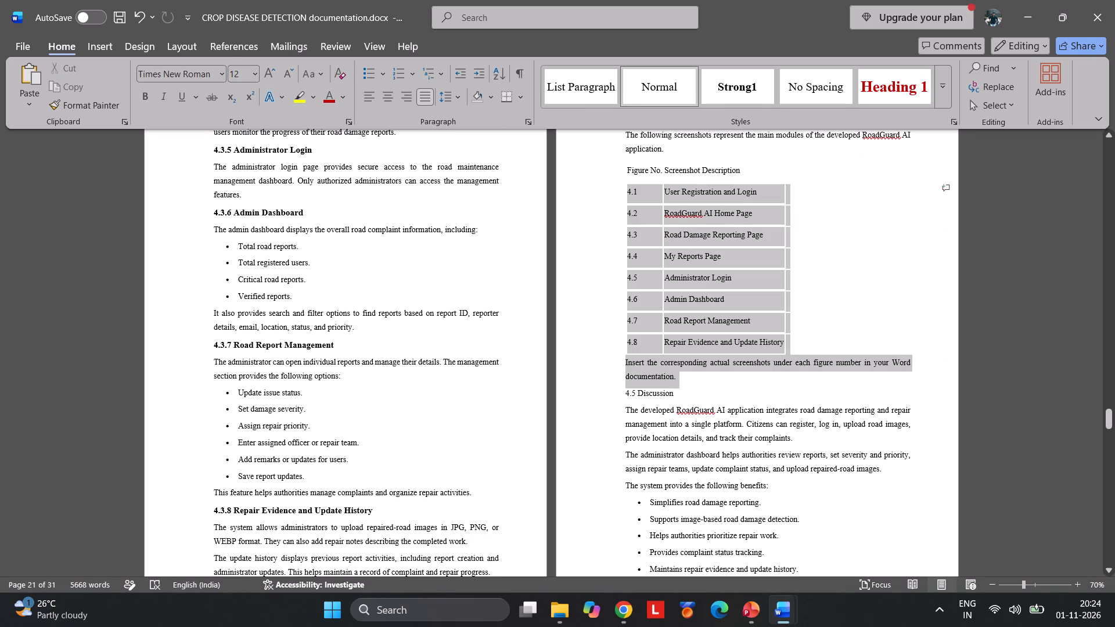
left_click_drag(606, 182, 591, 151)
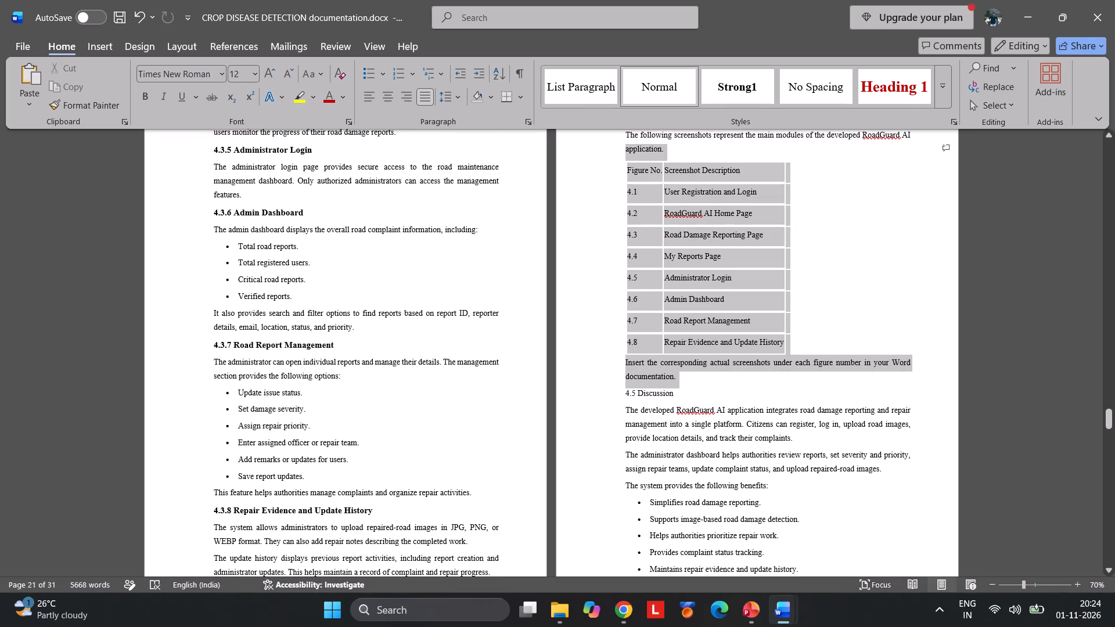
left_click_drag(591, 151, 648, 284)
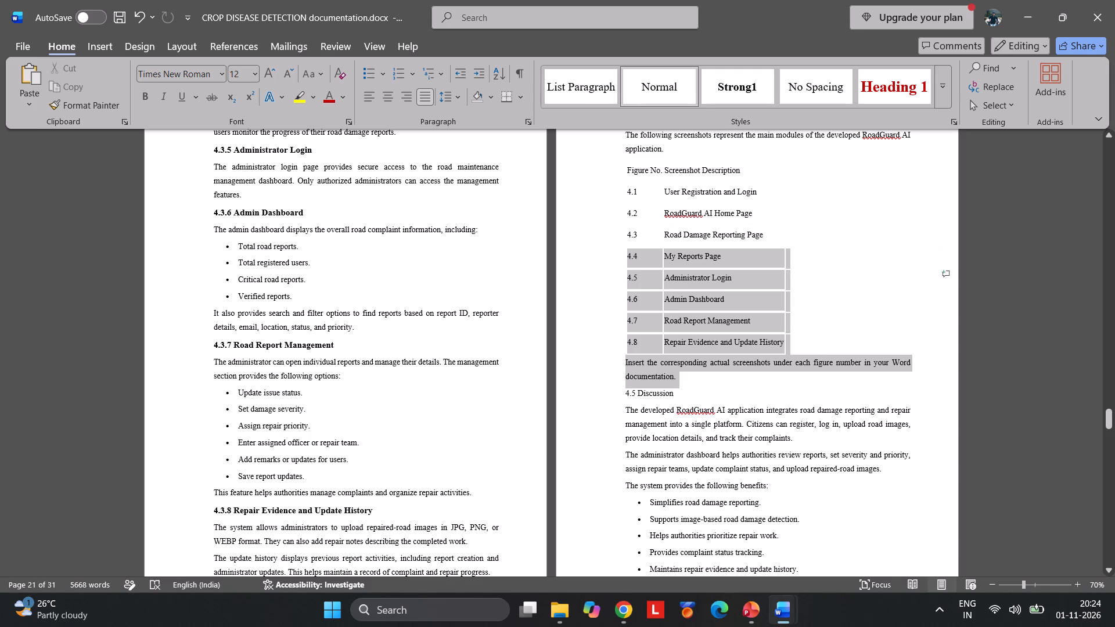
left_click_drag(648, 284, 618, 222)
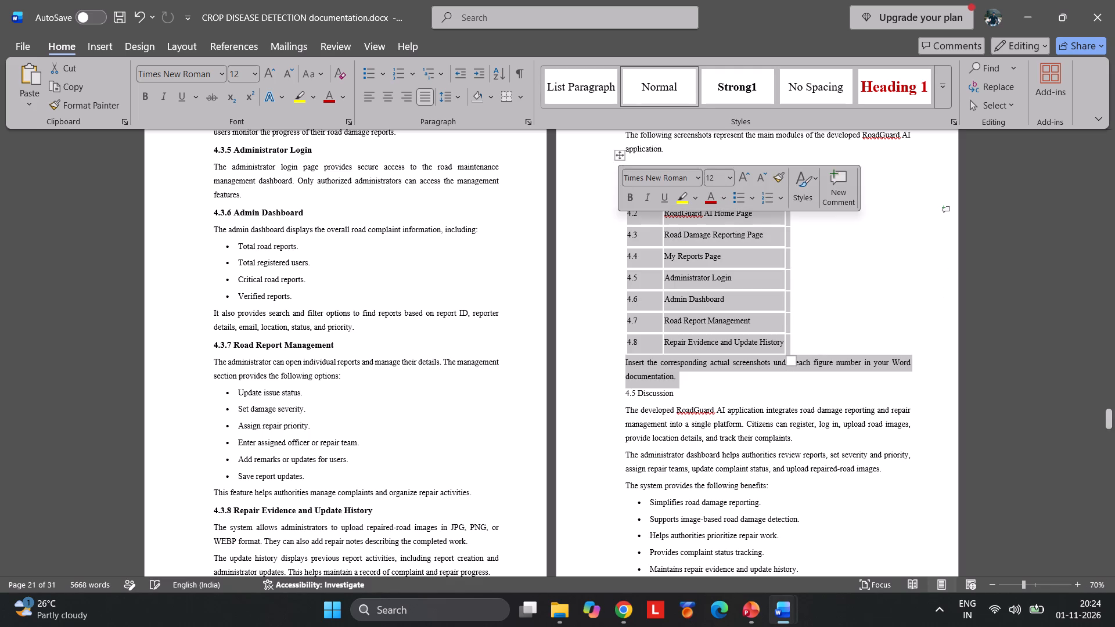
left_click(816, 307)
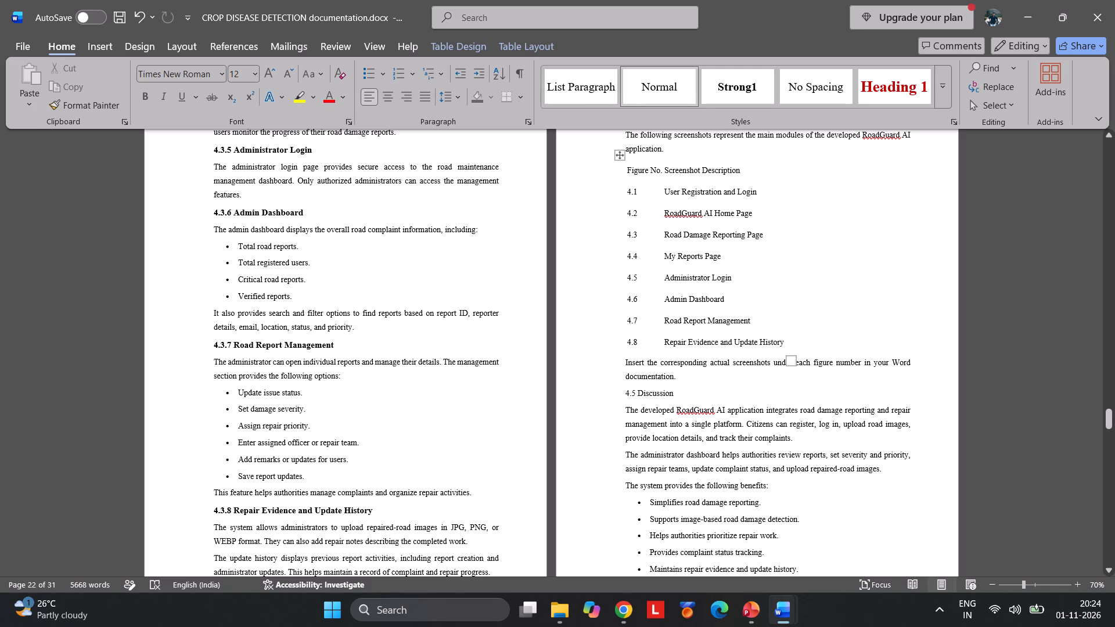
left_click_drag(684, 378, 598, 365)
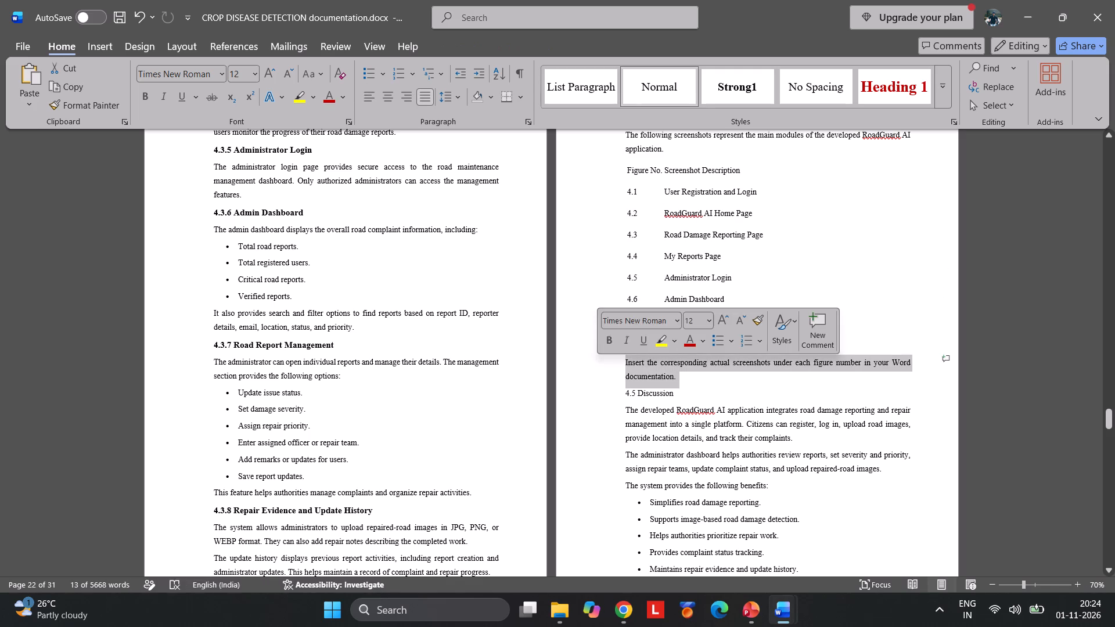
key("BackSpace")
Change the wording of heading 4.4 to Platform User Interface.
scroll(598, 365, "up", 1)
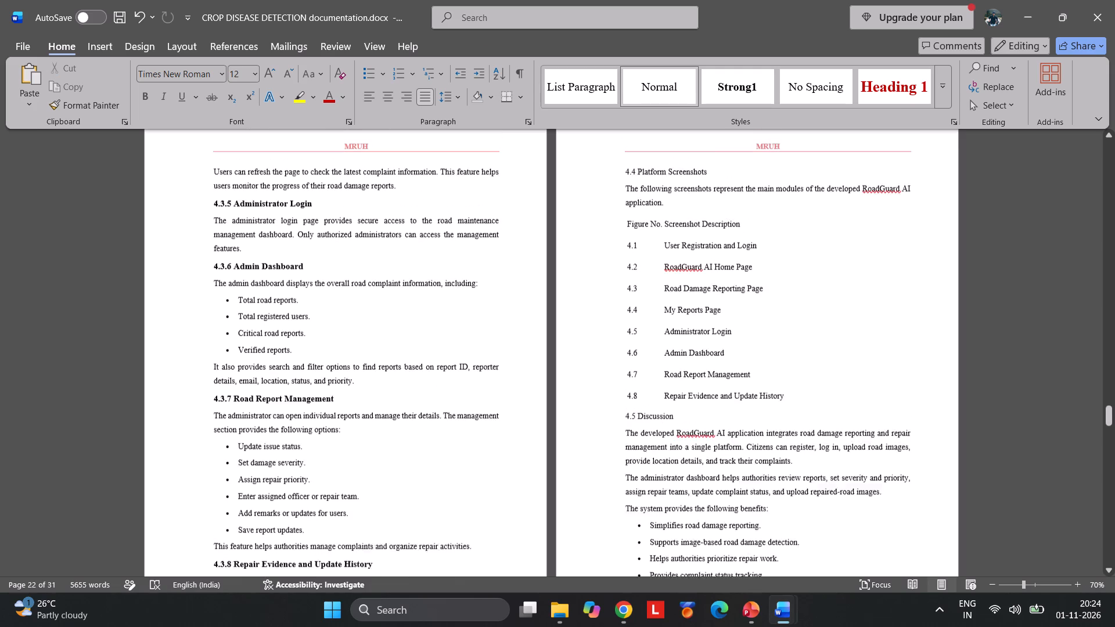
scroll(598, 365, "up", 1)
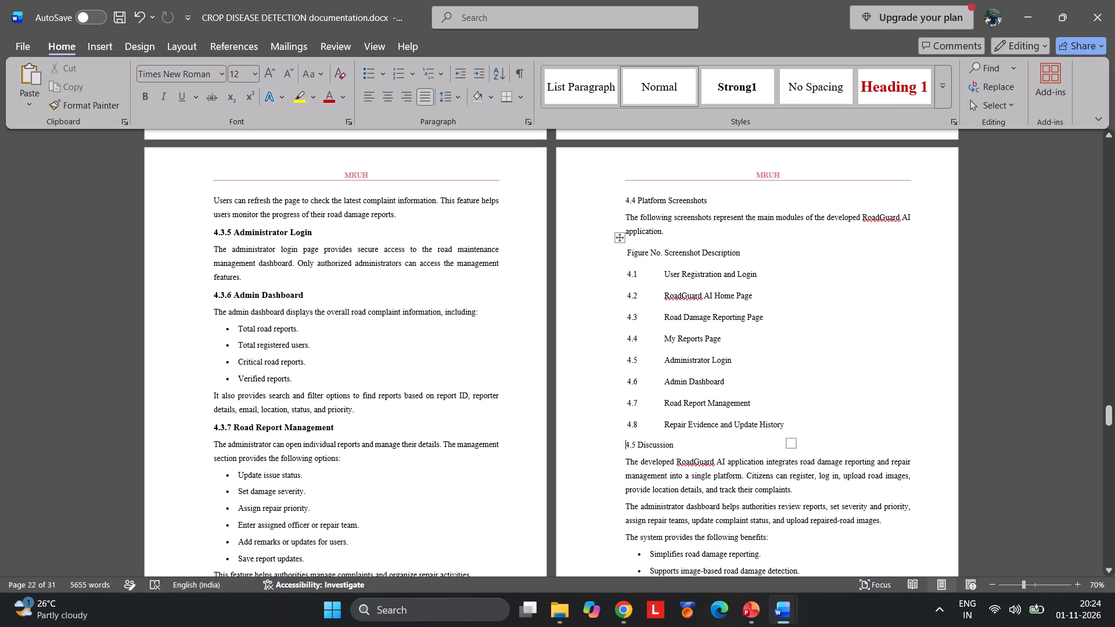
left_click(706, 203)
key("BackSpace")
key("BackSpace")
key("BackSpace")
key("BackSpace")
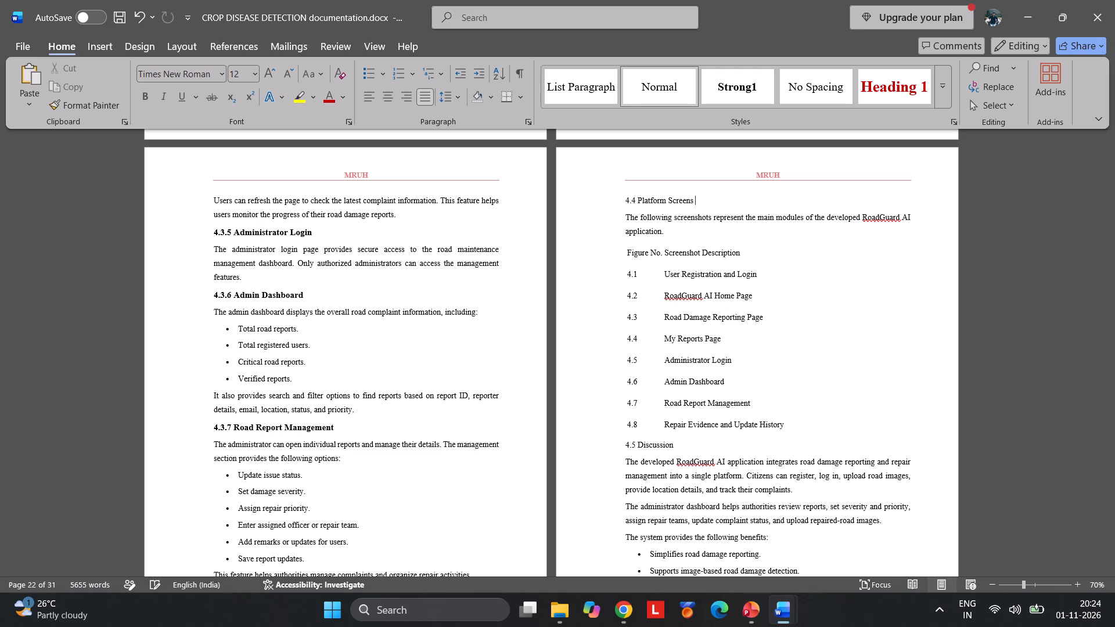
key("BackSpace")
key("BackSpace")
key("BackSpace")
key("BackSpace")
key("BackSpace")
key("BackSpace")
key("BackSpace")
key("BackSpace")
key("space")
type("User")
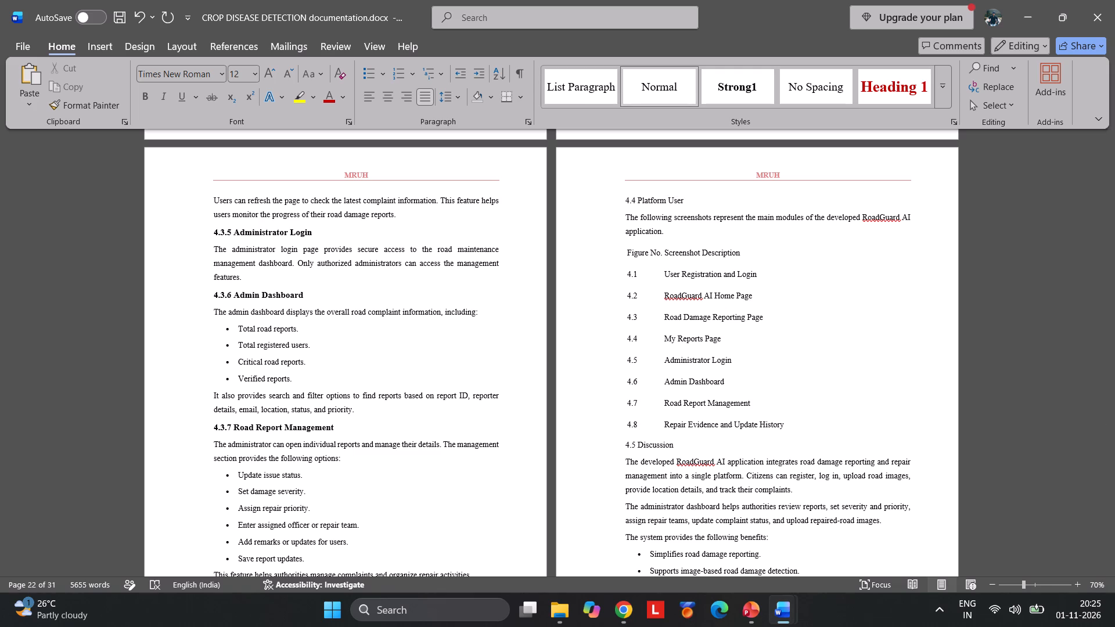
key("space")
type("Interface")
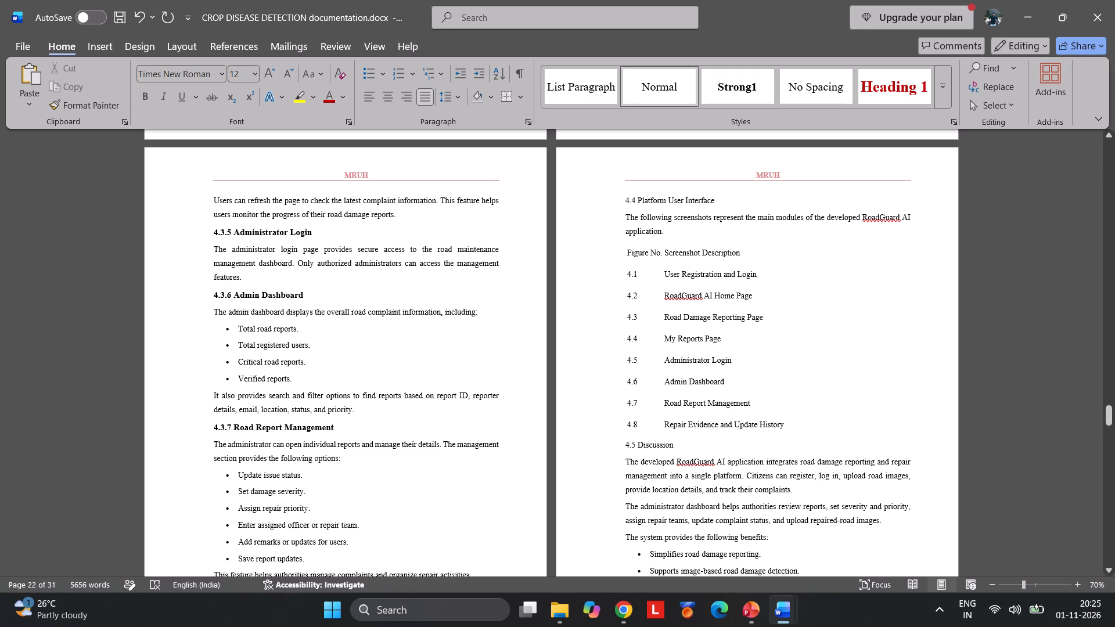
Replace the word screenshots with UI in the introductory sentence under heading 4.4.
left_click(712, 221)
key("BackSpace")
key("BackSpace")
key("BackSpace")
key("BackSpace")
key("BackSpace")
key("BackSpace")
key("BackSpace")
key("BackSpace")
key("BackSpace")
key("BackSpace")
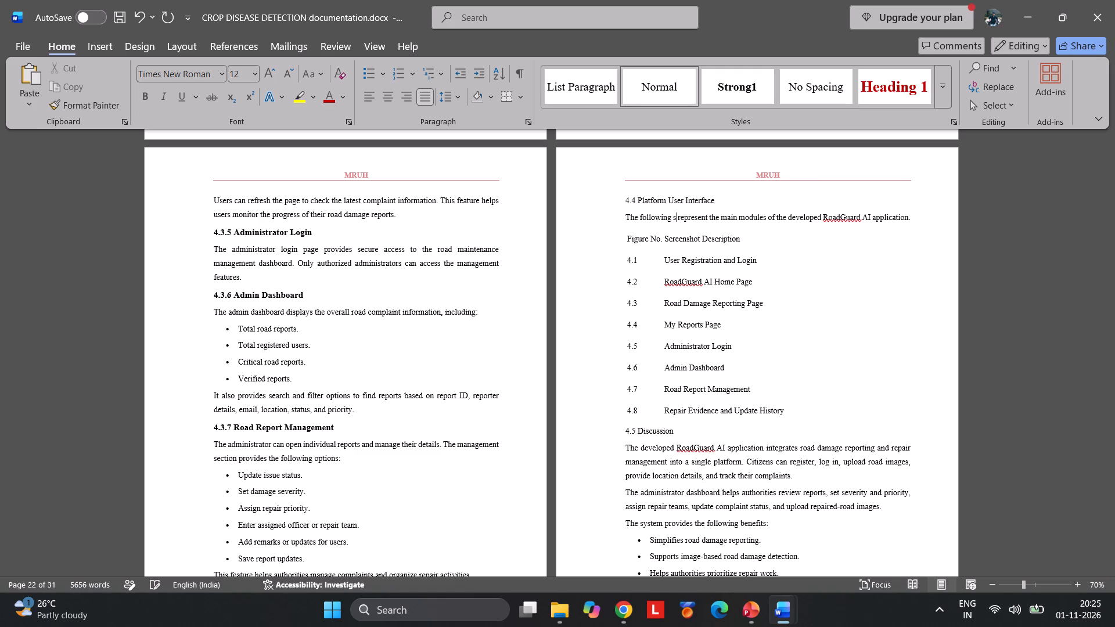
key("BackSpace")
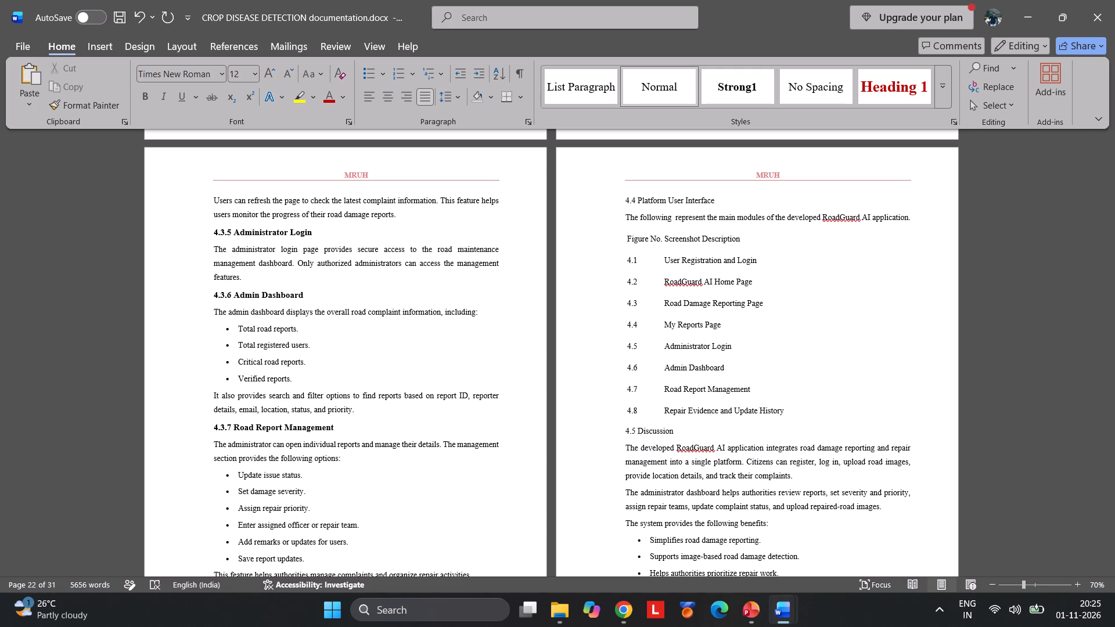
type("UI")
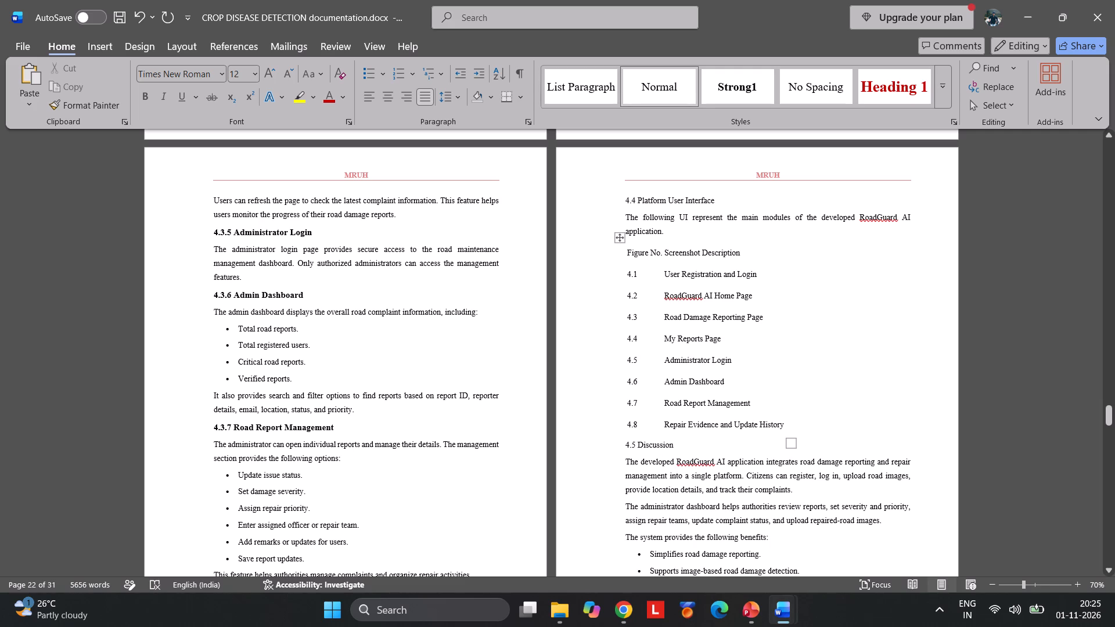
Make the heading 4.4 Platform User Interface bold and set its font size to 13.
left_click_drag(720, 200, 589, 207)
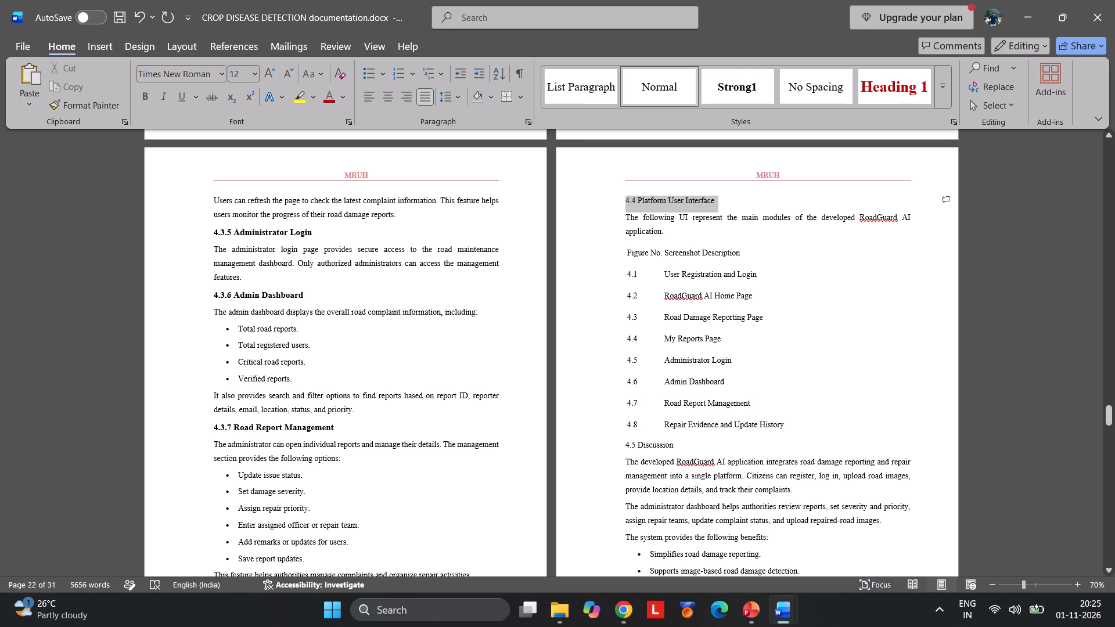
left_click_drag(589, 207, 589, 207)
left_click(600, 177)
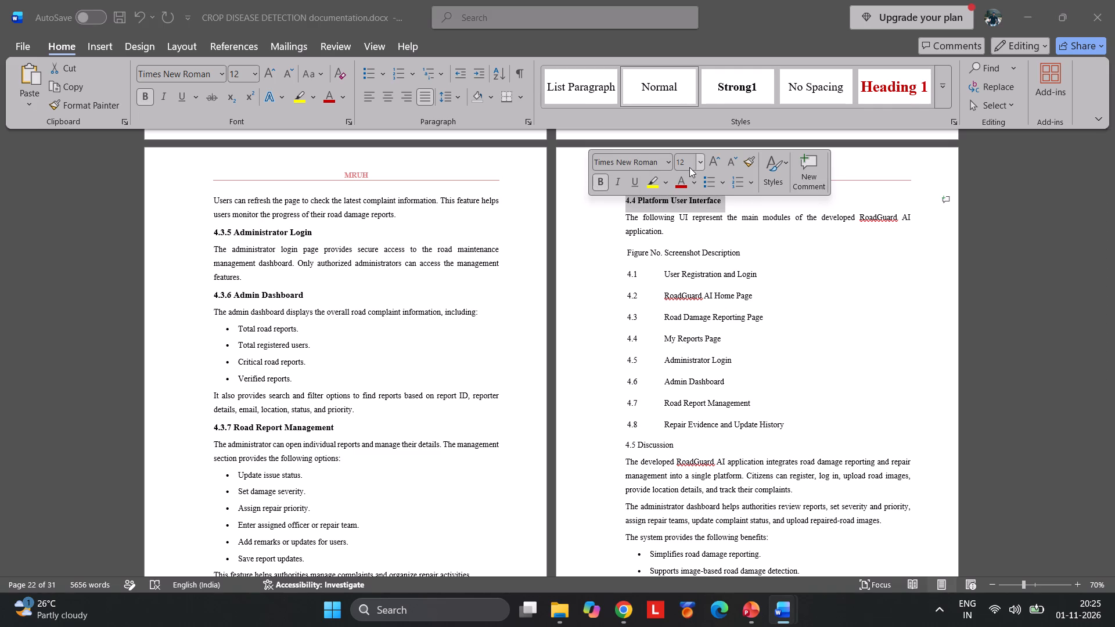
double_click(686, 164)
key("BackSpace")
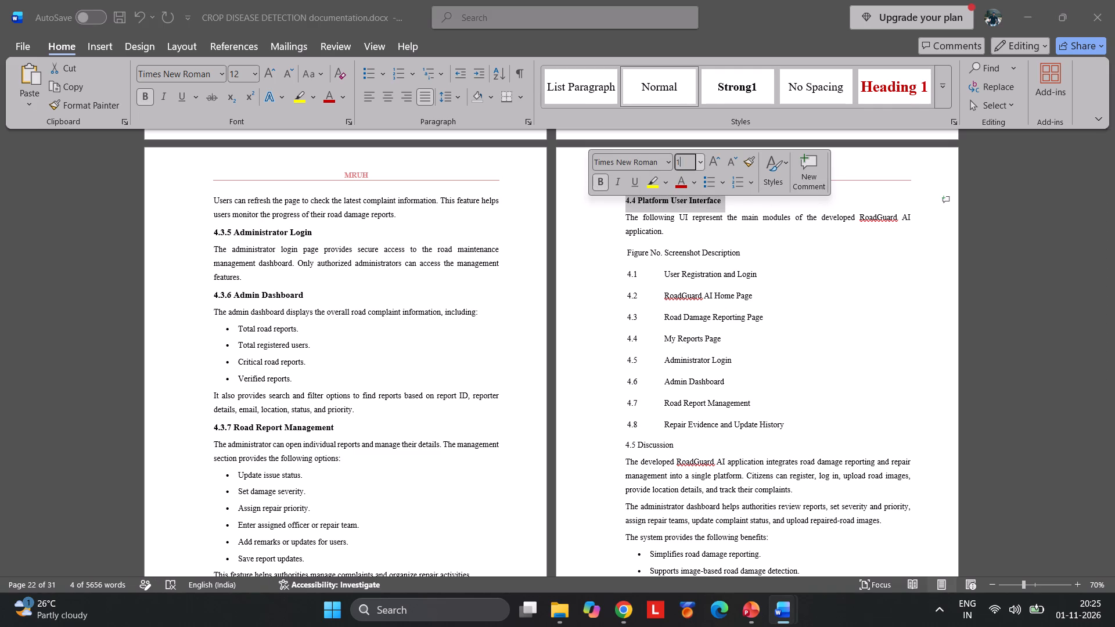
key("3")
key("Return")
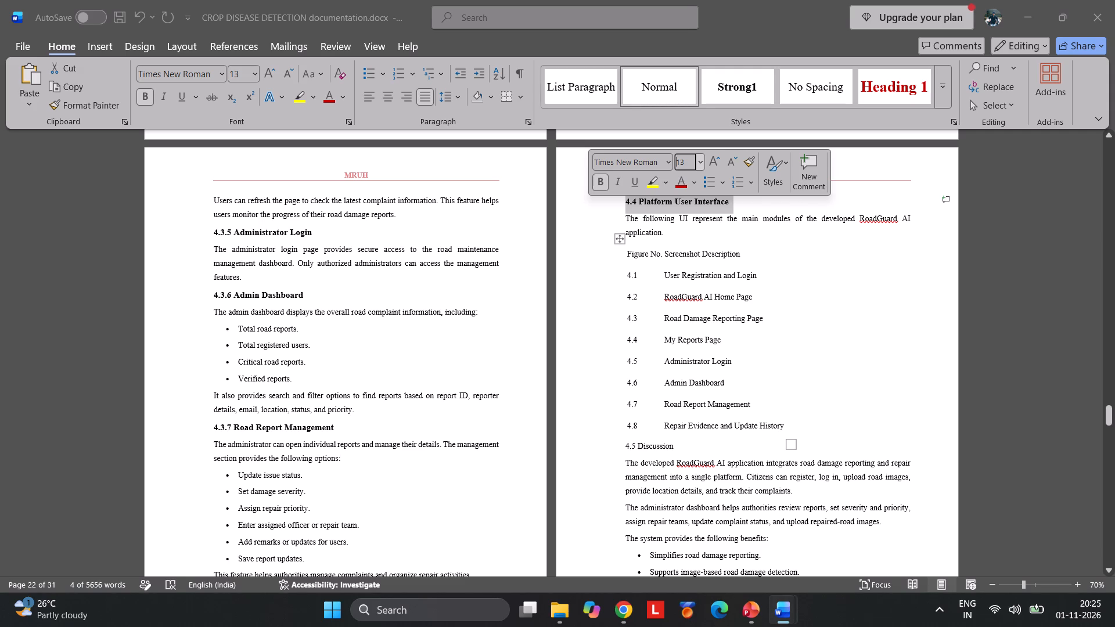
Remove the word Figure from the first column header of the section 4.4 table so it reads No.
left_click(648, 255)
key("BackSpace")
key("BackSpace")
key("BackSpace")
key("BackSpace")
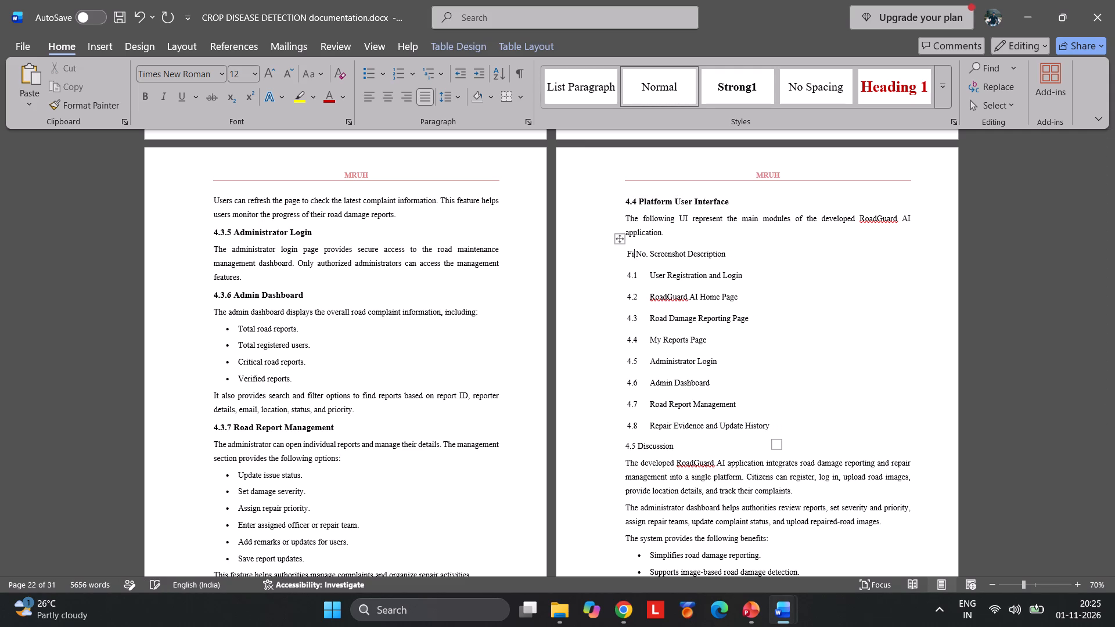
key("BackSpace")
key("BackSpace")
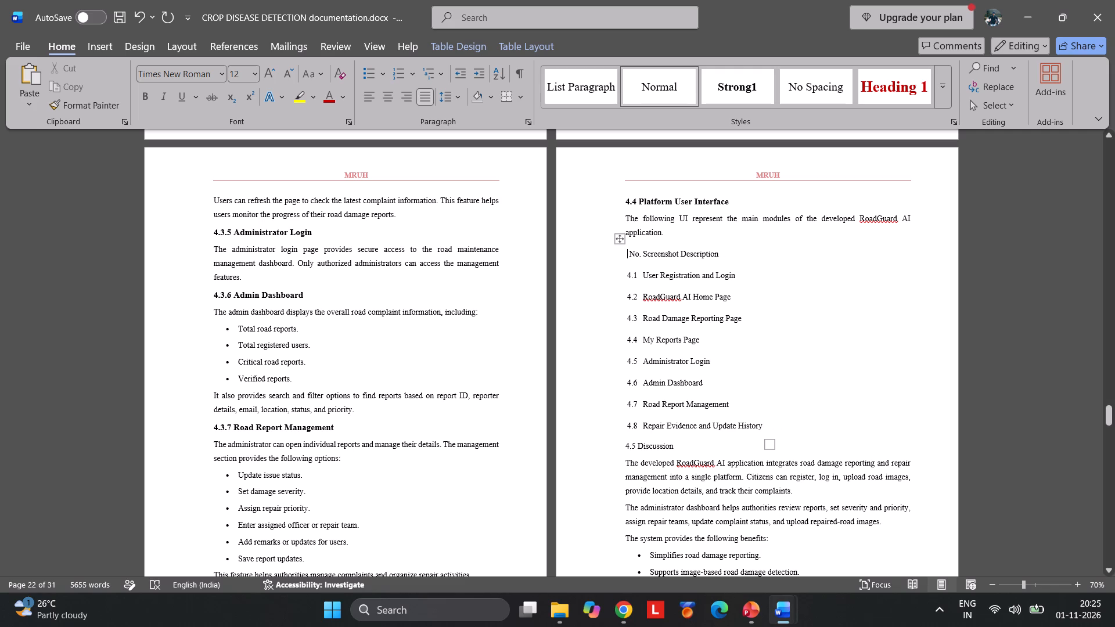
key("Right")
key("BackSpace")
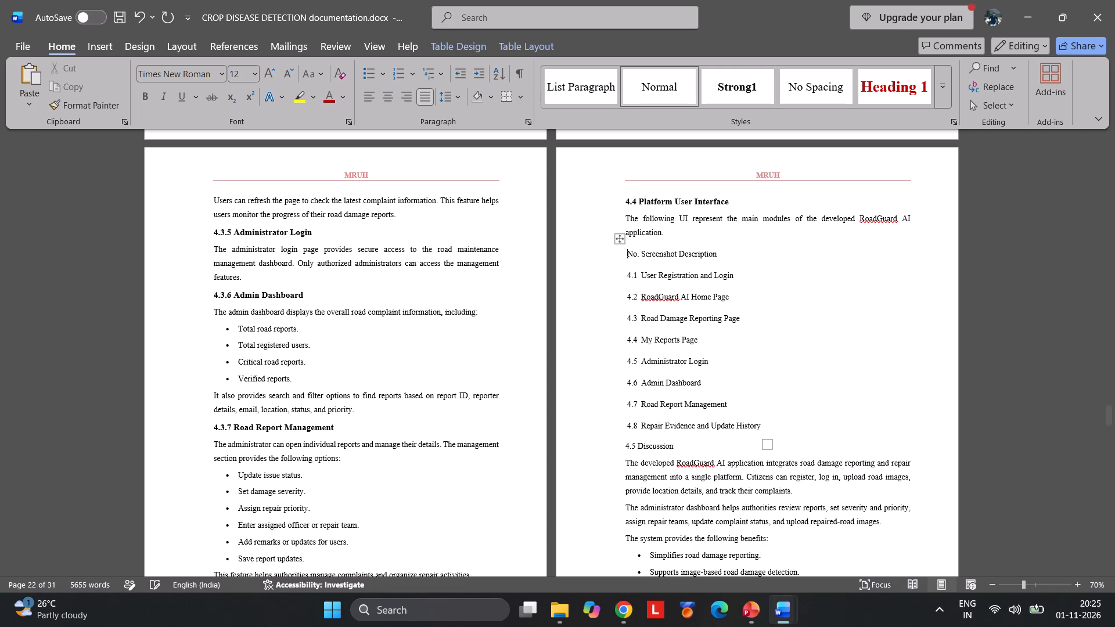
Remove the word Screenshot from the second column header of the section 4.4 table so it reads Description.
left_click(677, 256)
key("BackSpace")
key("BackSpace")
key("BackSpace")
key("BackSpace")
key("BackSpace")
key("BackSpace")
key("BackSpace")
key("BackSpace")
key("BackSpace")
key("BackSpace")
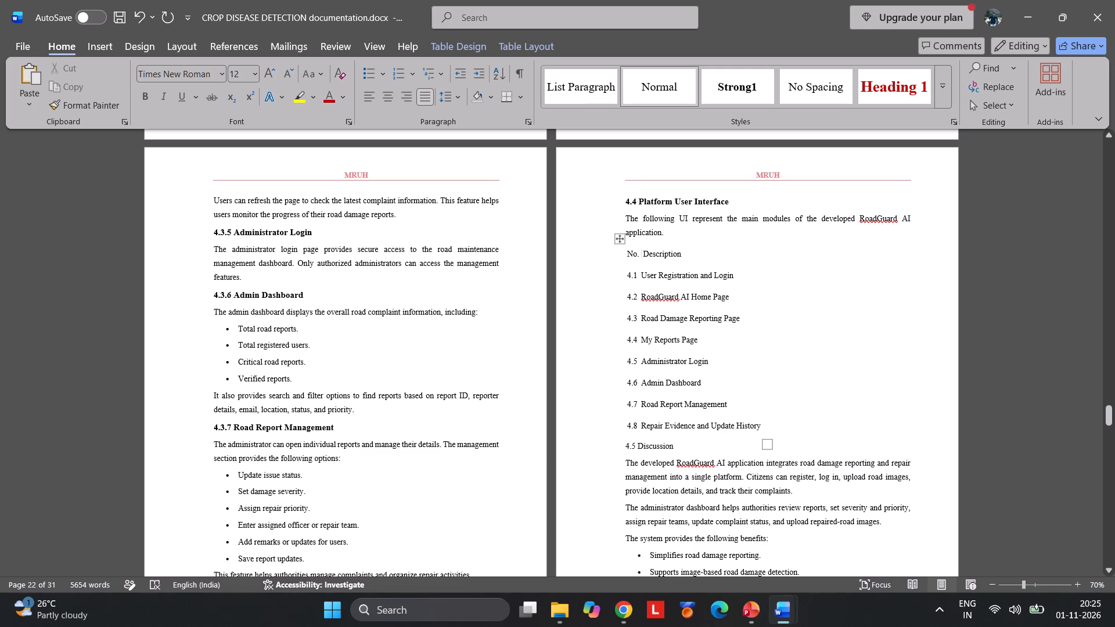
Apply All Borders to the whole No. and Description table in section 4.4.
left_click_drag(767, 423, 589, 265)
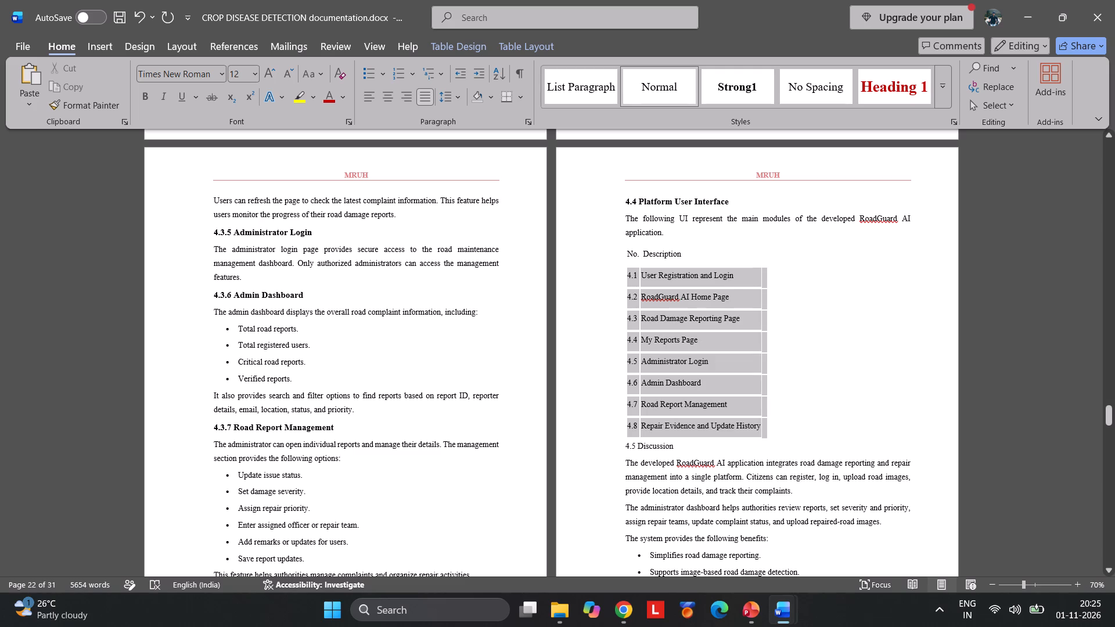
left_click_drag(589, 265, 588, 262)
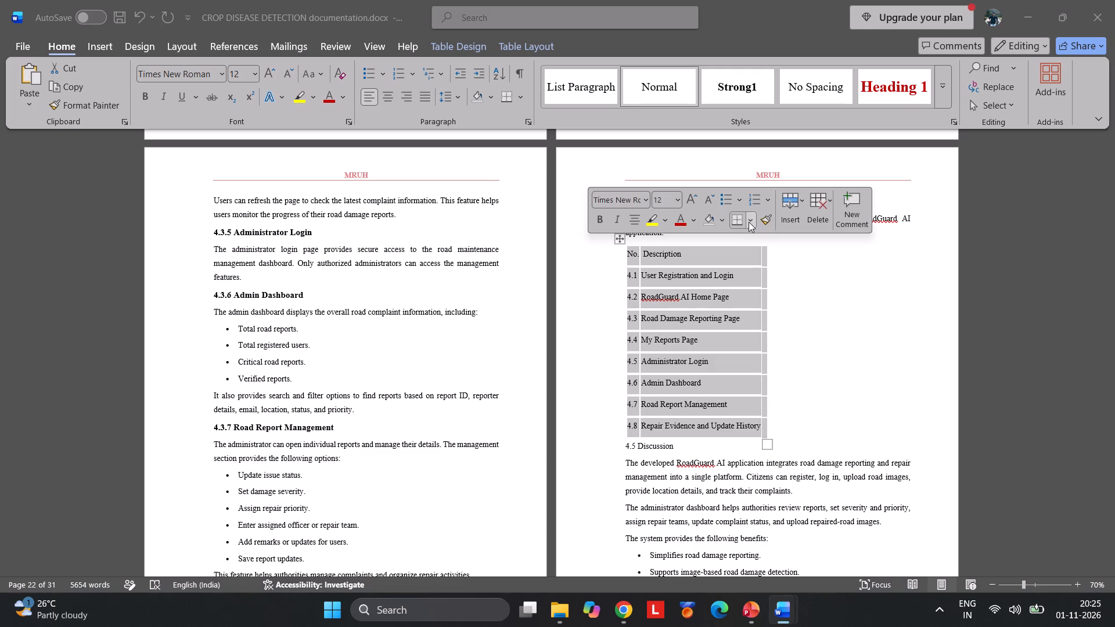
left_click(749, 222)
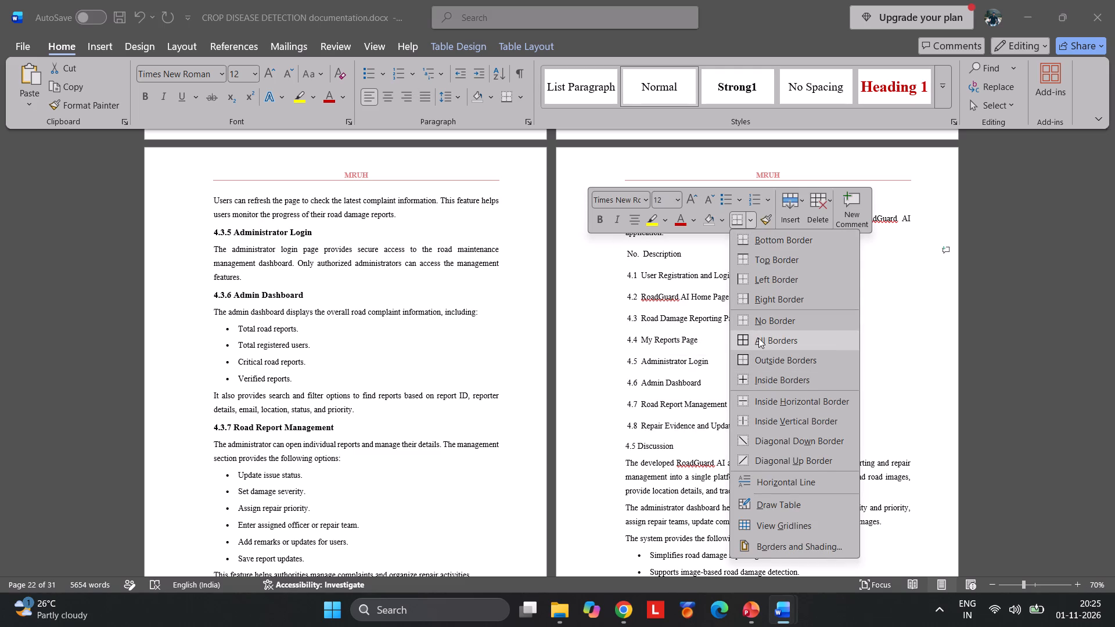
left_click(758, 338)
left_click(848, 347)
Insert a blank line between the section 4.4 table and the heading 4.5 Discussion.
scroll(848, 347, "down", 1)
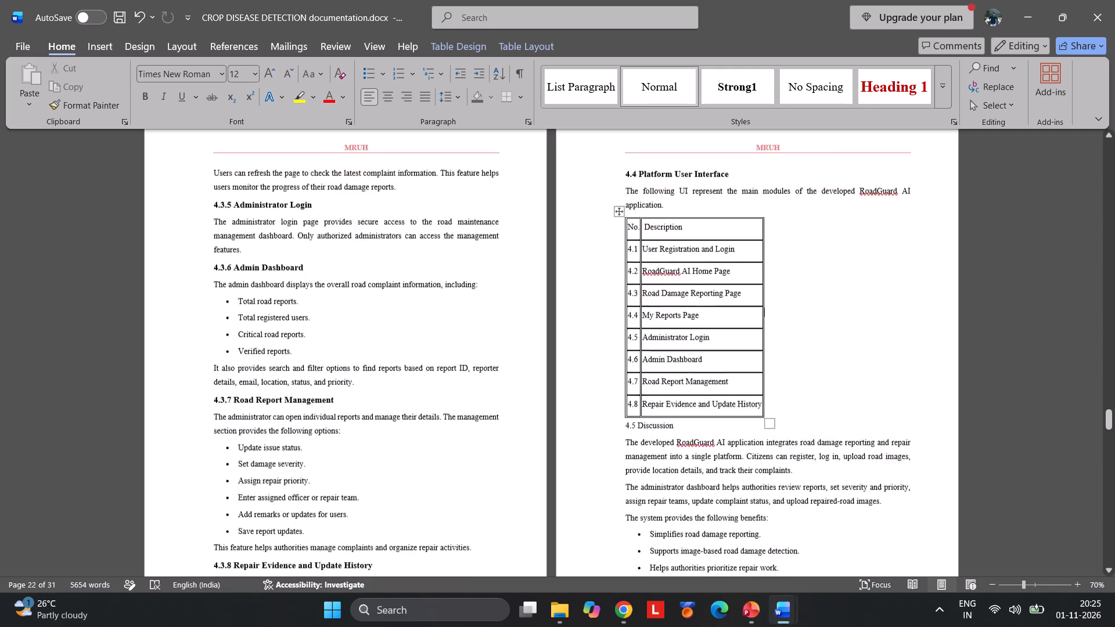
scroll(848, 347, "down", 1)
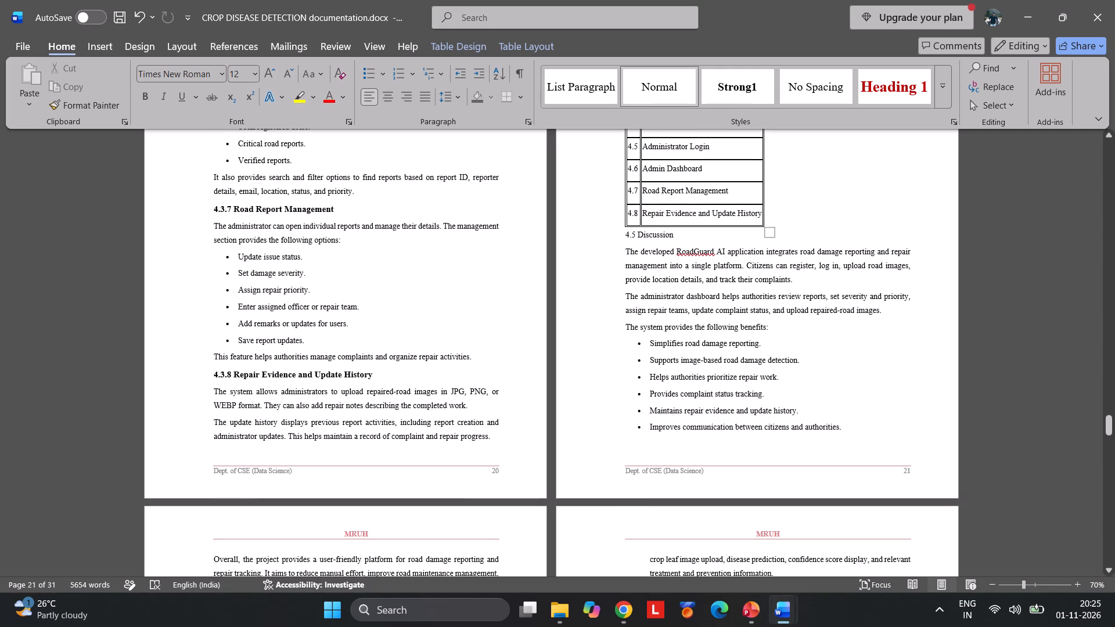
left_click(623, 236)
key("Return")
Make the heading 4.5 Discussion bold and set its font size to 13.
left_click_drag(684, 249, 684, 249)
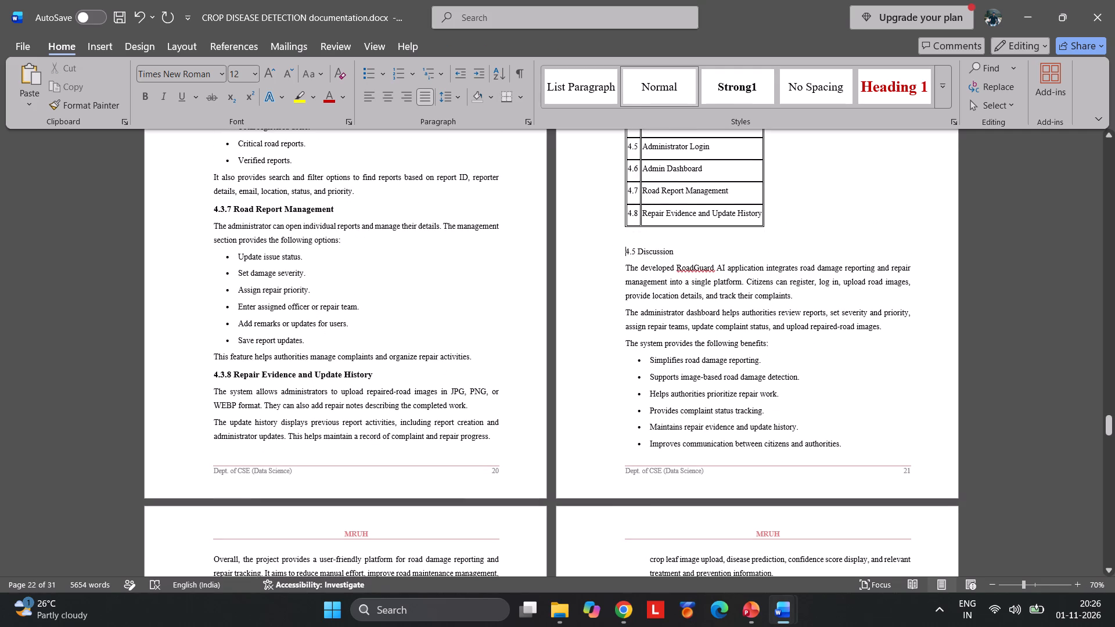
left_click_drag(684, 249, 578, 258)
left_click(596, 231)
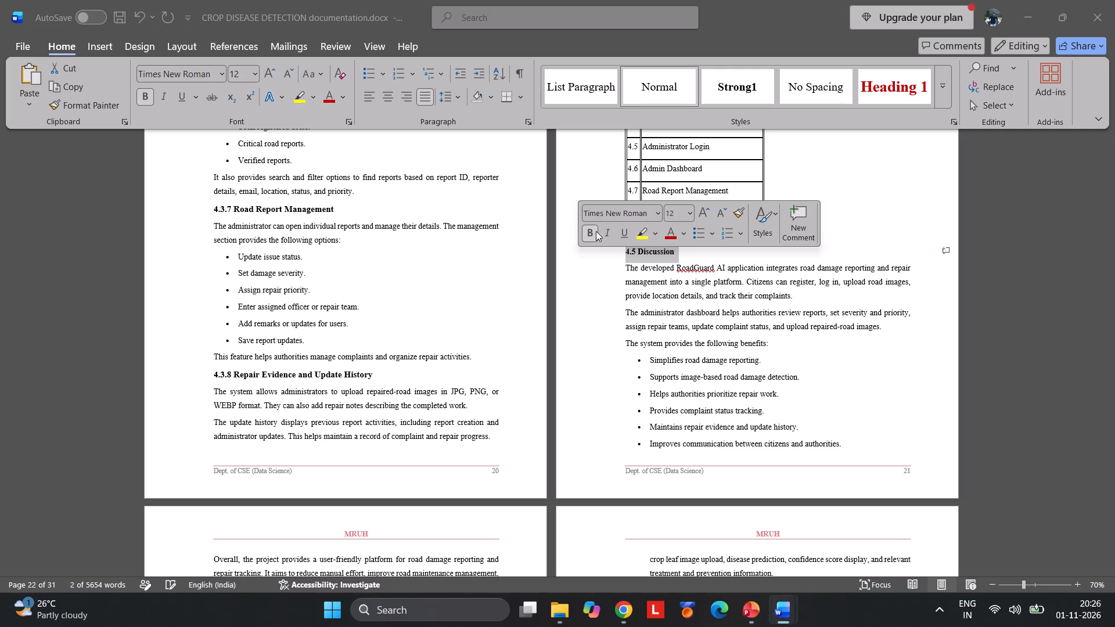
double_click(679, 212)
key("BackSpace")
key("3")
key("Return")
left_click(804, 340)
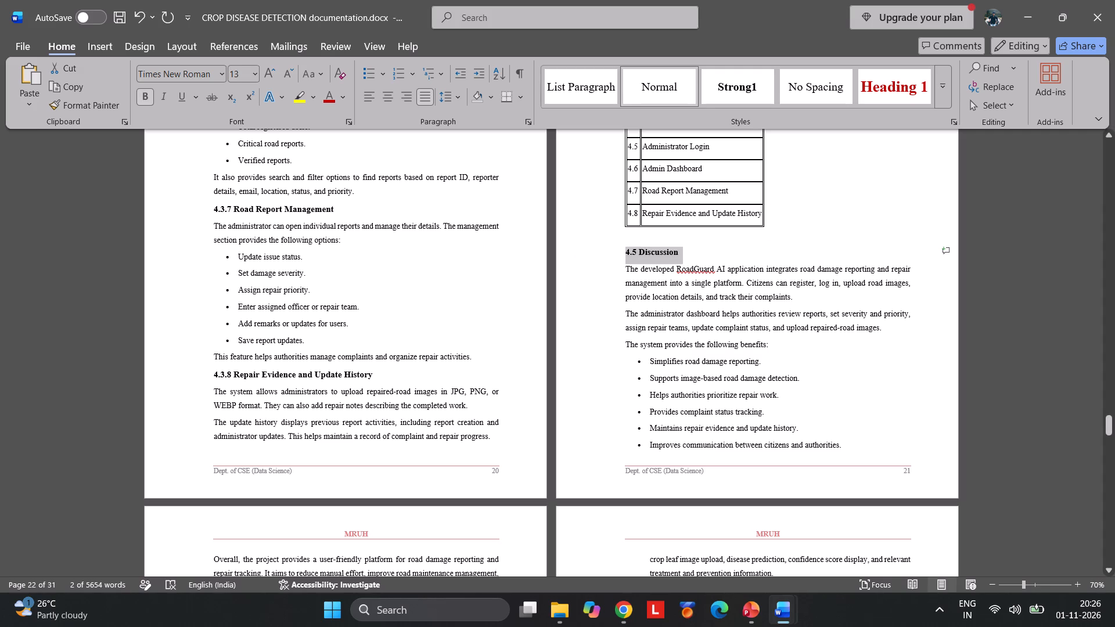
Delete the Important points note before Chapter 5, including its four numbered items and the closing paragraph about the reference documentation.
scroll(804, 340, "down", 1)
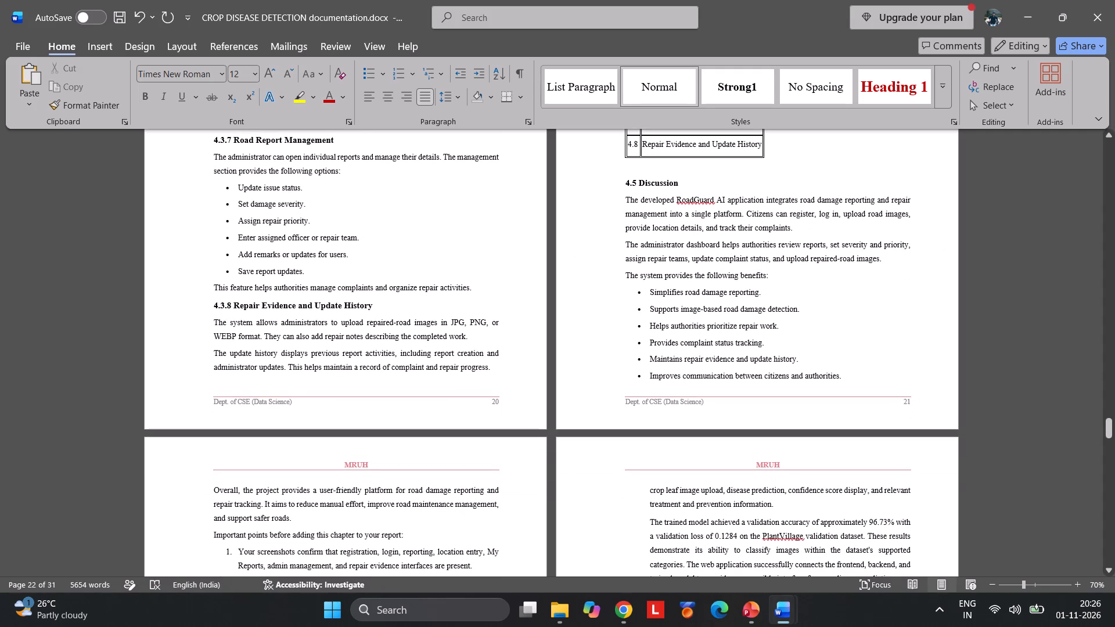
scroll(804, 340, "down", 2)
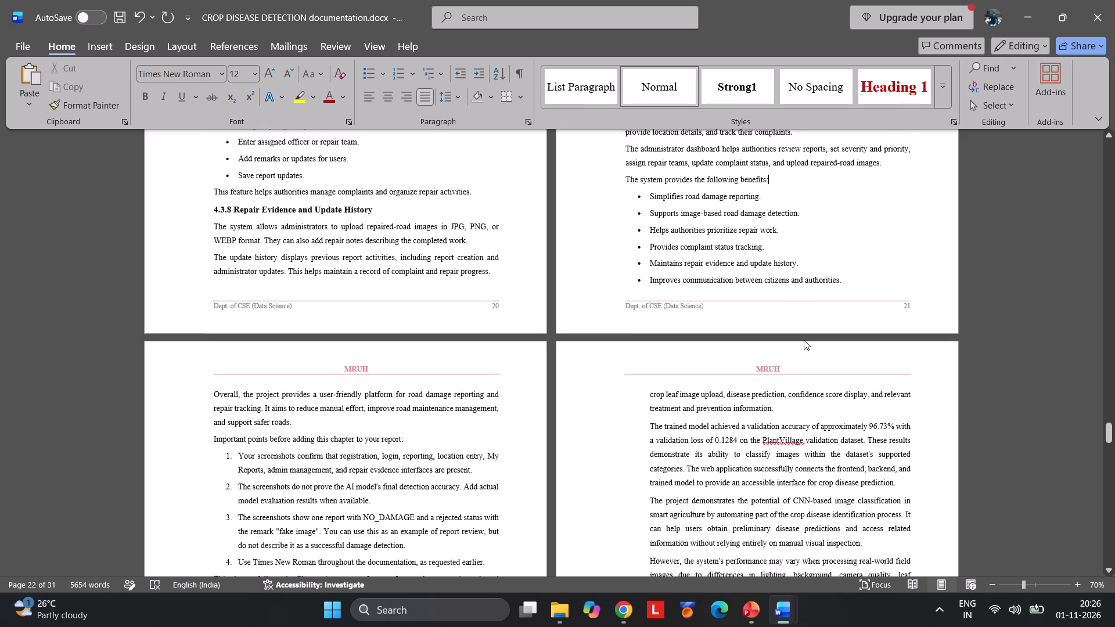
scroll(804, 340, "down", 2)
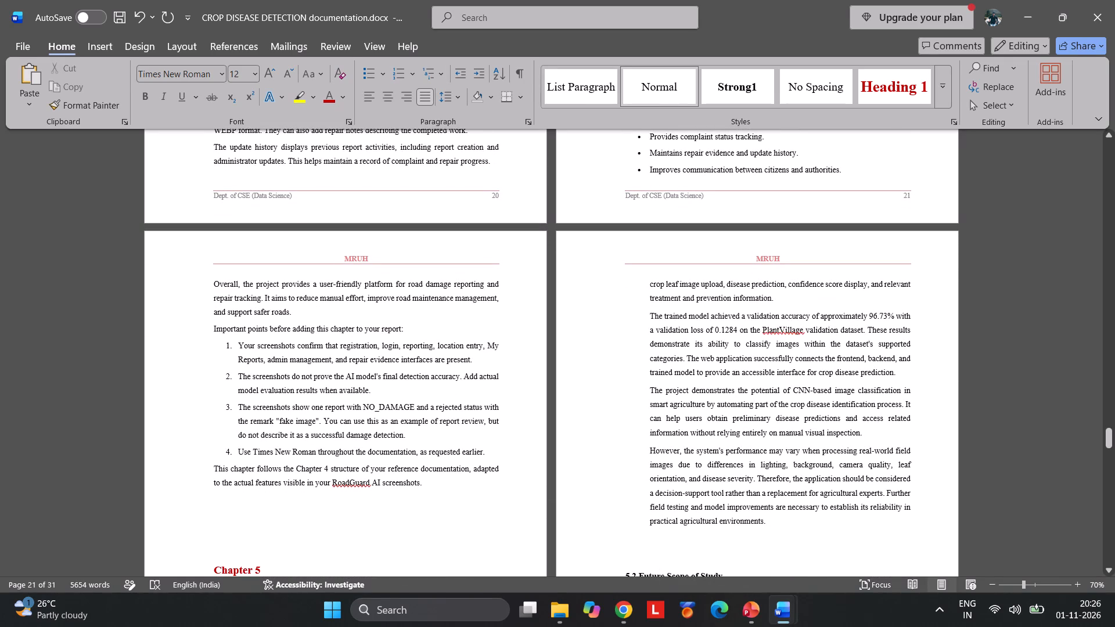
scroll(386, 469, "down", 1)
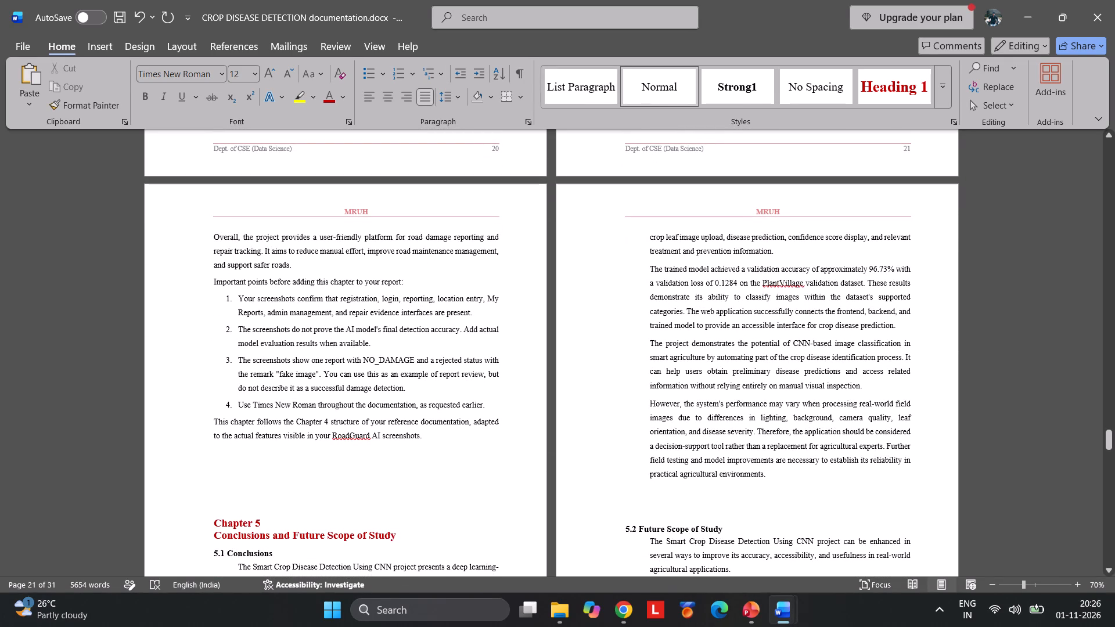
left_click_drag(427, 444, 145, 293)
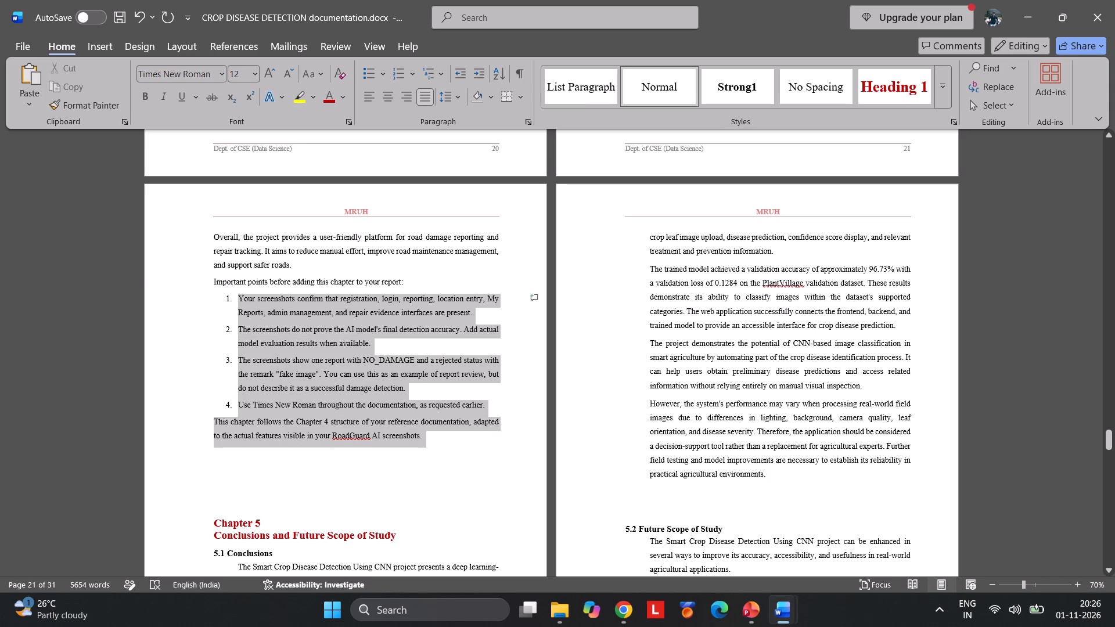
left_click_drag(145, 293, 143, 290)
key("BackSpace")
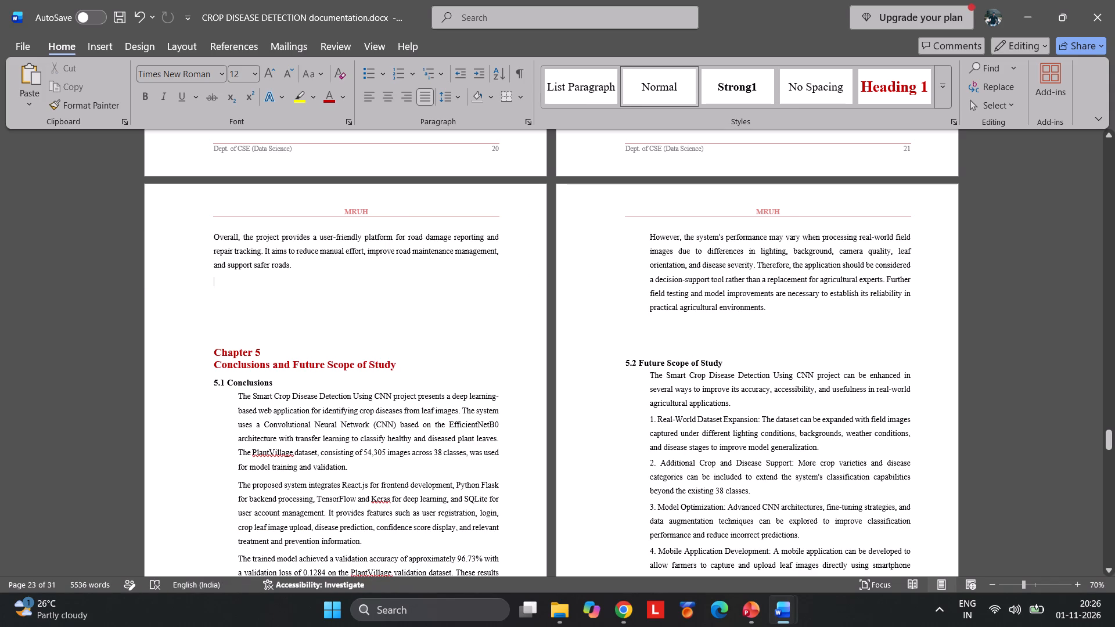
Review Chapter 4 backwards from the discussion's closing paragraph to the evaluation metrics table in section 4.1.1.
scroll(143, 290, "up", 1)
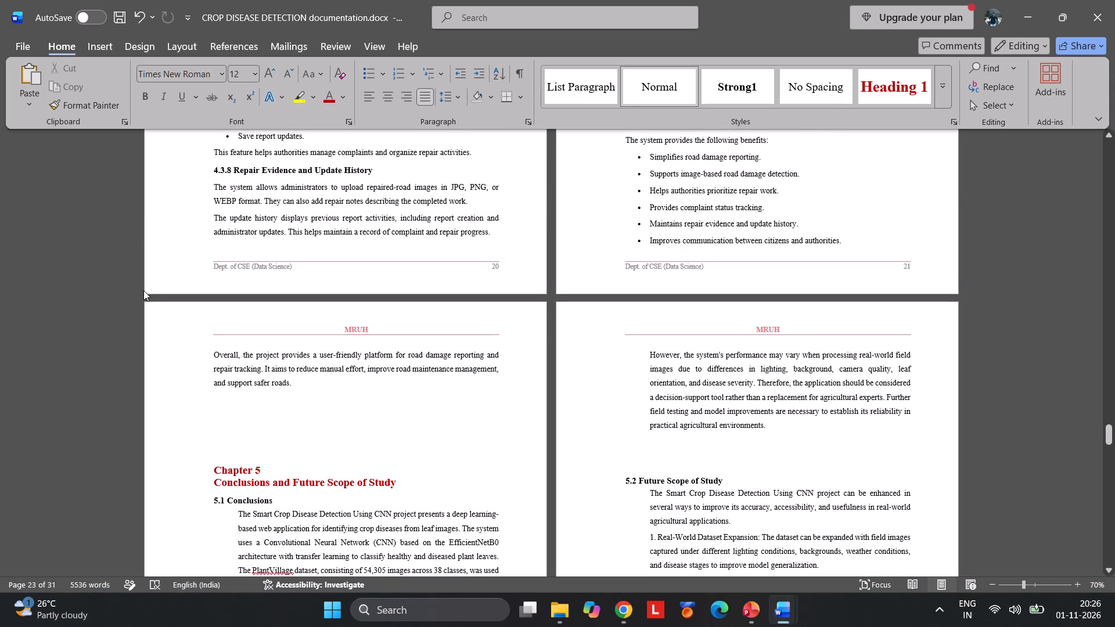
scroll(143, 290, "up", 2)
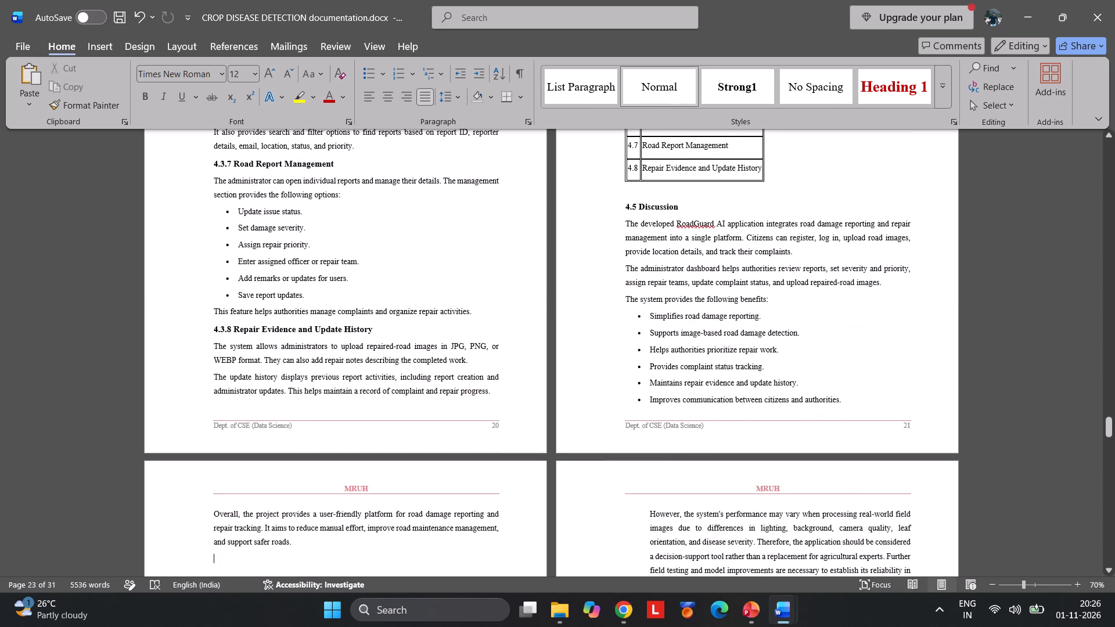
scroll(143, 290, "up", 4)
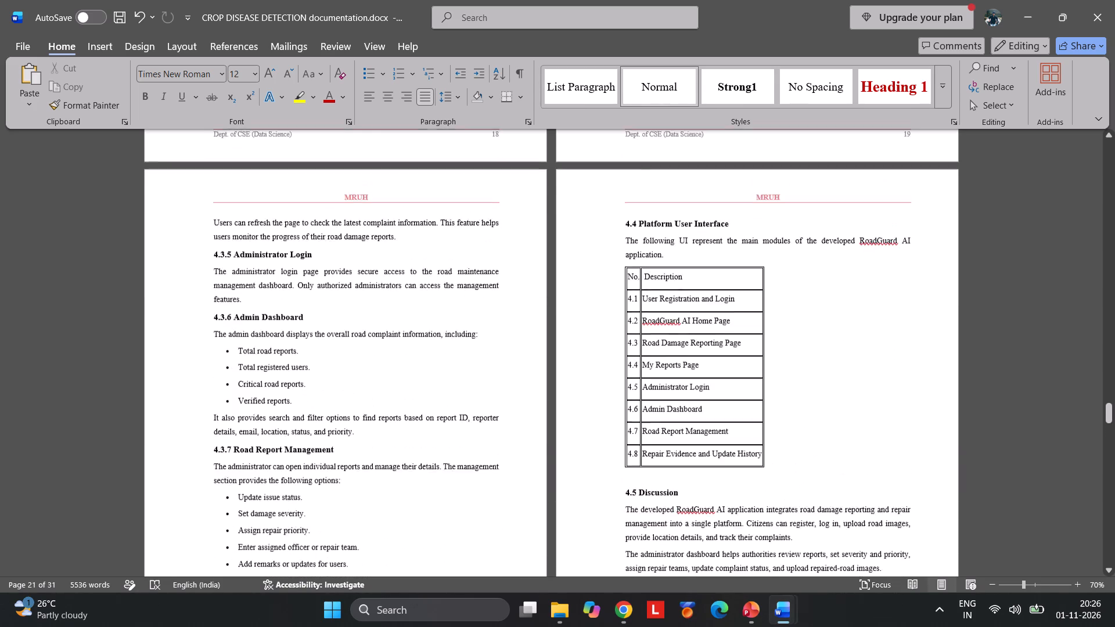
scroll(143, 290, "up", 4)
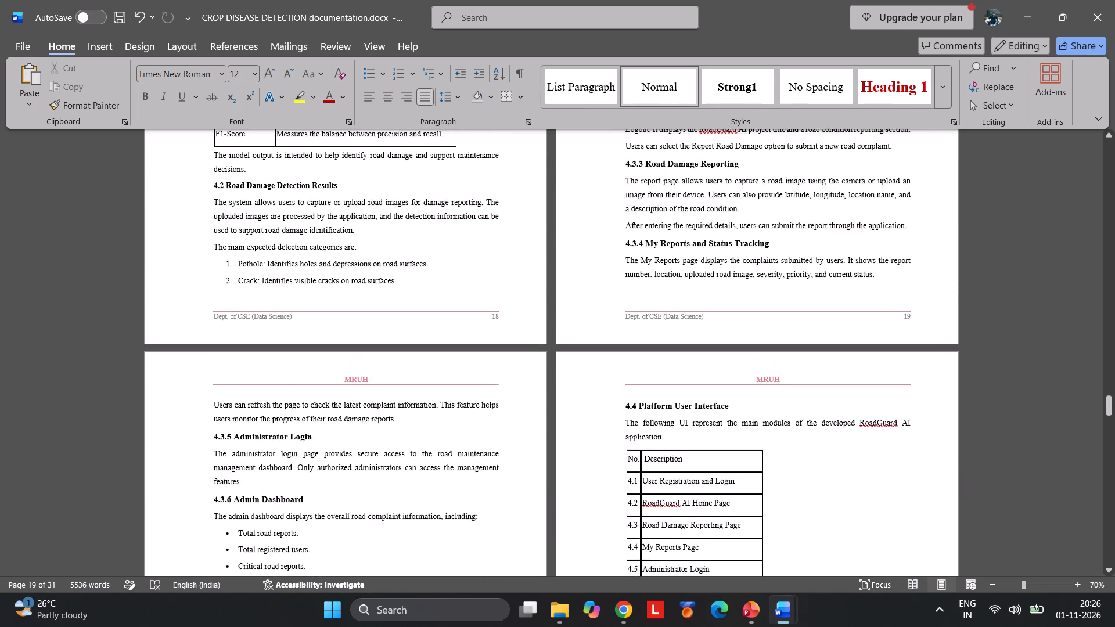
scroll(143, 290, "up", 2)
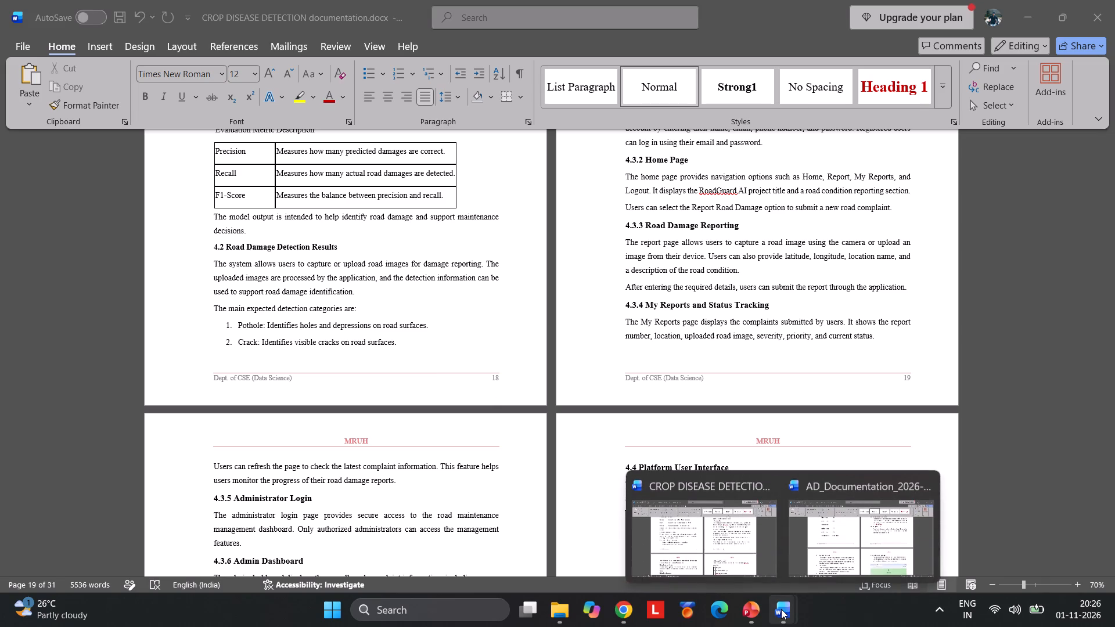
Switch to AD_Documentation_2026-27.docx and examine how its Chapter 4 lays out the results, functional outcomes and platform screenshots.
left_click(869, 525)
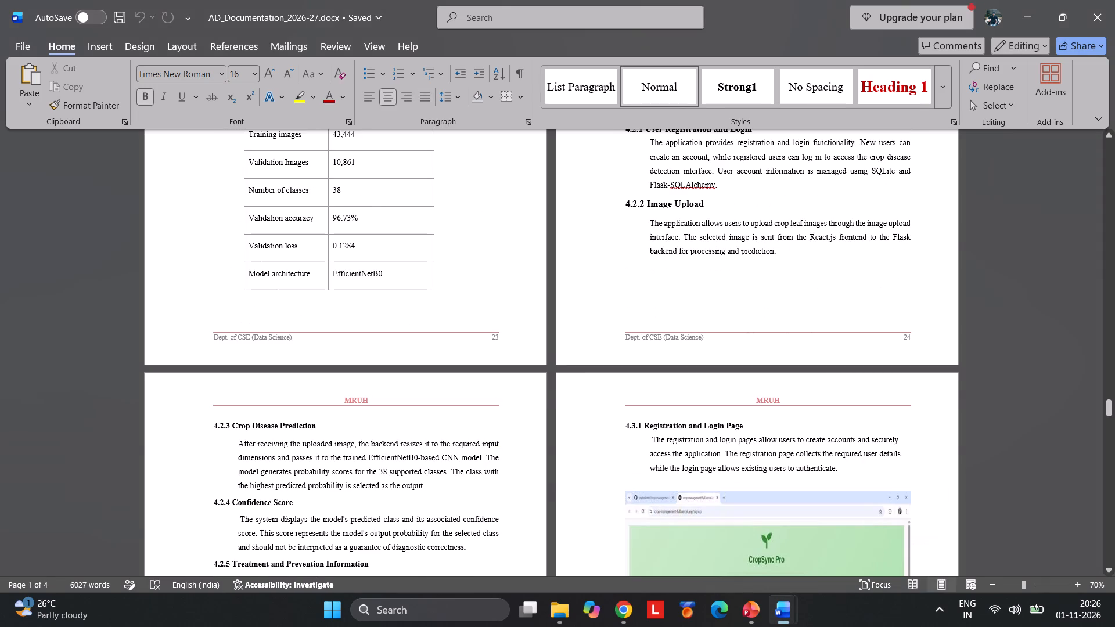
scroll(682, 368, "up", 4)
scroll(682, 368, "down", 1)
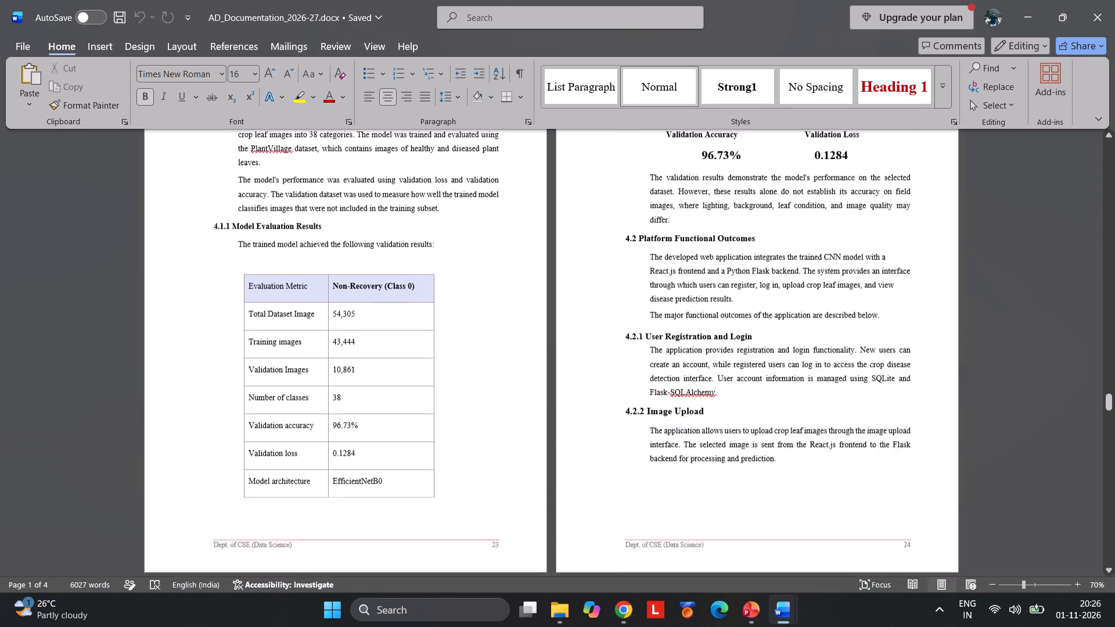
scroll(682, 368, "down", 4)
scroll(682, 368, "up", 1)
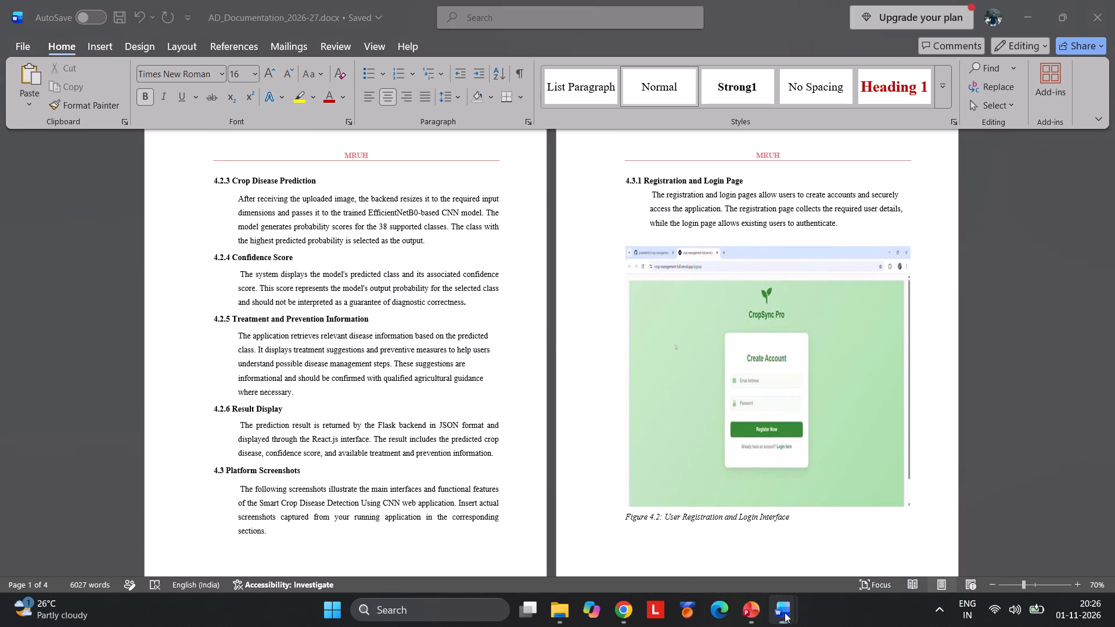
Return to CROP DISEASE DETECTION documentation.docx and place the cursor at the end of the 4.3.1 User Registration and Login text.
left_click(730, 533)
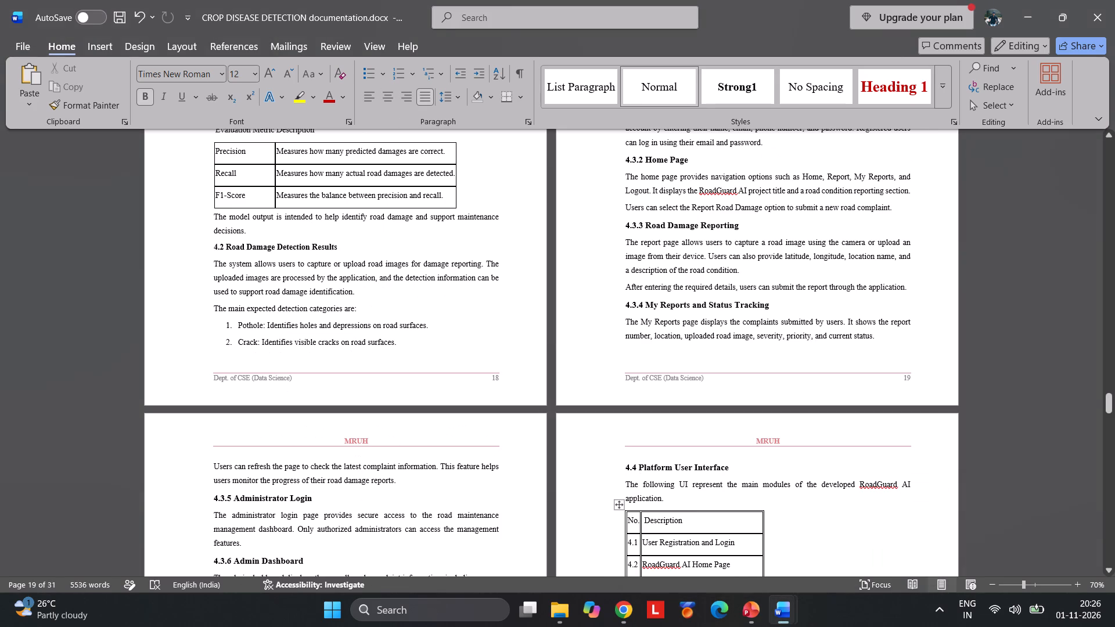
scroll(671, 354, "up", 1)
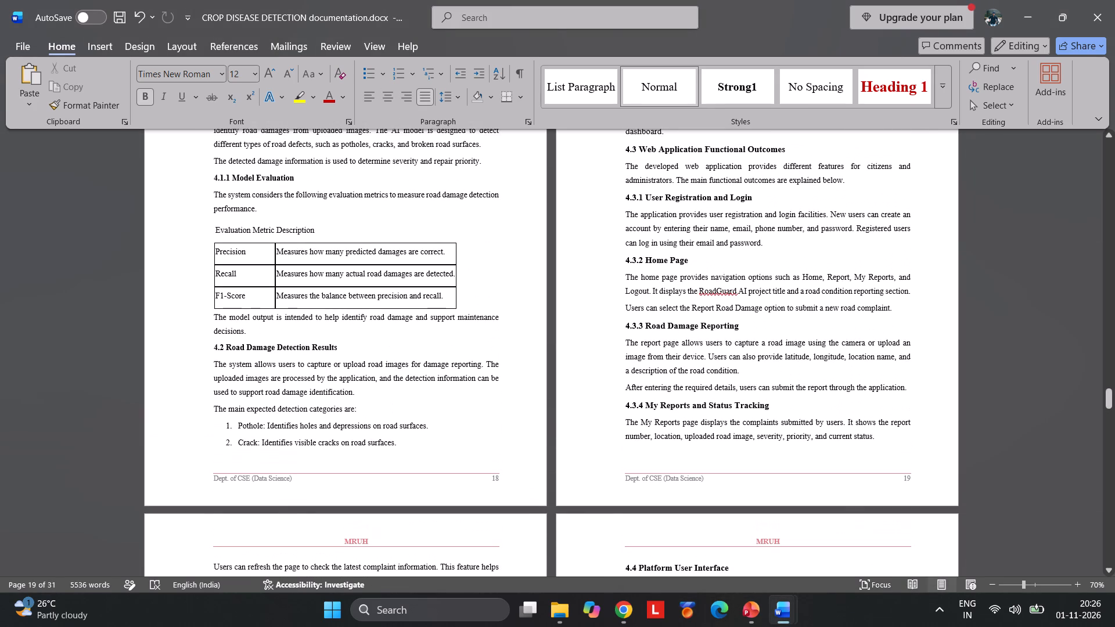
left_click(770, 242)
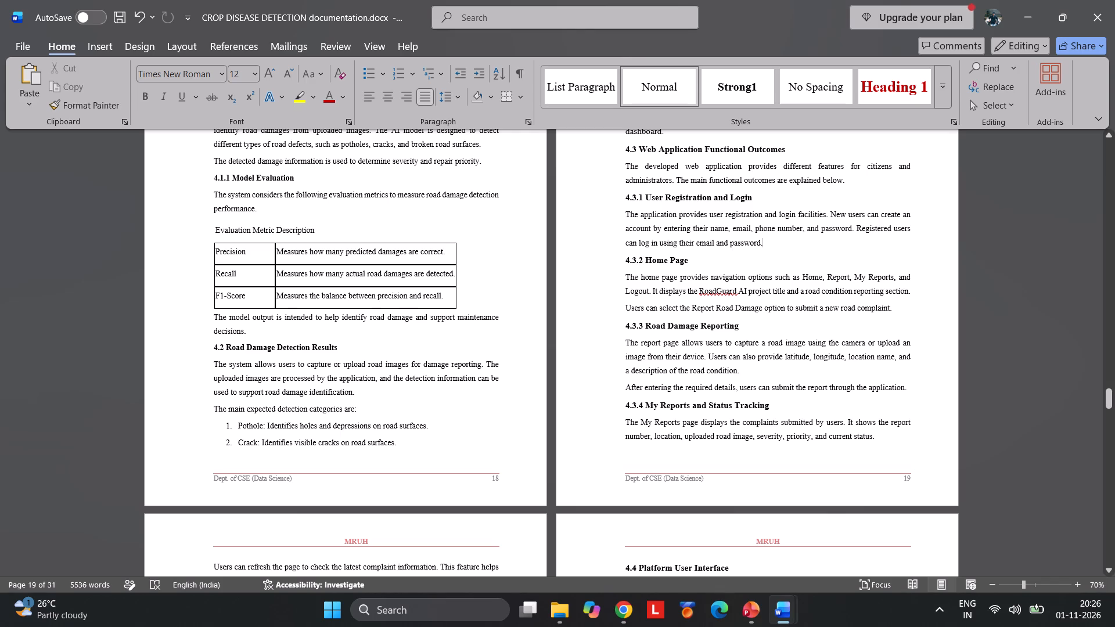
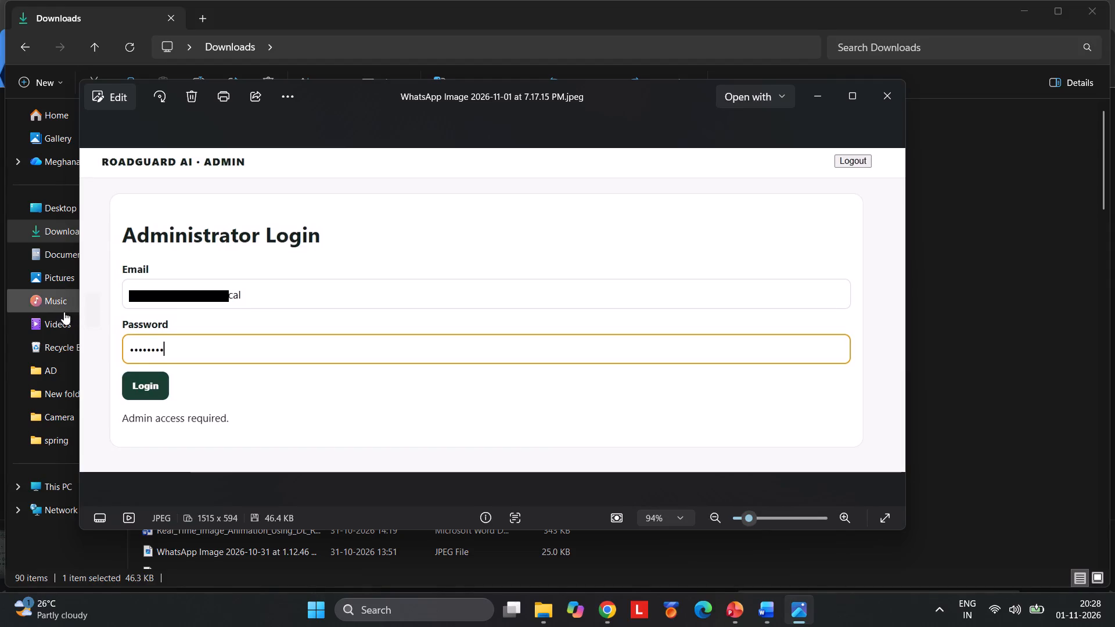
Find the Create User Account screenshot among the downloaded WhatsApp images and copy it to the clipboard.
left_click(88, 312)
left_click(88, 312)
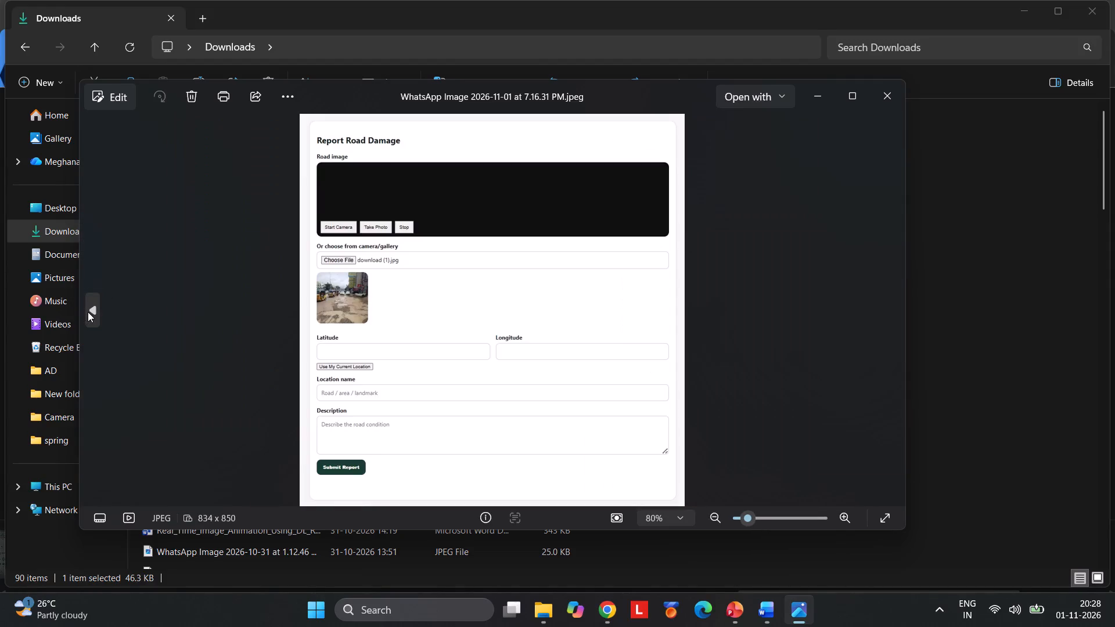
left_click(88, 312)
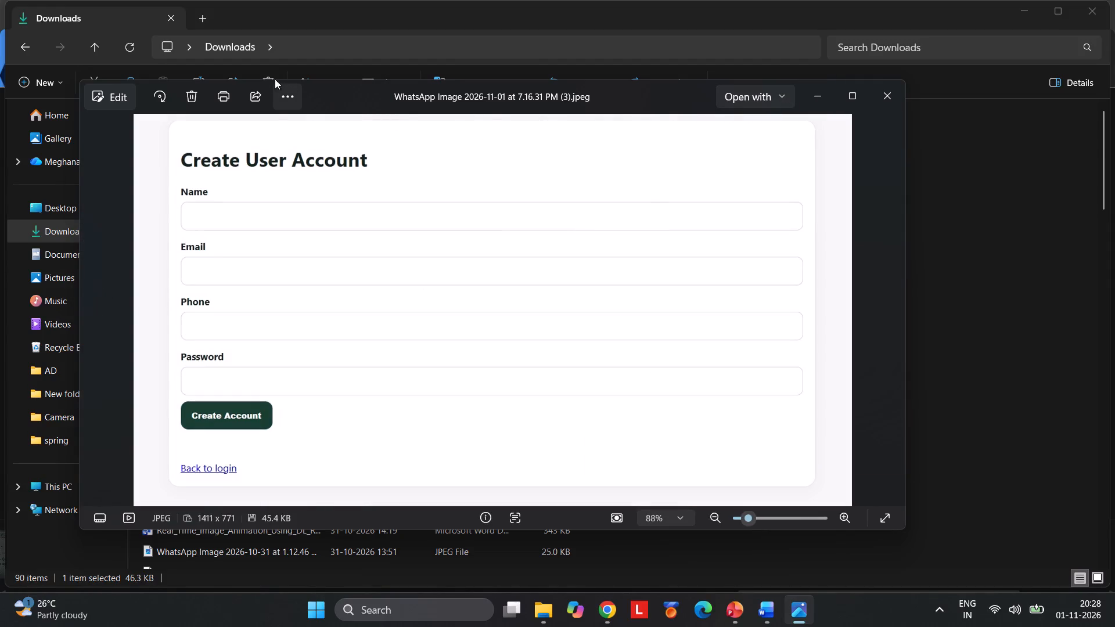
left_click(283, 92)
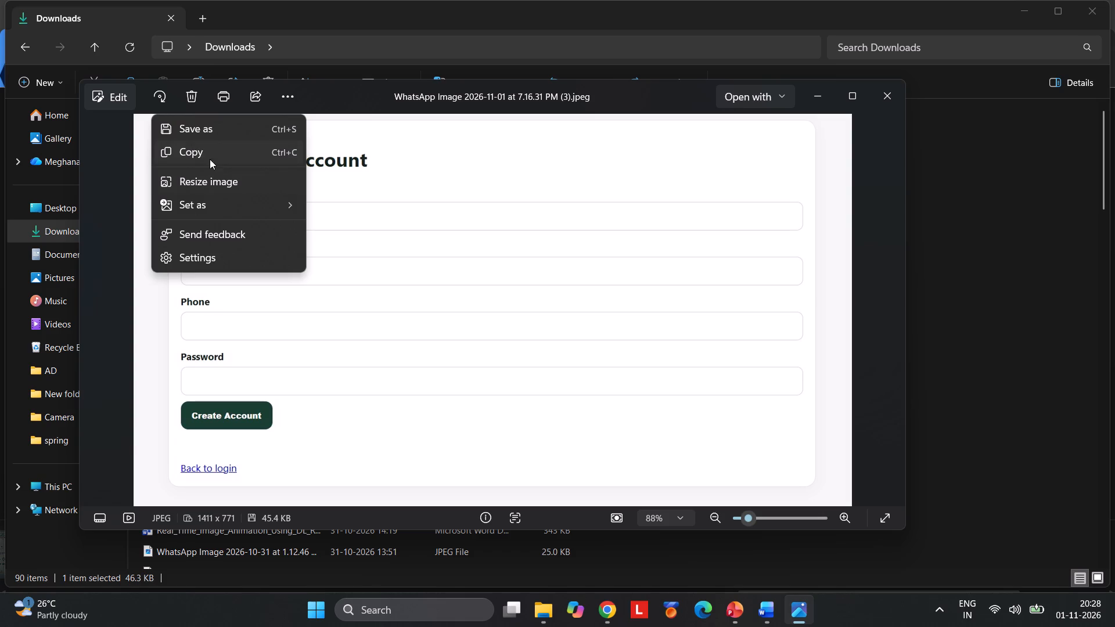
left_click(197, 152)
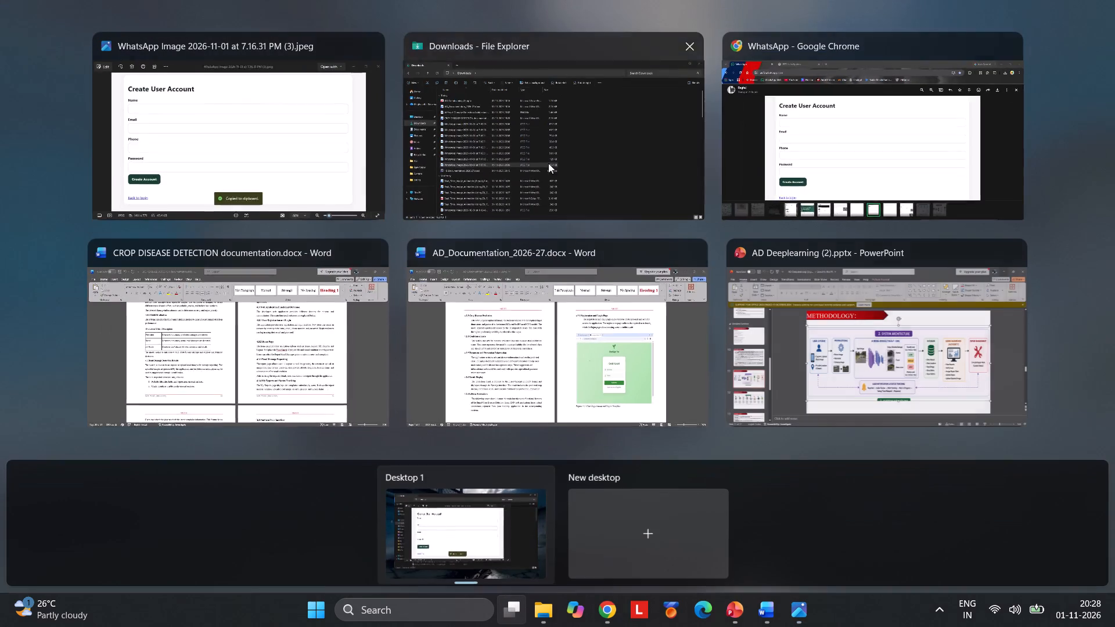
Close the Downloads File Explorer window and return to CROP DISEASE DETECTION documentation.docx at section 4.3.1.
left_click(689, 43)
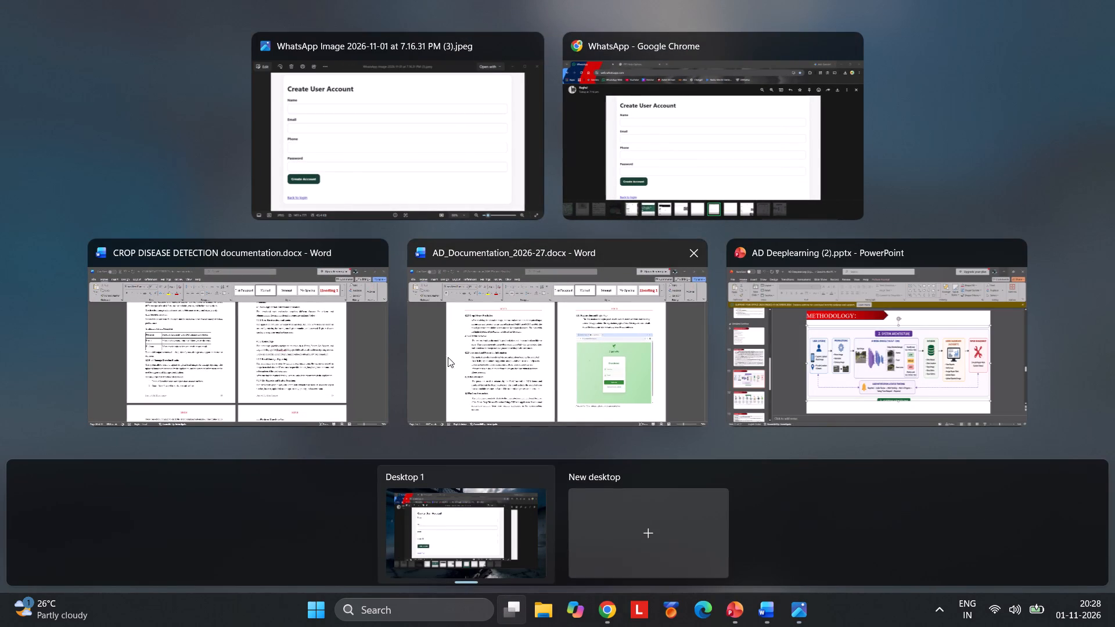
left_click(314, 358)
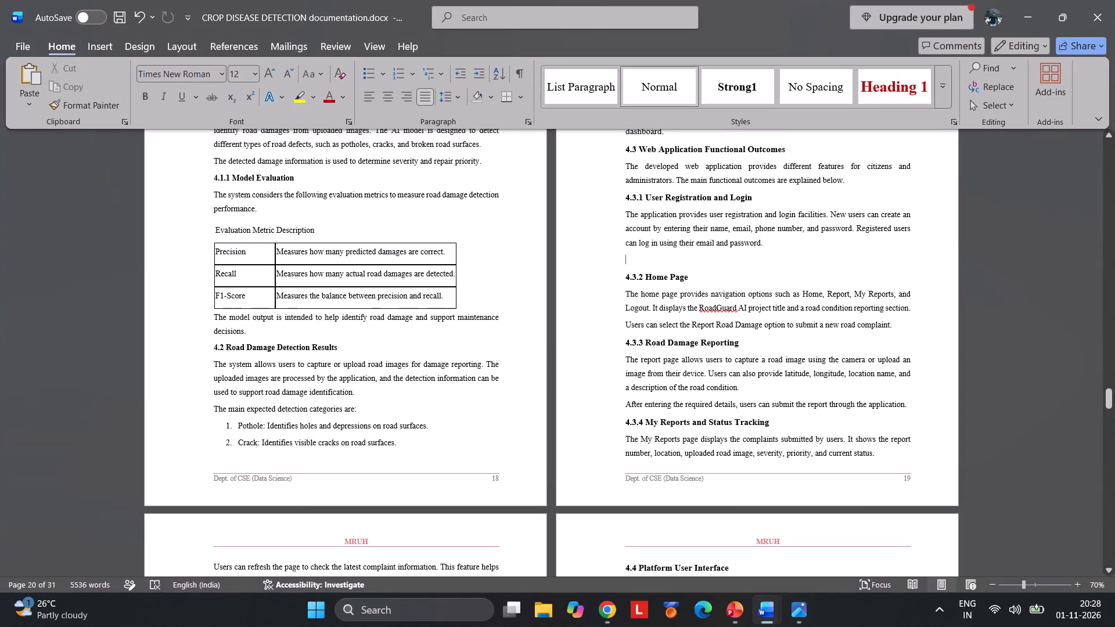
Paste the copied Create User Account form screenshot below the 4.3.1 User Registration and Login text.
key("ctrl+v")
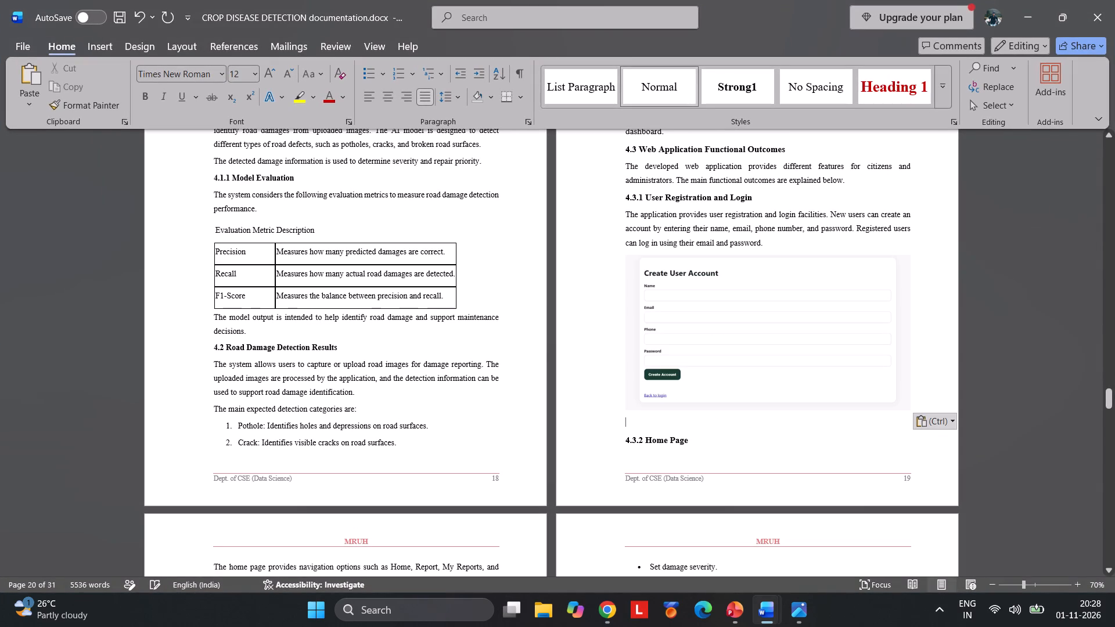
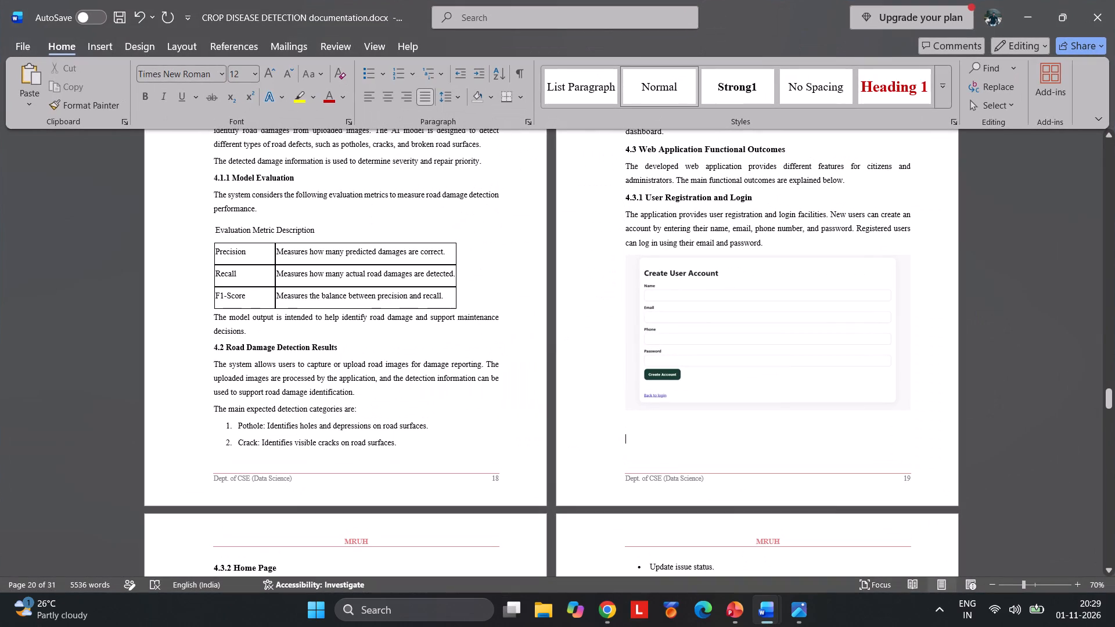
left_click(906, 415)
key("Return")
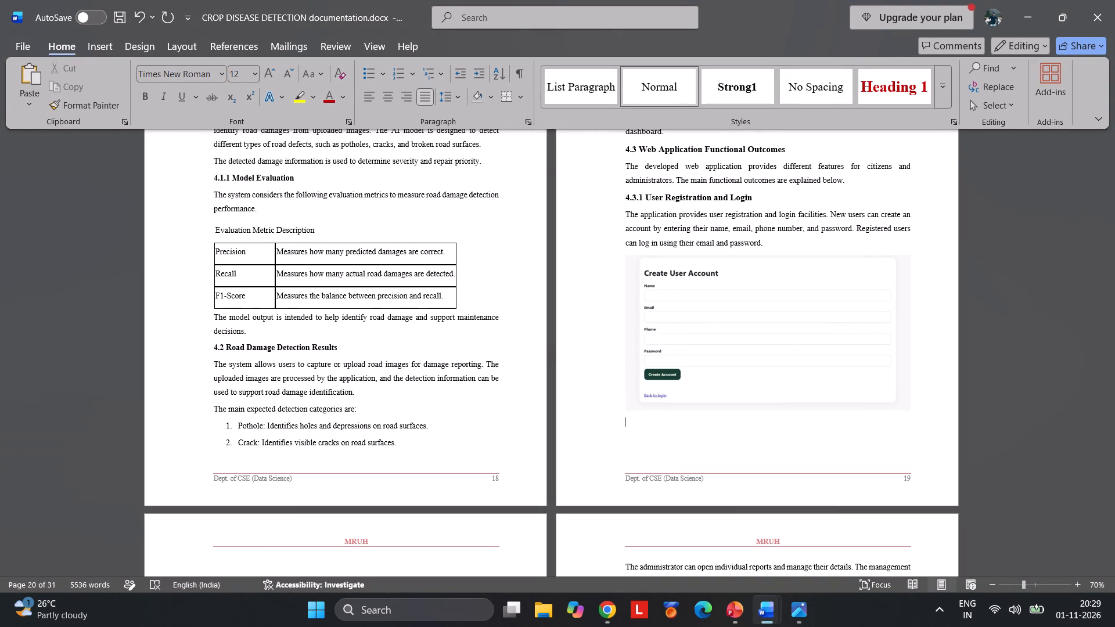
key("ctrl+v")
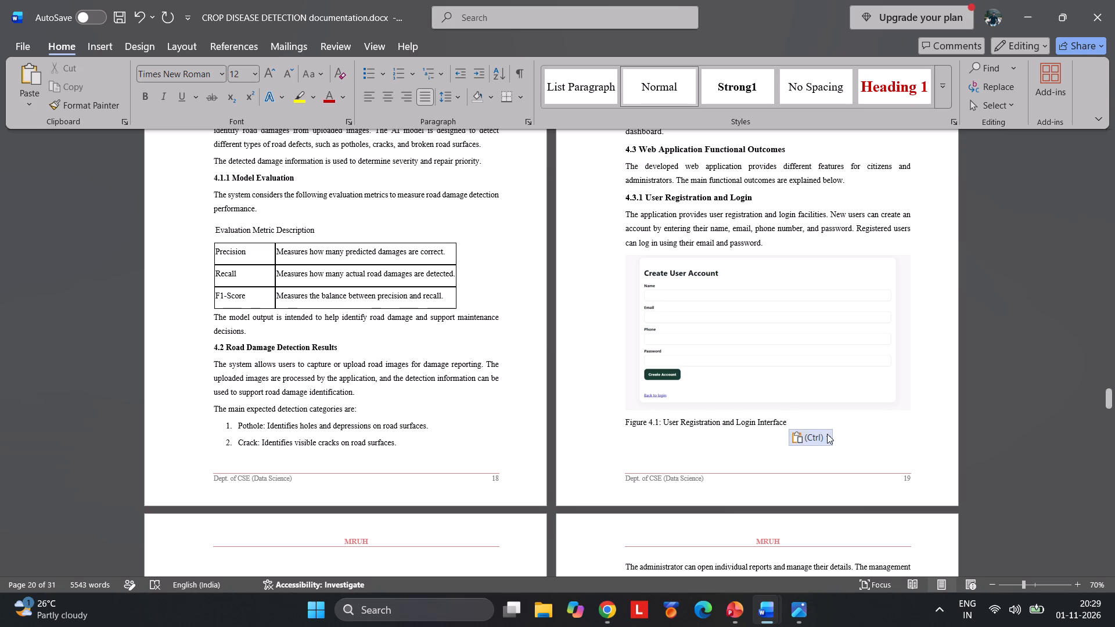
Make the "Figure 4.1:" label of the User Registration and Login Interface caption bold.
left_click_drag(660, 426, 587, 421)
left_click(599, 391)
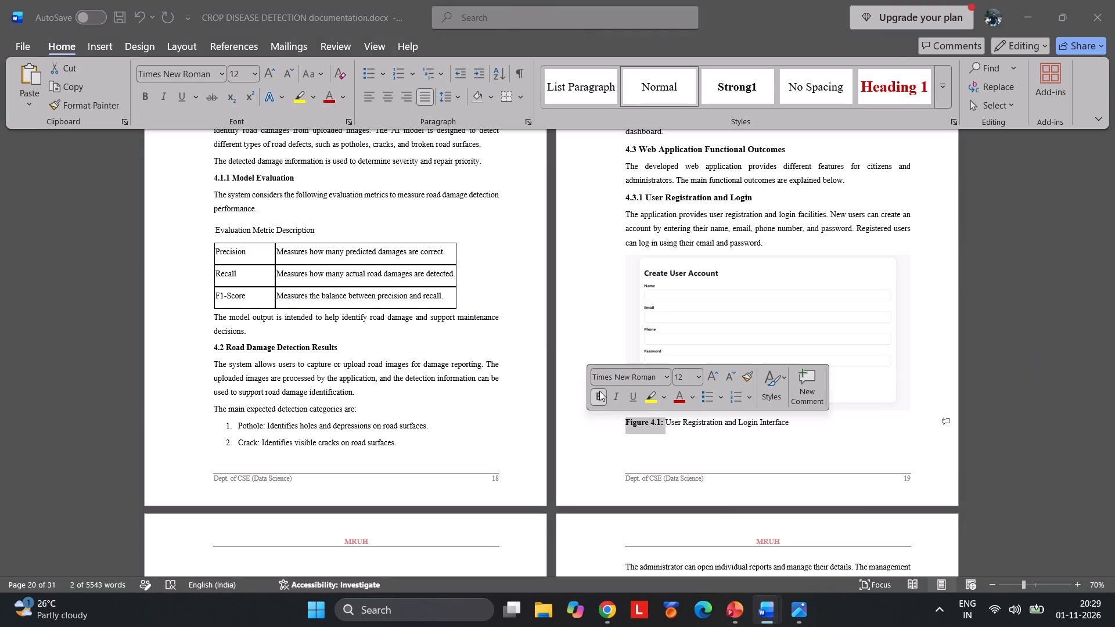
left_click(706, 452)
Examine the sections following 4.3.1 in the project document and the home page screenshot layout in AD_Documentation_2026-27.docx.
scroll(706, 452, "down", 2)
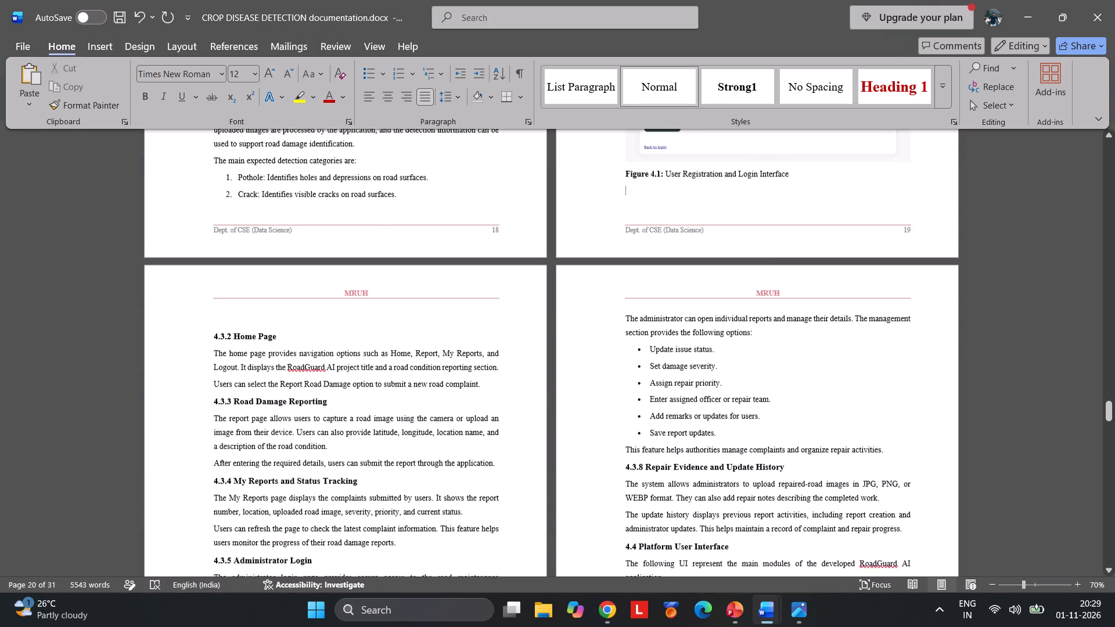
scroll(706, 452, "down", 2)
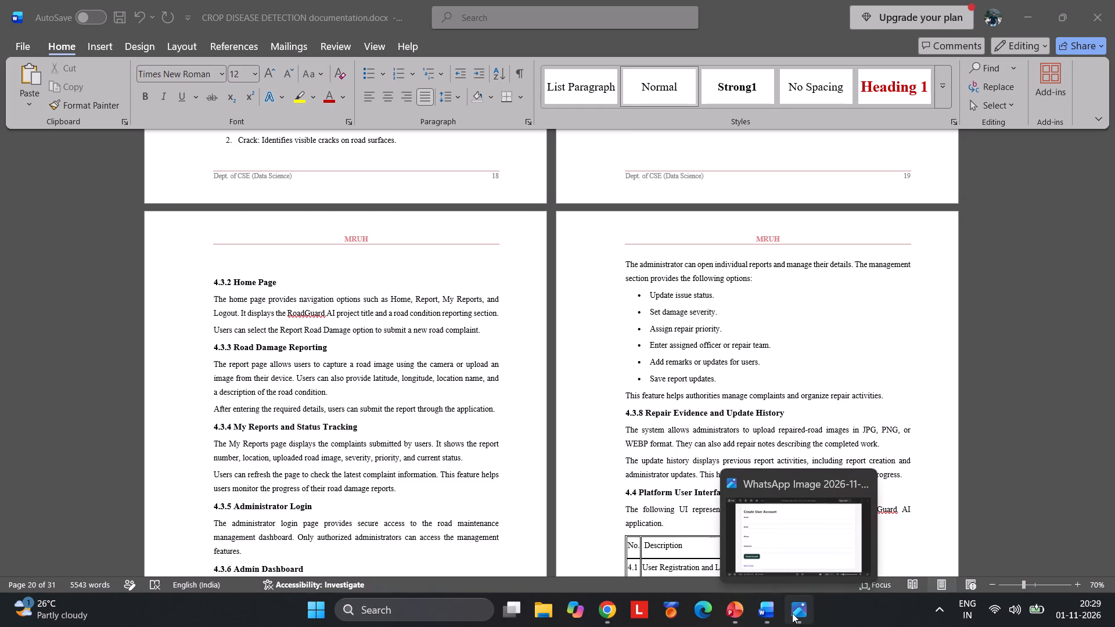
left_click(807, 554)
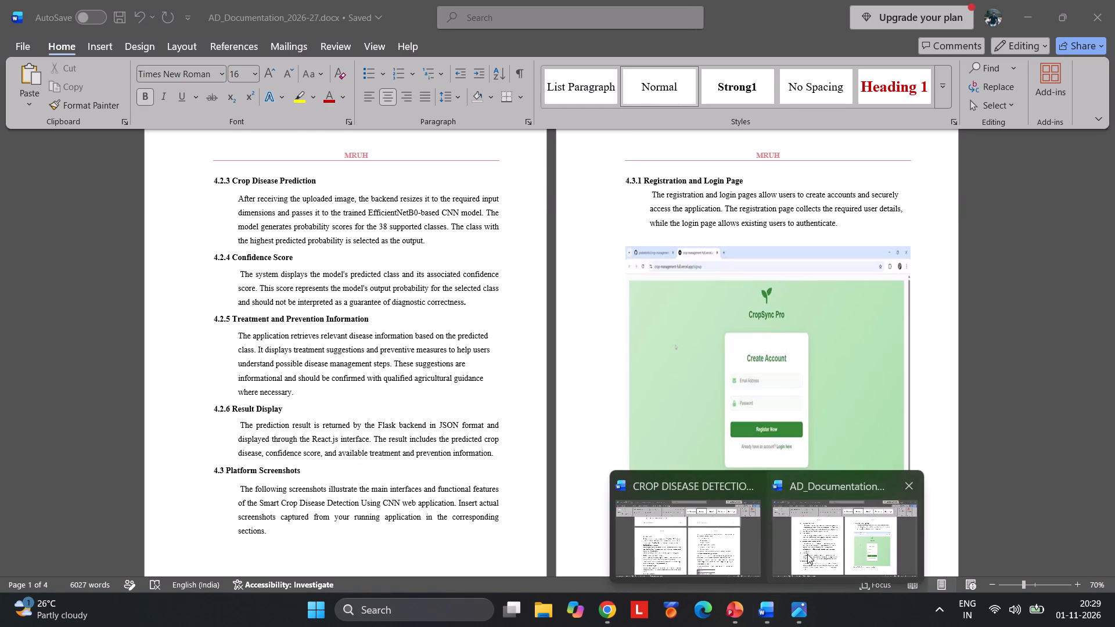
scroll(675, 413, "down", 4)
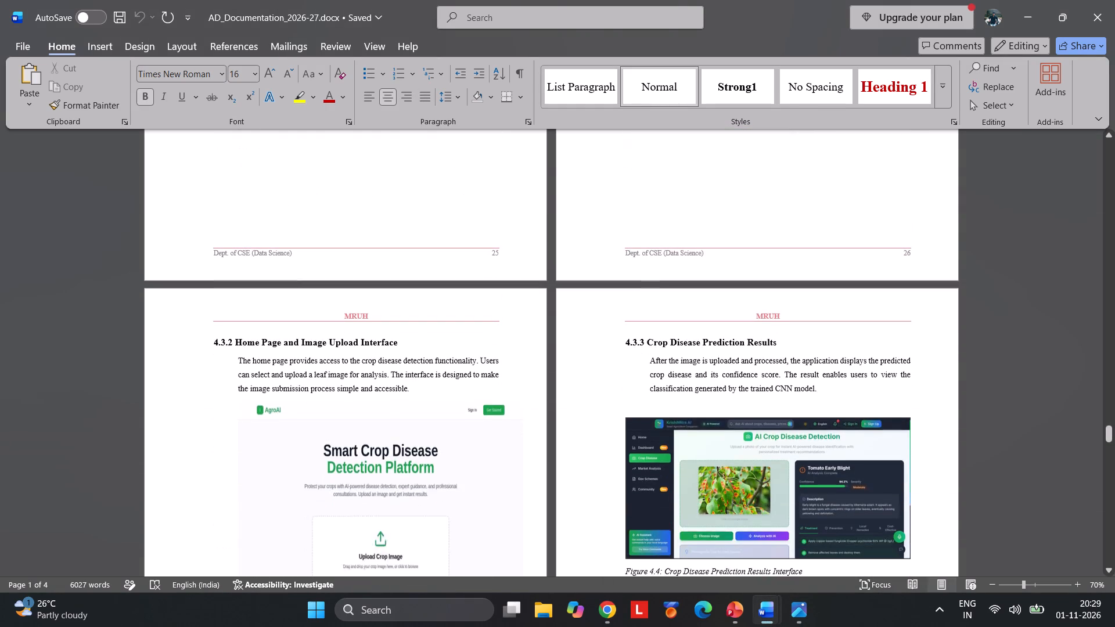
scroll(675, 413, "down", 4)
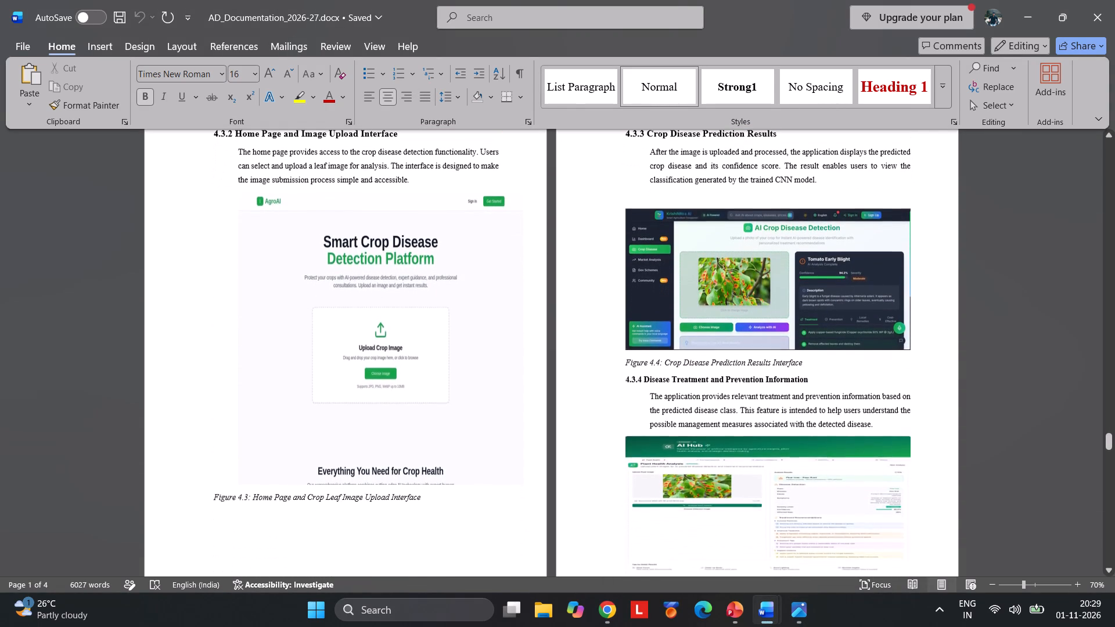
scroll(675, 413, "down", 1)
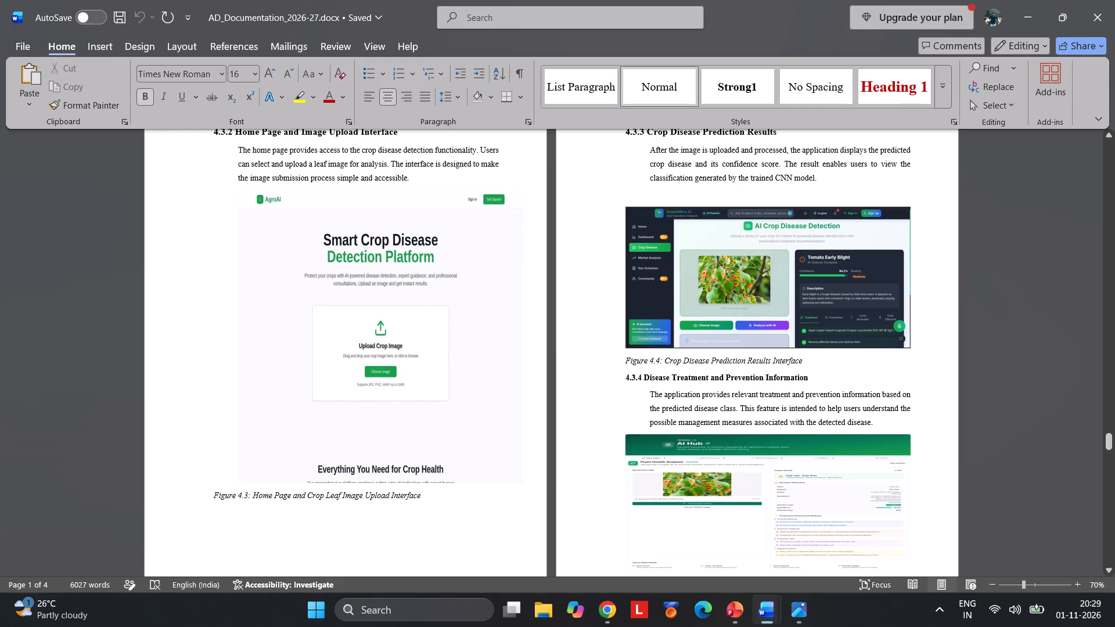
Find the RoadGuard AI home page screenshot with the "Report road damage with location and evidence." banner in Photos and copy it.
left_click(795, 611)
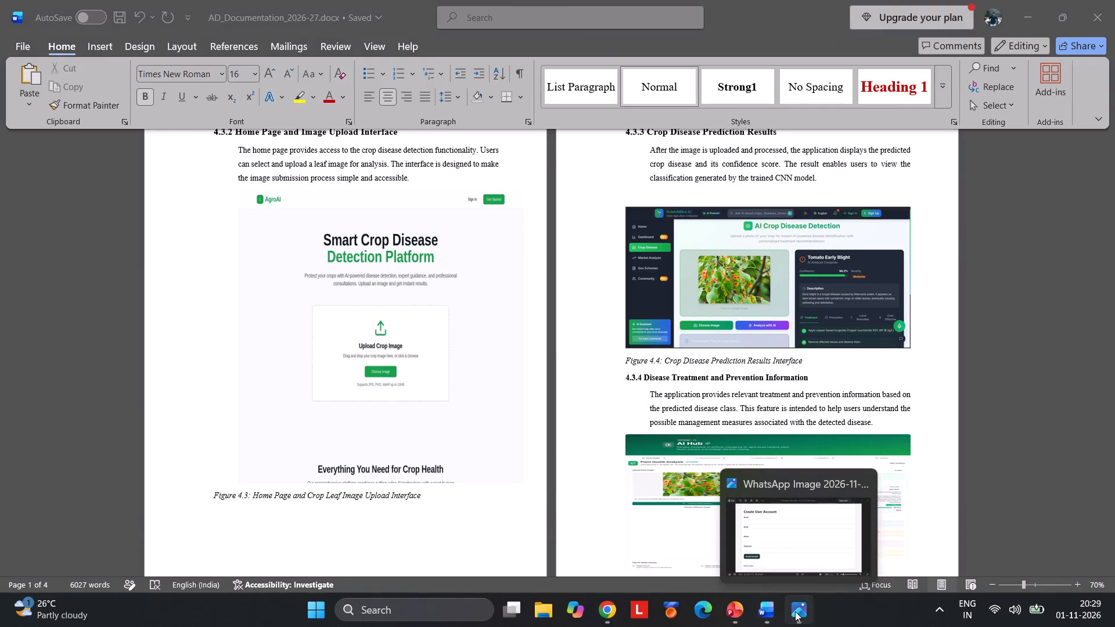
key("Left")
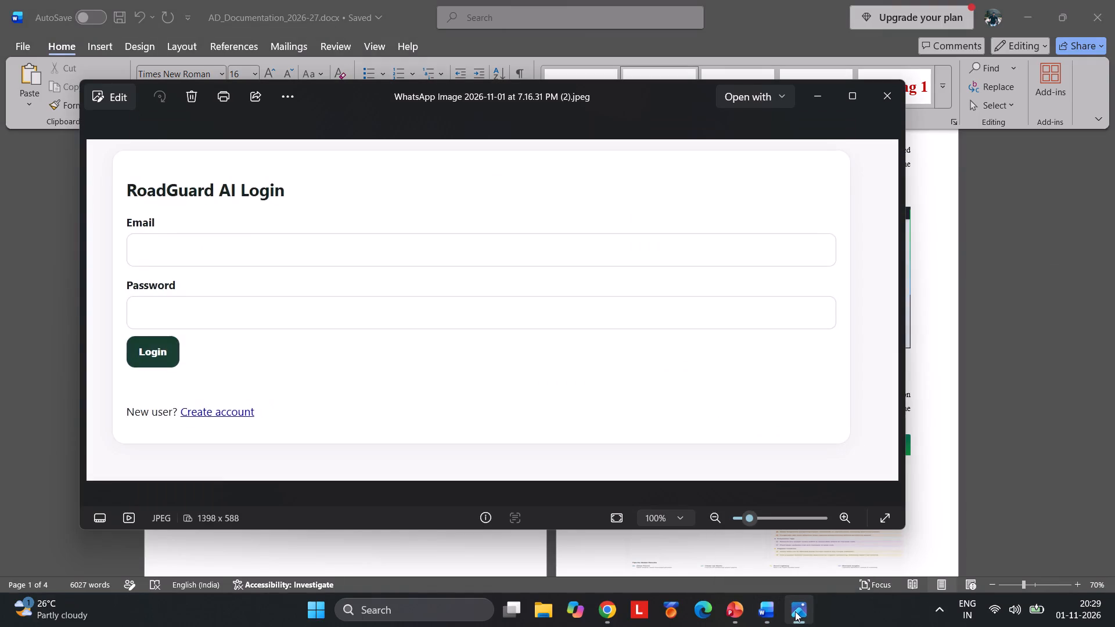
key("Right")
key("Right")
key("Left")
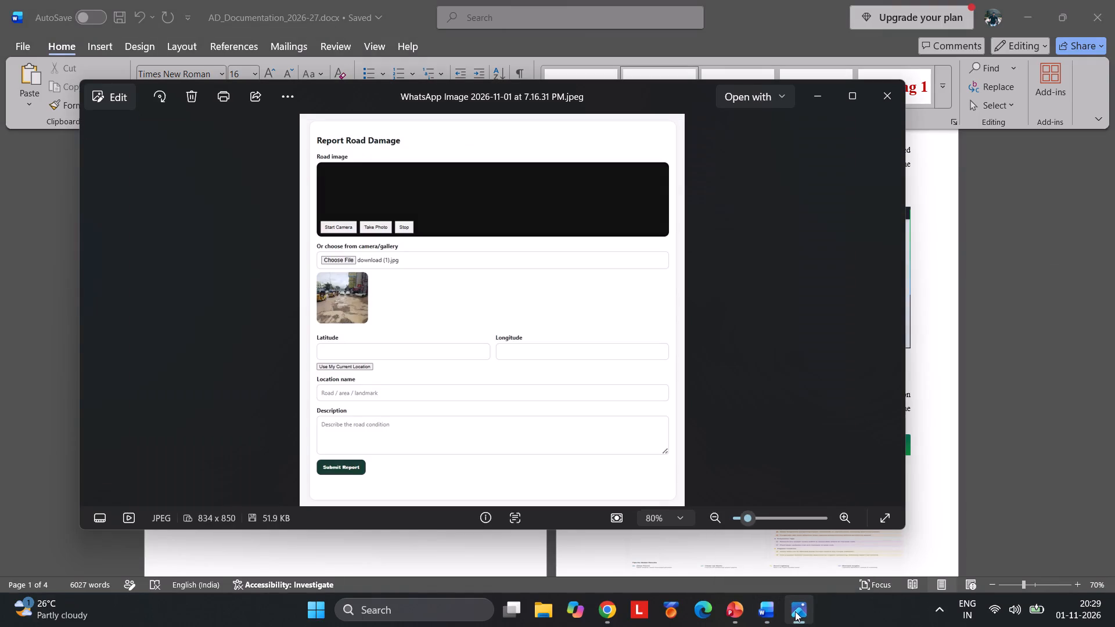
key("Left")
key("Left")
key("Left")
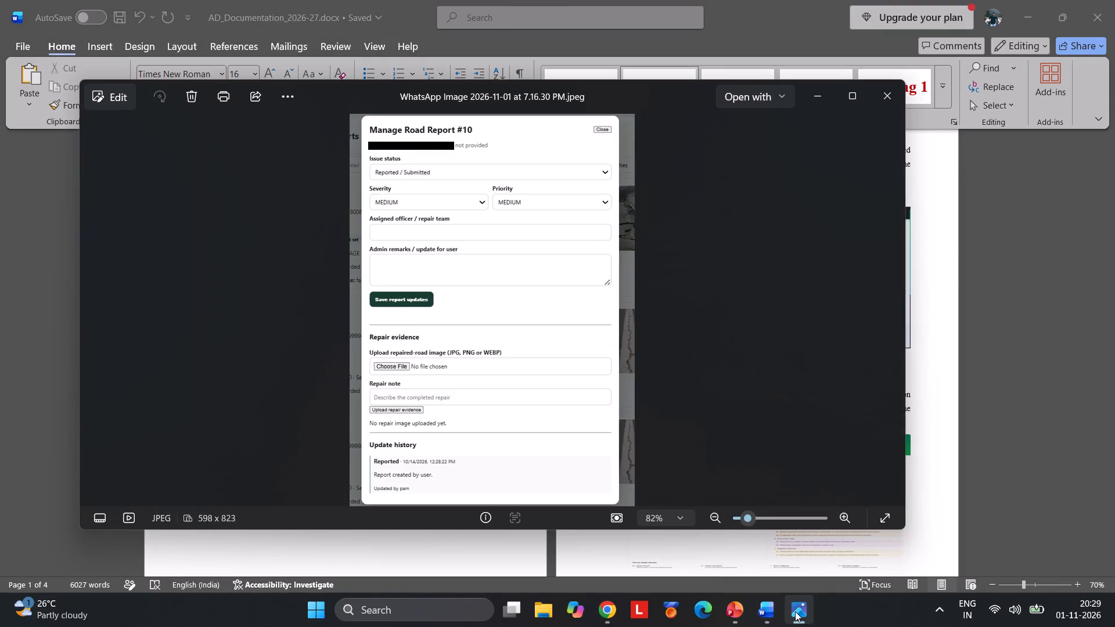
key("Right")
key("Right")
key("Right")
key("Right")
key("Right")
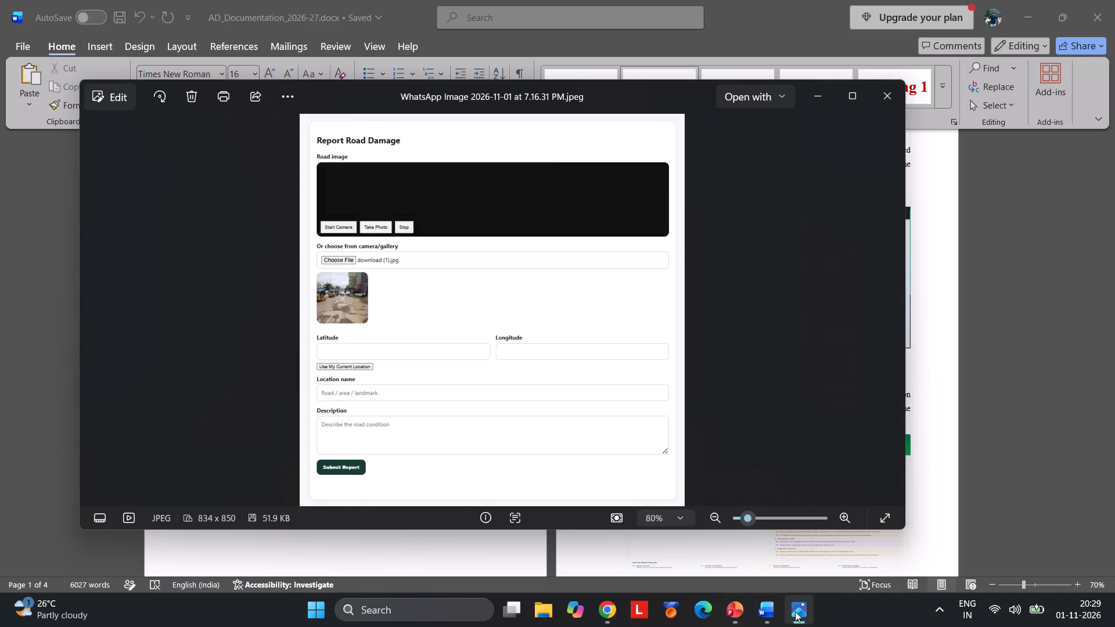
key("Right")
key("Right")
key("Right")
key("Right")
key("Right")
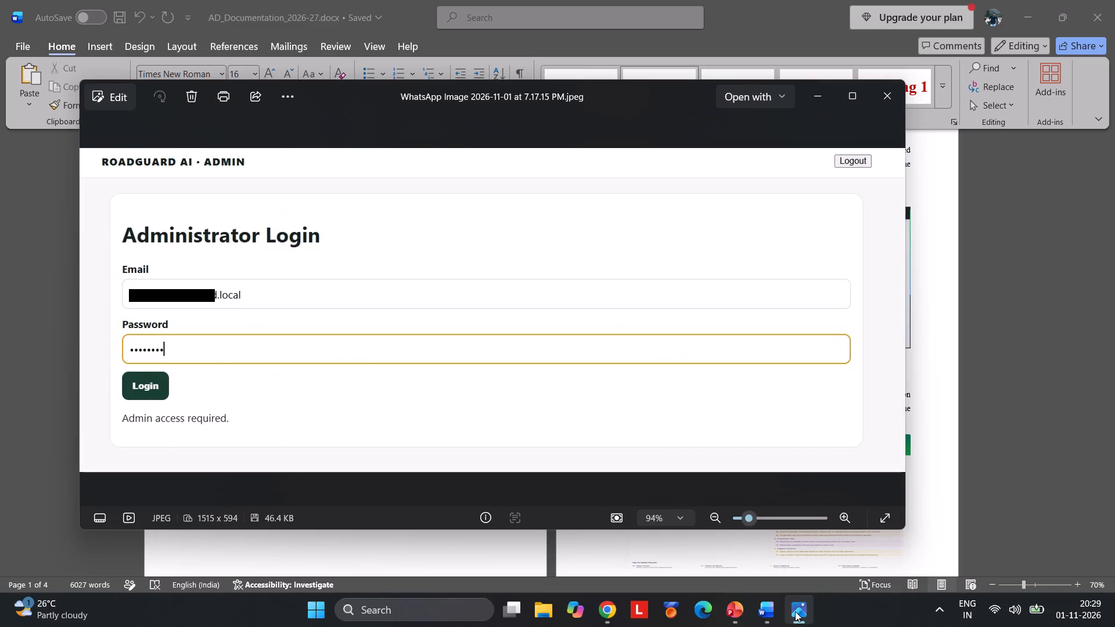
key("Right")
key("Right")
key("Left")
key("Left")
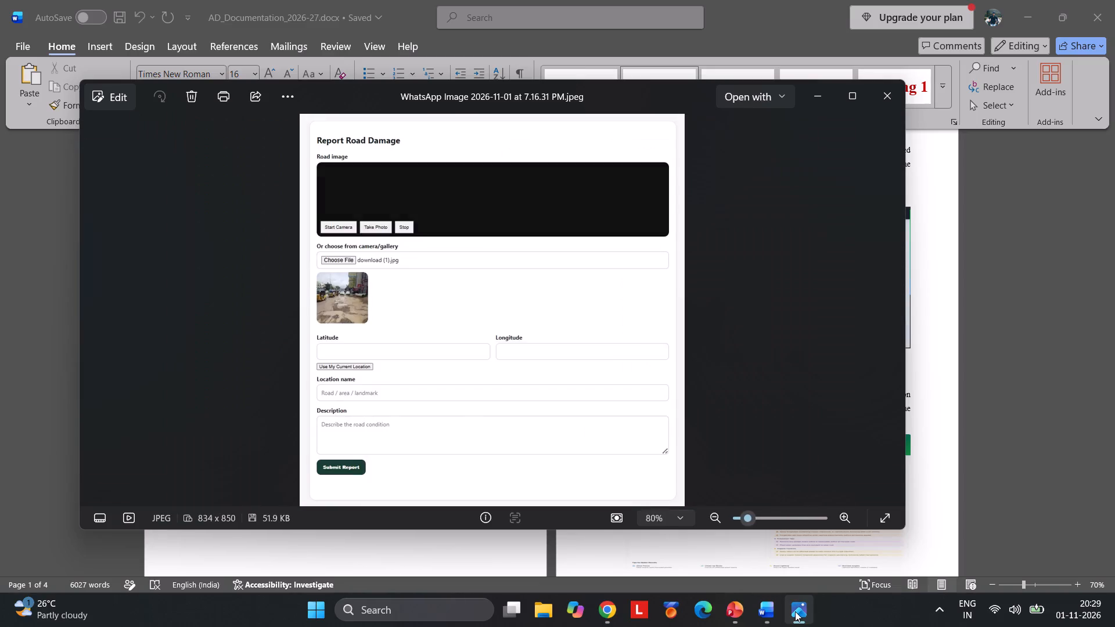
key("Left")
key("Left")
key("Left")
key("Left")
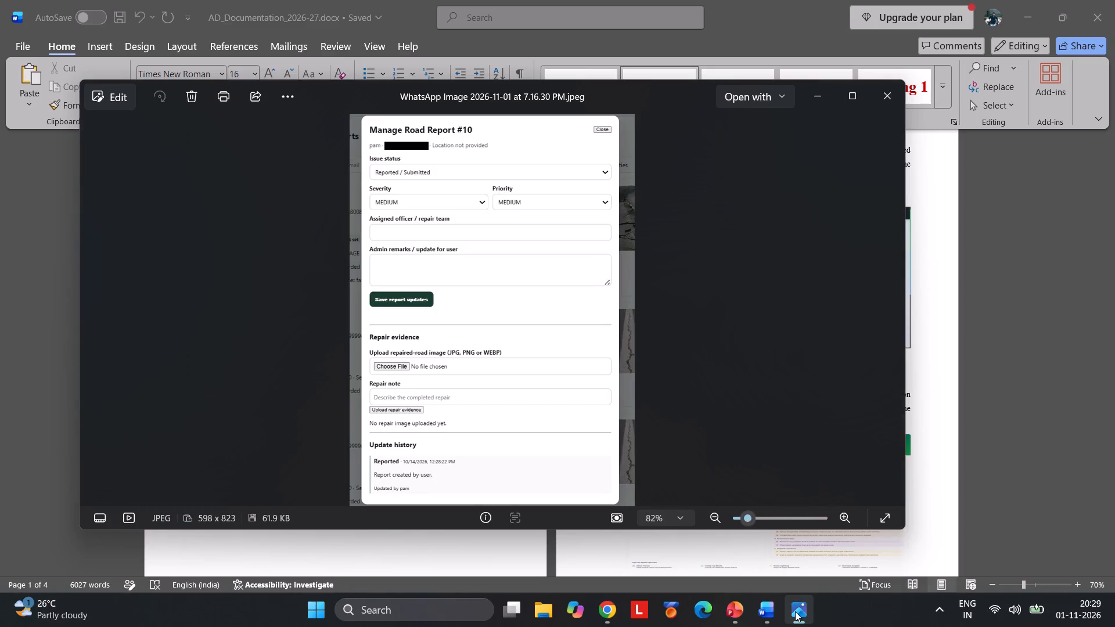
key("Left")
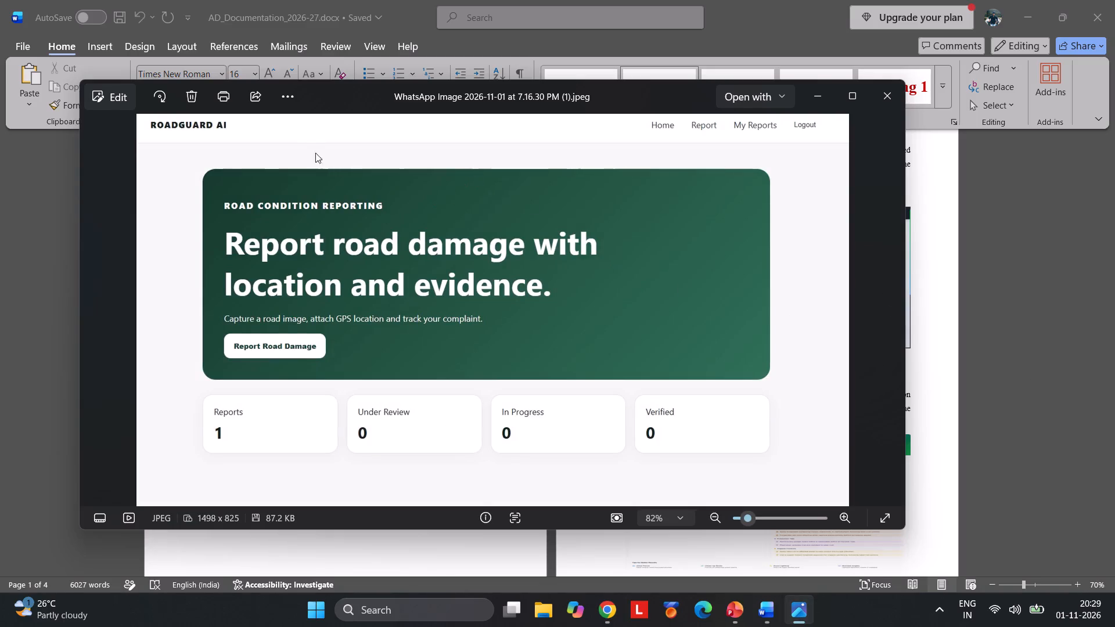
left_click(289, 87)
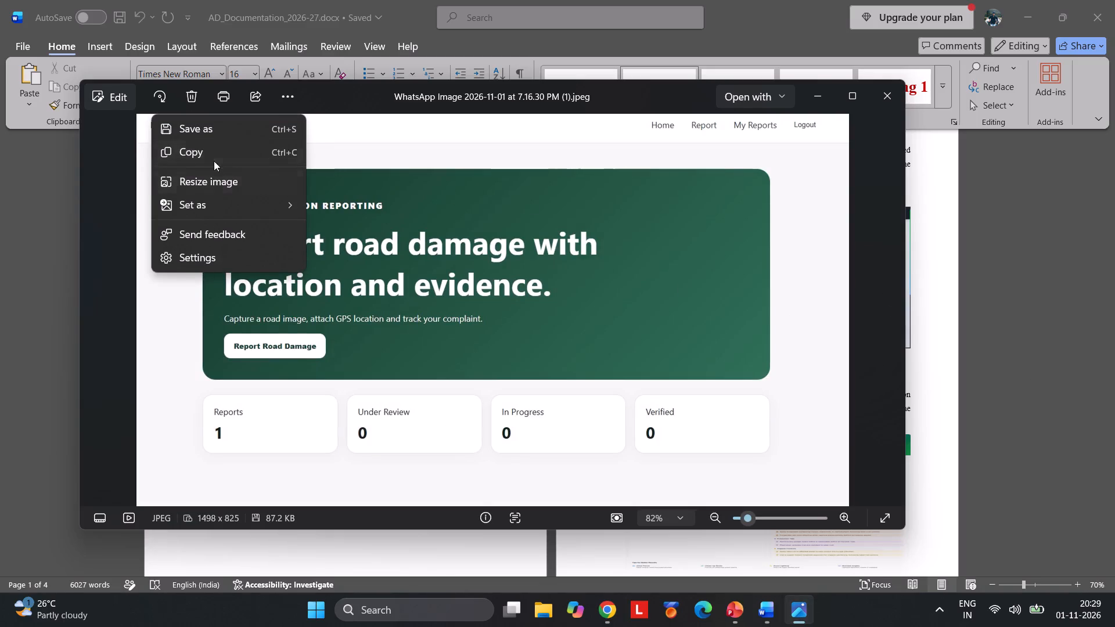
left_click(204, 154)
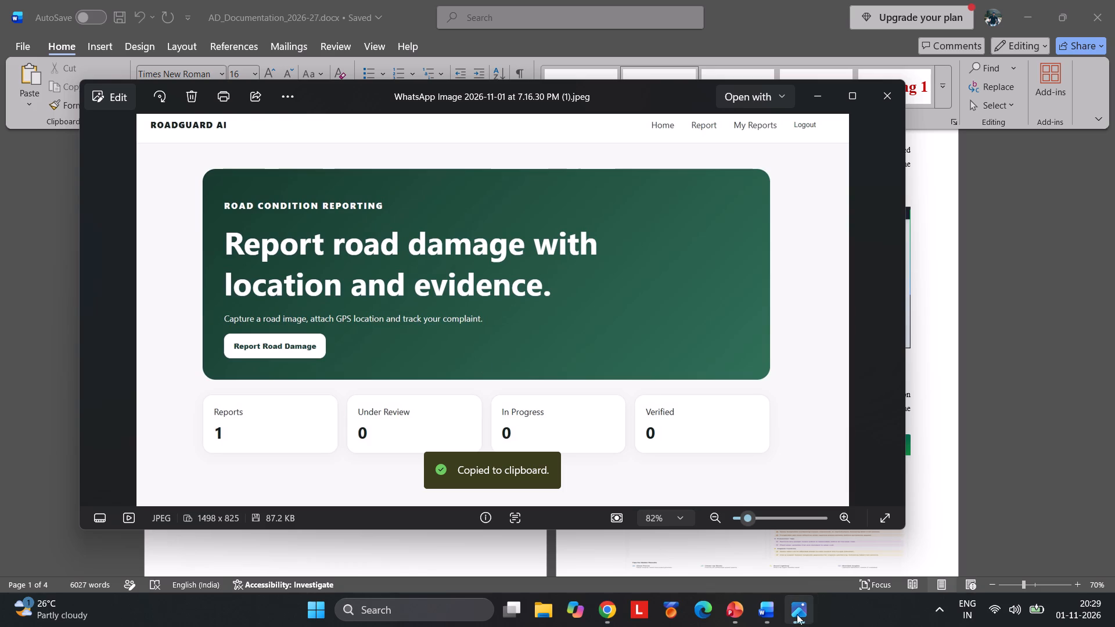
Return to CROP DISEASE DETECTION documentation.docx and paste the copied home page screenshot on a new line below the 4.3.2 Home Page text.
left_click(689, 558)
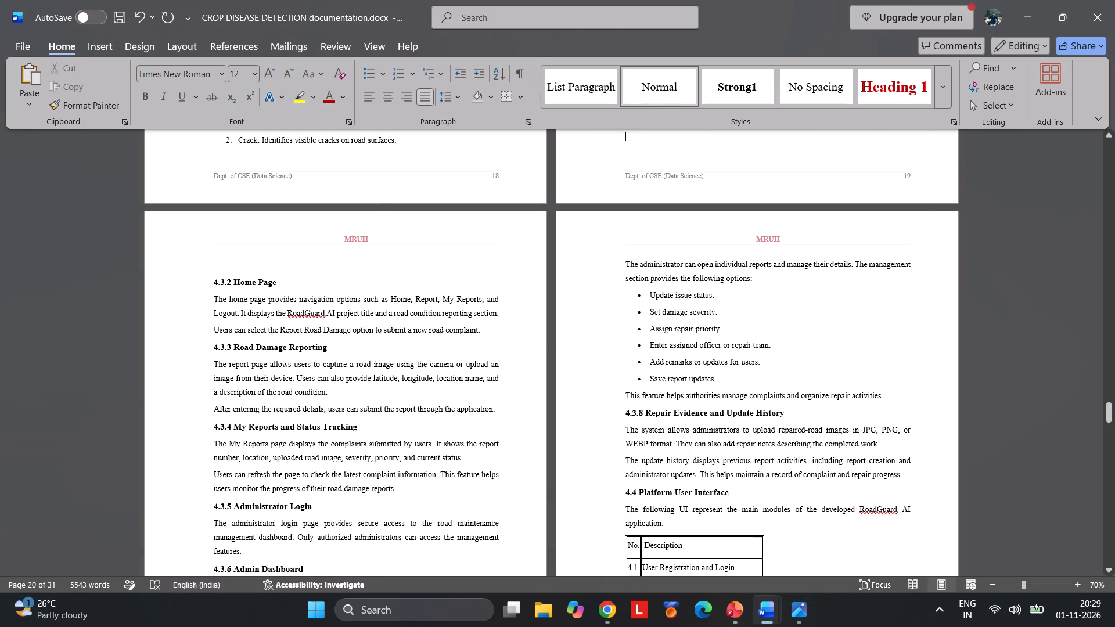
left_click(484, 333)
key("Return")
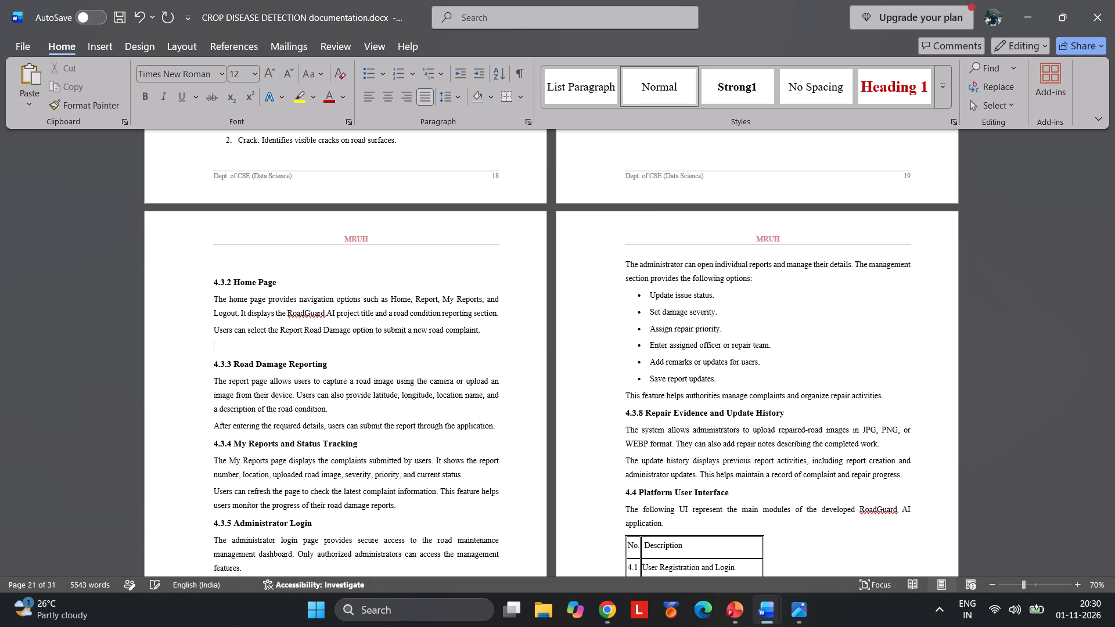
key("ctrl+v")
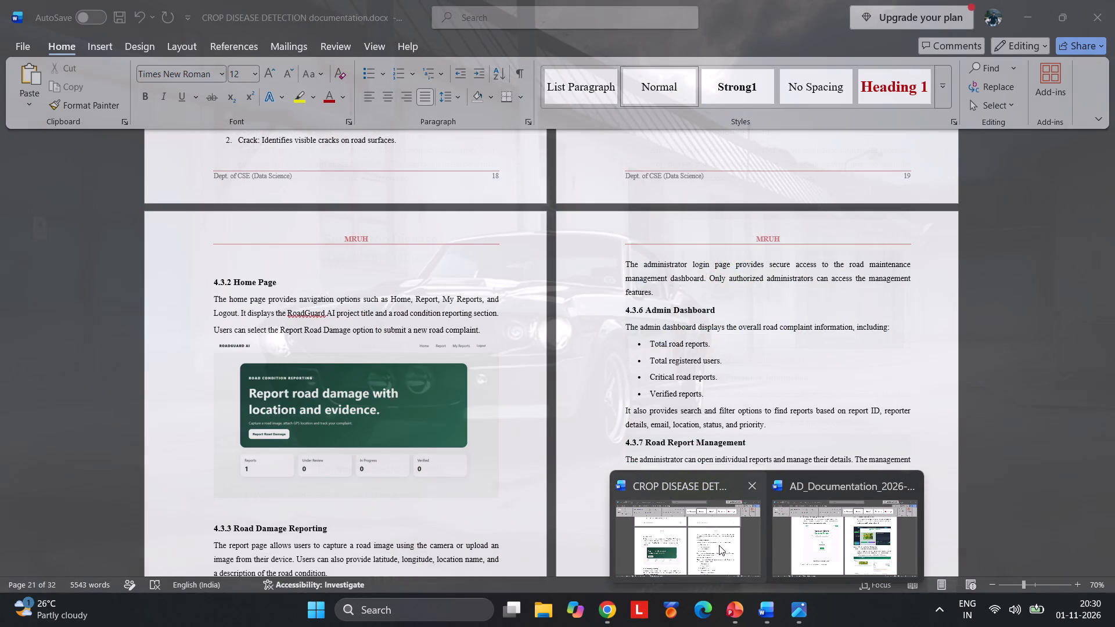
Return to CROP DISEASE DETECTION documentation.docx and paste the copied caption "Figure 4.2: RoadGuard AI Home Page" below the home page screenshot.
left_click(719, 545)
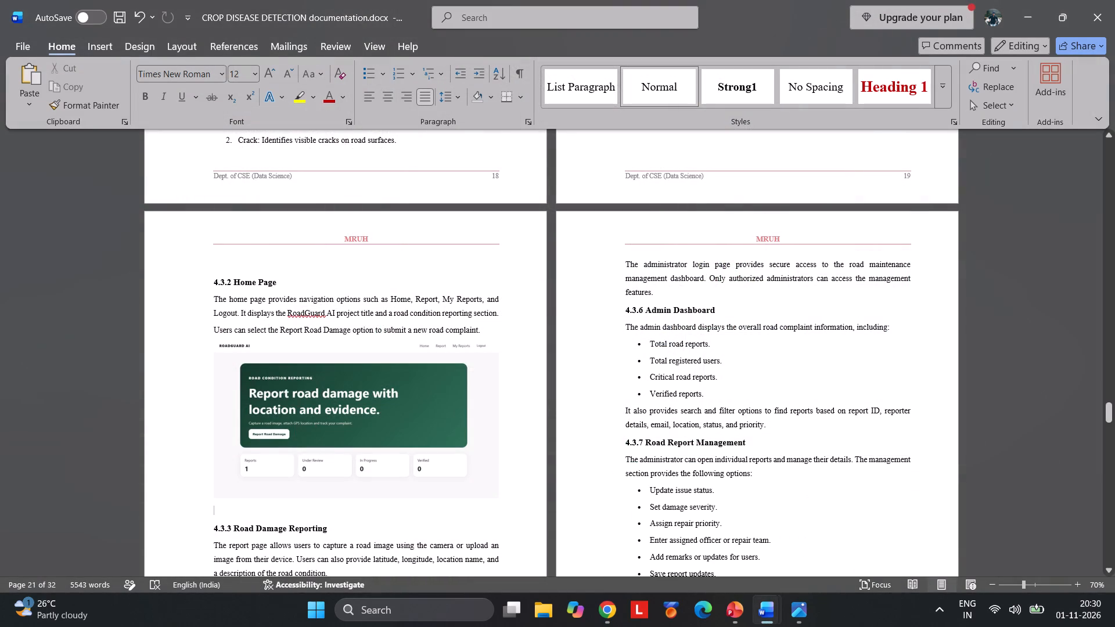
key("ctrl+v")
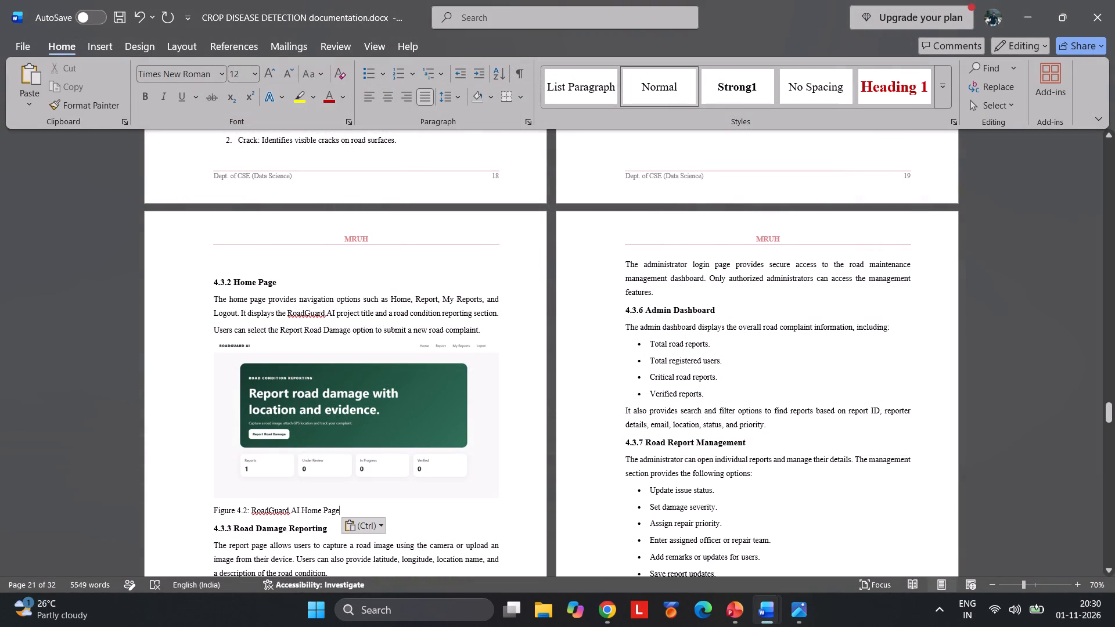
Make the "Figure 4.2:" label of the RoadGuard AI Home Page caption bold.
left_click_drag(249, 513, 184, 514)
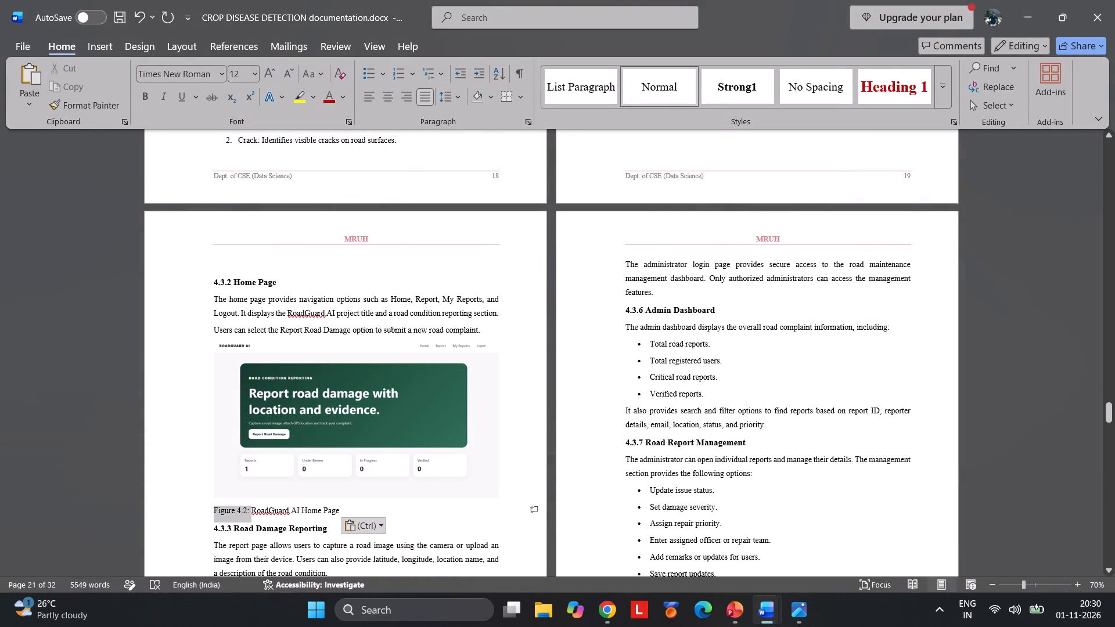
left_click_drag(184, 514, 178, 514)
left_click(190, 495)
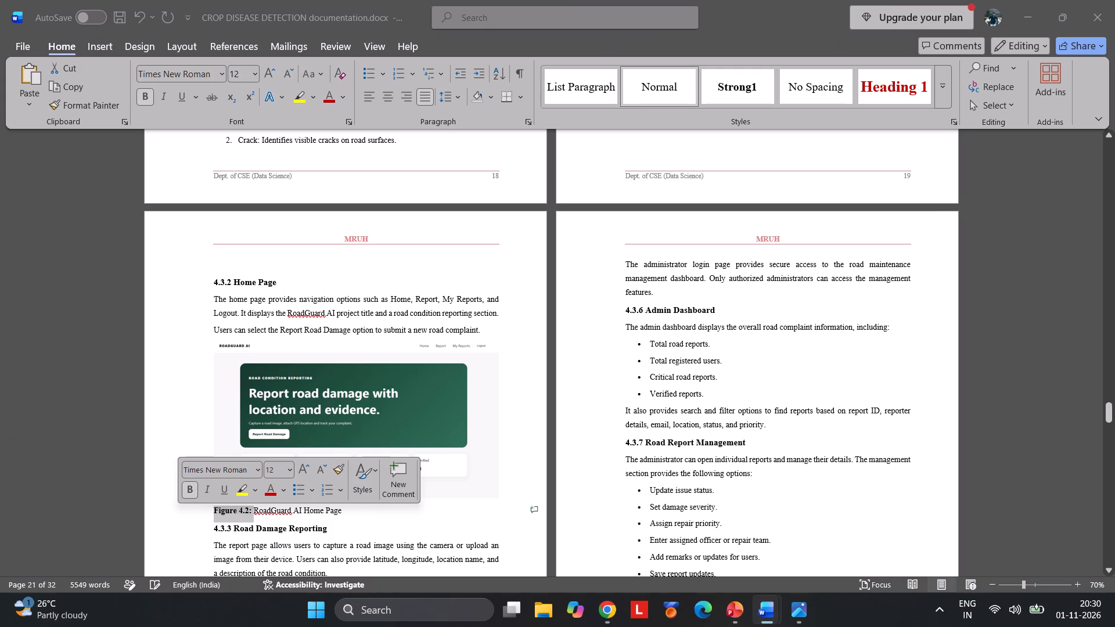
left_click(421, 531)
Compare the figure layout in sections 4.3.2 to 4.4 of AD_Documentation_2026-27 with the Chapter 4 sections of the road damage document.
scroll(421, 531, "down", 3)
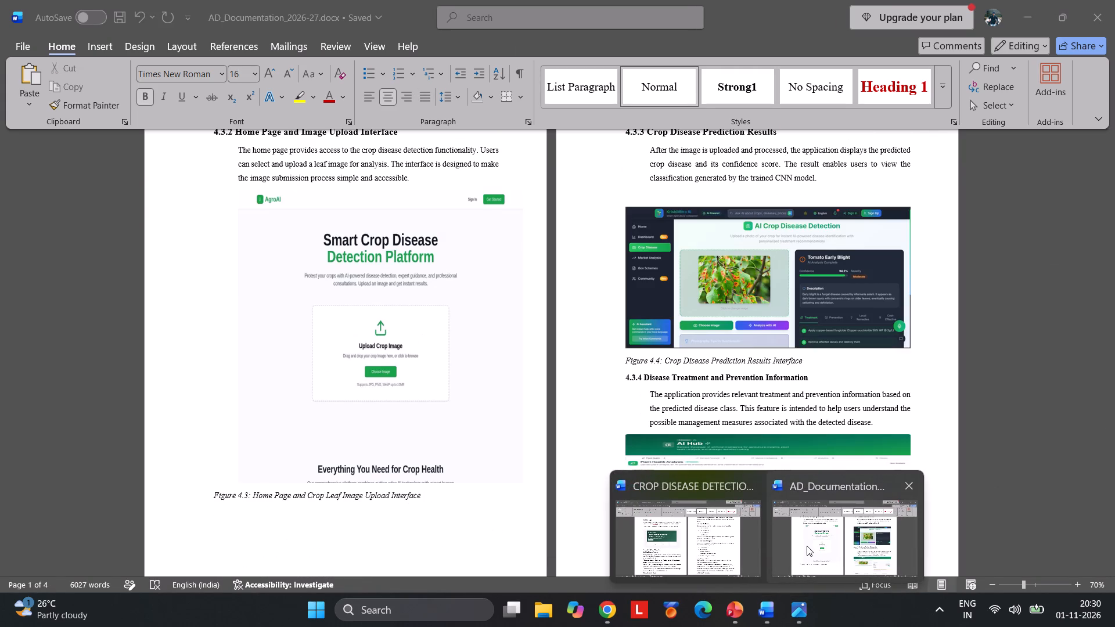
left_click(807, 546)
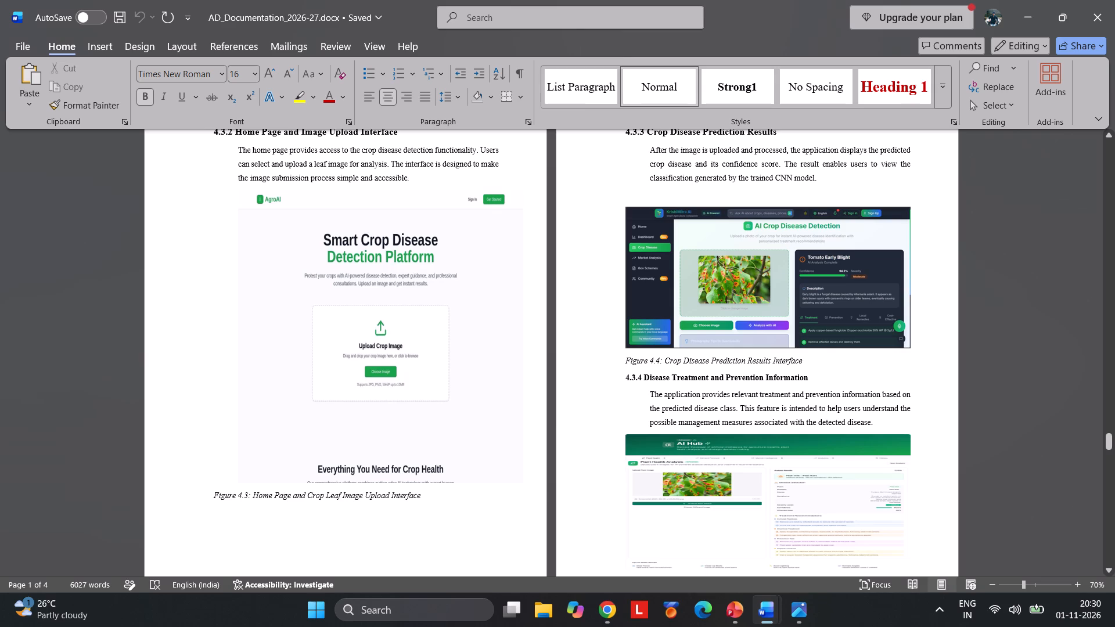
scroll(515, 466, "up", 1)
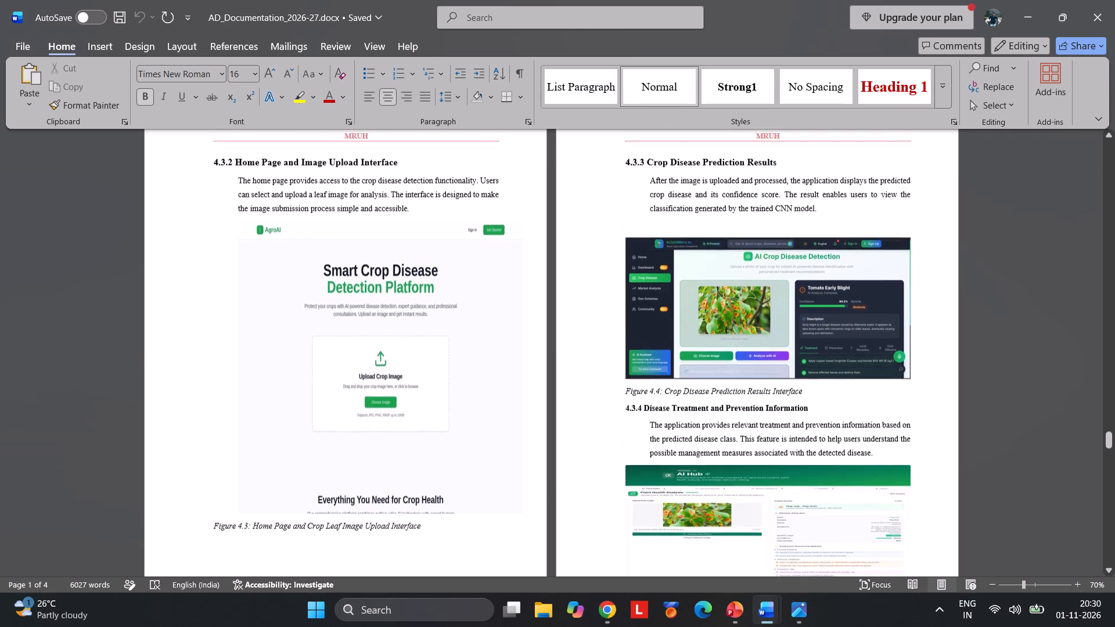
scroll(515, 466, "up", 1)
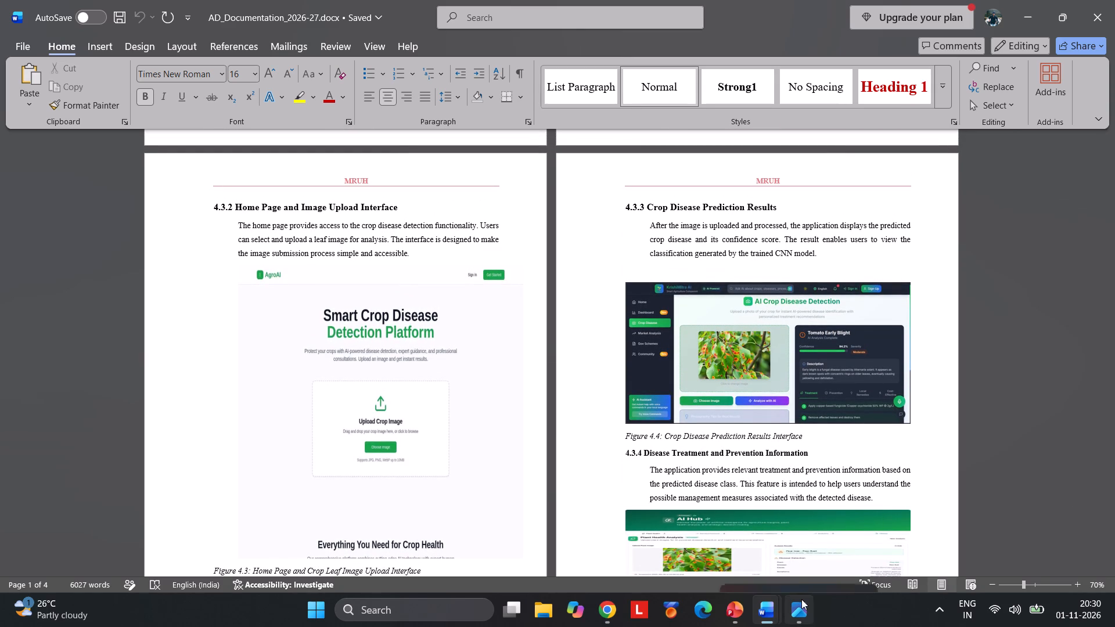
scroll(697, 380, "down", 1)
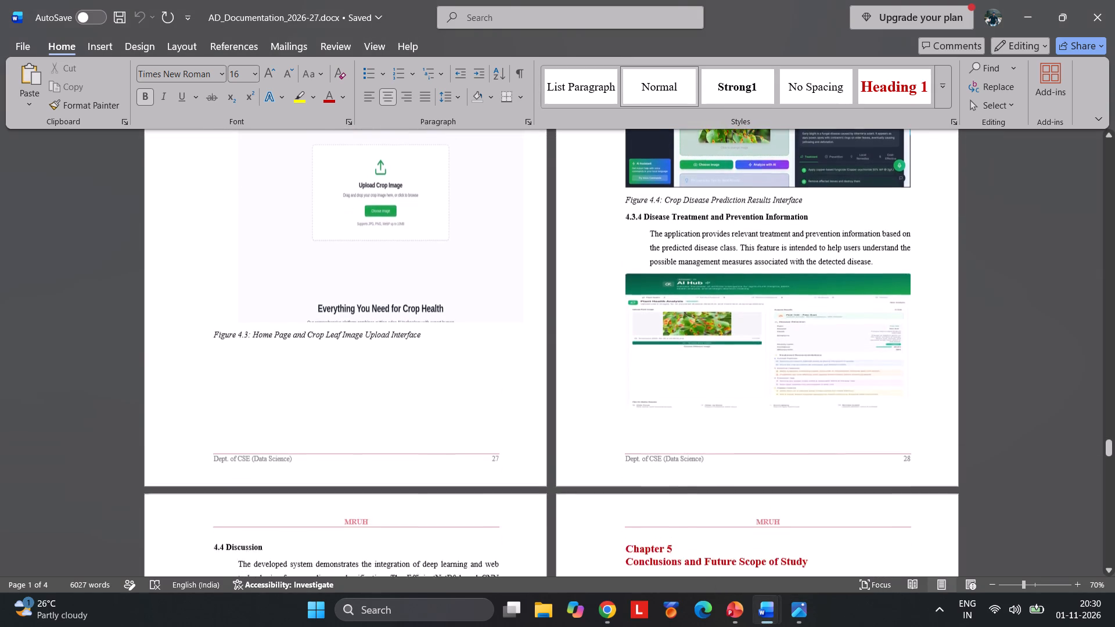
scroll(697, 380, "down", 2)
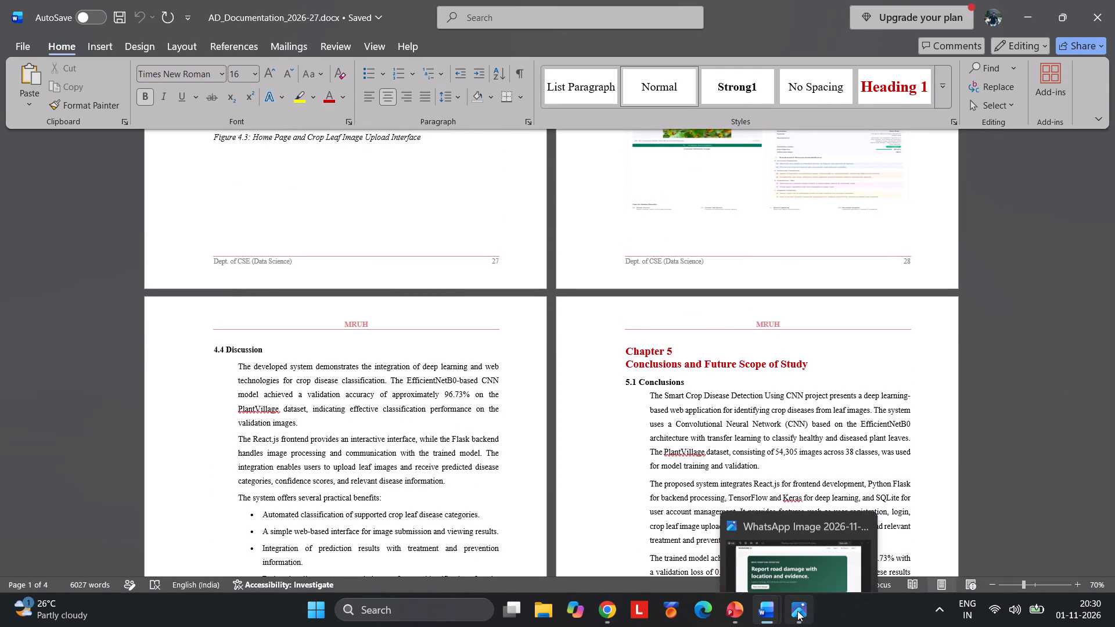
left_click(696, 531)
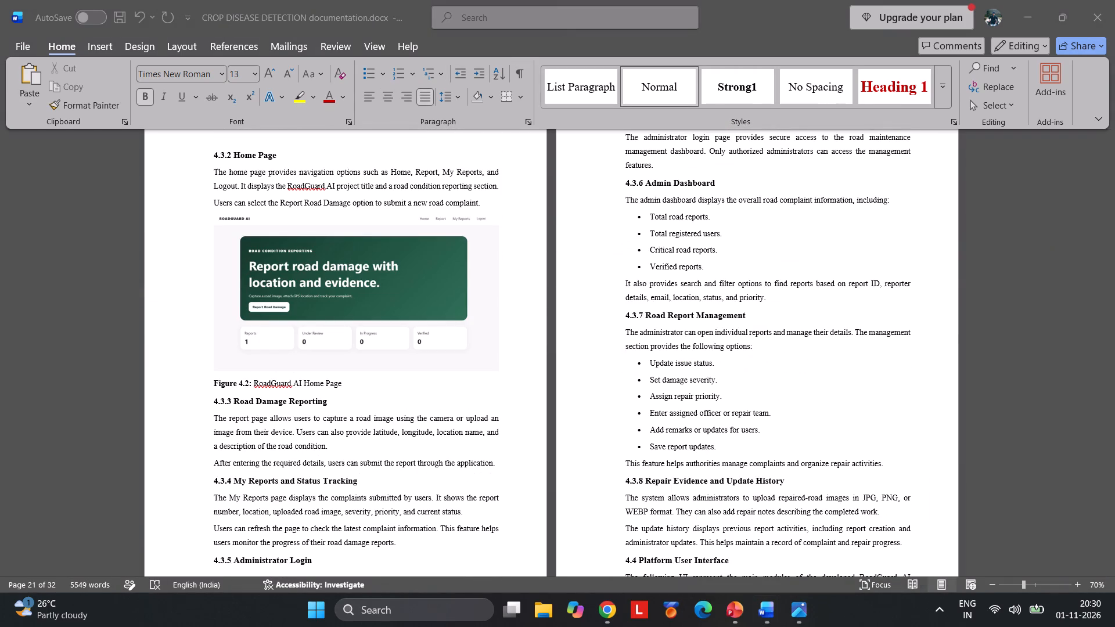
scroll(445, 445, "down", 1)
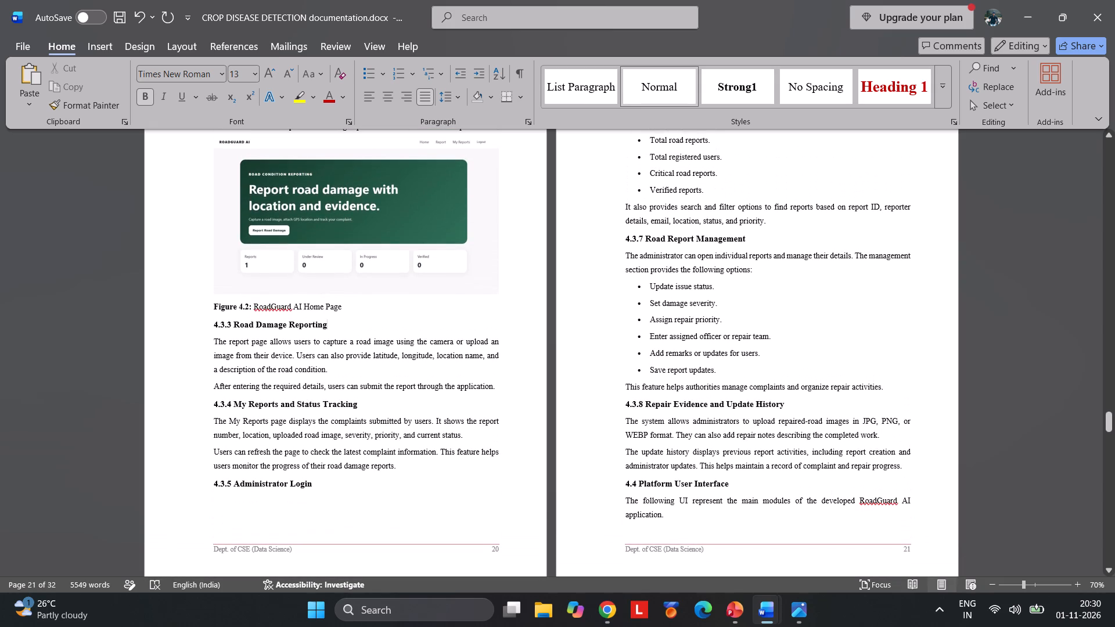
scroll(445, 445, "up", 1)
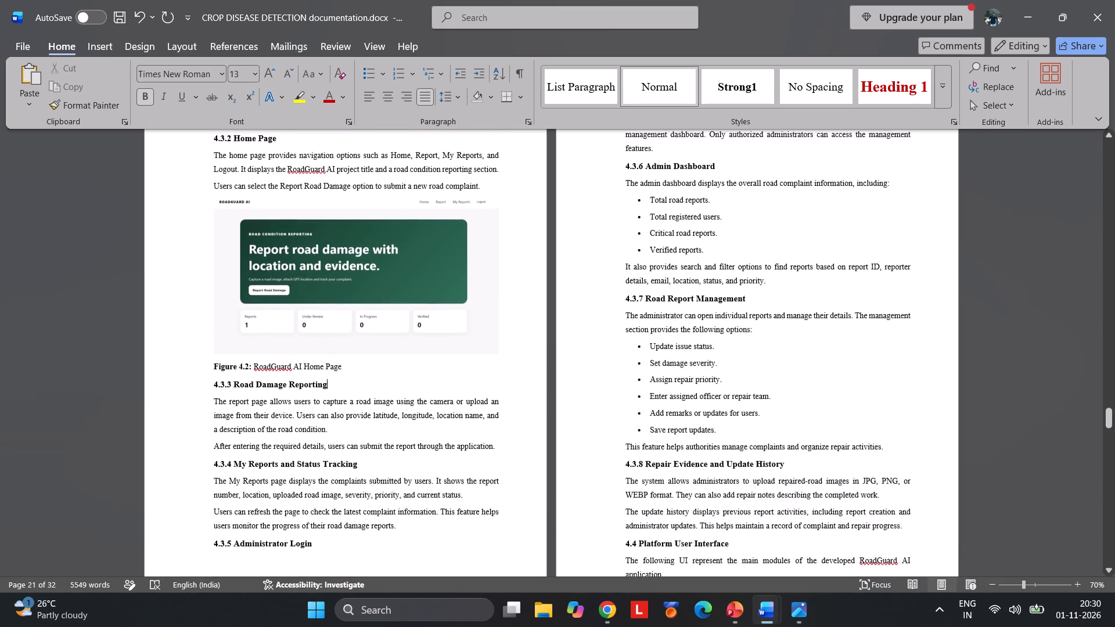
scroll(445, 445, "up", 3)
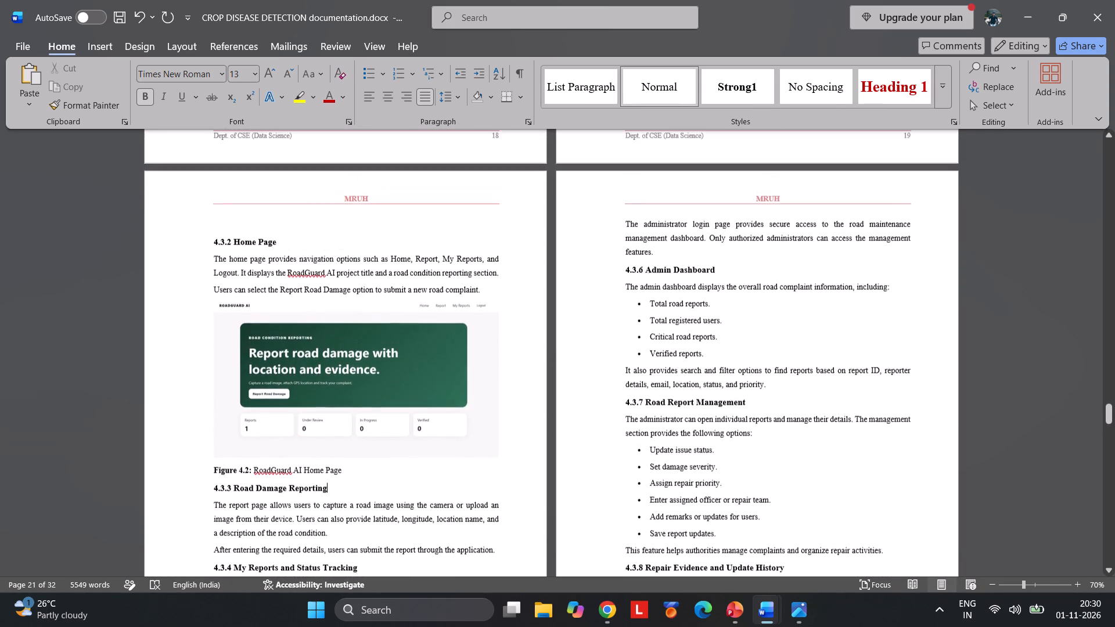
scroll(445, 445, "down", 2)
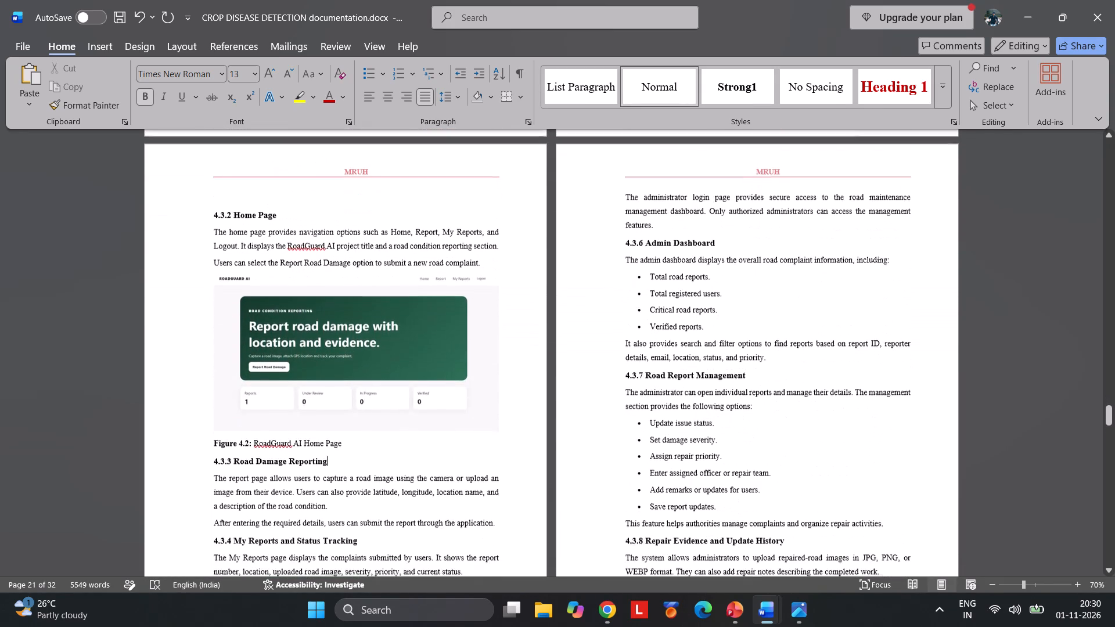
scroll(445, 445, "down", 1)
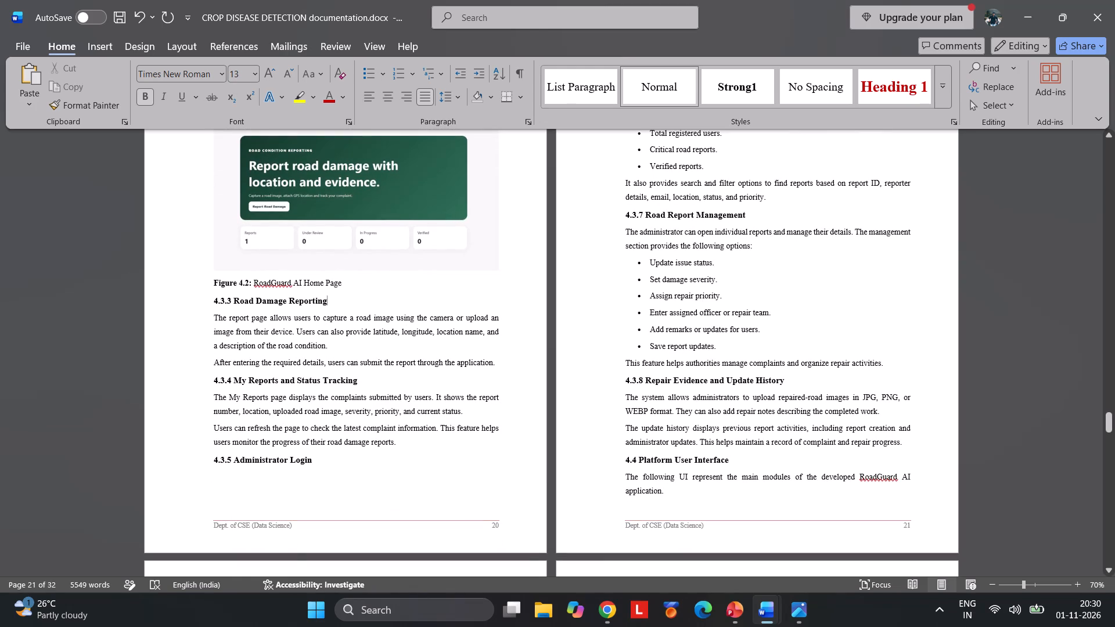
Add an empty line after the last paragraph of section 4.3.3 Road Damage Reporting.
left_click(499, 361)
key("Return")
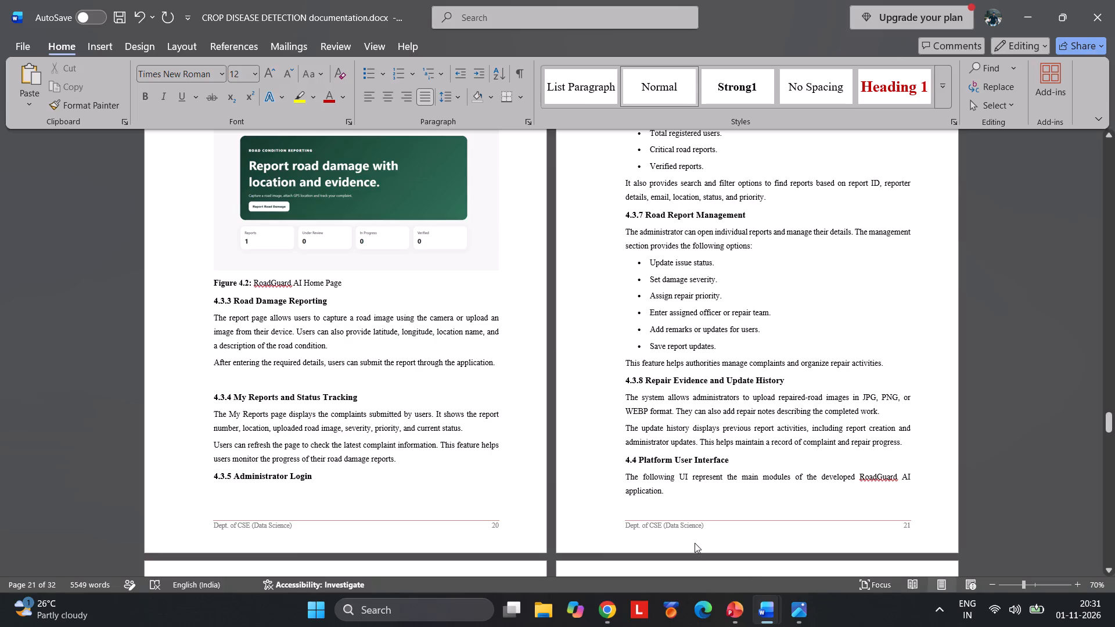
Switch to Photos and copy the Manage Road Report #10 screenshot to the clipboard.
left_click(797, 610)
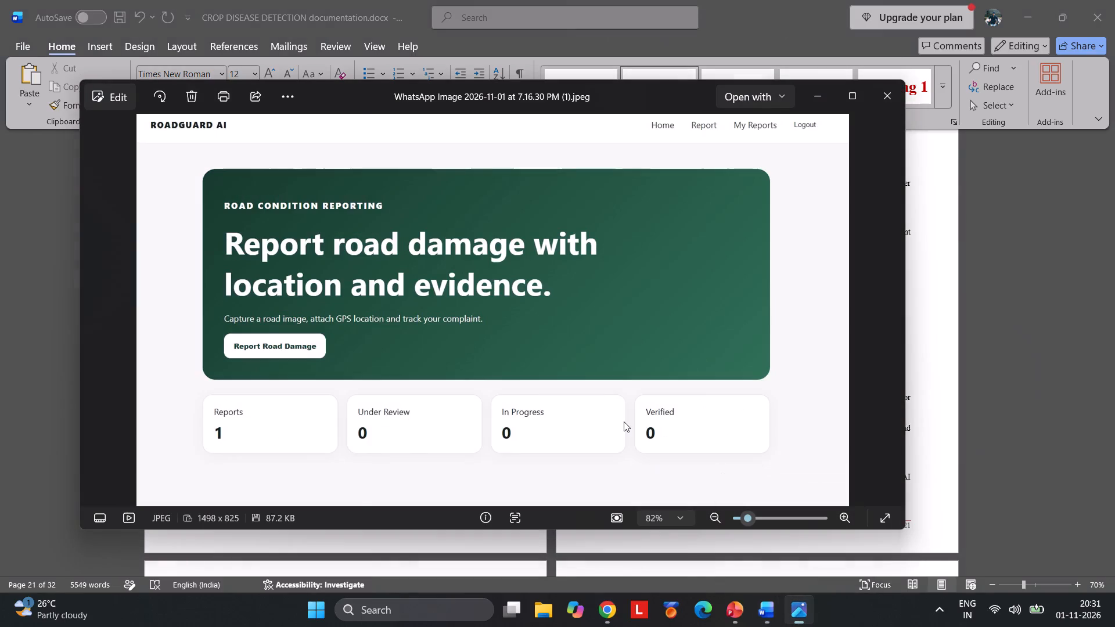
key("Right")
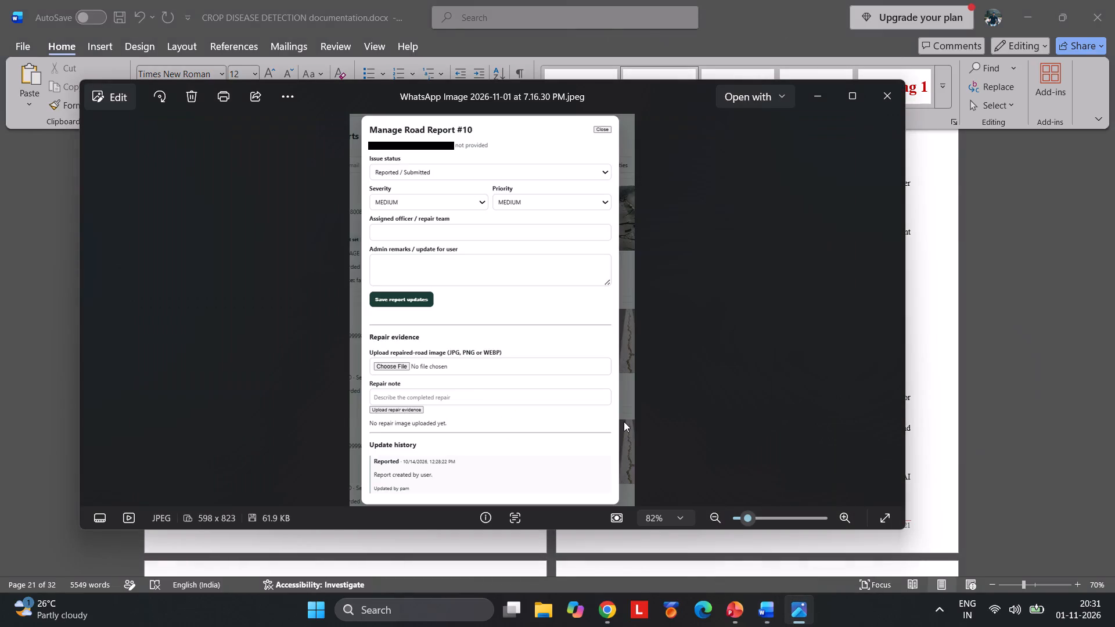
left_click(287, 99)
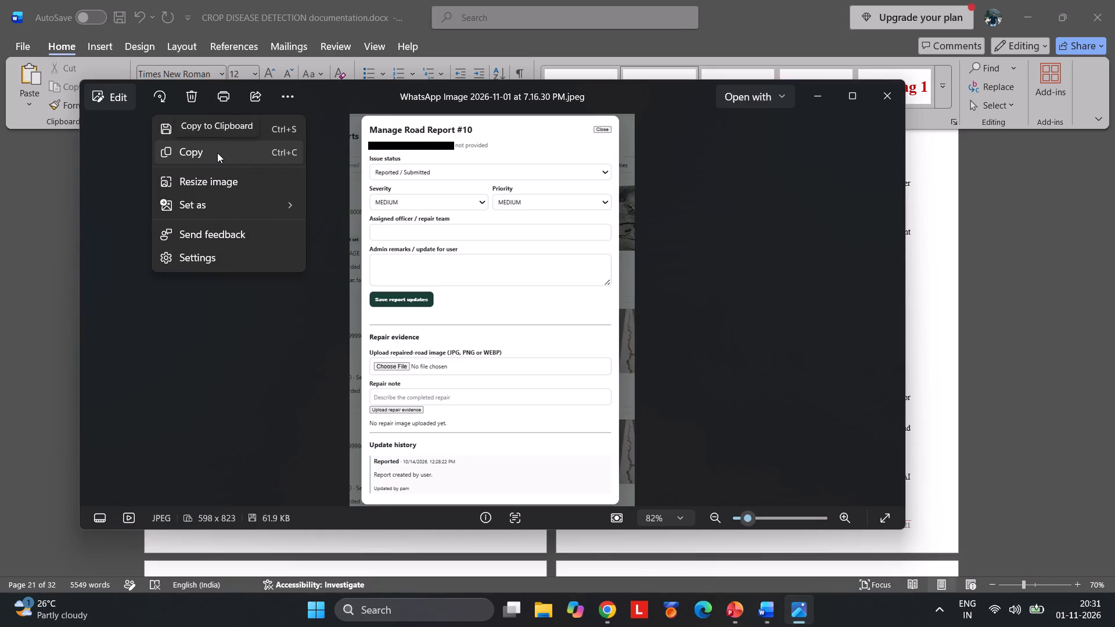
left_click(217, 153)
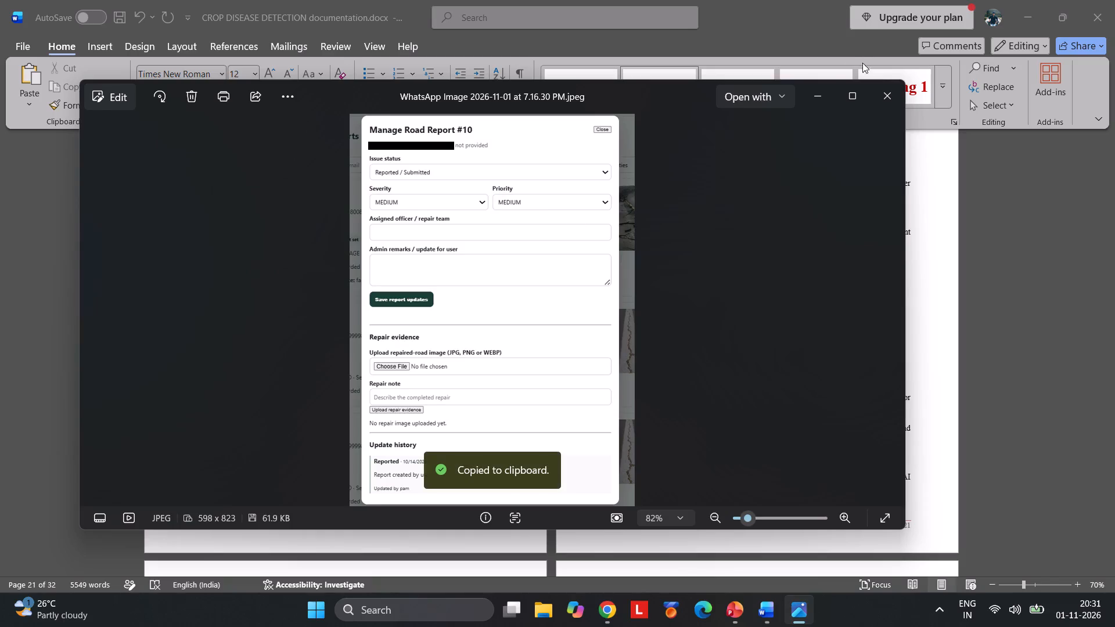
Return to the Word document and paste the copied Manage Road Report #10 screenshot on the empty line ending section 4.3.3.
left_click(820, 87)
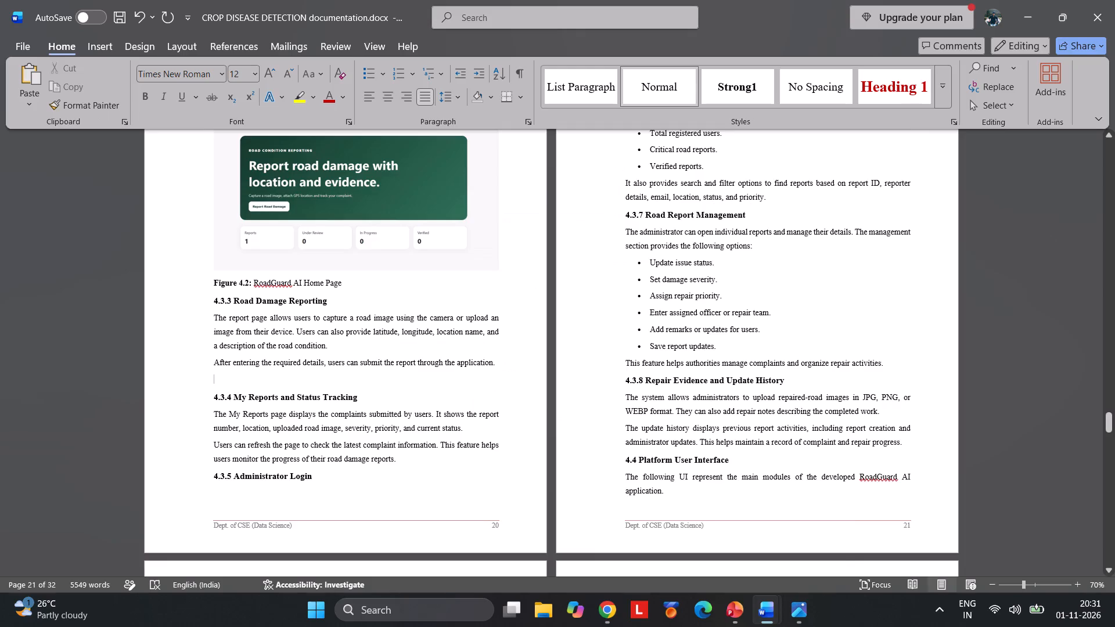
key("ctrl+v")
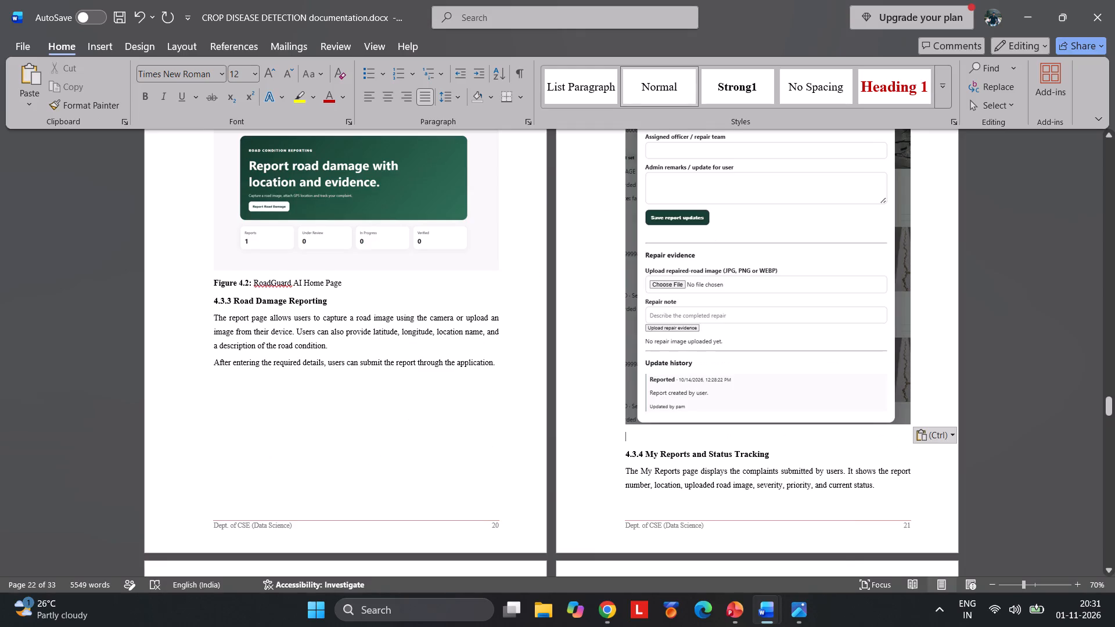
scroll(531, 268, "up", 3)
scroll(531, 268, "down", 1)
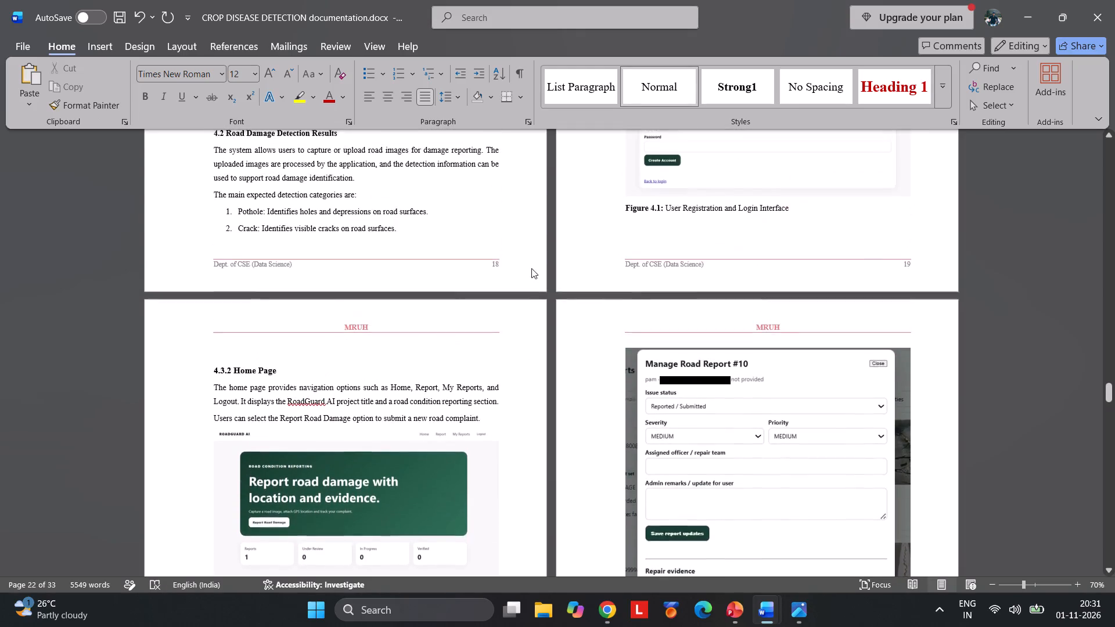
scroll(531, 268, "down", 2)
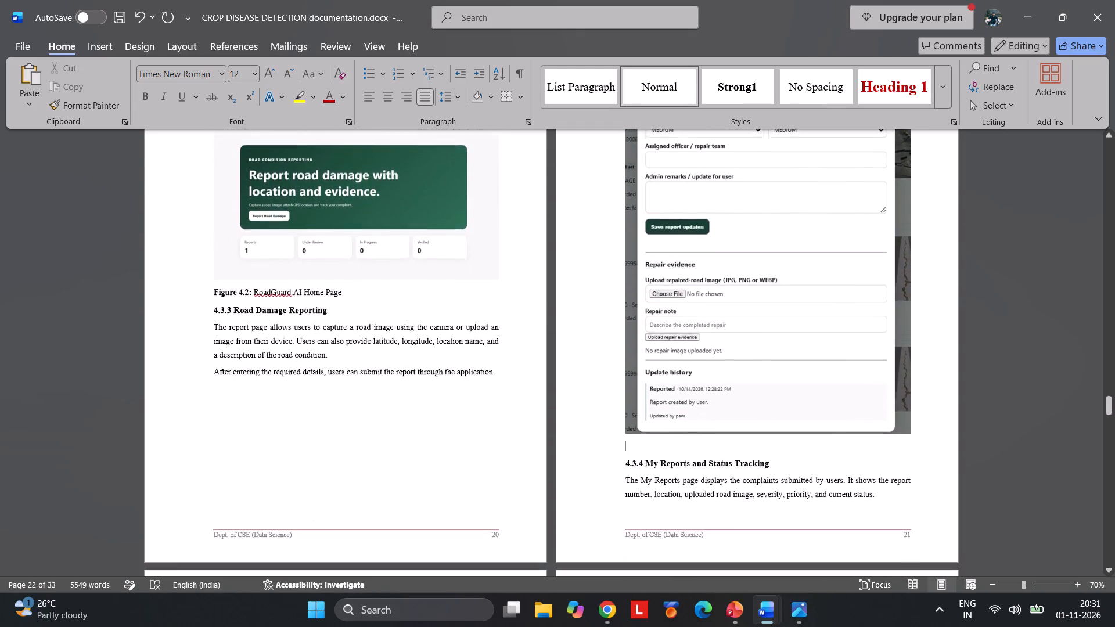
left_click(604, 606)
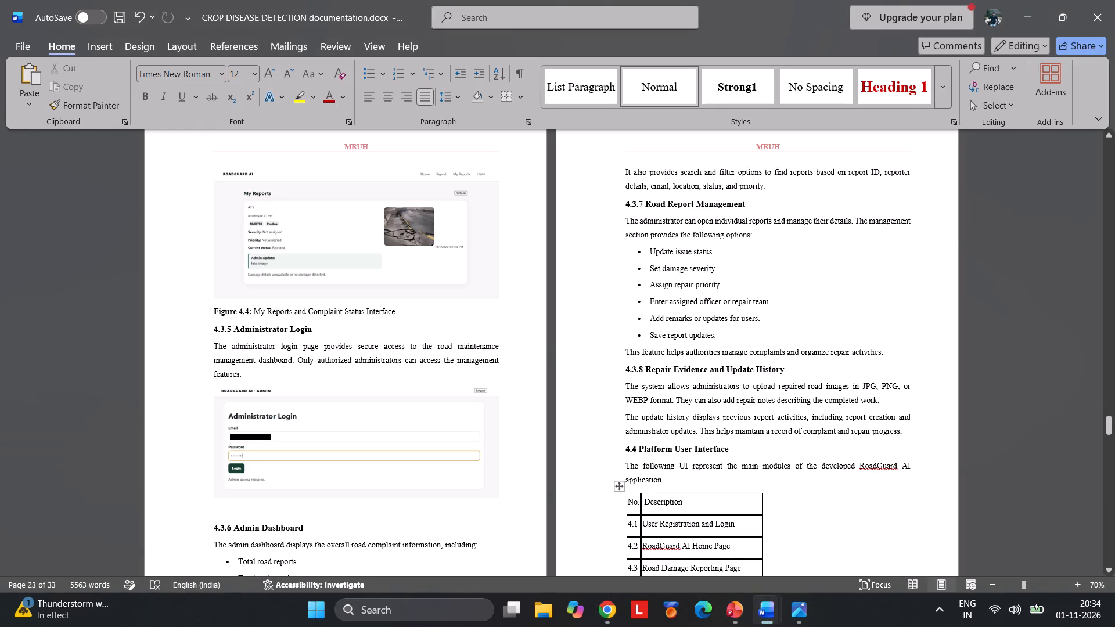
key("ctrl+v")
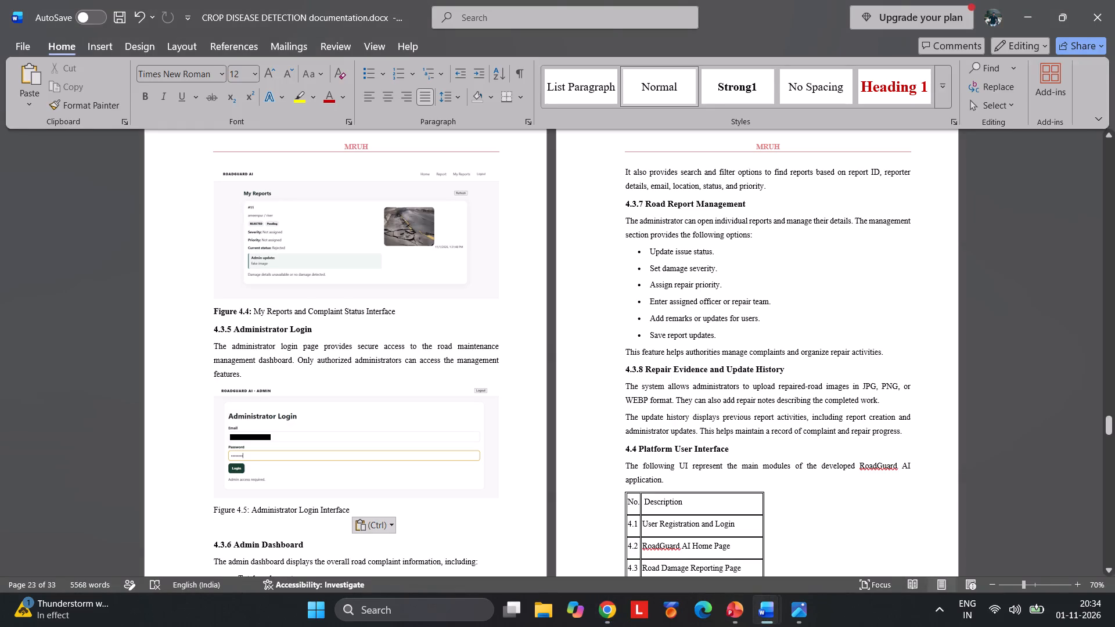
Make the "Figure 4.5:" label of the Administrator Login Interface caption bold.
left_click_drag(248, 511, 192, 510)
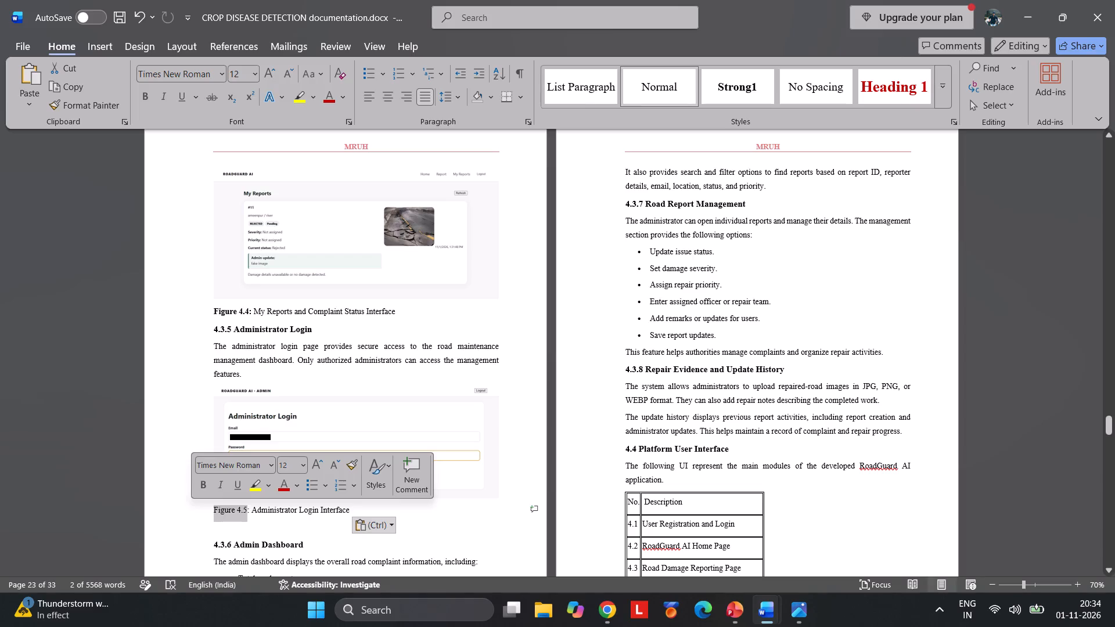
left_click_drag(250, 511, 195, 511)
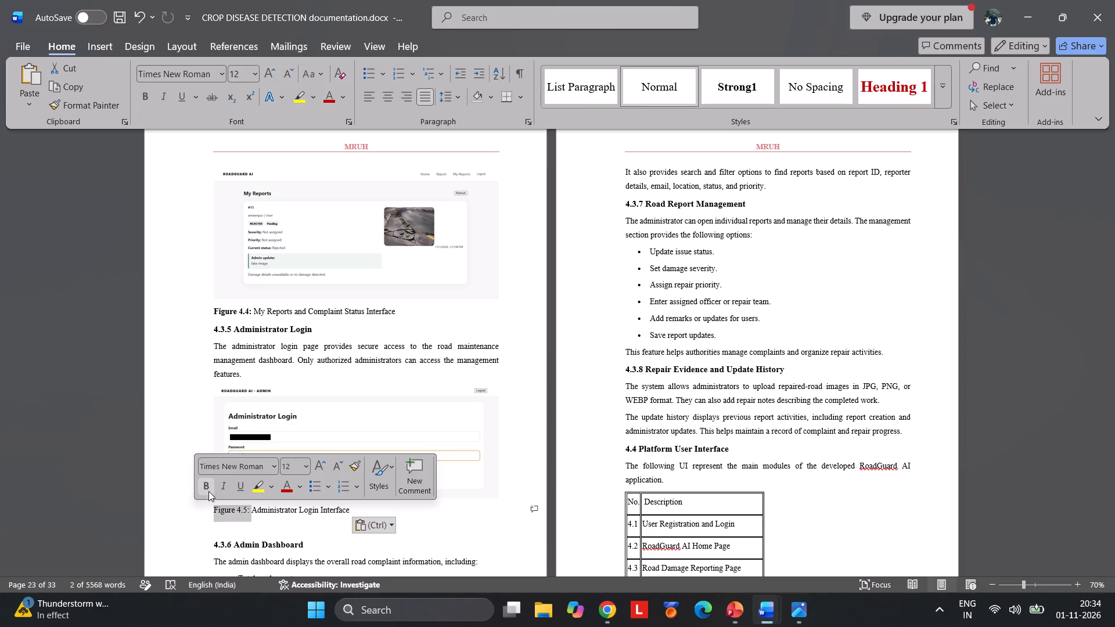
left_click(208, 491)
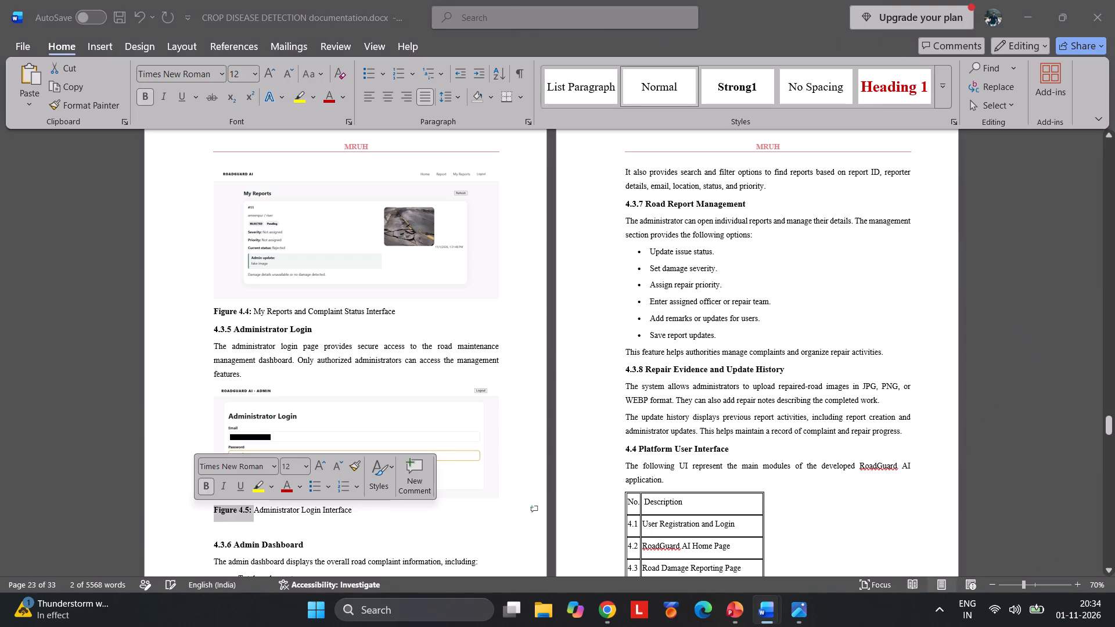
Remove the blank line between the Figure 4.5 caption and the 4.3.6 Admin Dashboard heading.
left_click(243, 528)
key("BackSpace")
Add an empty line after the search and filter options paragraph, just above the 4.3.7 Road Report Management heading.
scroll(243, 528, "down", 1)
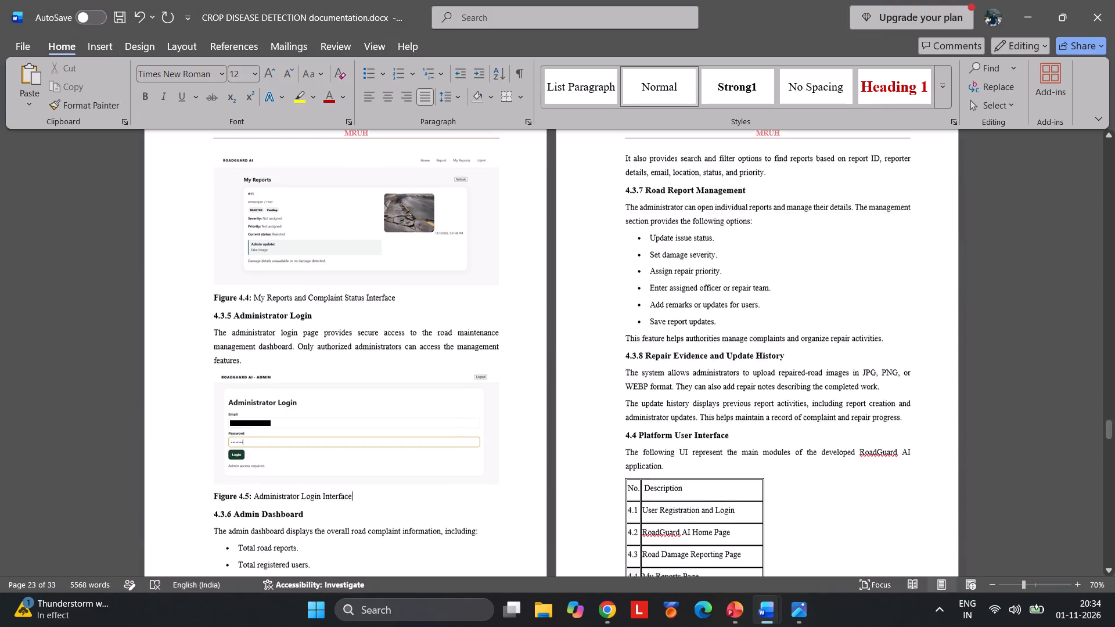
scroll(243, 528, "down", 1)
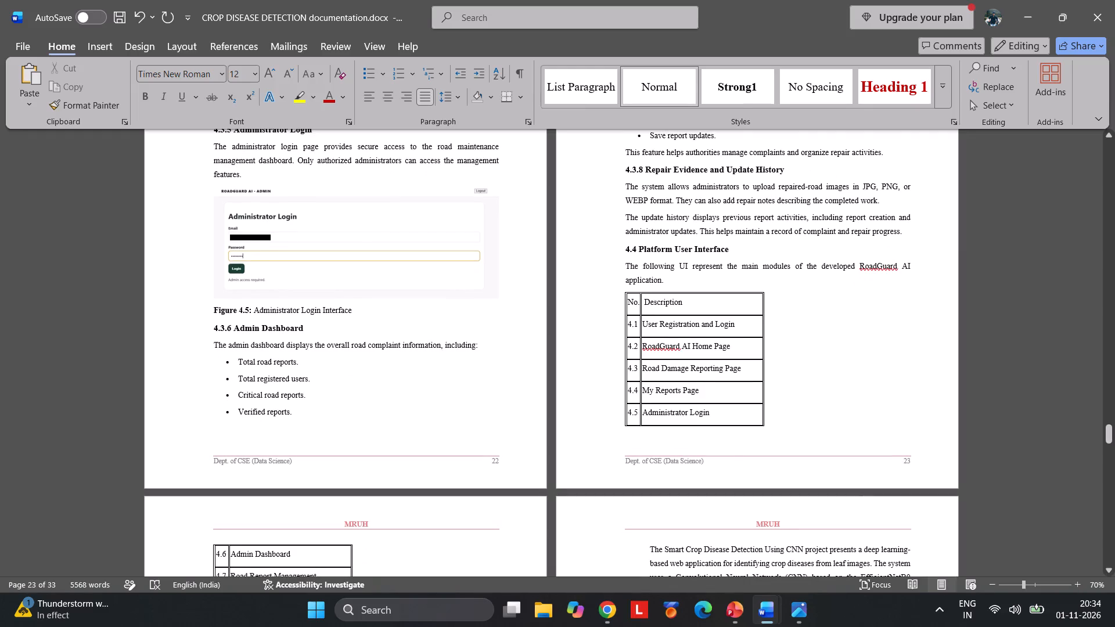
scroll(311, 392, "up", 1)
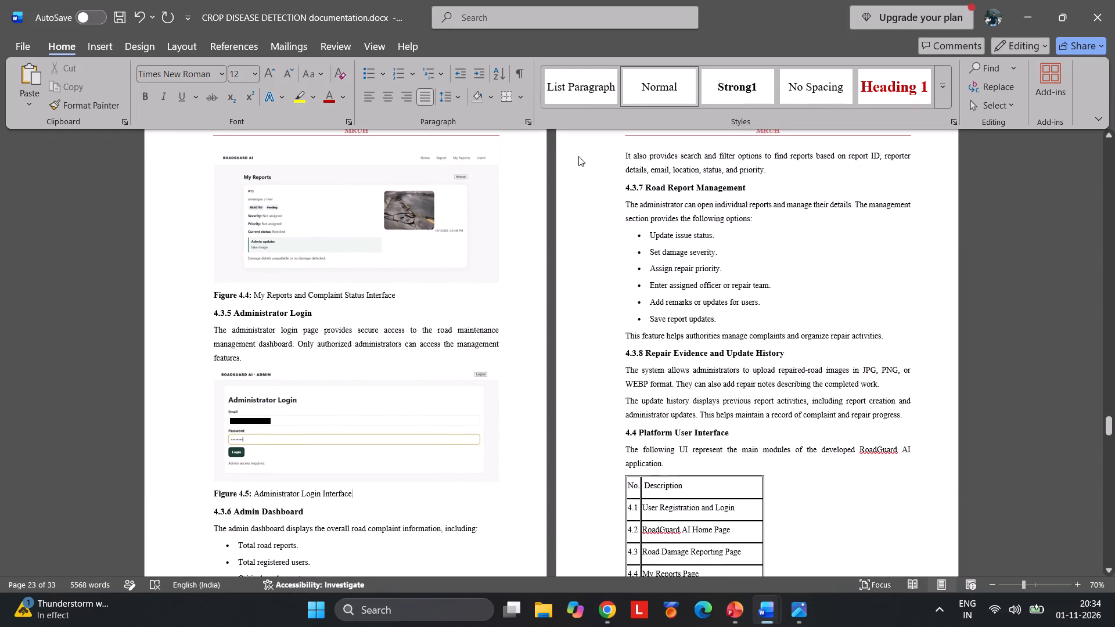
left_click(771, 174)
key("Return")
Switch to Photos and copy the admin dashboard screenshot showing the All Road Reports list.
scroll(771, 174, "down", 1)
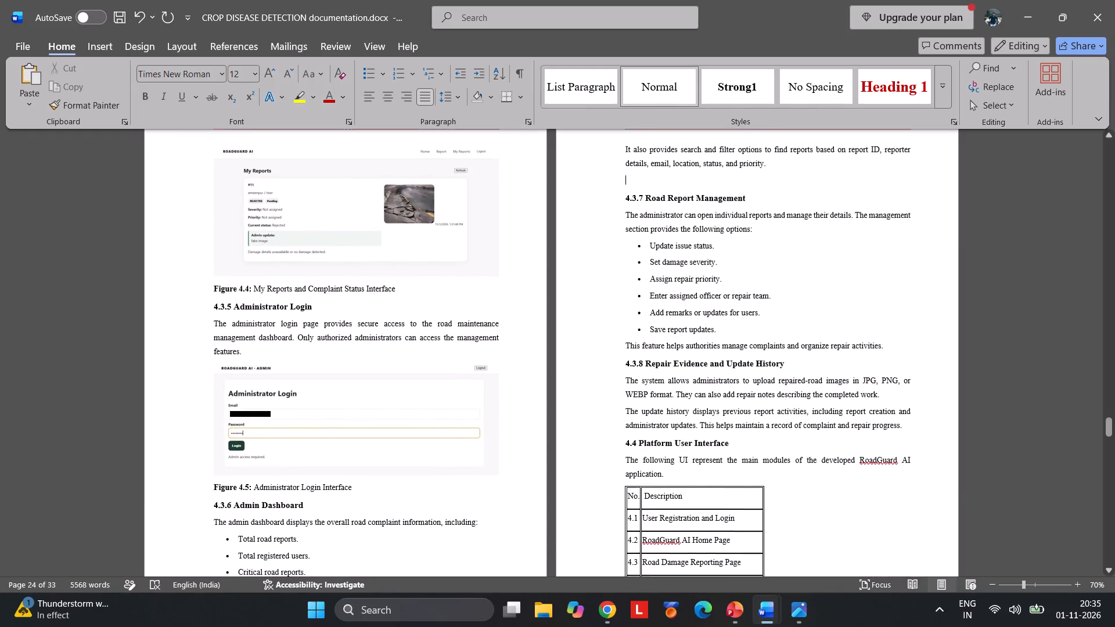
scroll(771, 174, "down", 2)
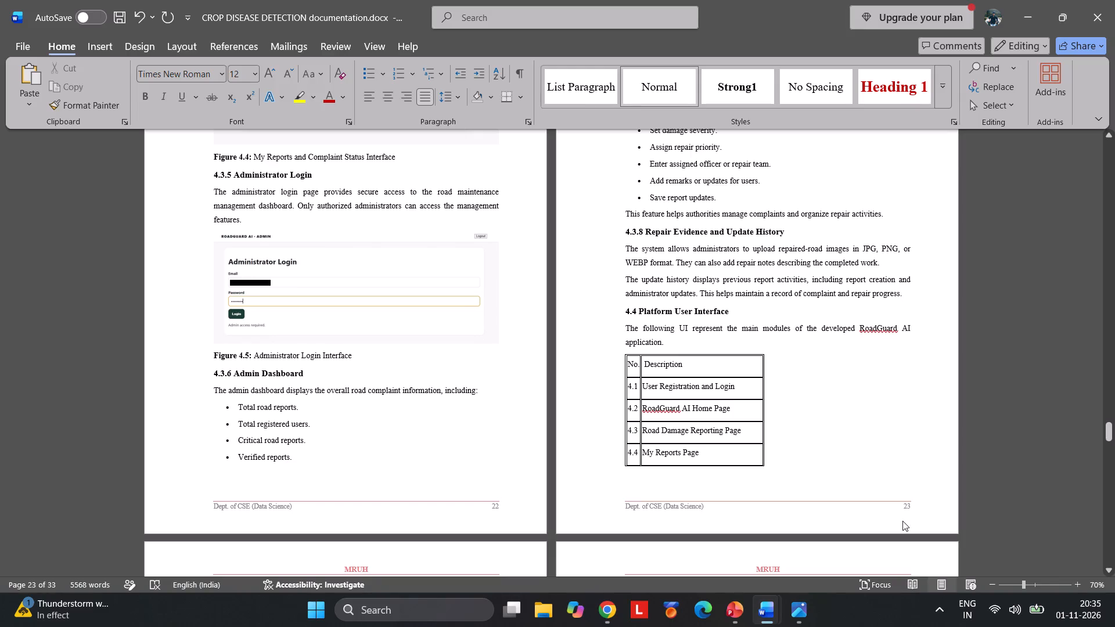
left_click(803, 602)
key("Right")
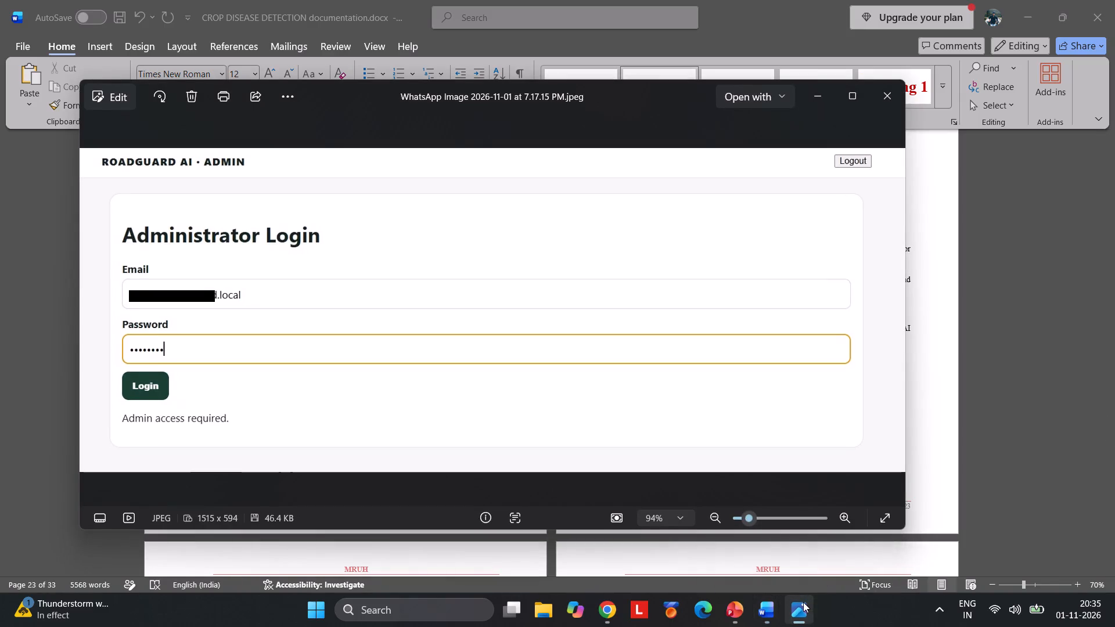
key("Right")
key("Right")
key("Left")
key("Left")
key("Right")
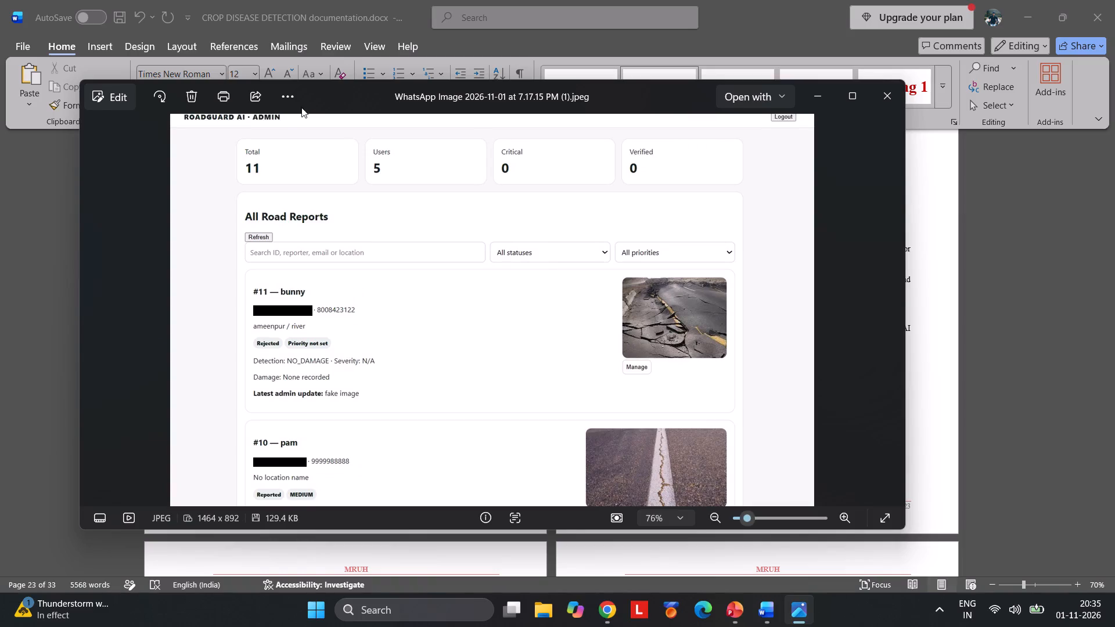
left_click(296, 96)
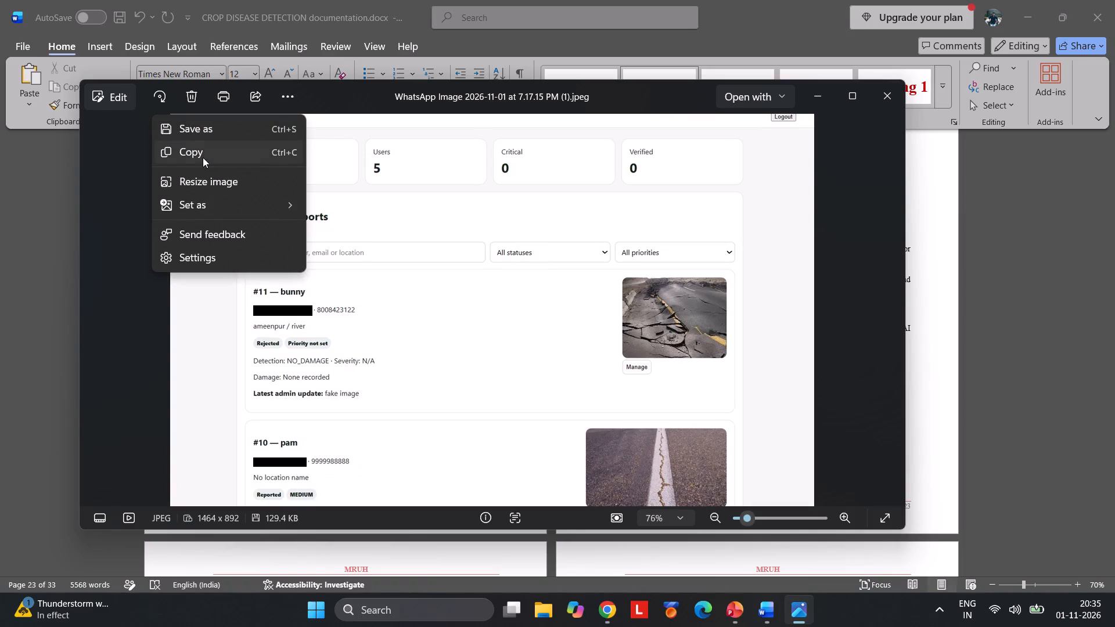
left_click(202, 156)
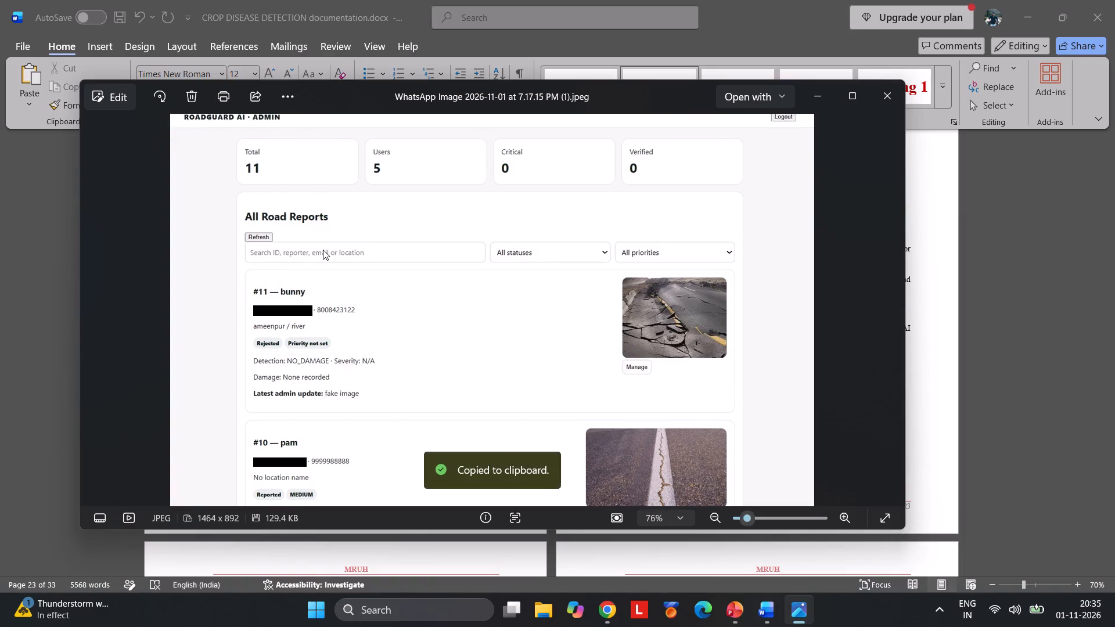
Look through the other RoadGuard AI screenshots, including the home page, Manage Road Report and My Reports images, and return to the Word document.
key("Left")
key("Left")
key("Left")
key("Left")
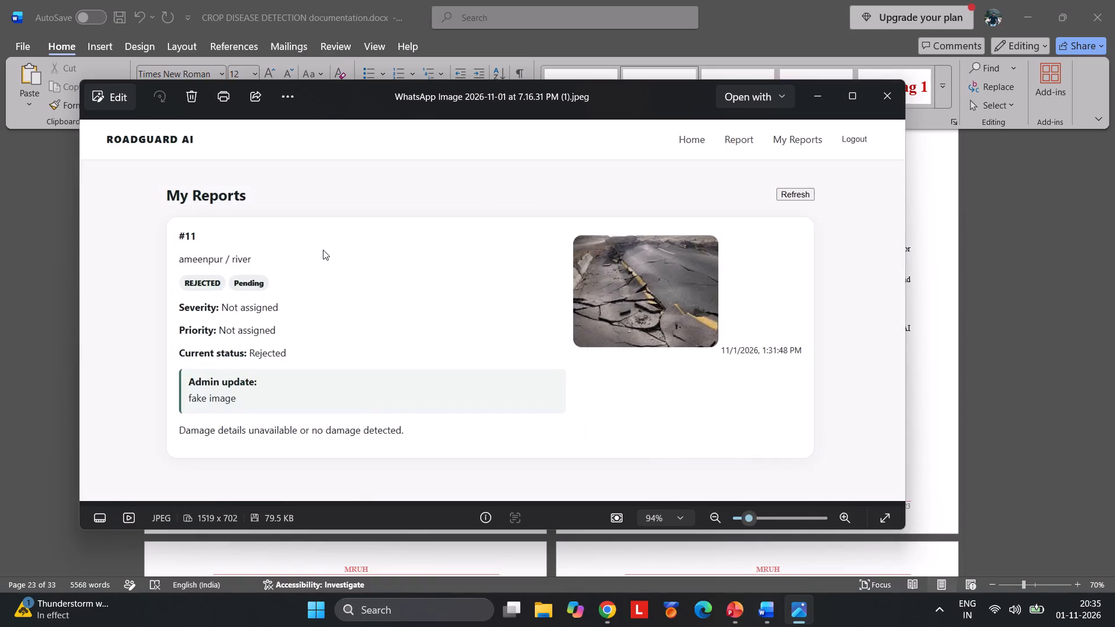
key("Left")
key("Left")
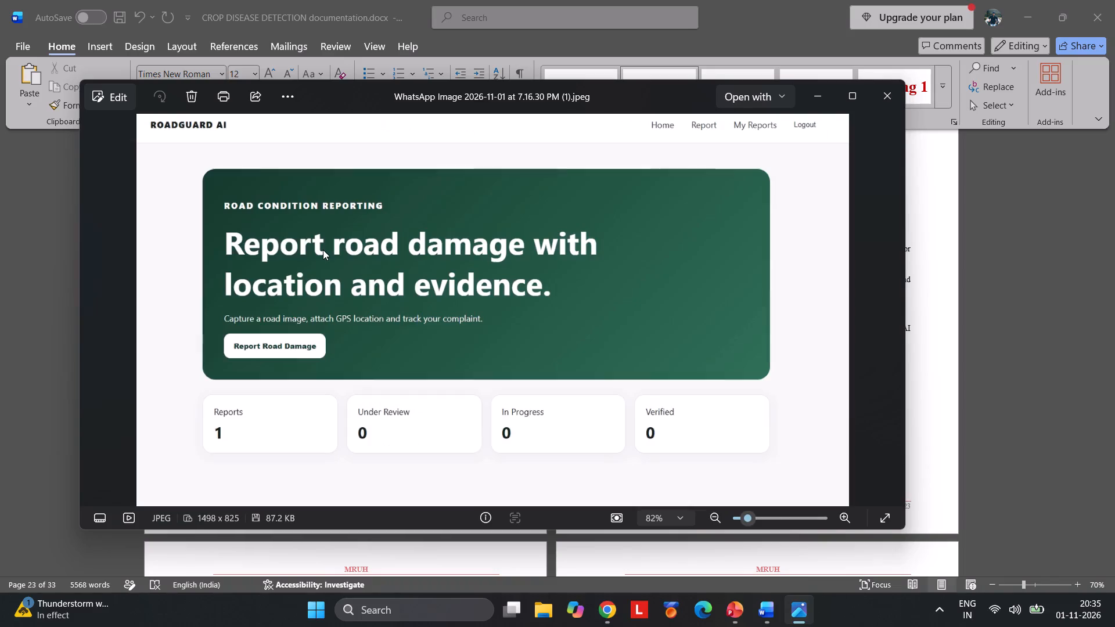
key("Left")
key("Right")
key("Right")
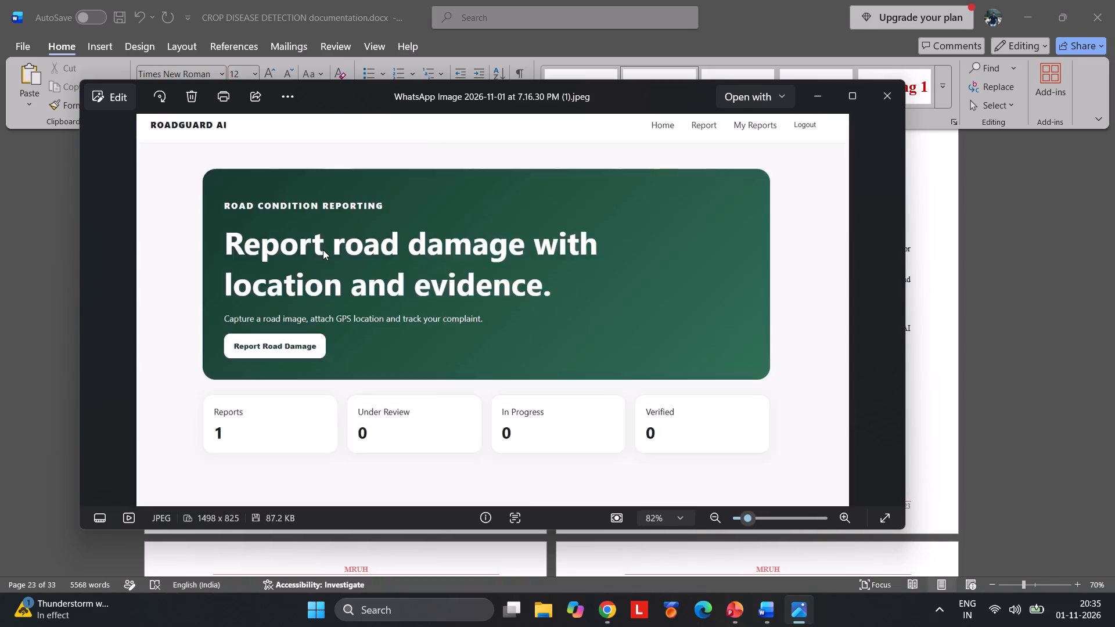
key("Right")
key("Left")
key("Left")
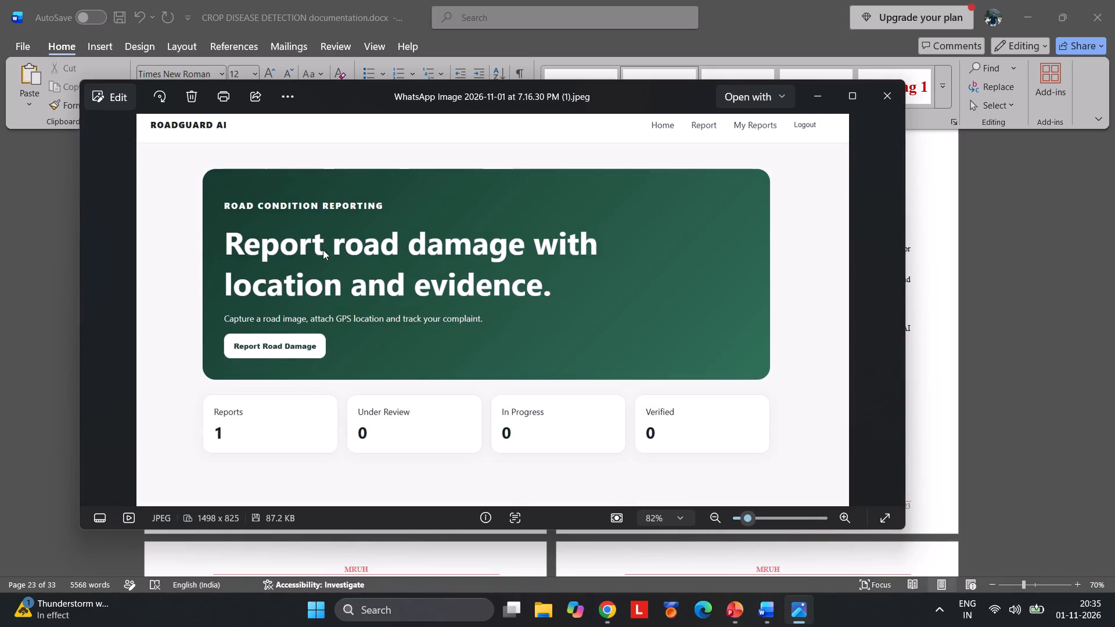
key("Right")
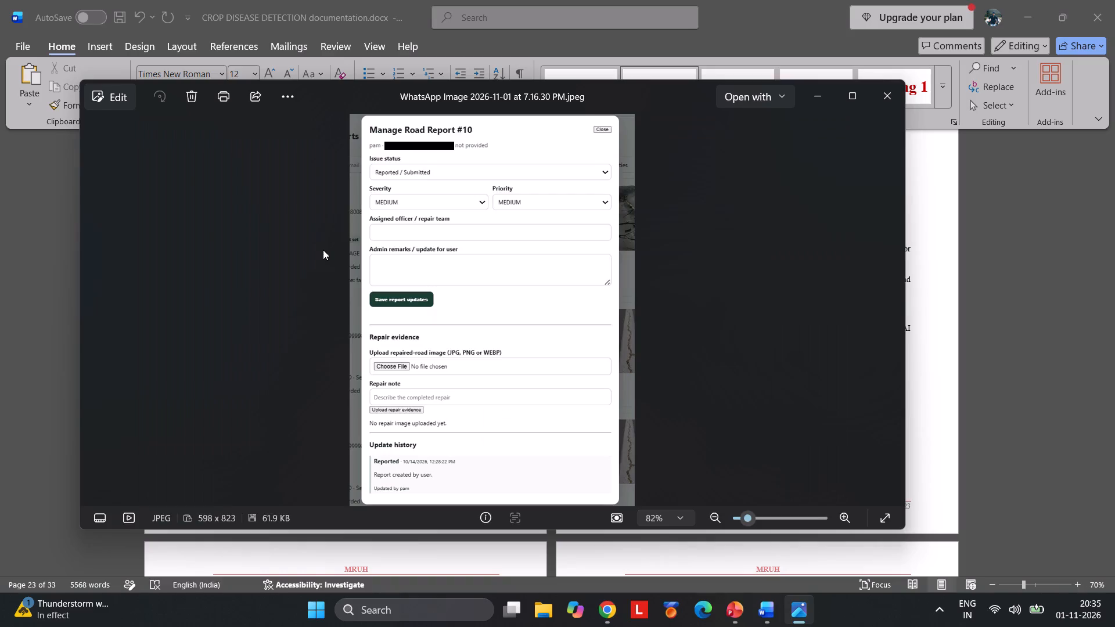
key("Right")
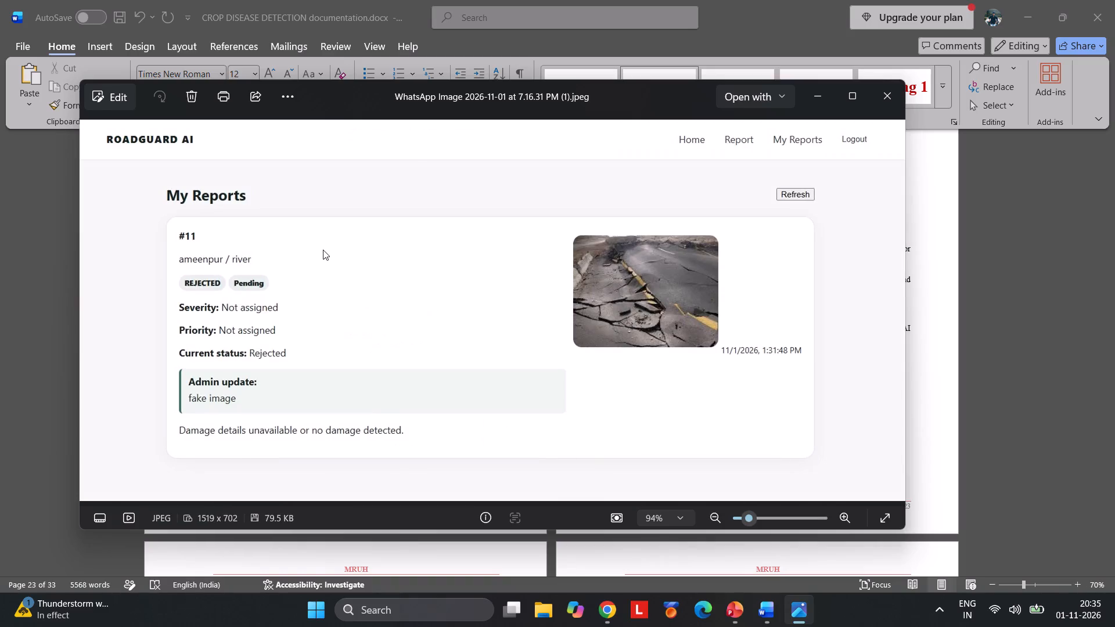
left_click(819, 111)
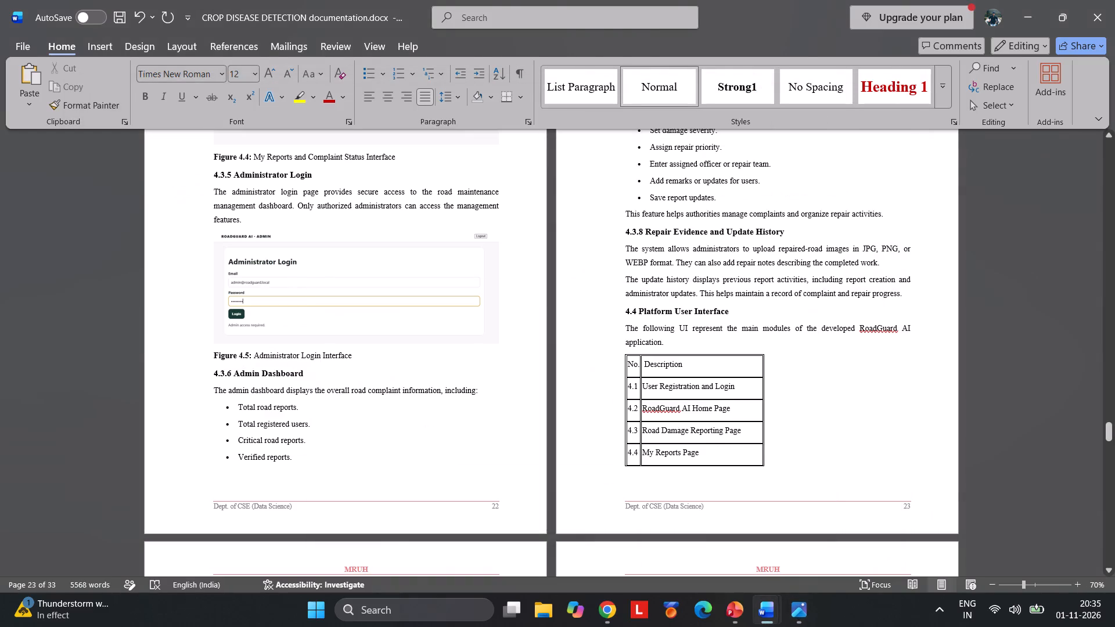
Paste the copied admin dashboard screenshot after section 4.3.6's last paragraph and add a new line below it.
scroll(723, 214, "up", 2)
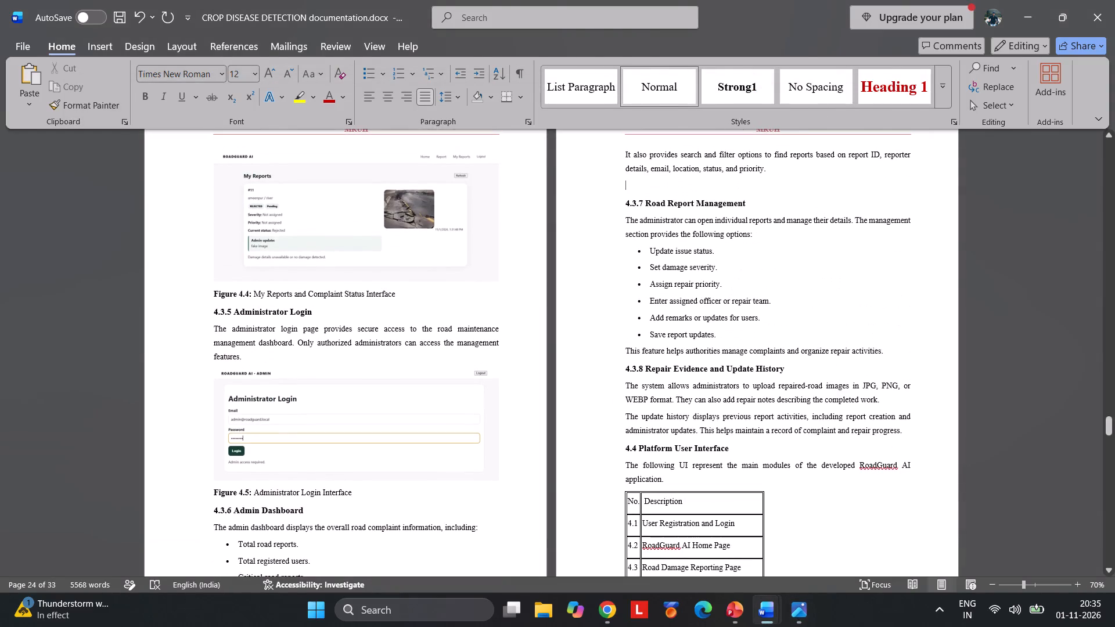
key("ctrl+v")
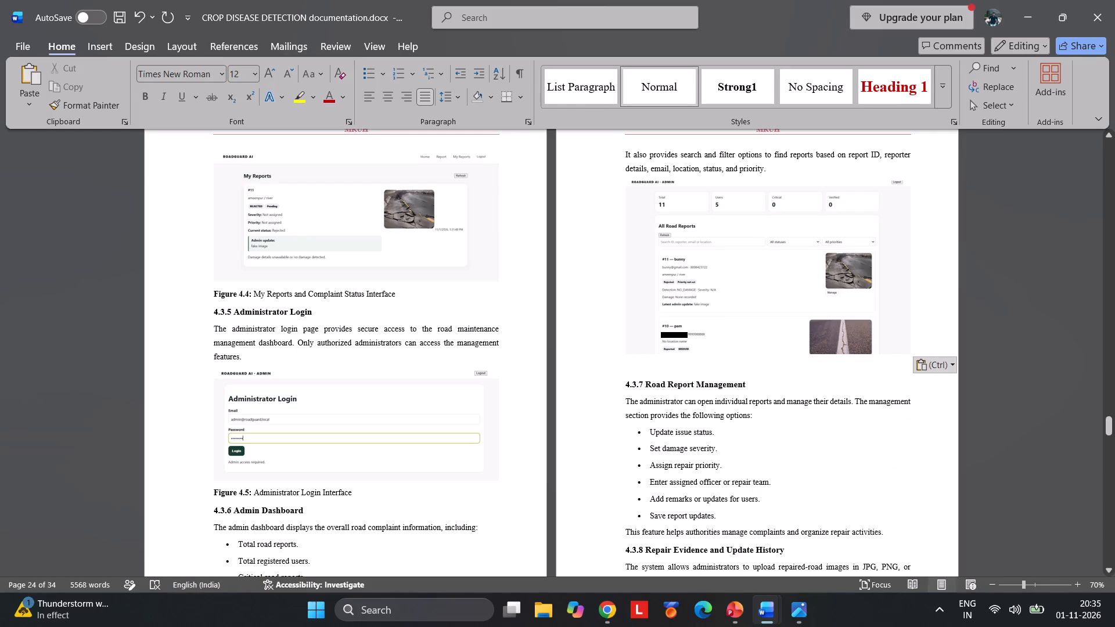
key("Return")
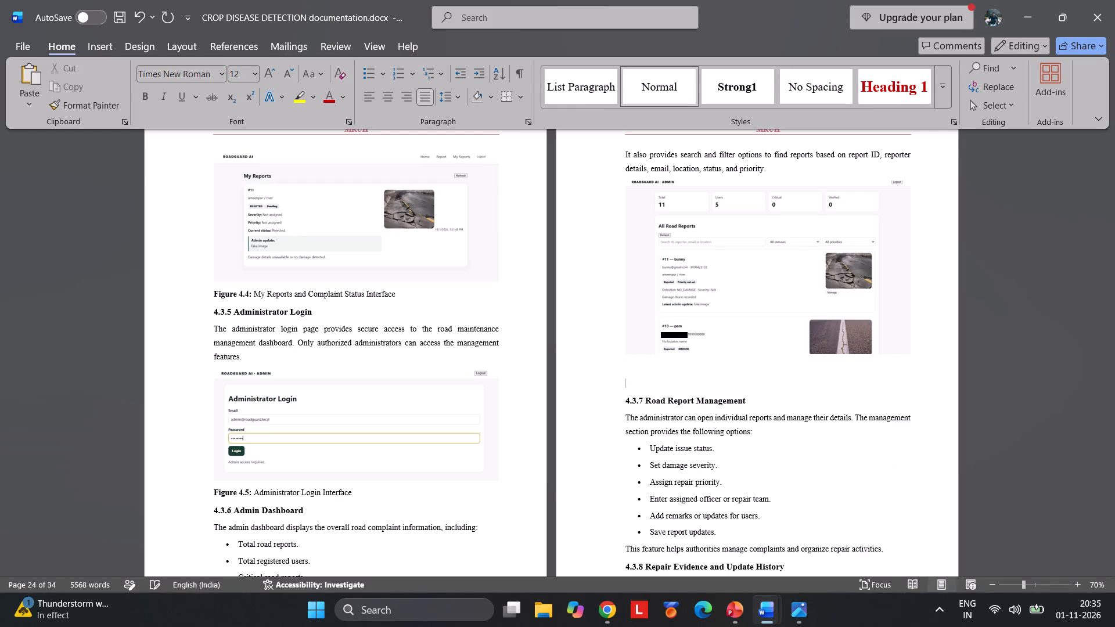
key("BackSpace")
key("Return")
left_click(616, 610)
scroll(470, 409, "down", 1)
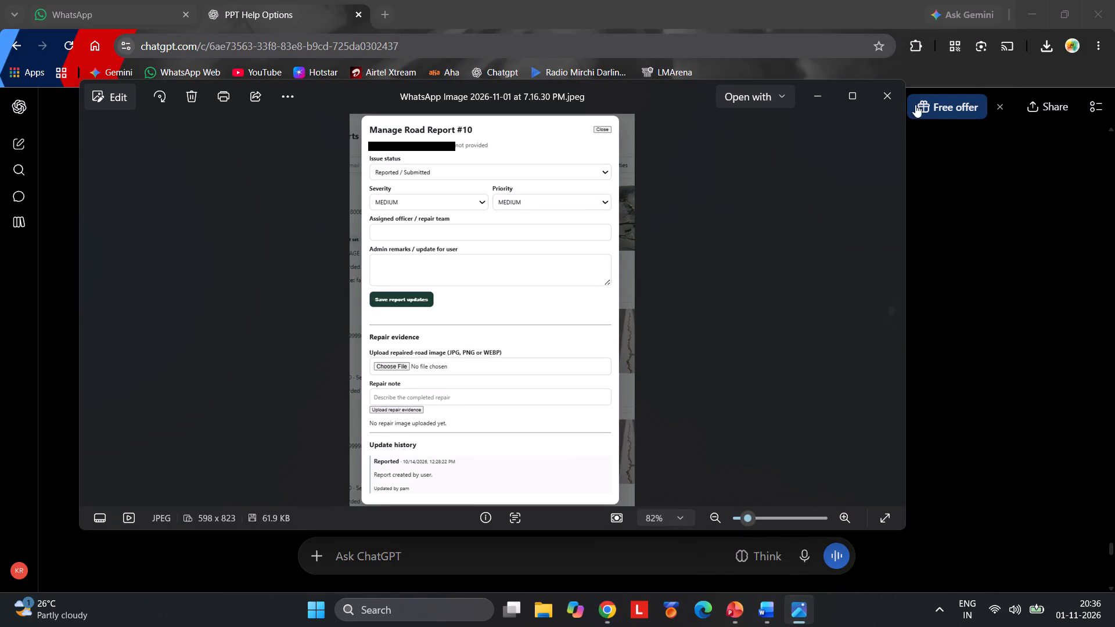
left_click(822, 98)
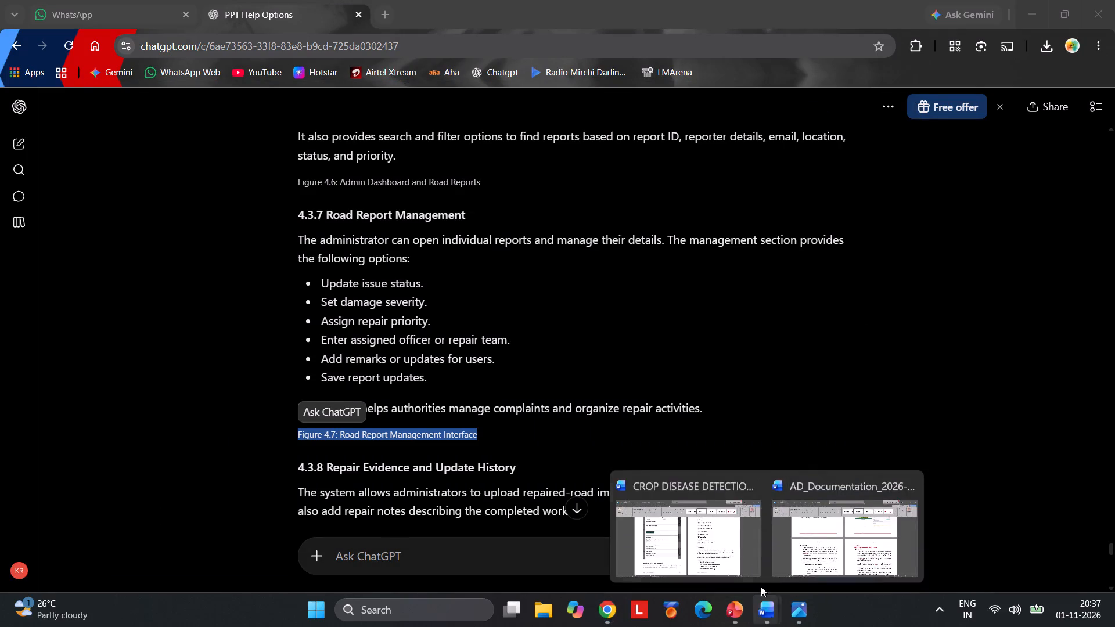
left_click(713, 544)
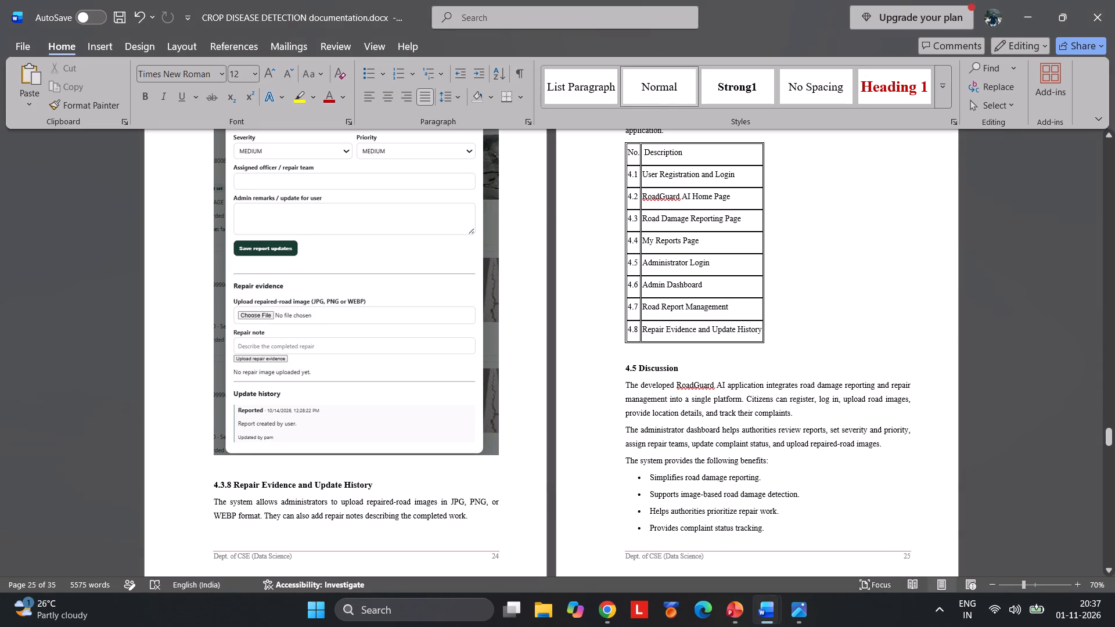
key("ctrl+v")
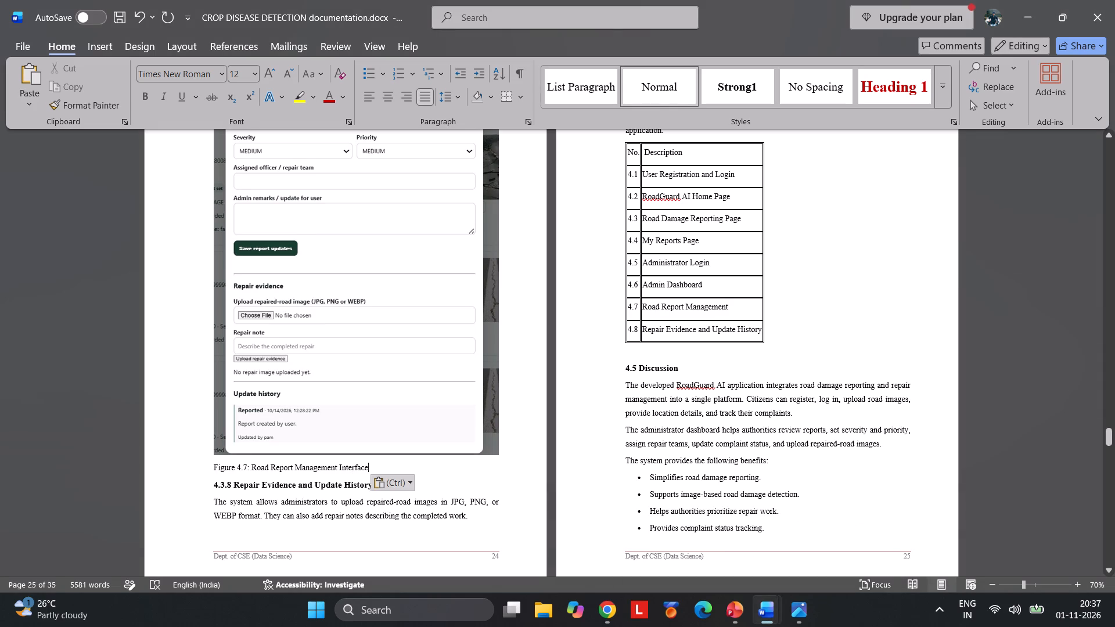
Make the "Figure 4.7:" label of the Road Report Management Interface caption bold.
left_click_drag(250, 469, 161, 466)
left_click(172, 434)
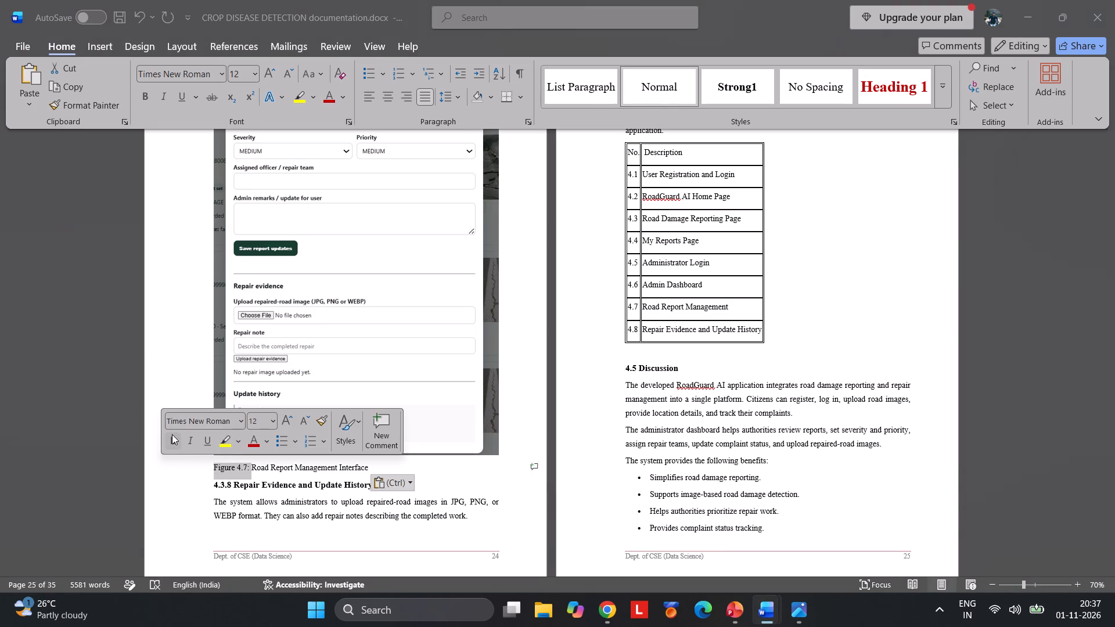
Check the platform screenshots in Photos against the figures already placed in Chapter 4 of the Word document.
left_click(405, 474)
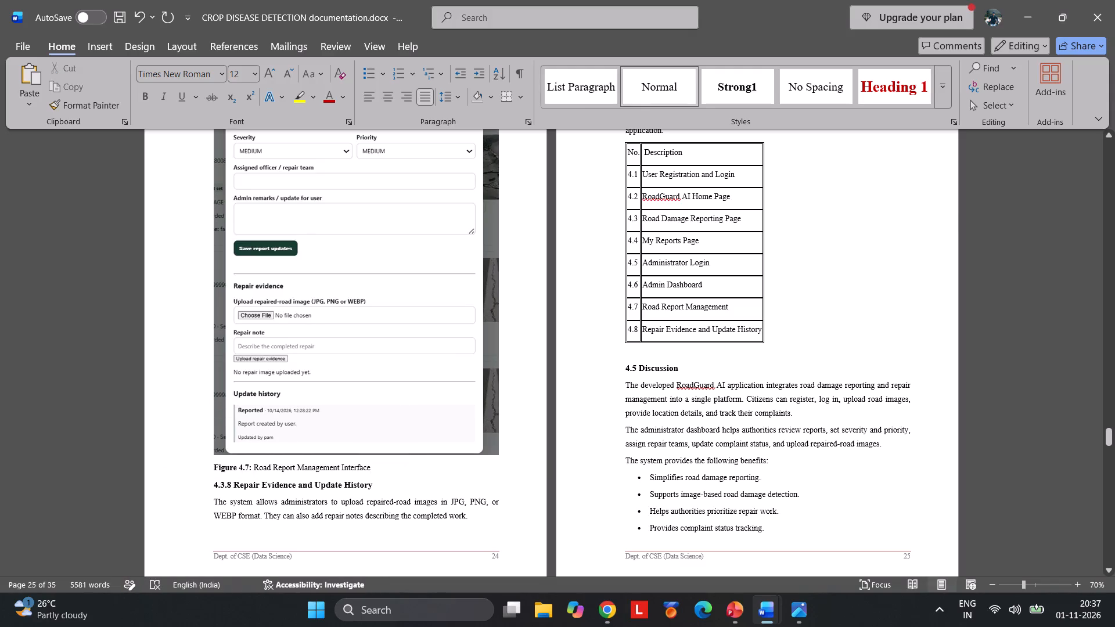
left_click(799, 610)
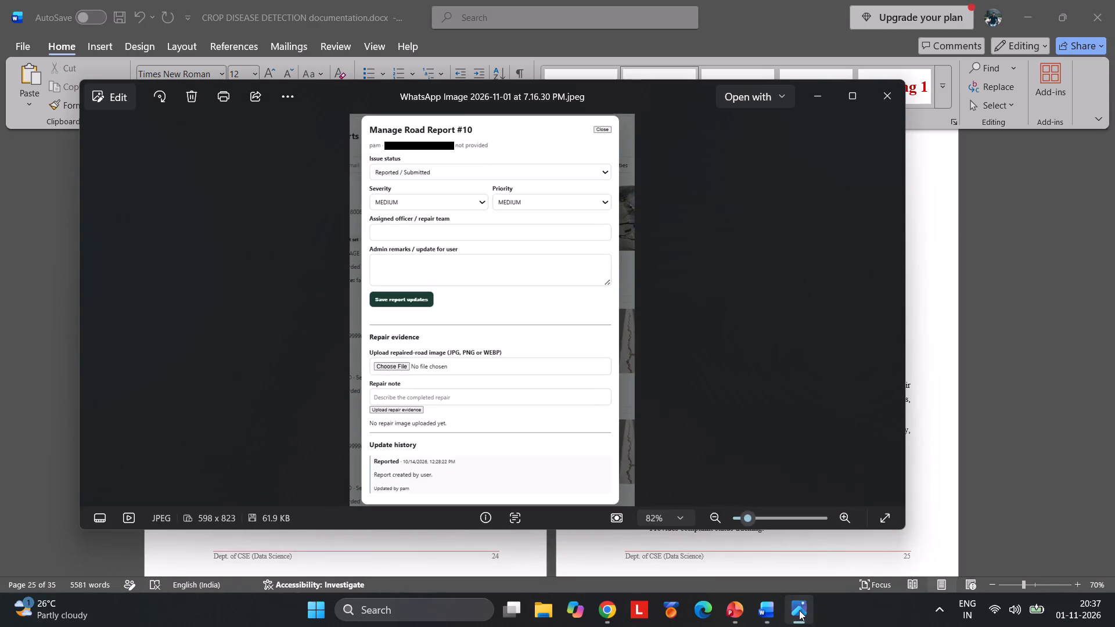
key("Left")
key("Left")
key("Right")
key("Right")
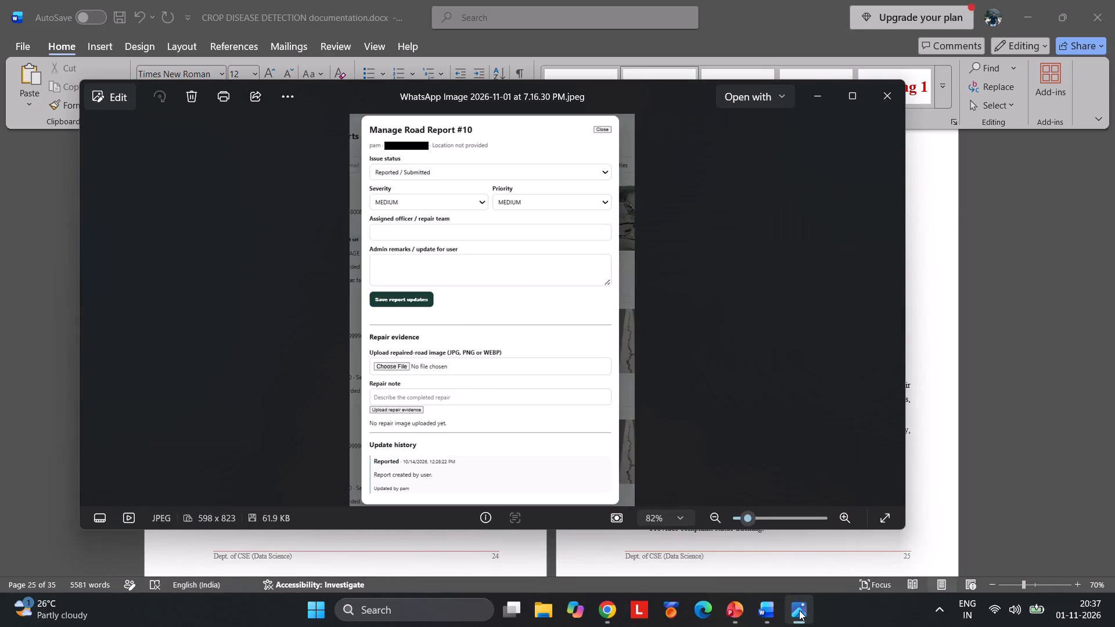
key("Right")
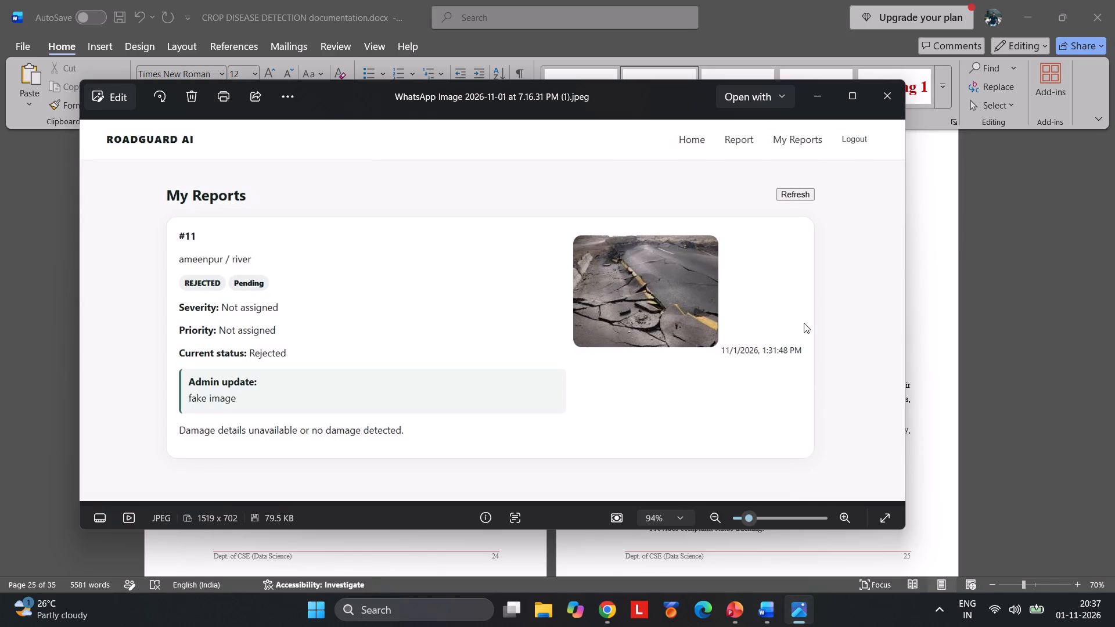
left_click(819, 93)
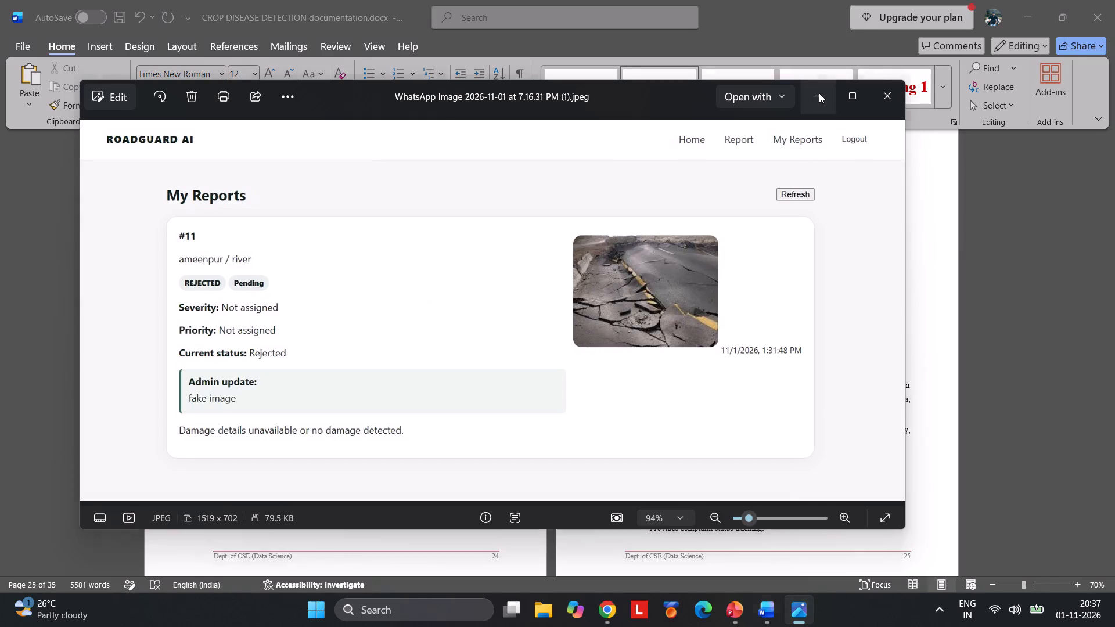
scroll(543, 298, "up", 7)
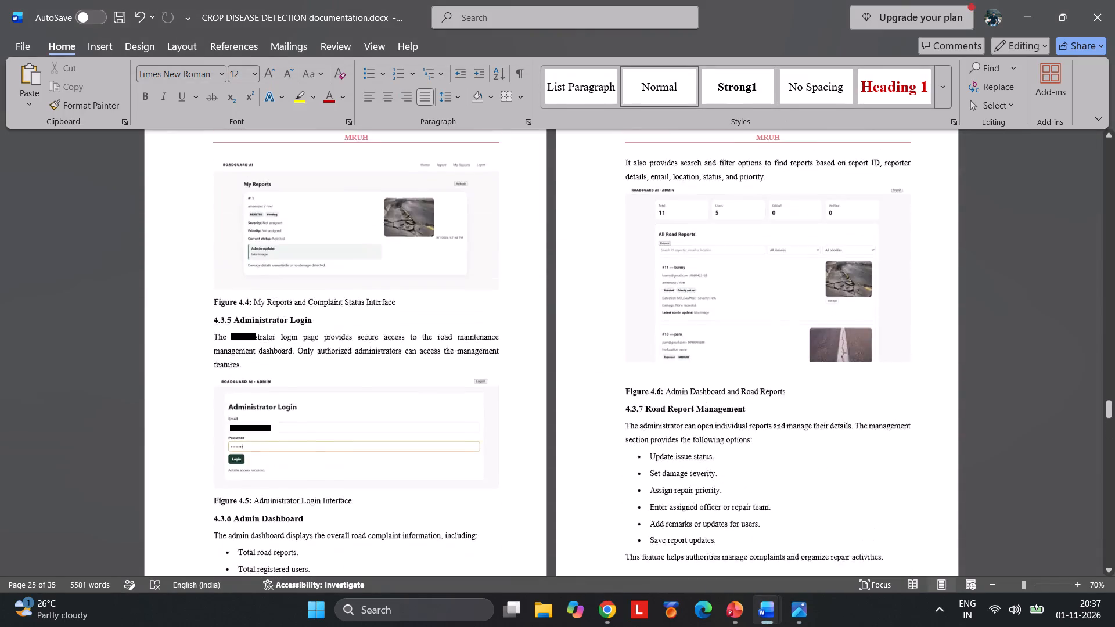
scroll(543, 298, "up", 3)
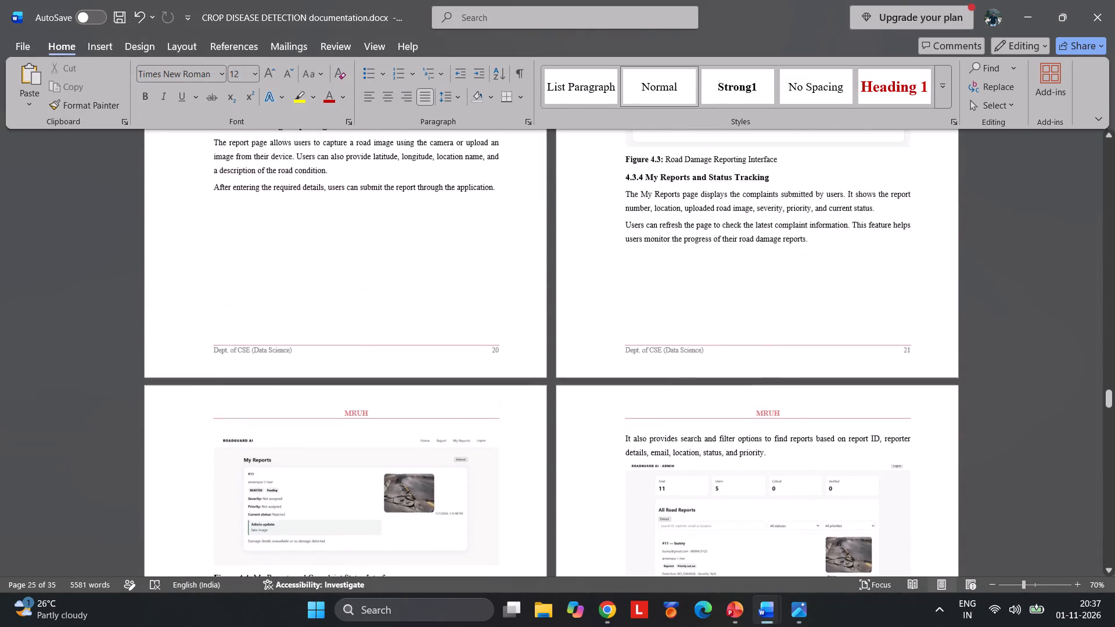
scroll(543, 298, "up", 1)
scroll(543, 298, "down", 2)
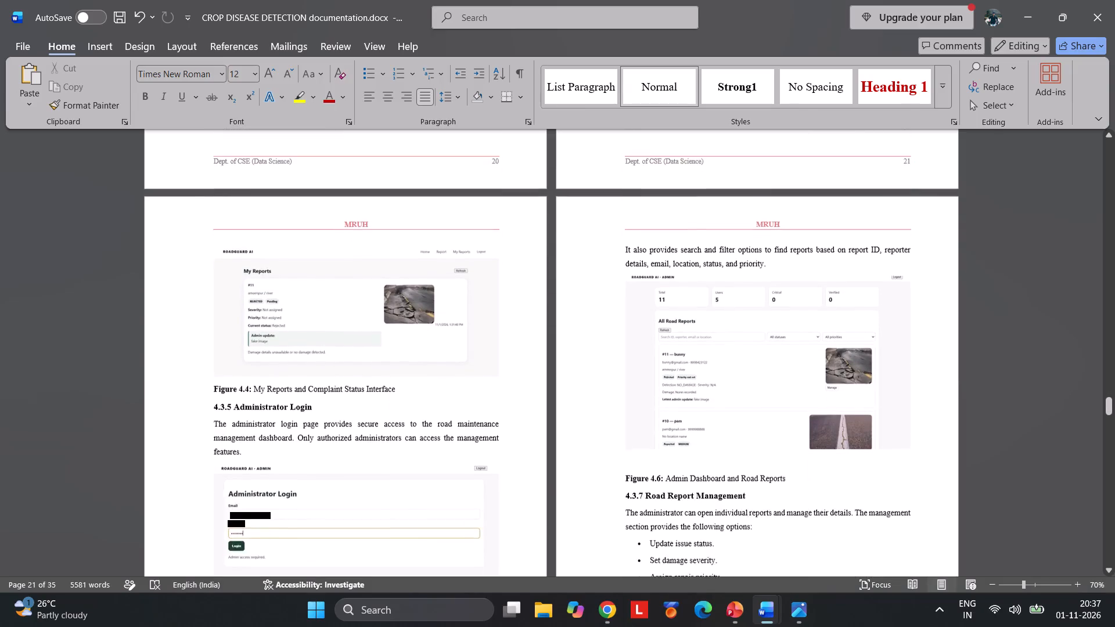
scroll(543, 298, "down", 2)
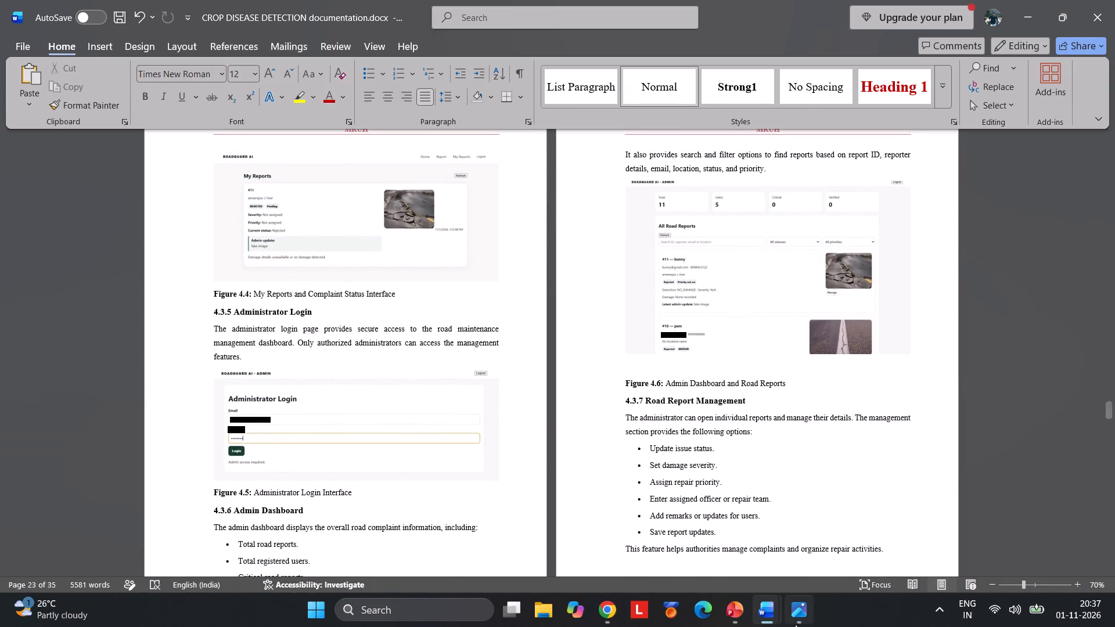
Look through all the RoadGuard AI screenshots in Photos for any not yet used in the document, and close the viewer.
left_click(791, 626)
key("Right")
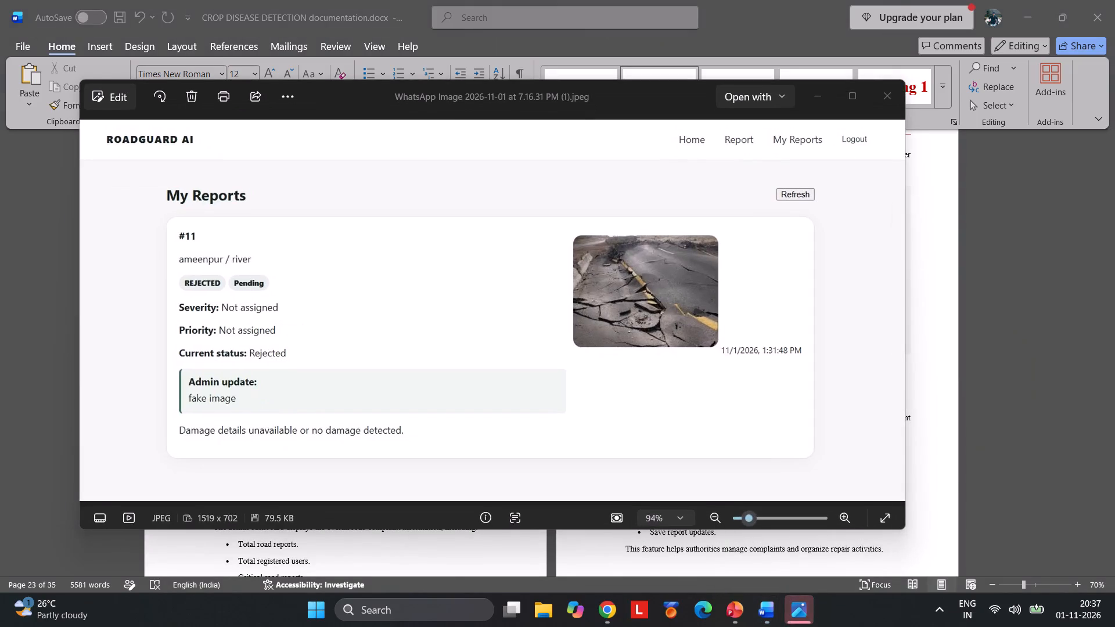
key("Right")
key("Right")
key("Right")
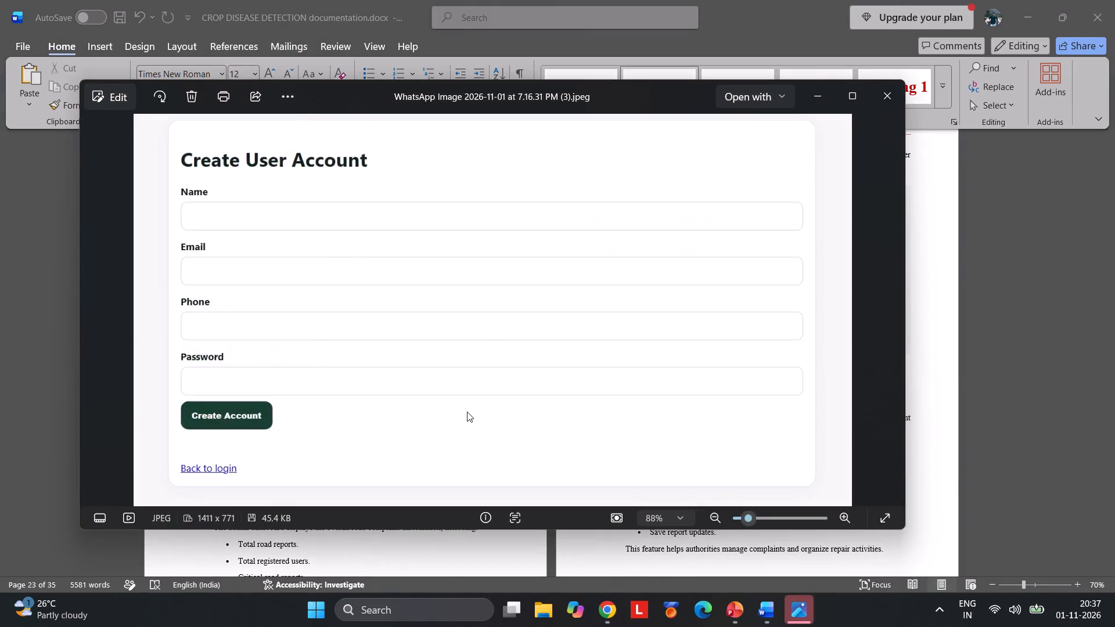
key("Right")
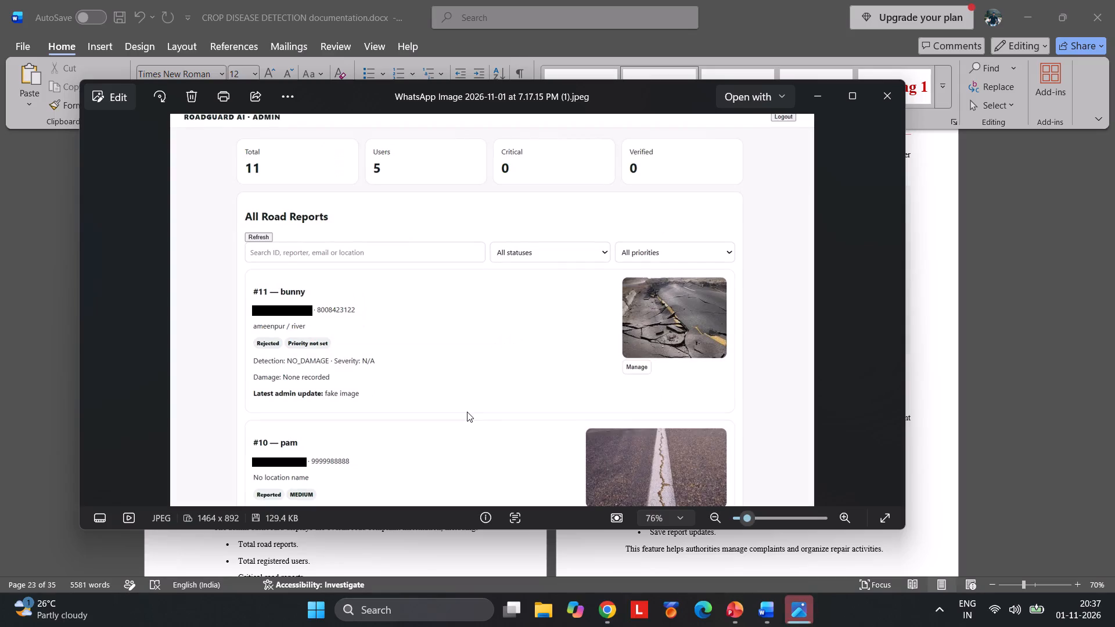
key("Right")
key("Right")
key("Right")
key("Right")
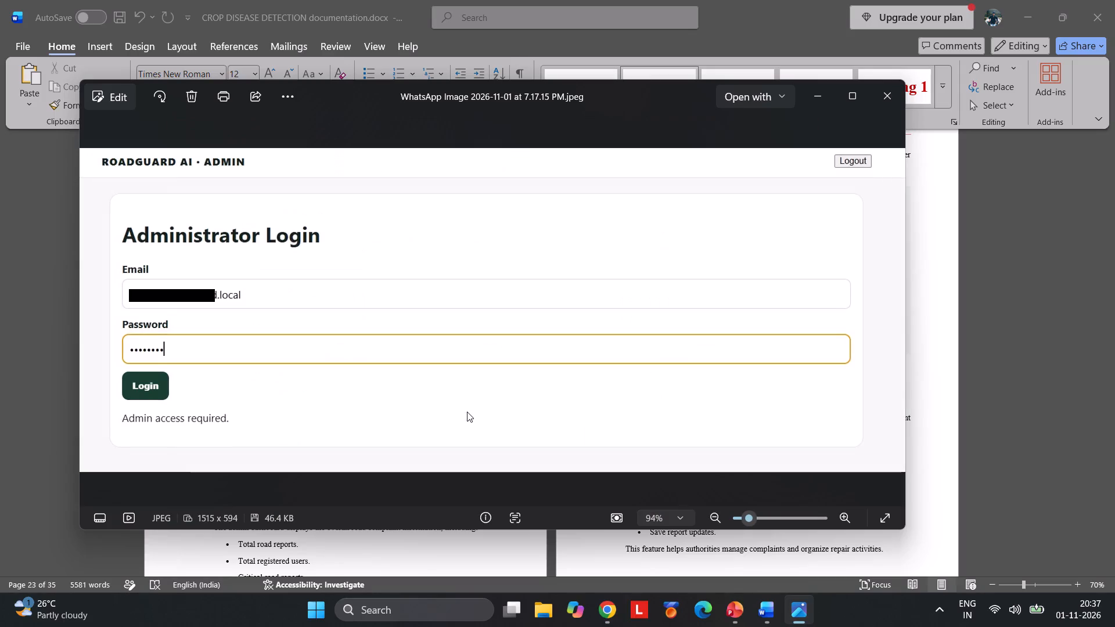
key("Left")
key("Left")
key("Left")
key("Left")
key("Left")
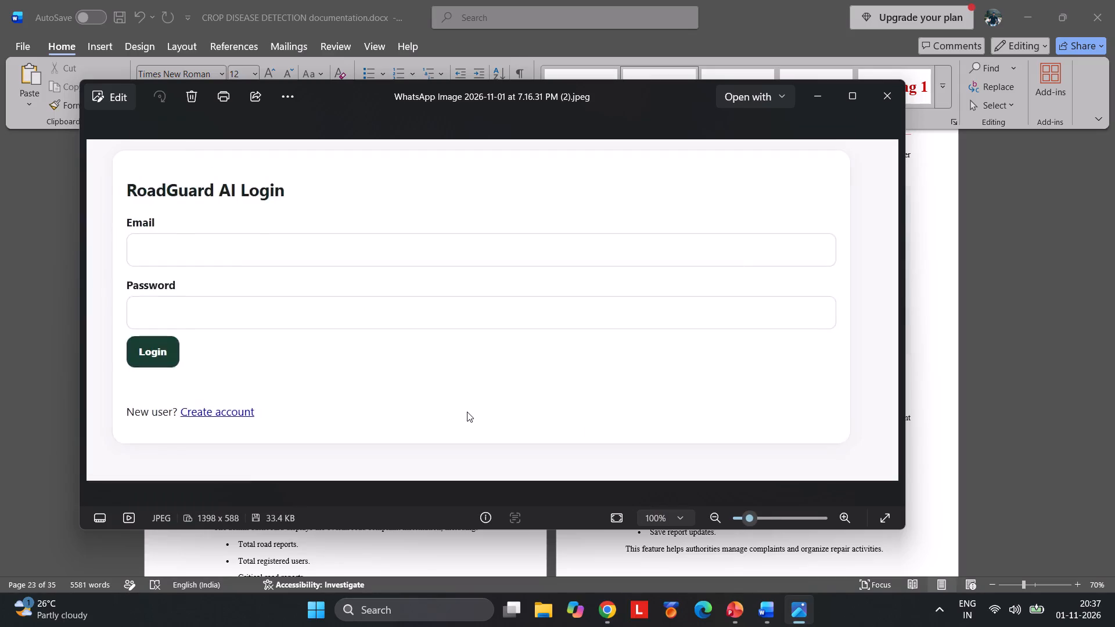
key("Left")
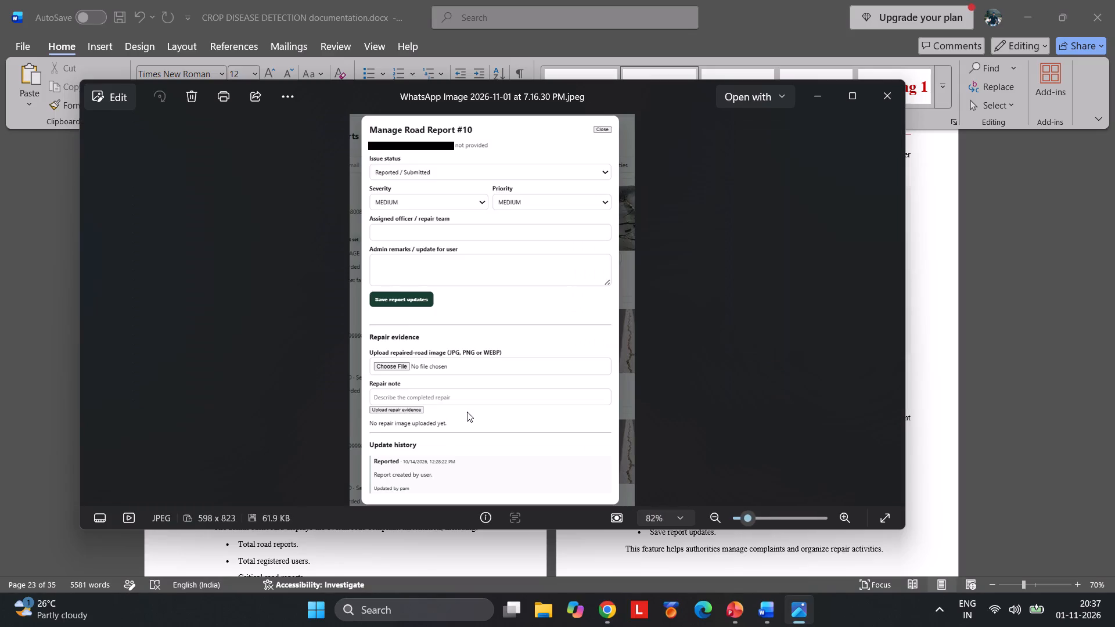
key("Left")
key("Left")
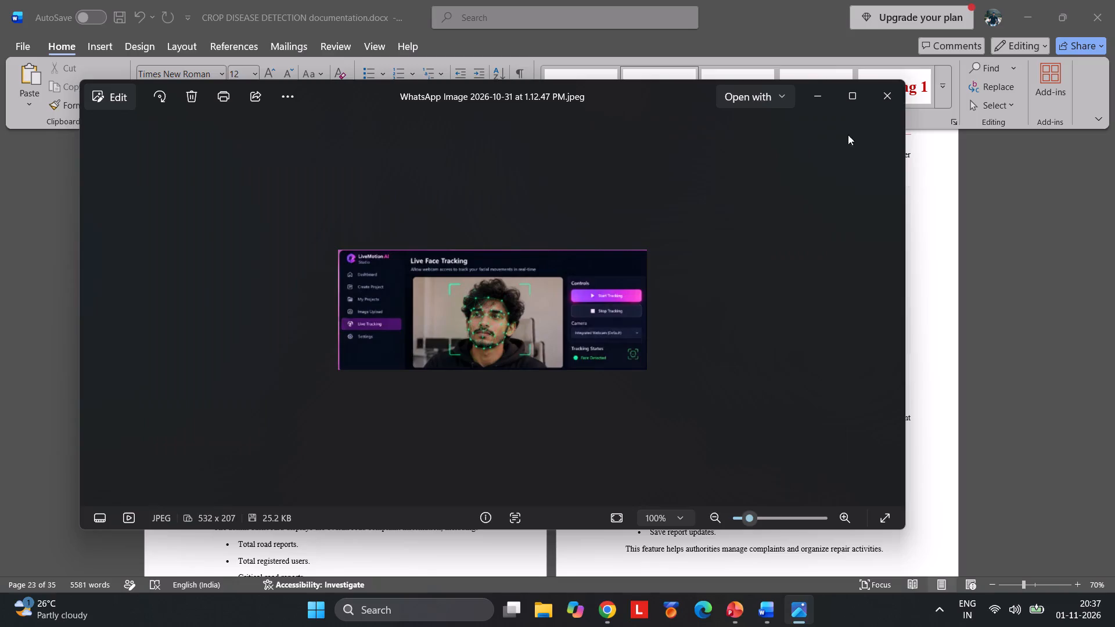
left_click(895, 110)
Review the Word document from section 4.3.6 Admin Dashboard through 4.5 Discussion to the start of Chapter 5.
scroll(516, 321, "down", 2)
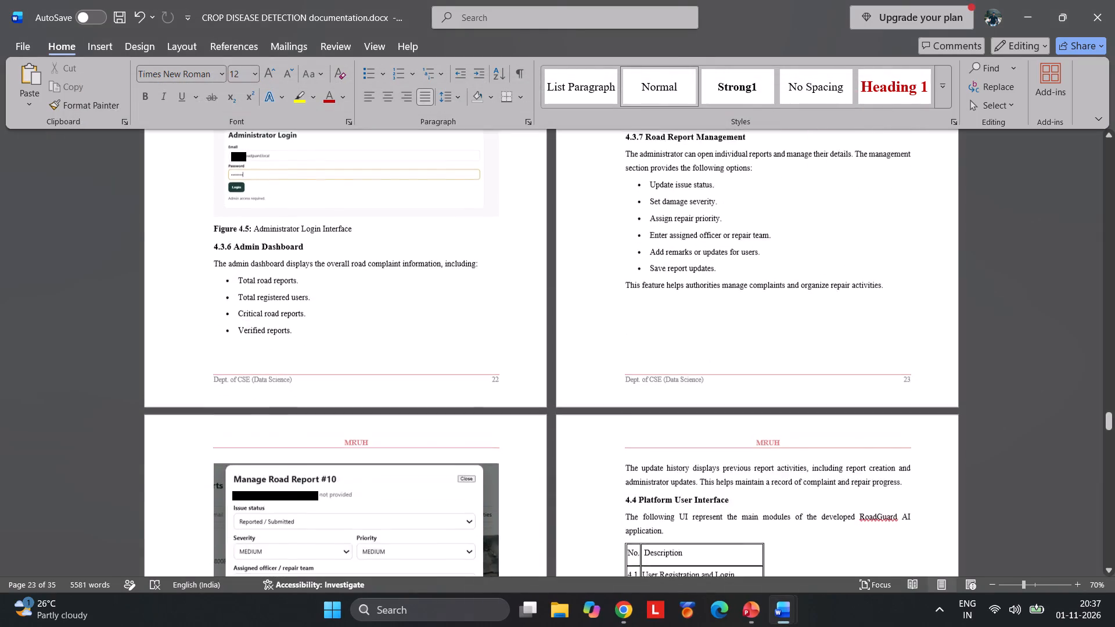
scroll(516, 321, "down", 5)
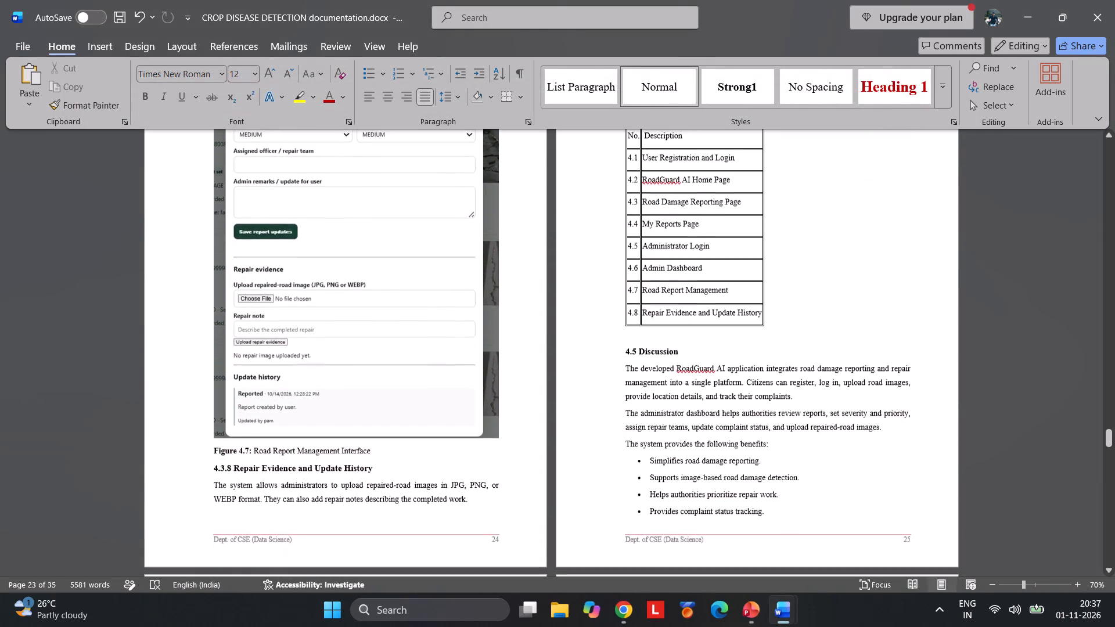
scroll(516, 321, "down", 1)
scroll(516, 321, "up", 3)
scroll(516, 321, "down", 5)
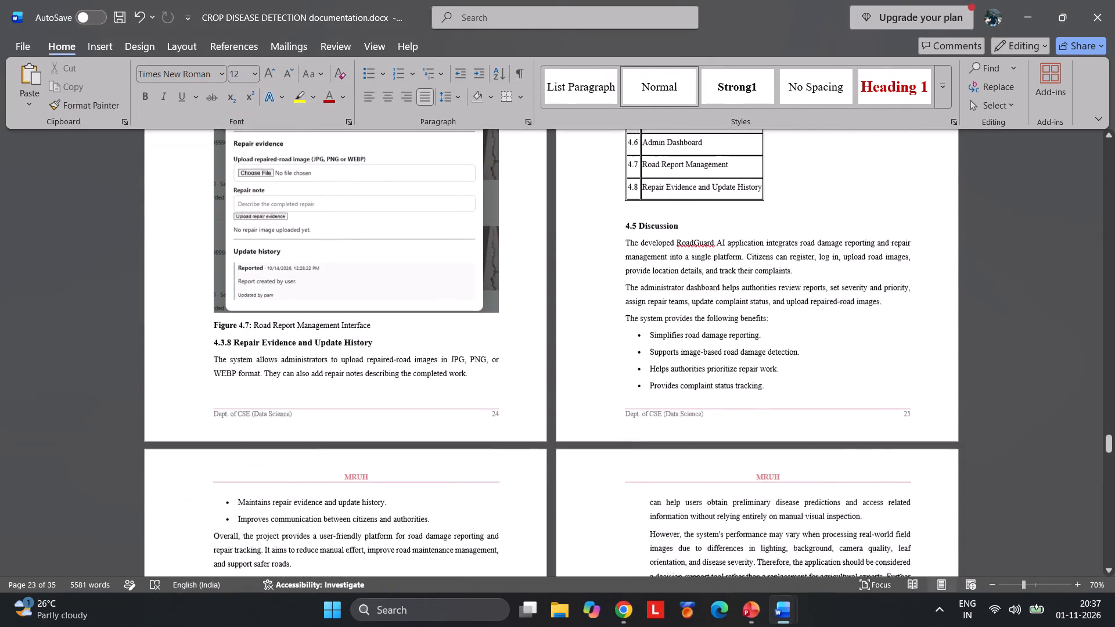
scroll(516, 321, "down", 3)
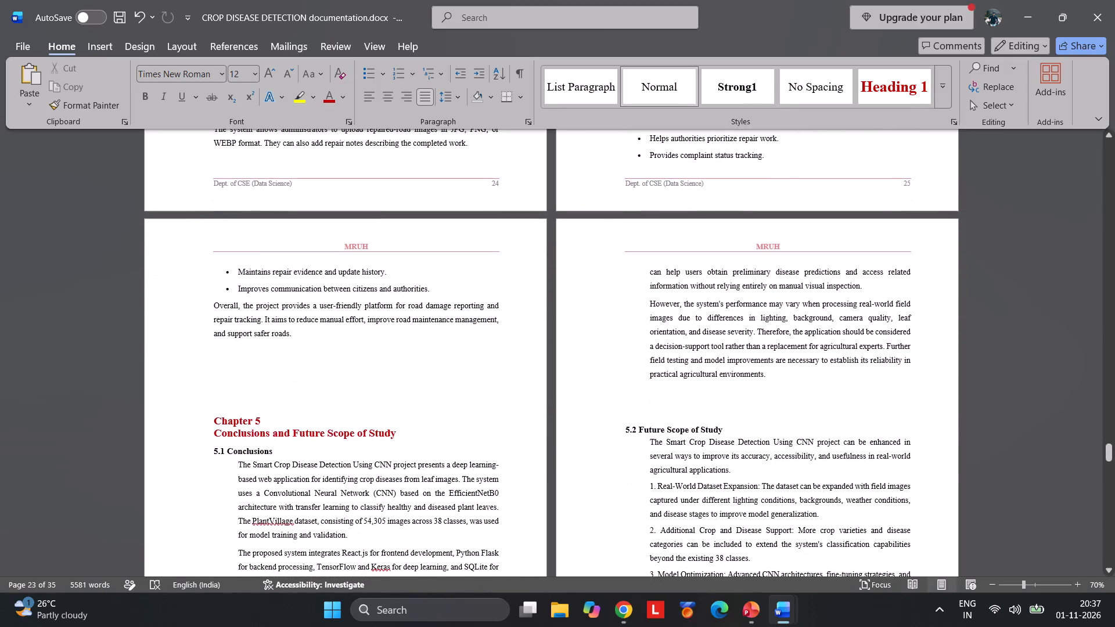
scroll(380, 341, "up", 3)
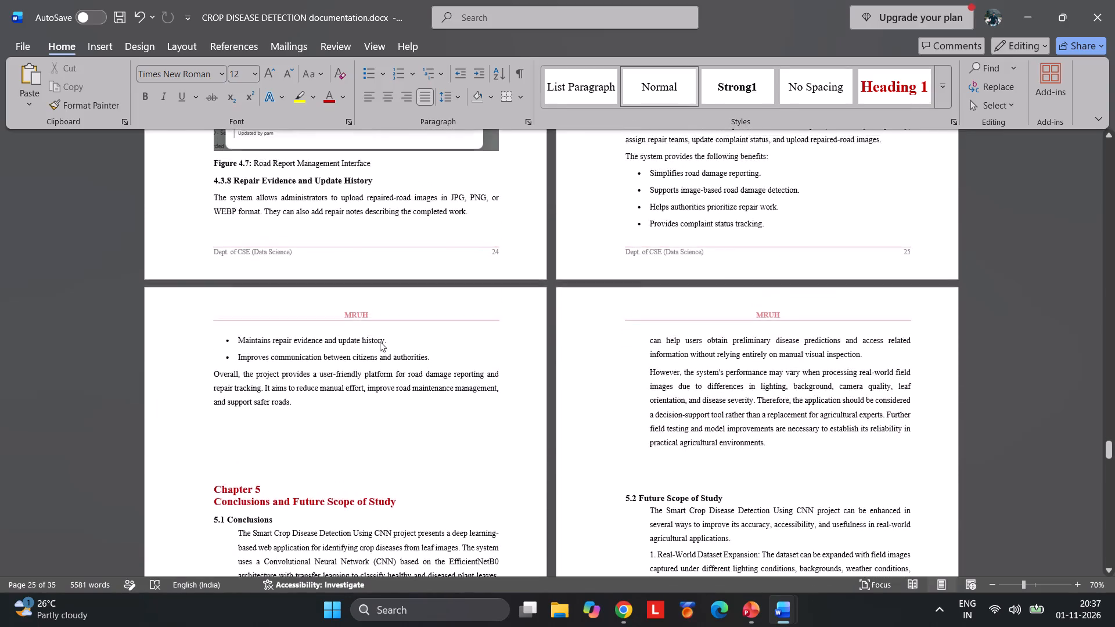
scroll(380, 341, "up", 4)
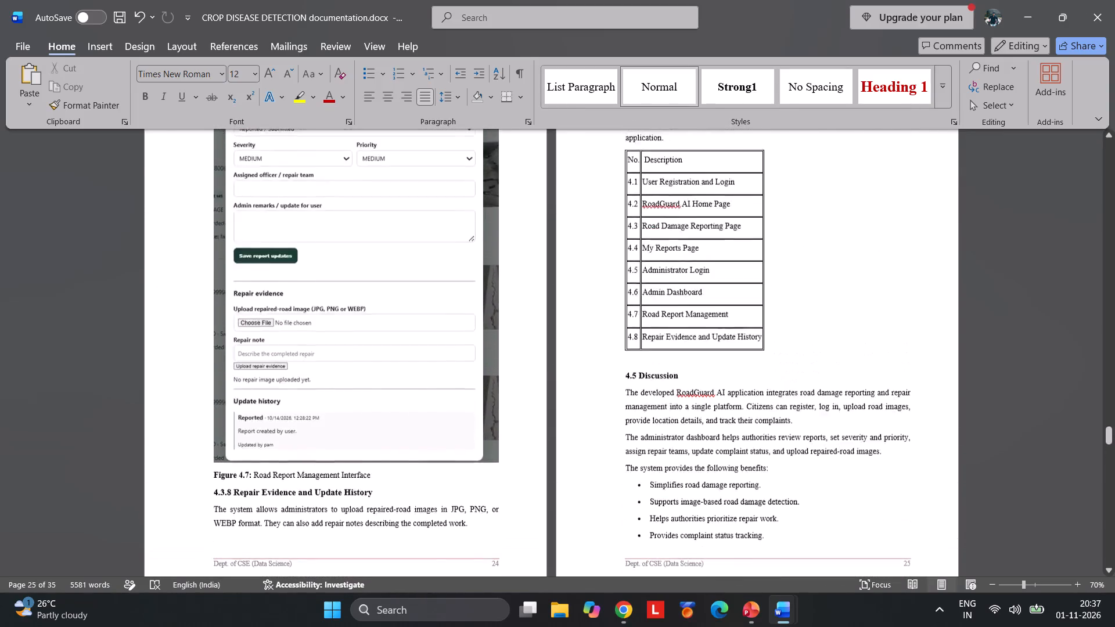
Review the earlier pages back through the Chapter 4 figures to the Chapter 3 technology stack and hardware requirements sections.
scroll(380, 341, "up", 6)
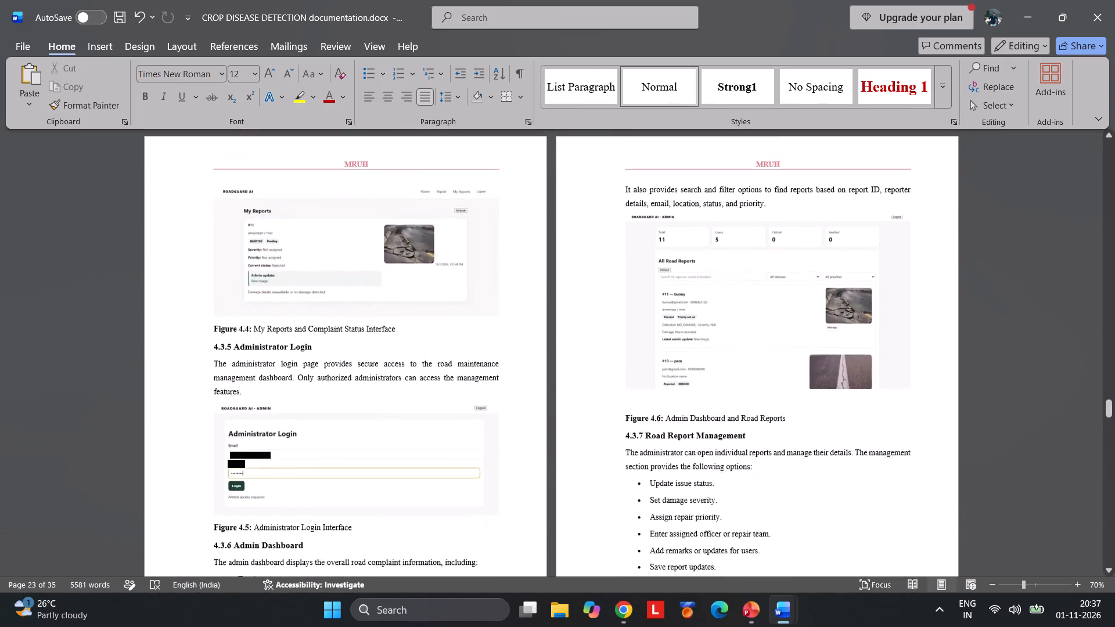
scroll(380, 341, "up", 6)
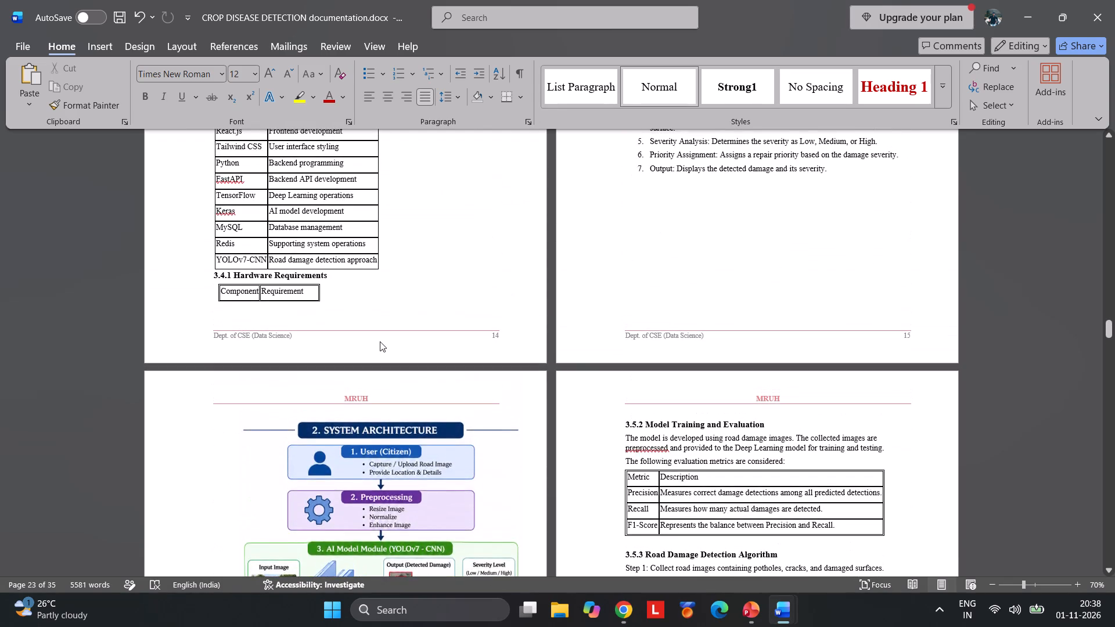
scroll(380, 341, "up", 4)
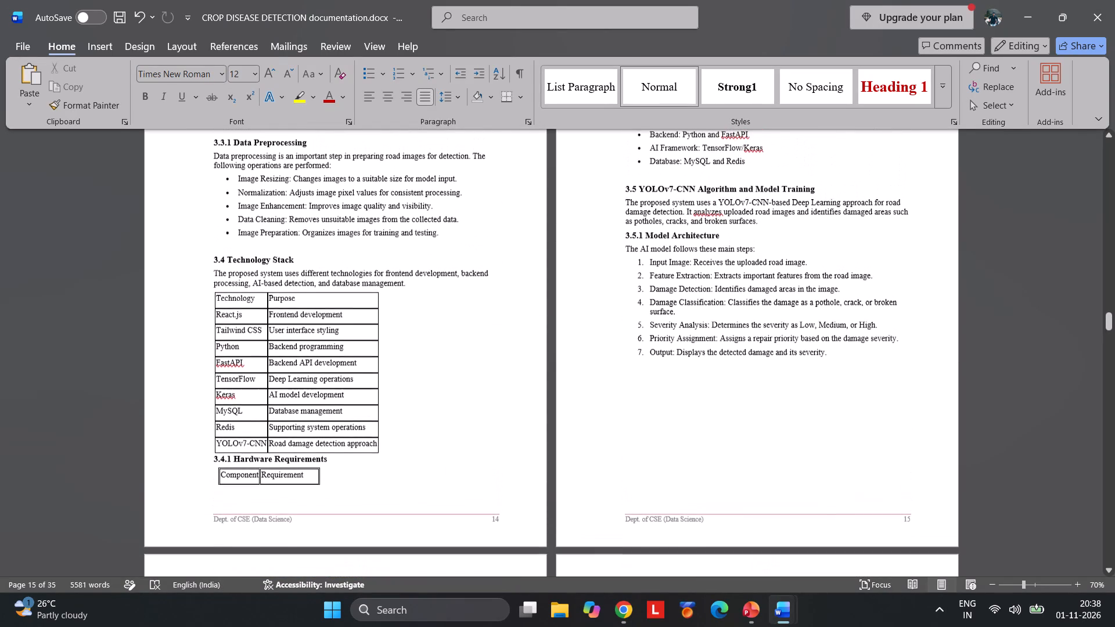
scroll(380, 341, "up", 1)
scroll(380, 341, "down", 1)
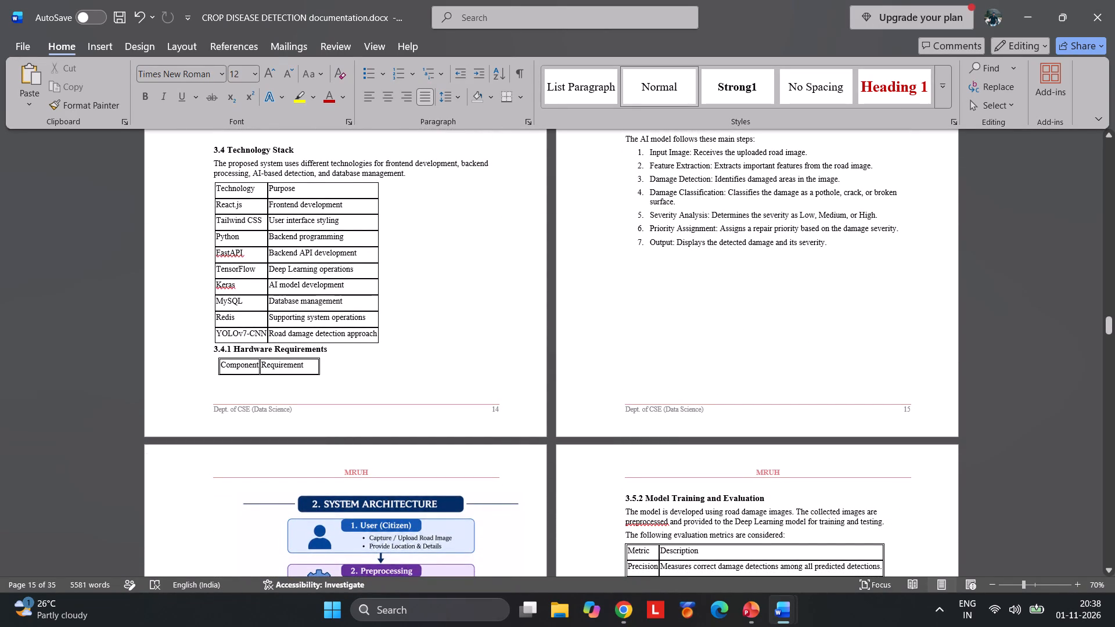
Insert blank lines before the "3.4.1 Hardware Requirements" heading to move it and its table onto the next page.
left_click(386, 343)
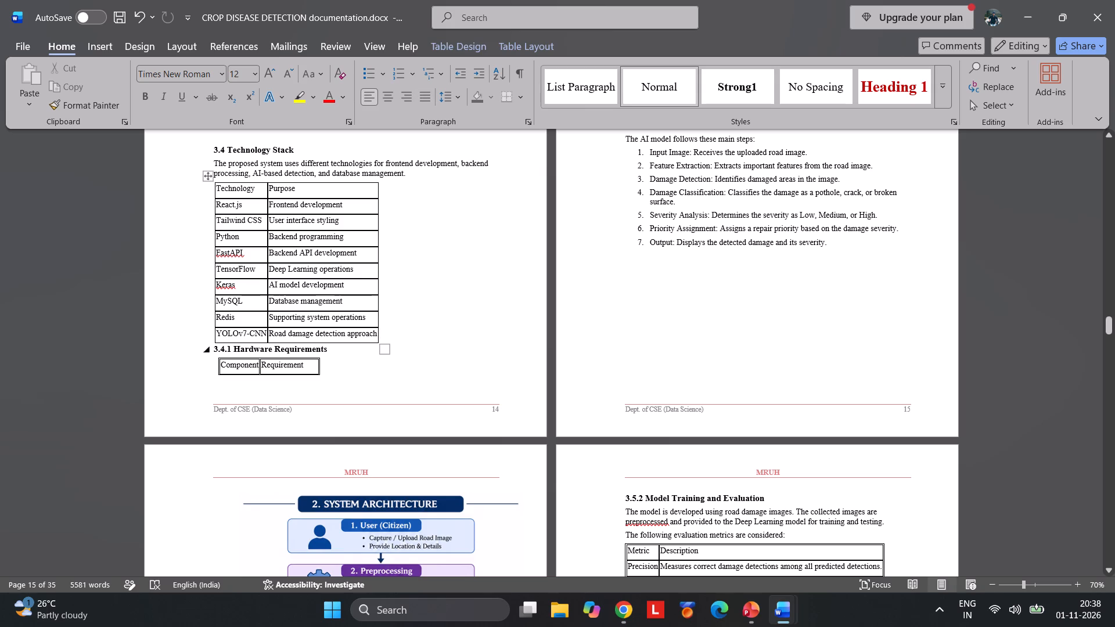
left_click(214, 349)
key("Return")
key("Return")
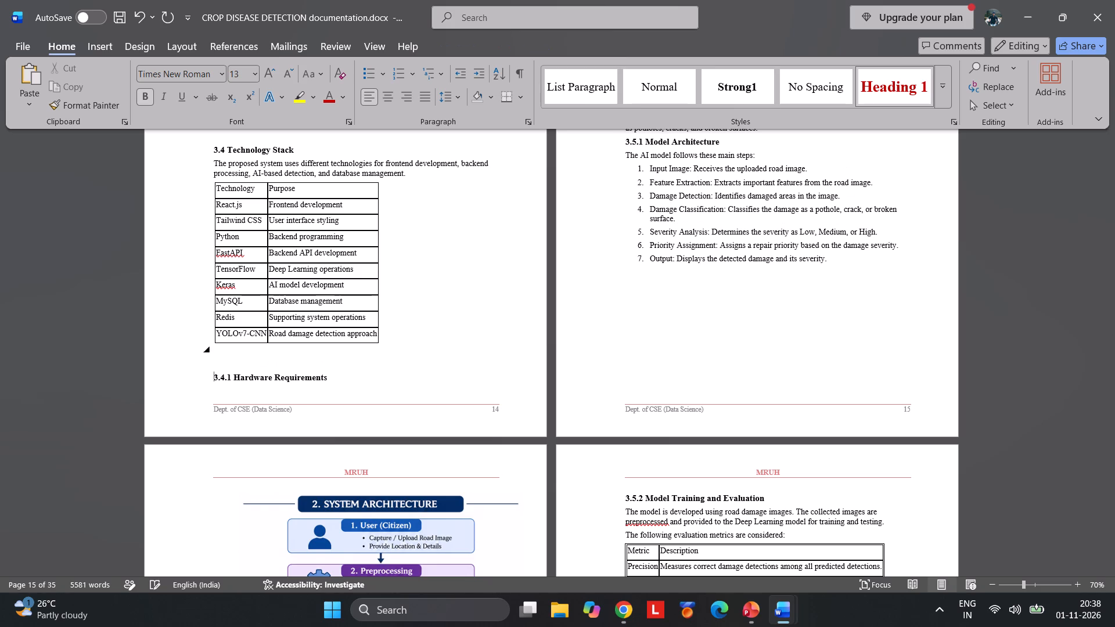
key("Return")
Review the layout of headings, tables and page breaks from Chapter 3 back through section 2.4.
scroll(584, 325, "down", 1)
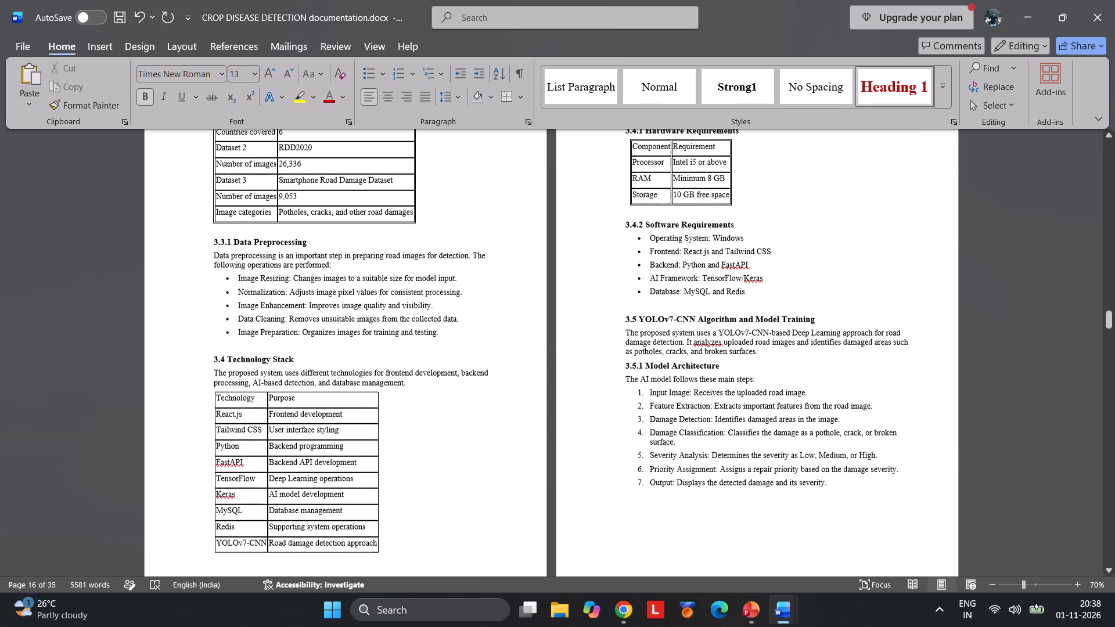
scroll(584, 325, "down", 2)
scroll(584, 325, "up", 1)
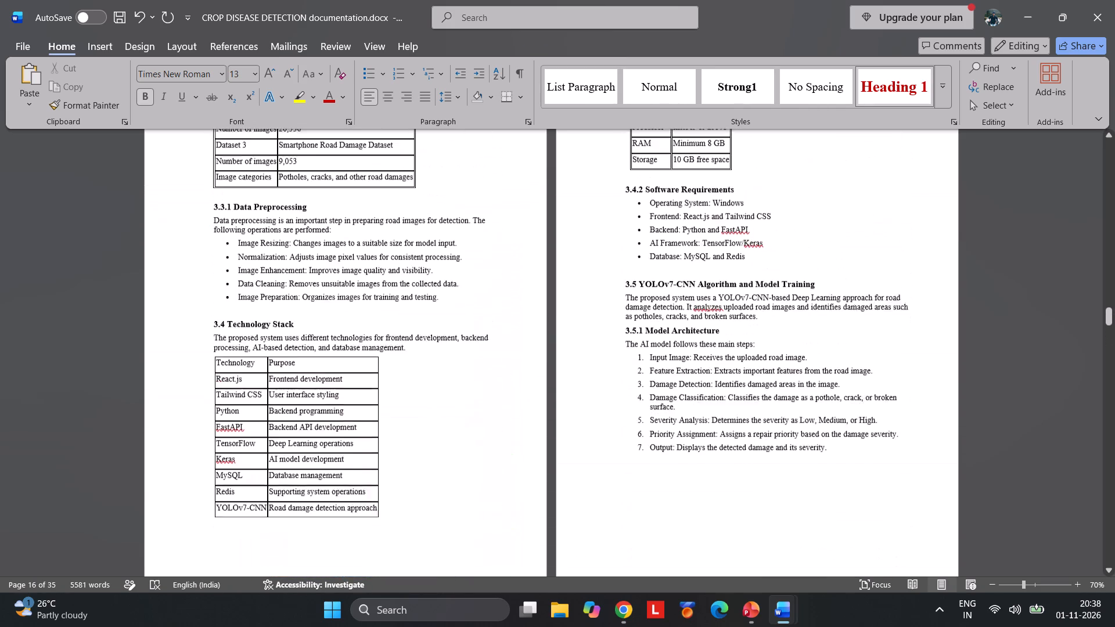
scroll(584, 325, "up", 1)
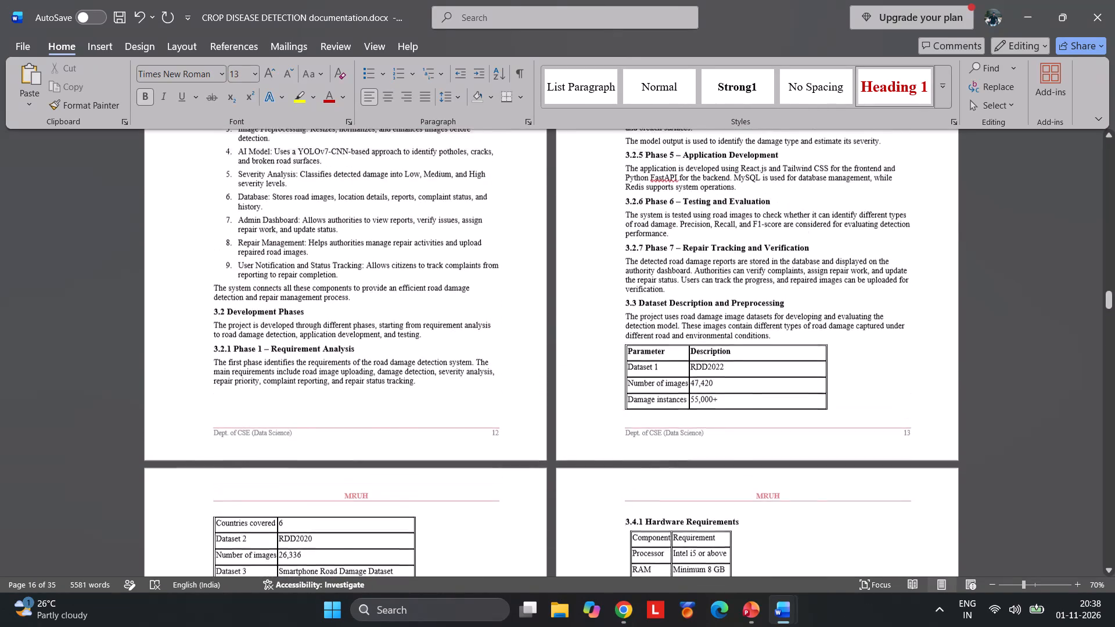
scroll(584, 325, "up", 7)
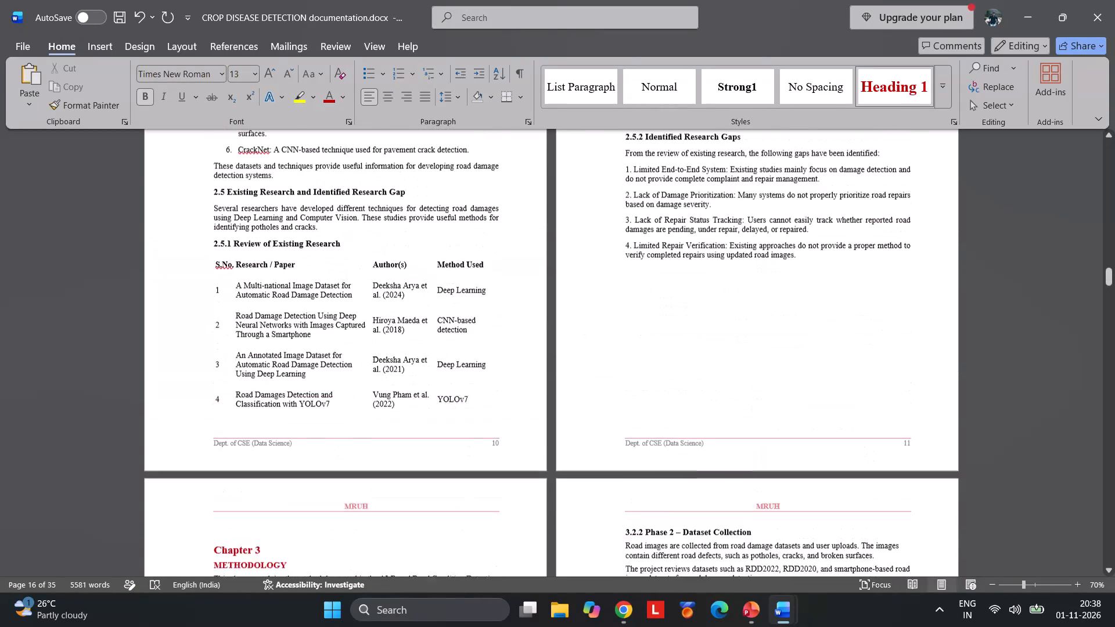
scroll(584, 325, "up", 3)
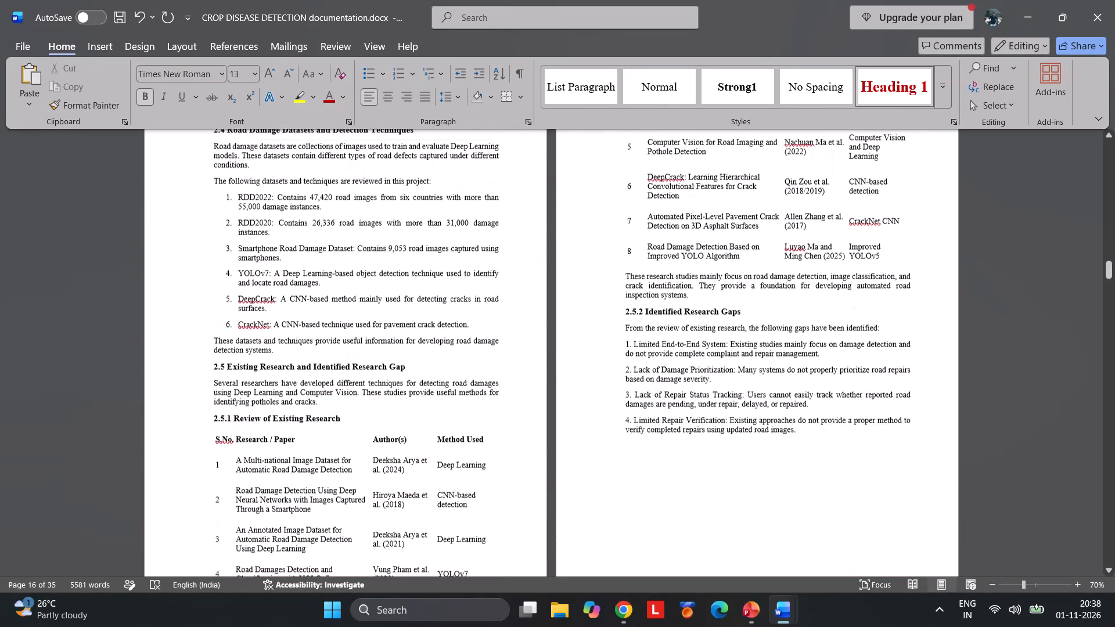
Justify the Chapter 3 text from the introductory paragraph through the 3.3 Dataset Description and Preprocessing paragraph.
scroll(584, 325, "up", 1)
scroll(584, 325, "down", 6)
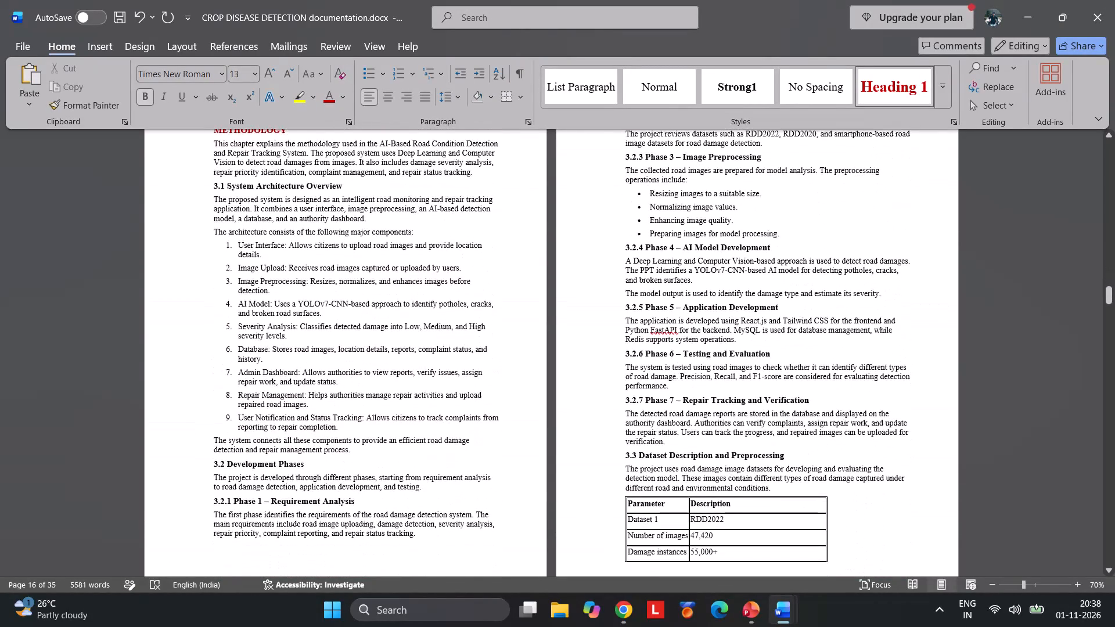
scroll(584, 325, "up", 1)
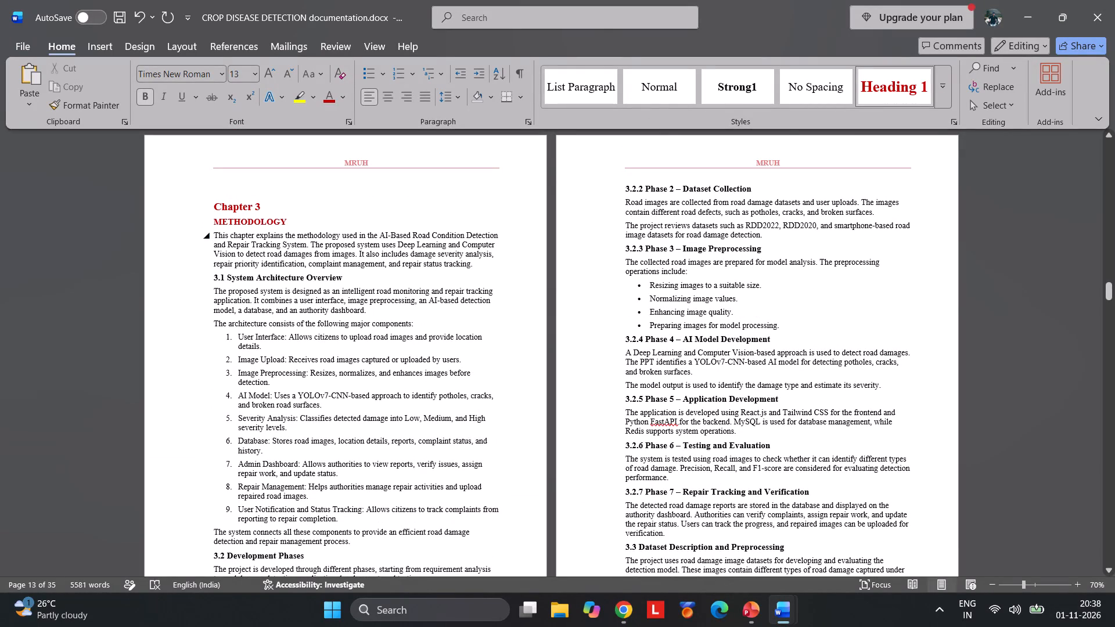
left_click_drag(213, 235, 528, 609)
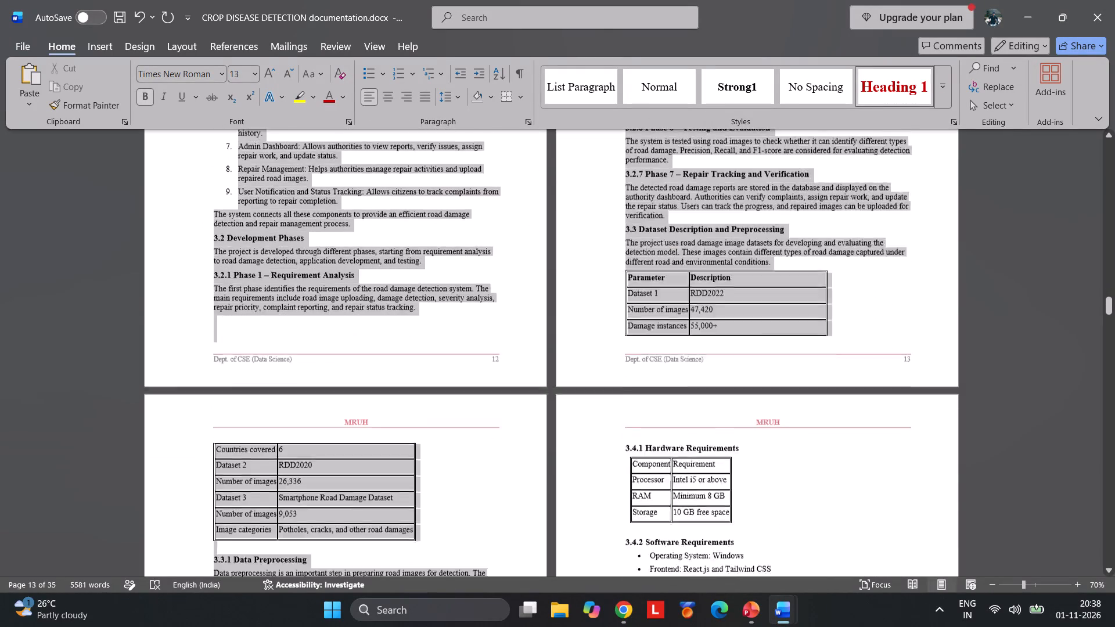
left_click_drag(528, 609, 538, 153)
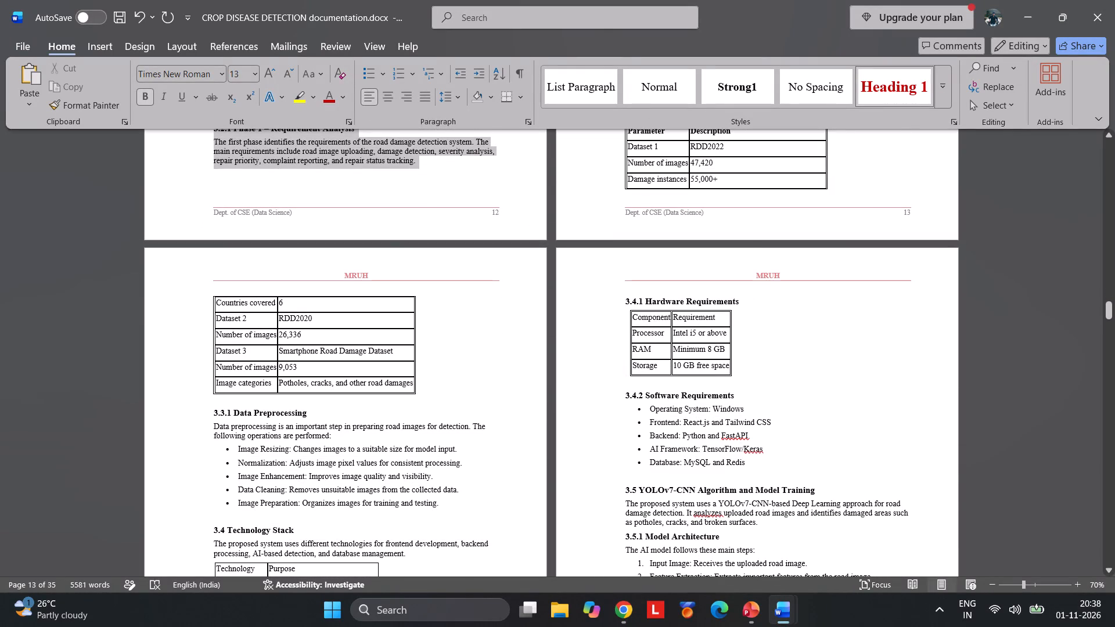
left_click_drag(538, 153, 598, 219)
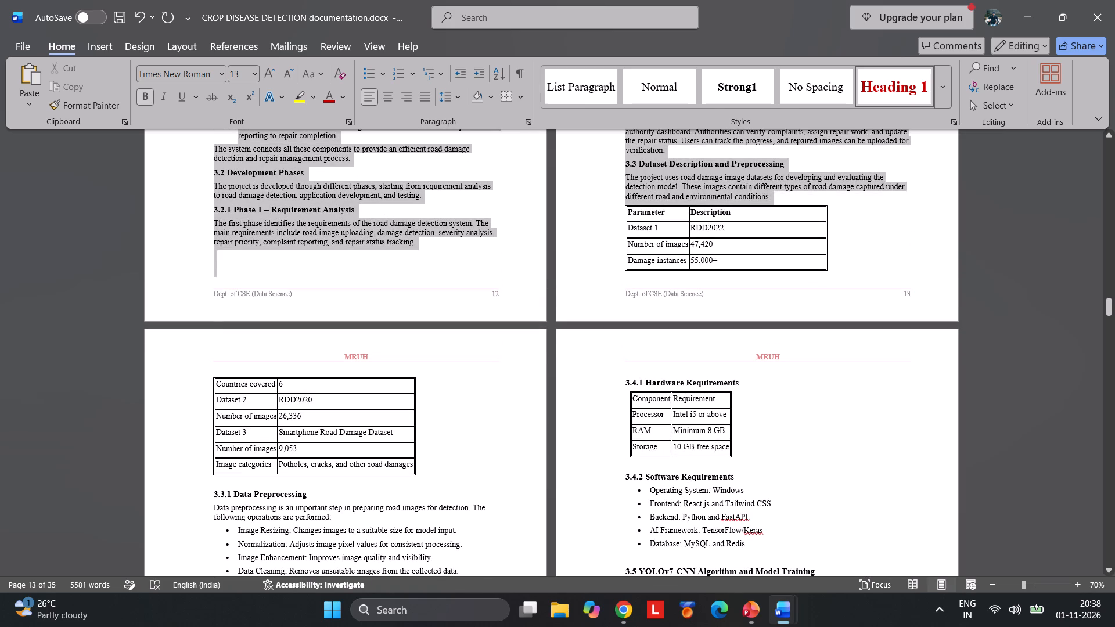
left_click_drag(598, 219, 803, 196)
left_click_drag(803, 196, 803, 195)
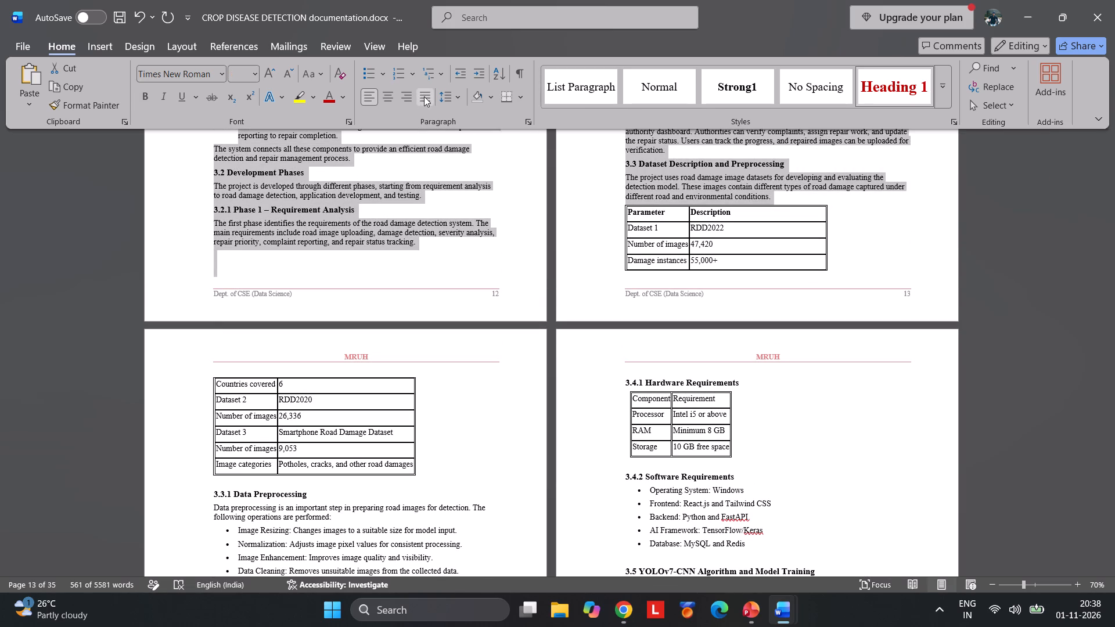
left_click(425, 96)
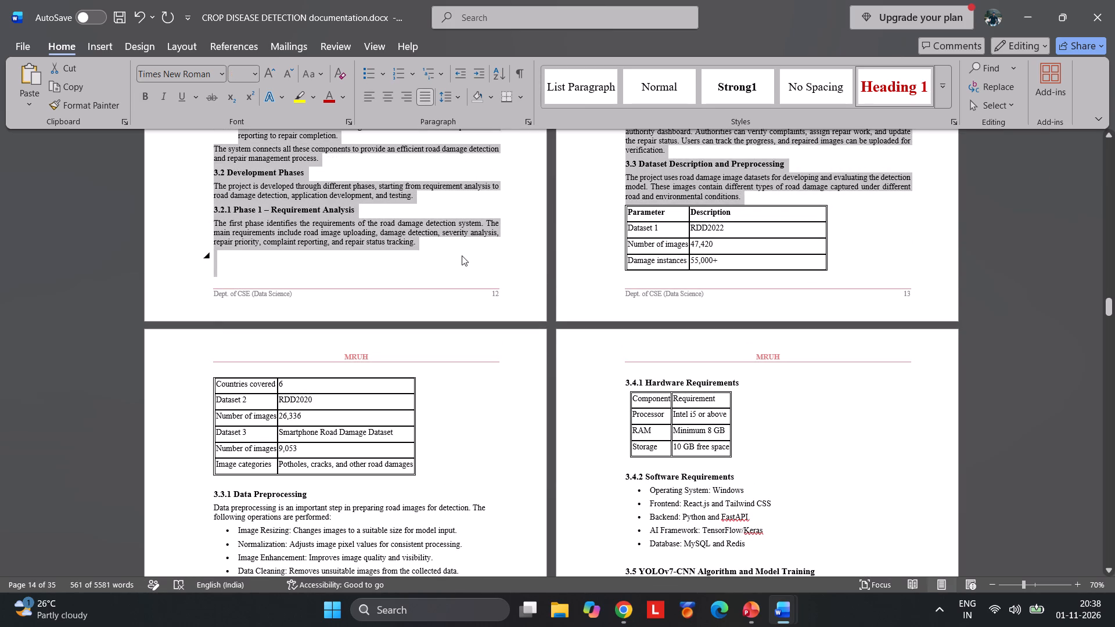
left_click(462, 255)
Justify the paragraph and bullet list under 3.3.1 Data Preprocessing.
scroll(462, 255, "down", 4)
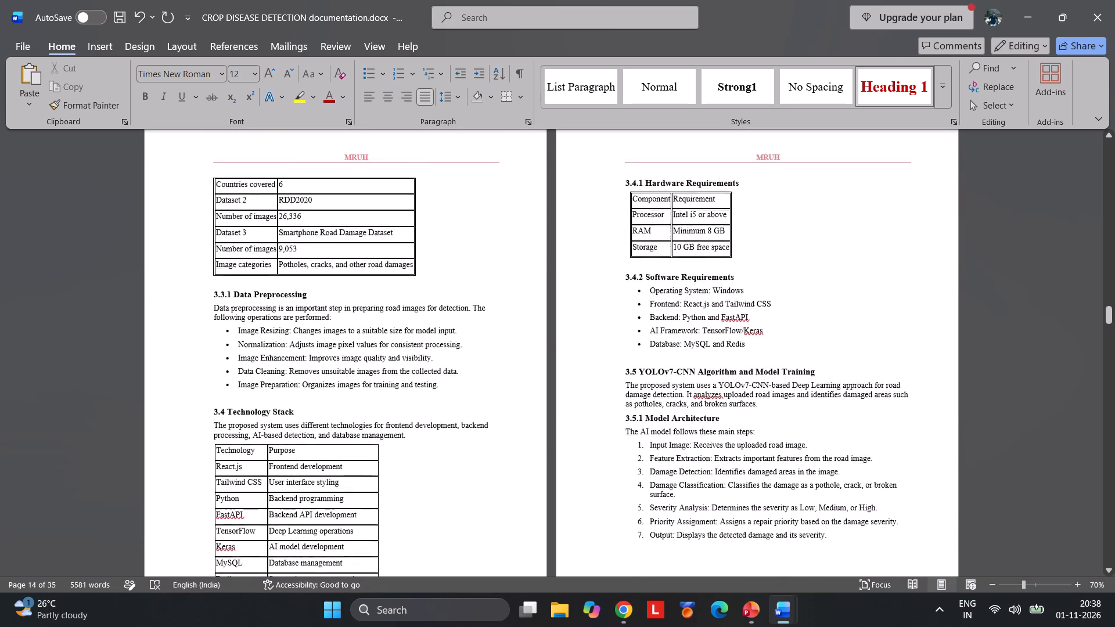
scroll(462, 255, "down", 1)
scroll(462, 255, "up", 1)
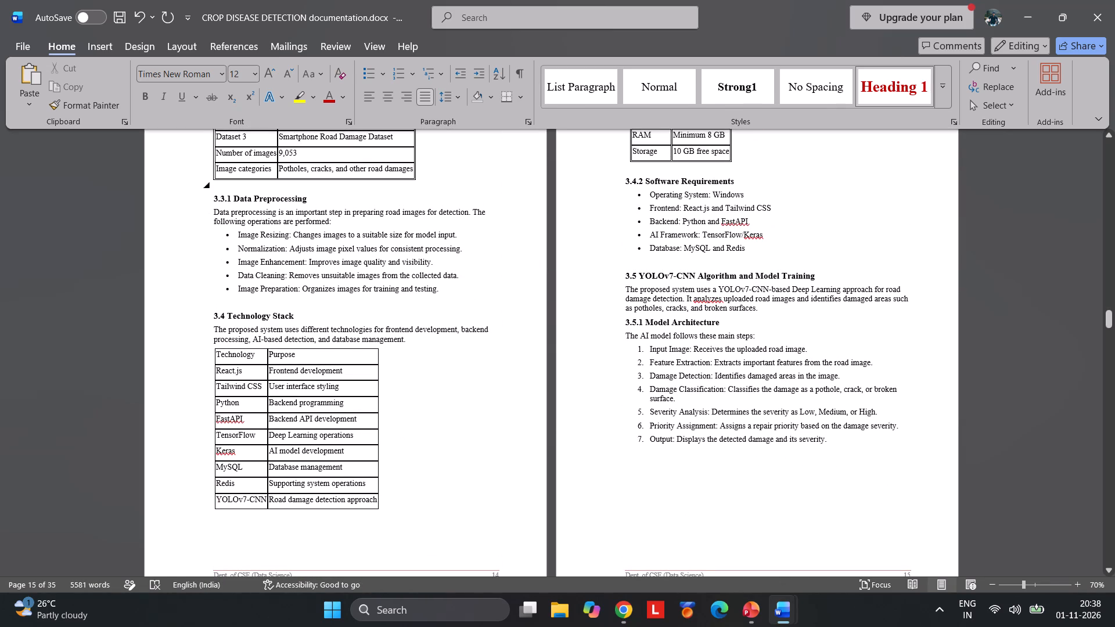
left_click_drag(211, 198, 228, 203)
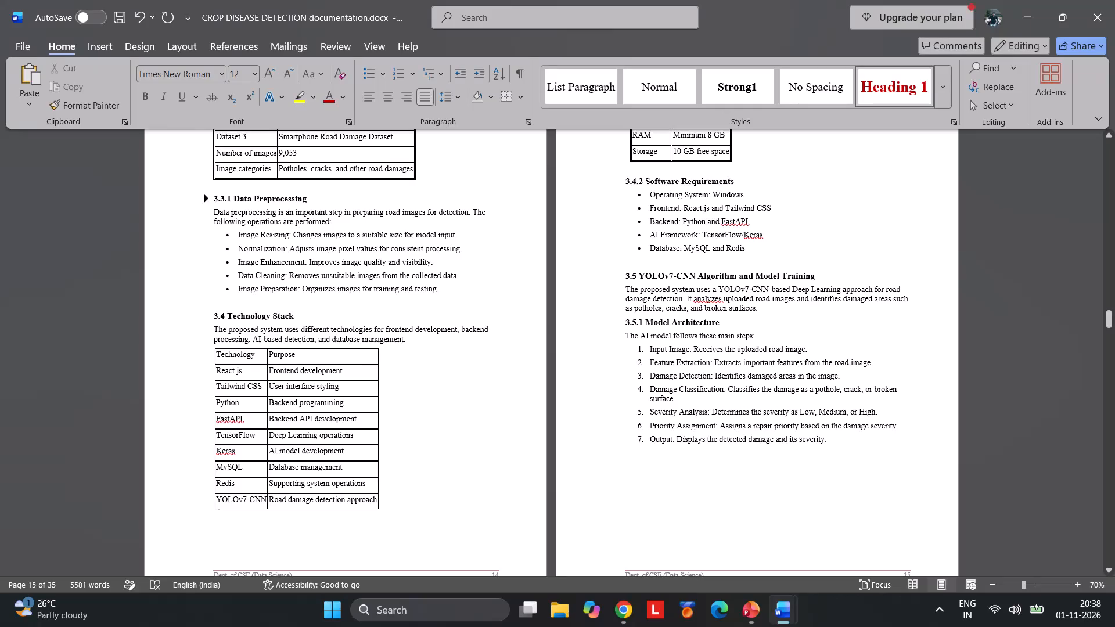
left_click_drag(210, 209, 319, 210)
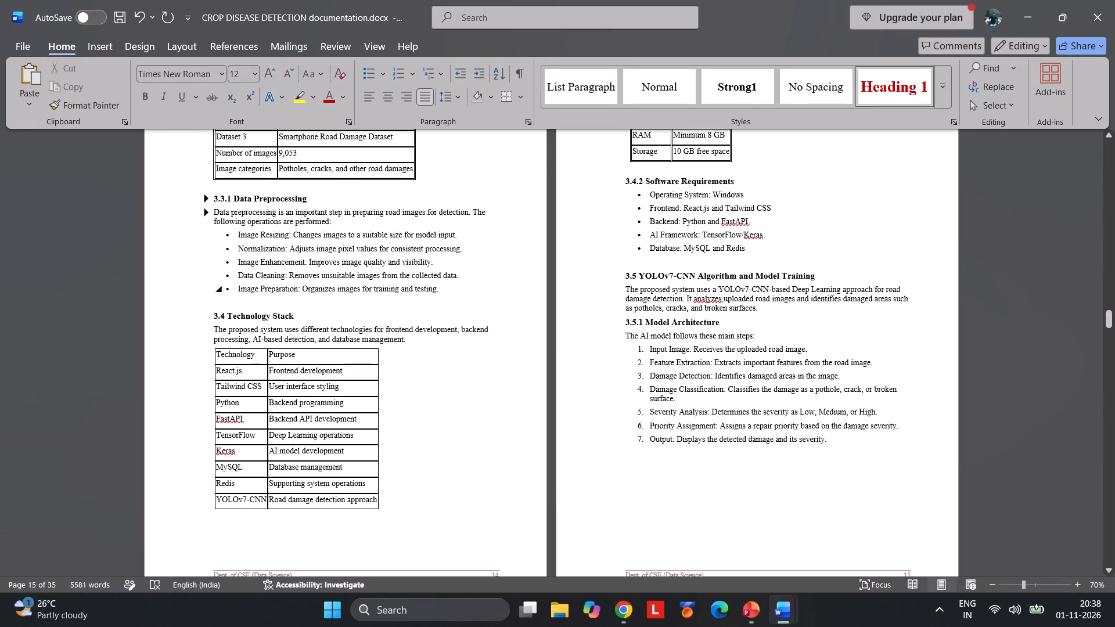
left_click_drag(447, 293, 195, 218)
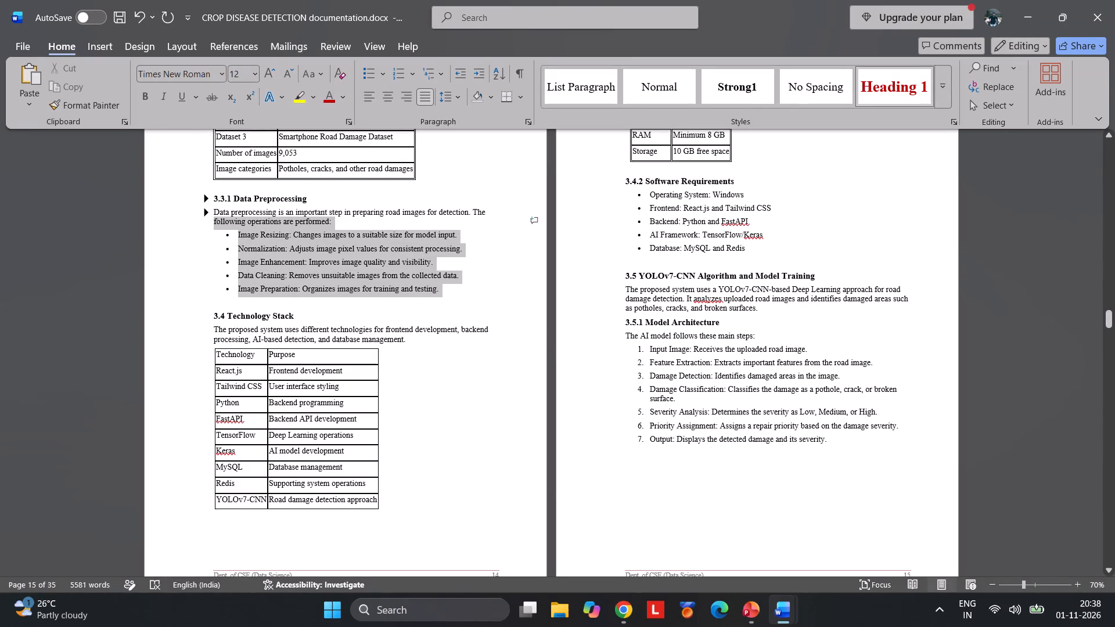
left_click_drag(195, 218, 194, 213)
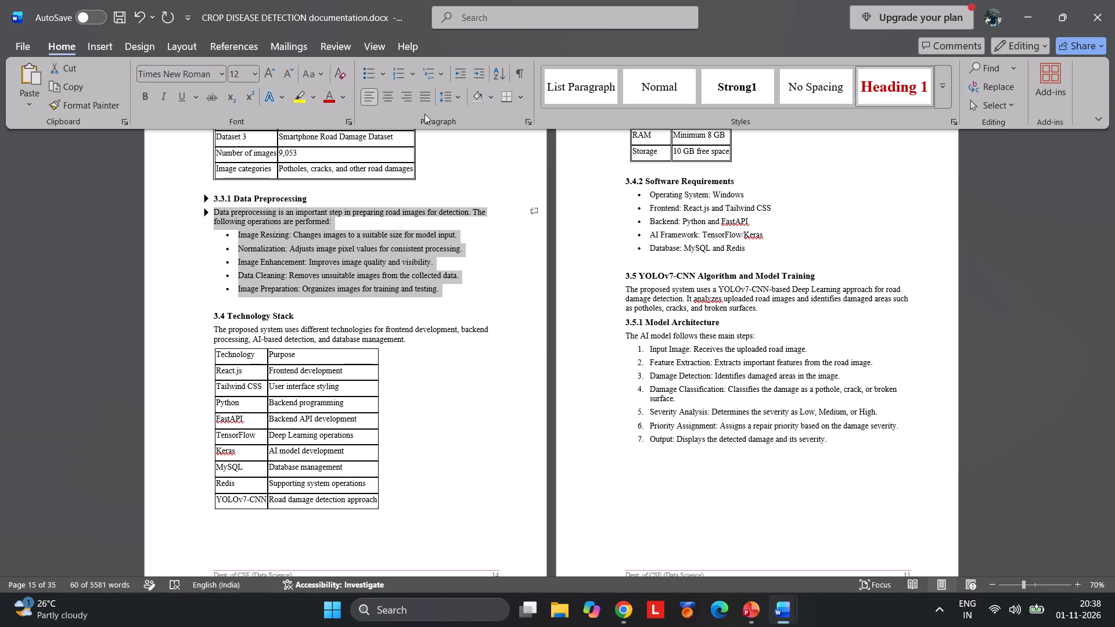
left_click(421, 95)
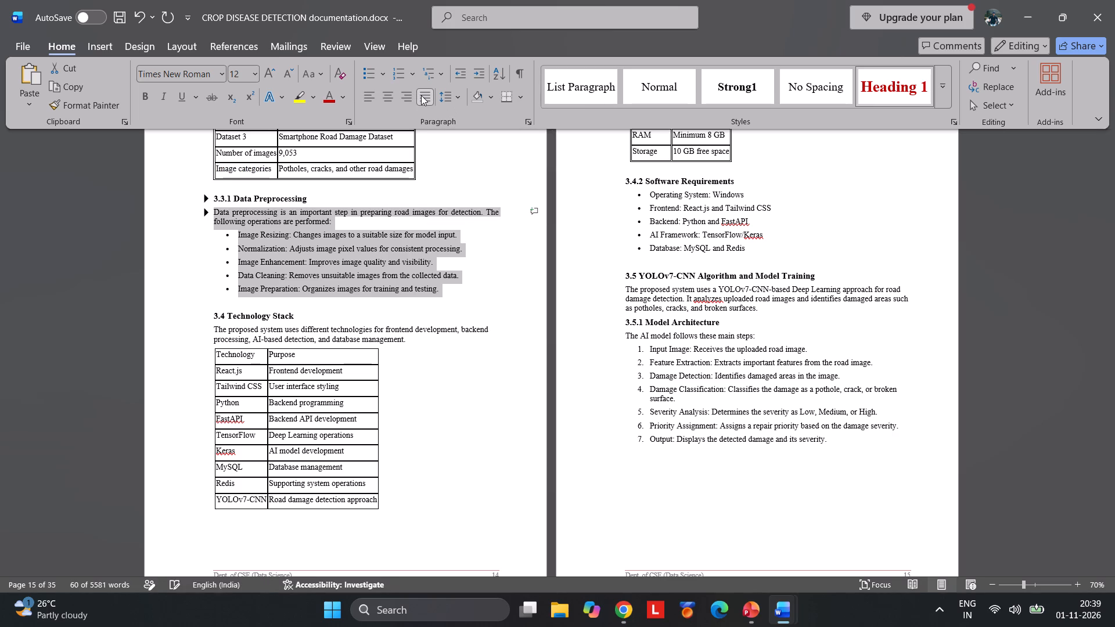
left_click(481, 400)
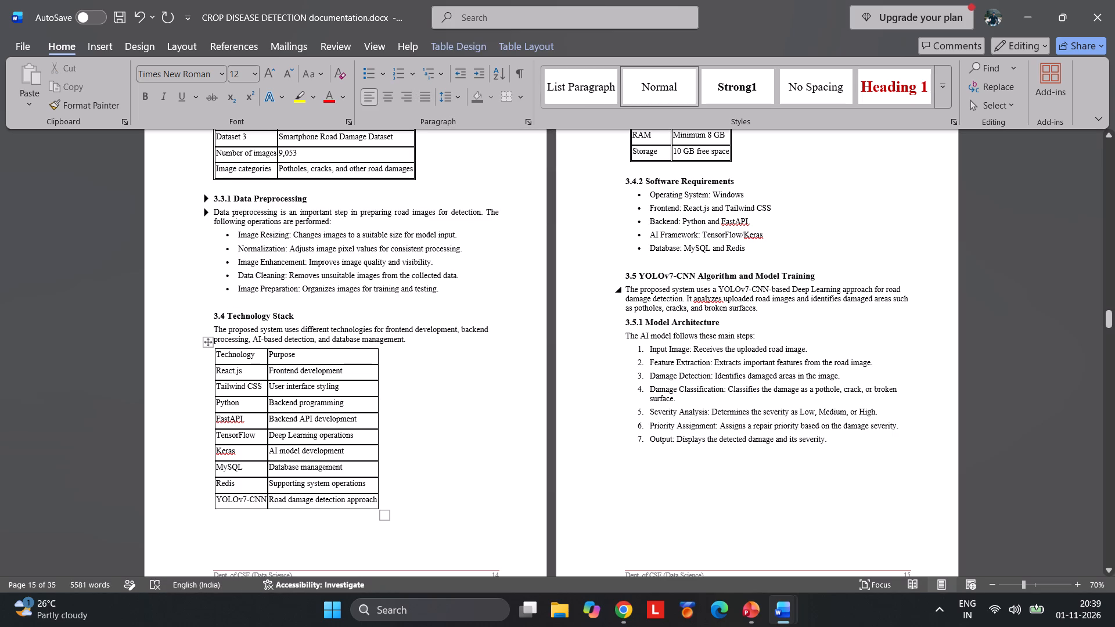
Justify the text from the 3.5 YOLOv7-CNN Algorithm and Model Training paragraph through the numbered list in 3.5.1 Model Architecture.
left_click_drag(624, 290, 834, 547)
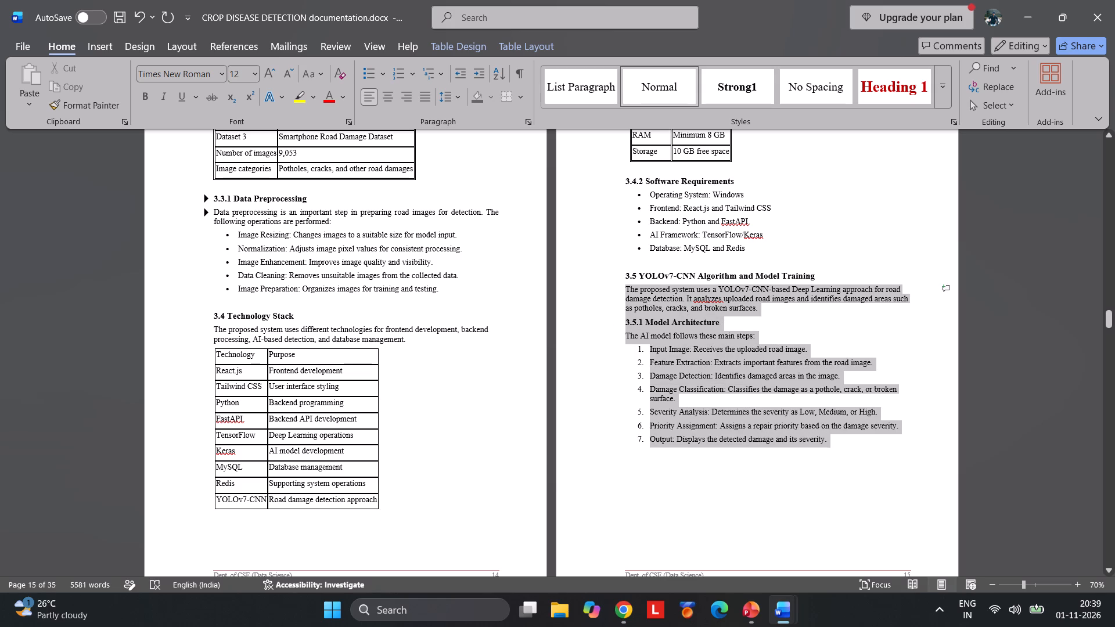
left_click_drag(834, 547, 684, 156)
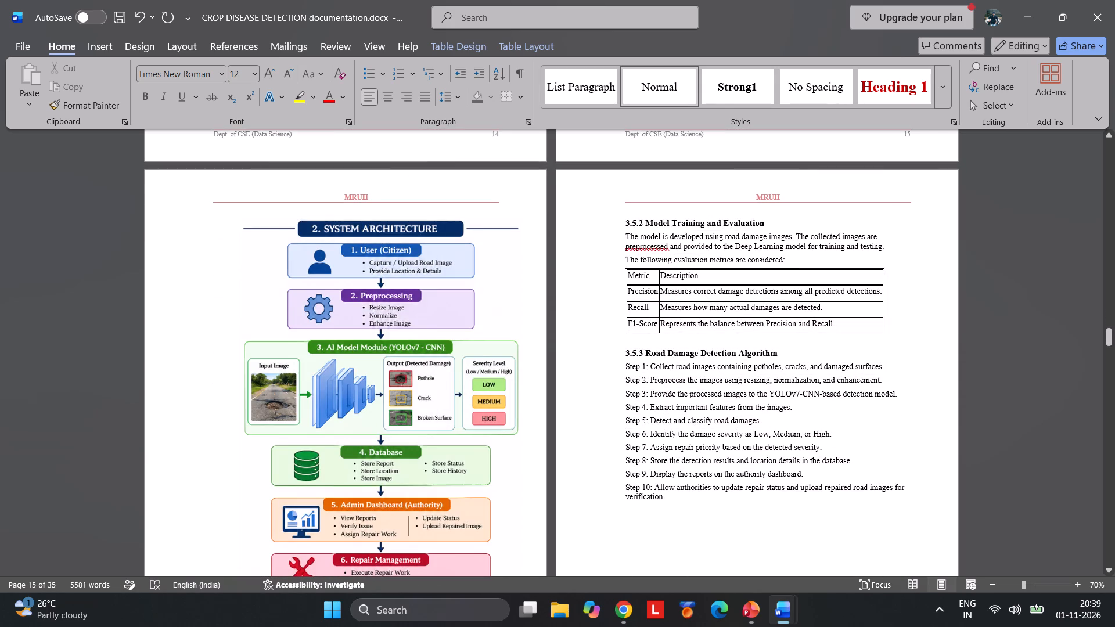
left_click_drag(684, 156, 760, 46)
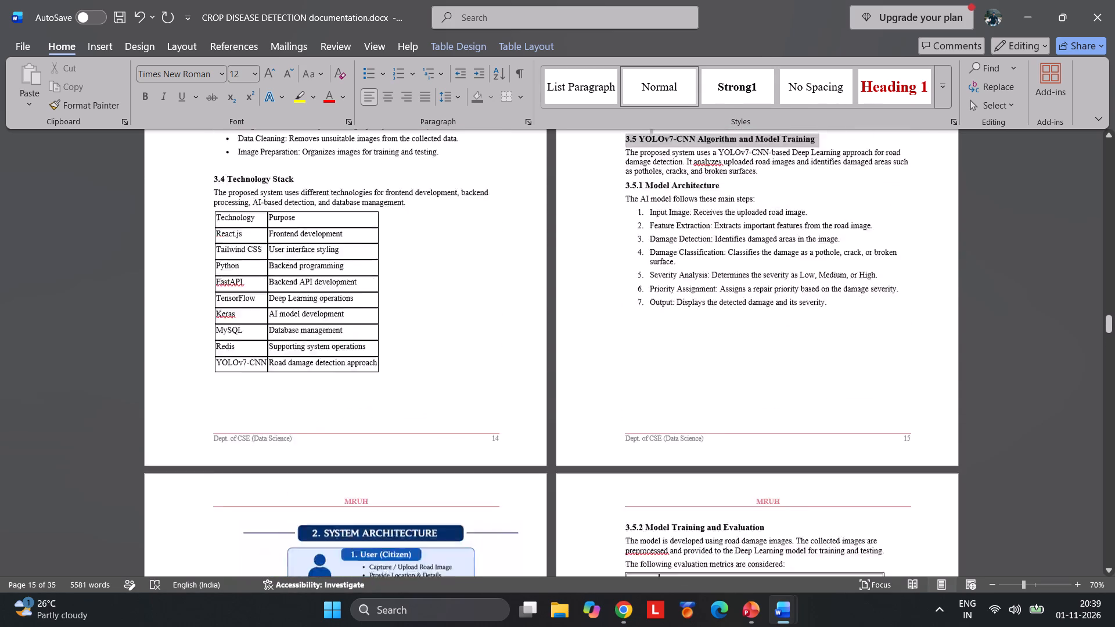
left_click_drag(760, 46, 826, 438)
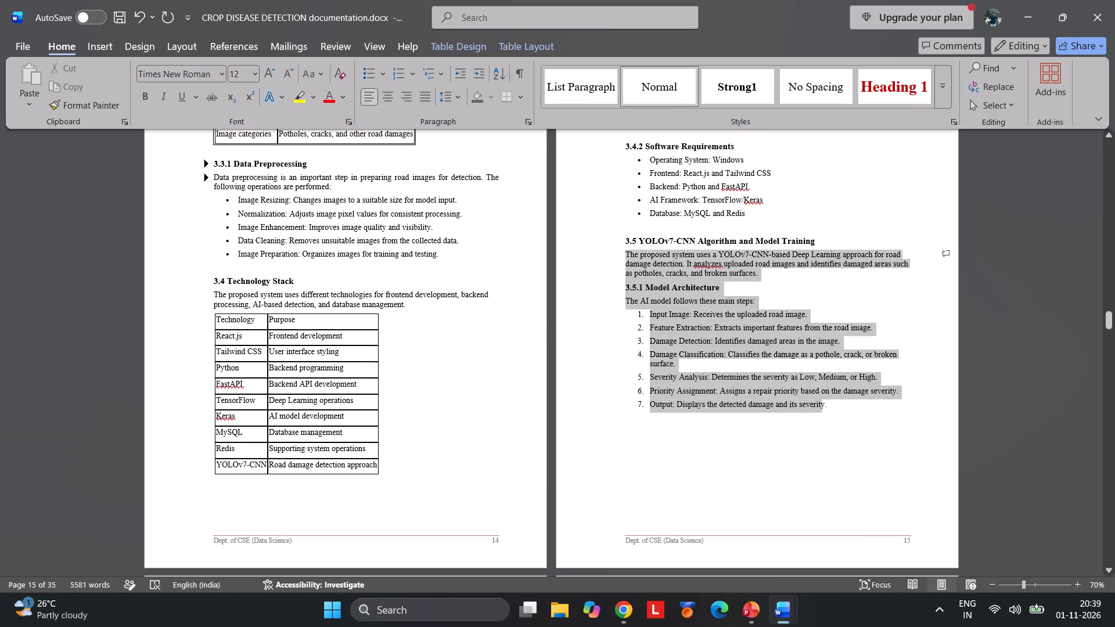
left_click_drag(826, 438, 839, 417)
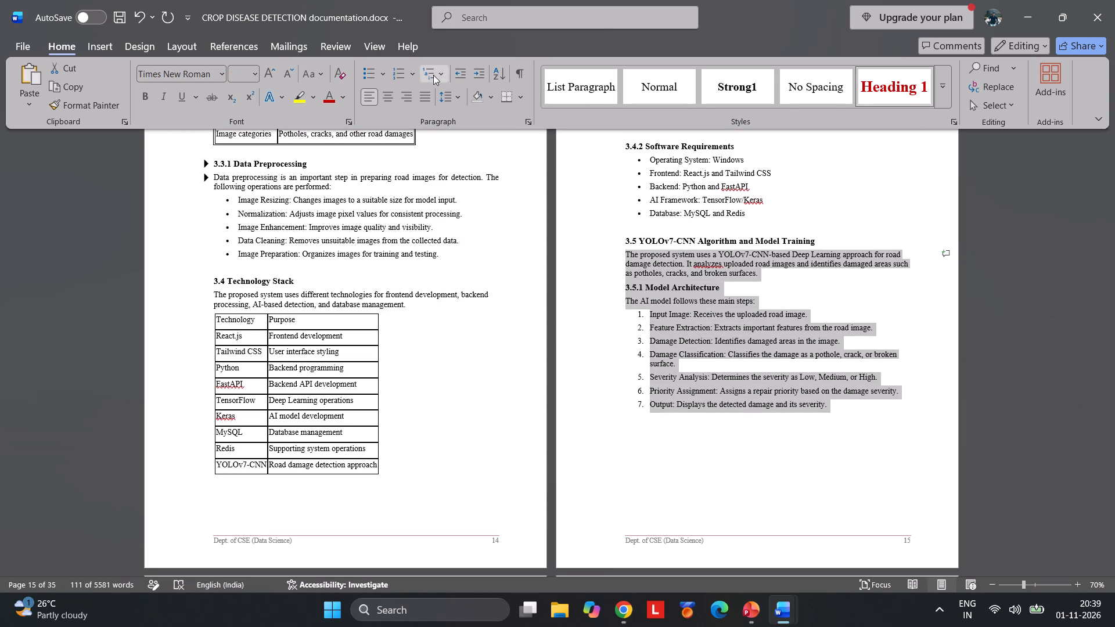
left_click(426, 103)
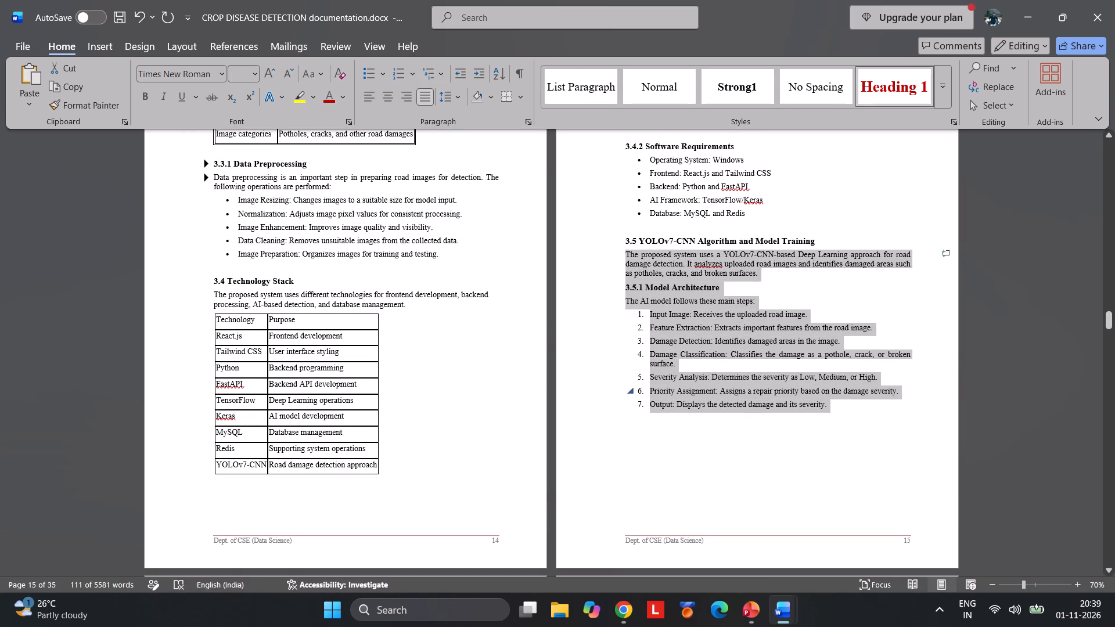
left_click(645, 474)
Review the layout from the system architecture figure onward and check the paragraph alignment from the Chapter 4 introduction through 4.1.1 Model Evaluation.
scroll(645, 474, "down", 4)
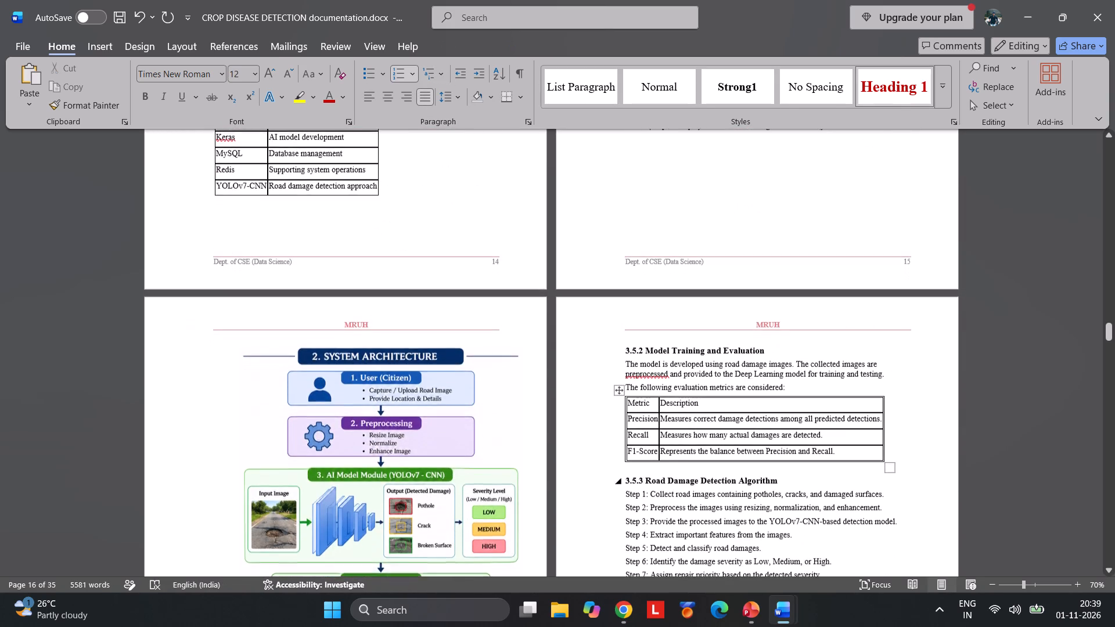
scroll(645, 474, "down", 2)
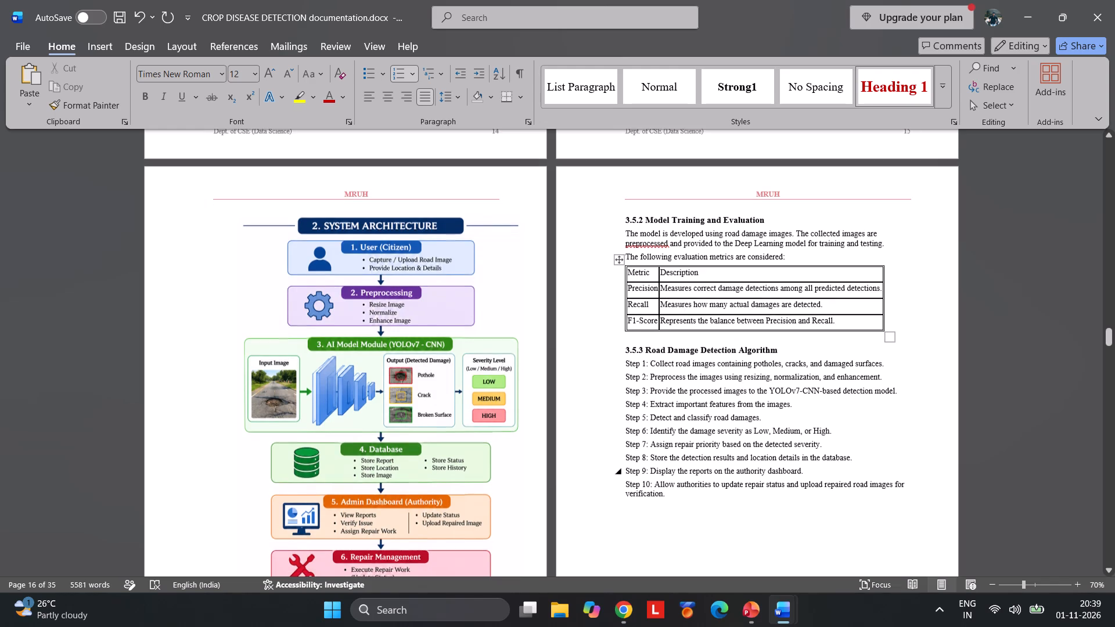
scroll(645, 474, "down", 1)
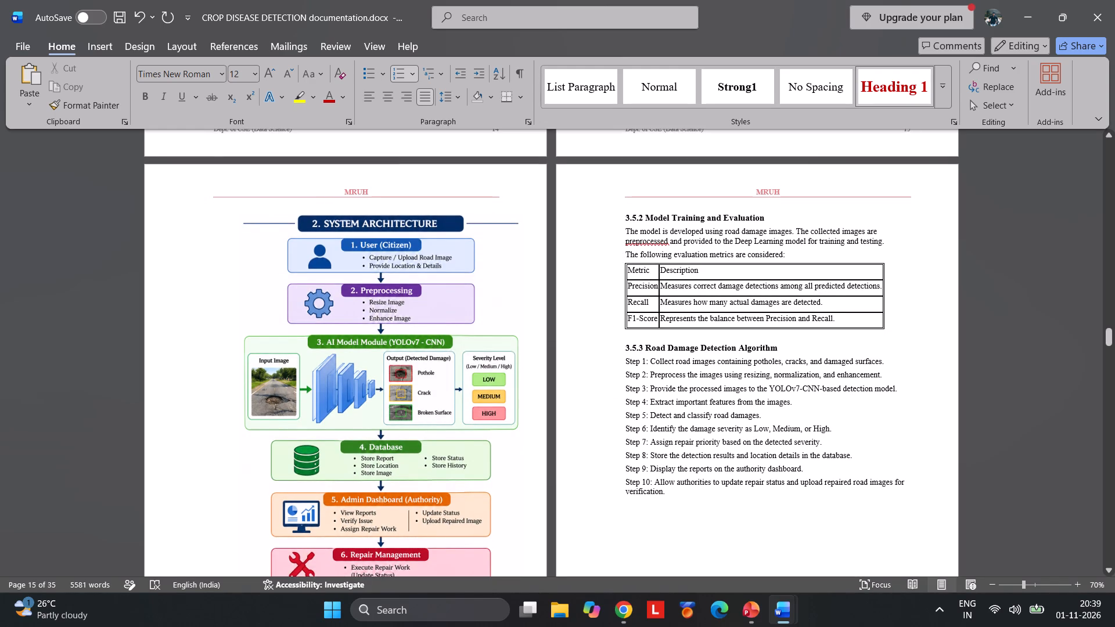
scroll(601, 433, "down", 2)
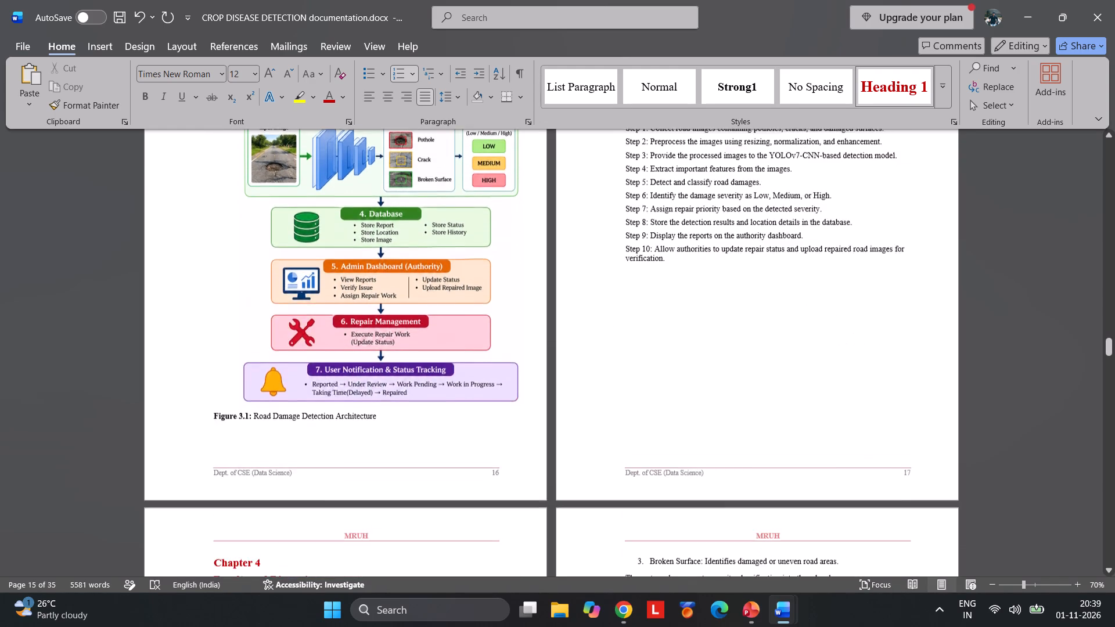
scroll(601, 433, "down", 4)
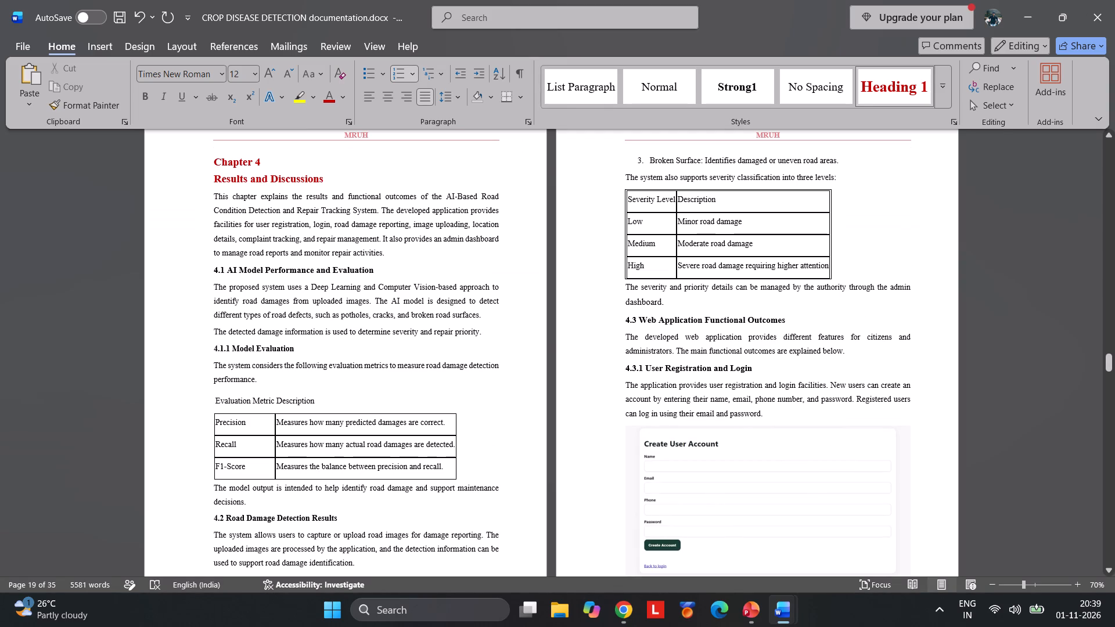
left_click_drag(208, 194, 310, 370)
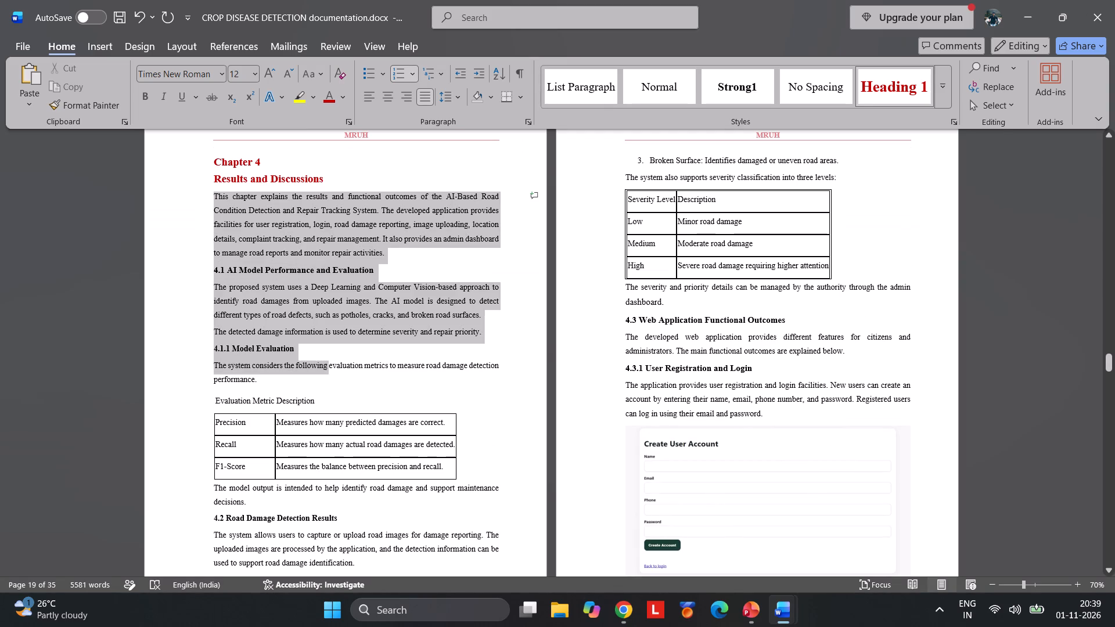
left_click_drag(310, 370, 298, 385)
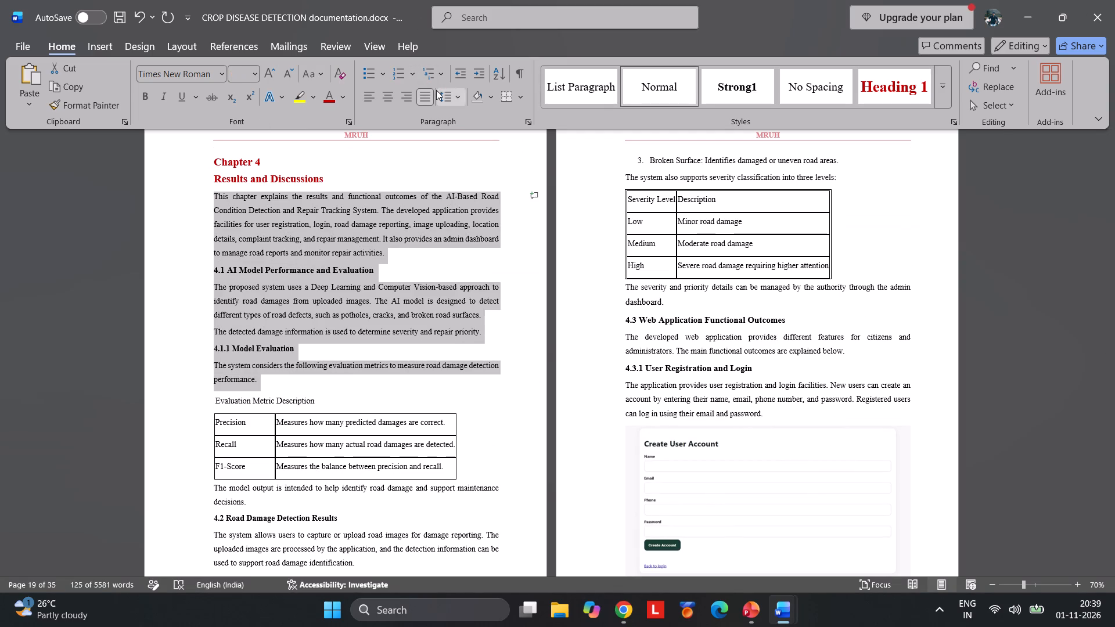
left_click(528, 257)
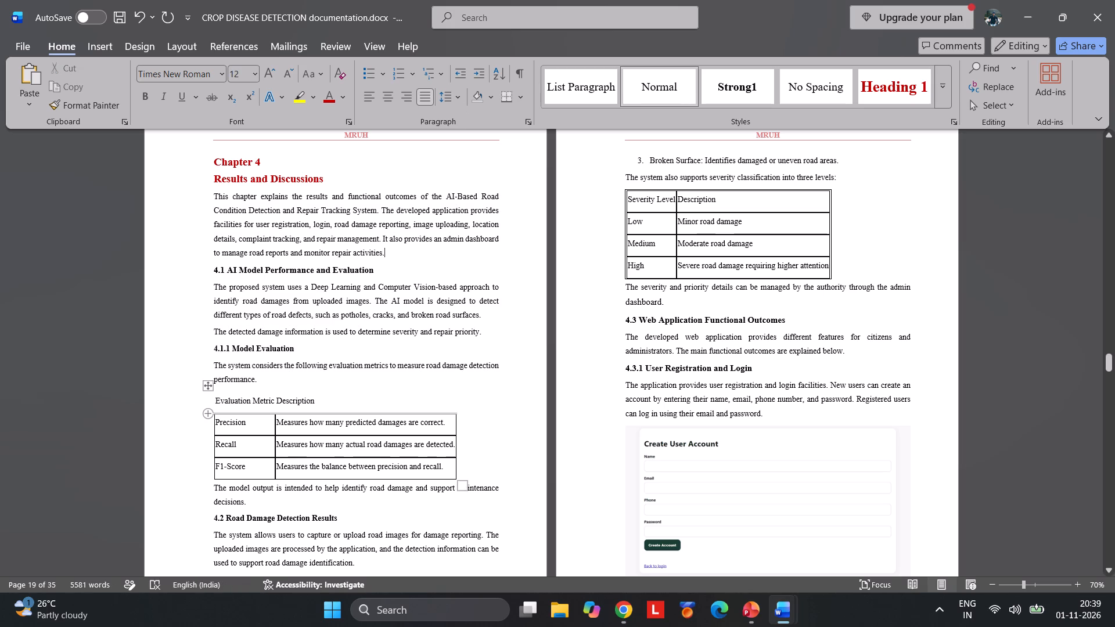
Apply all borders to the "Evaluation Metric" and "Description" header row of the 4.1.1 Model Evaluation table.
left_click_drag(211, 401, 221, 401)
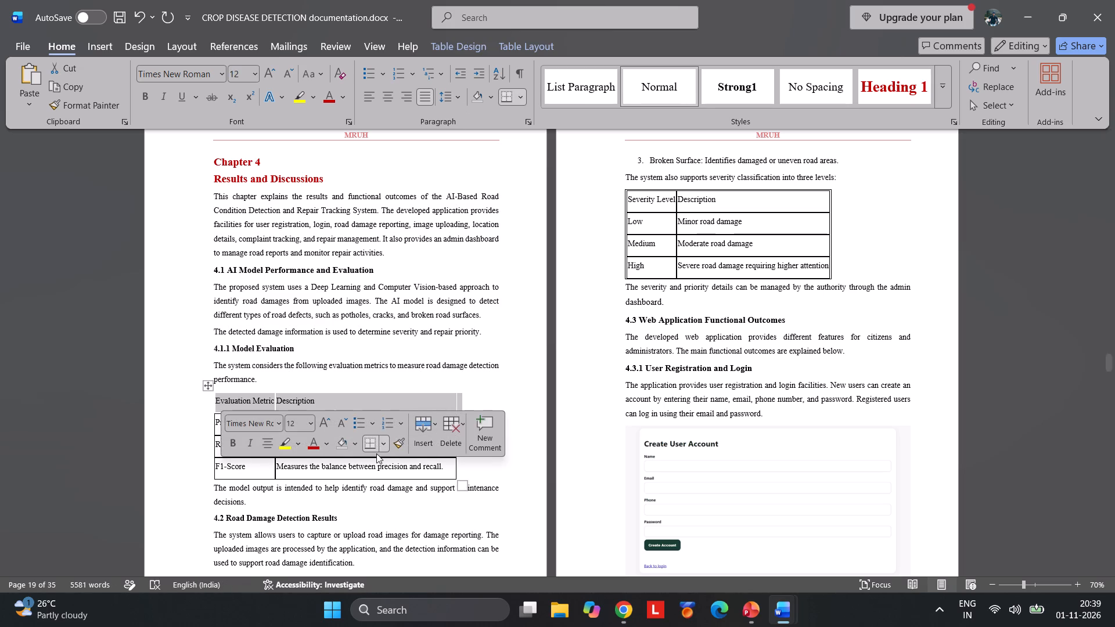
left_click(382, 439)
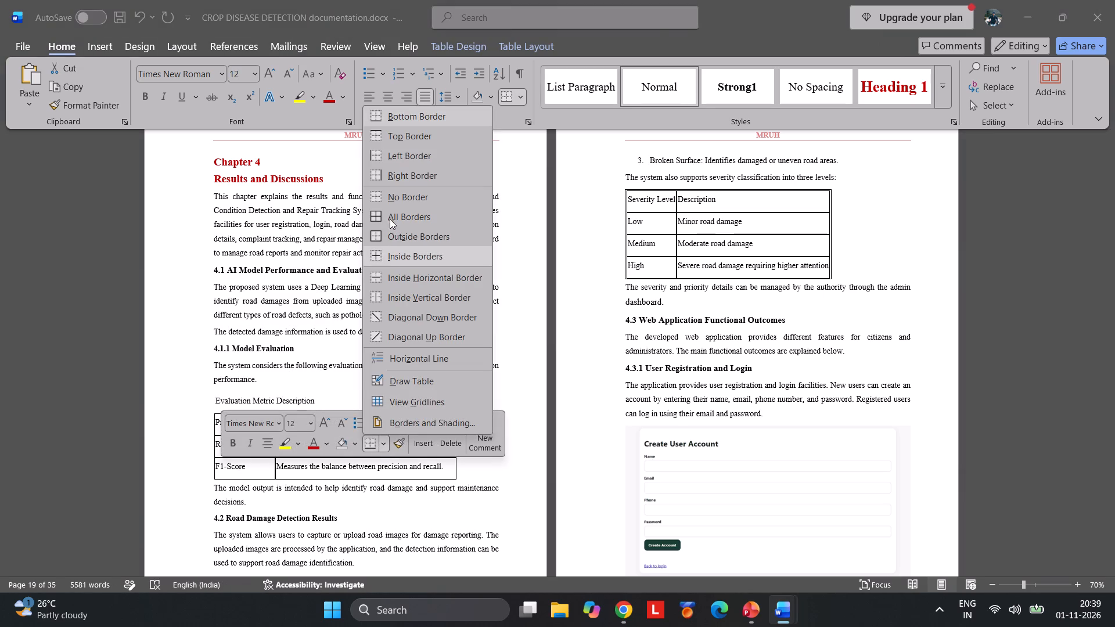
left_click(390, 216)
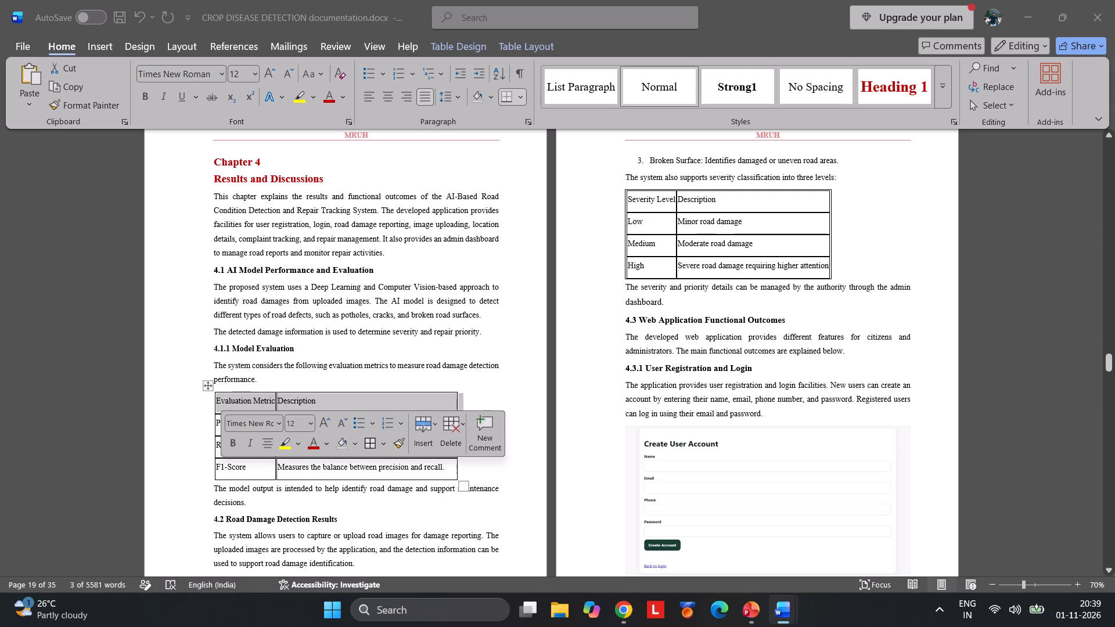
left_click(518, 383)
Check the paragraph alignment from 4.2 Road Damage Detection Results through 4.3.1 User Registration and Login.
scroll(490, 396, "down", 1)
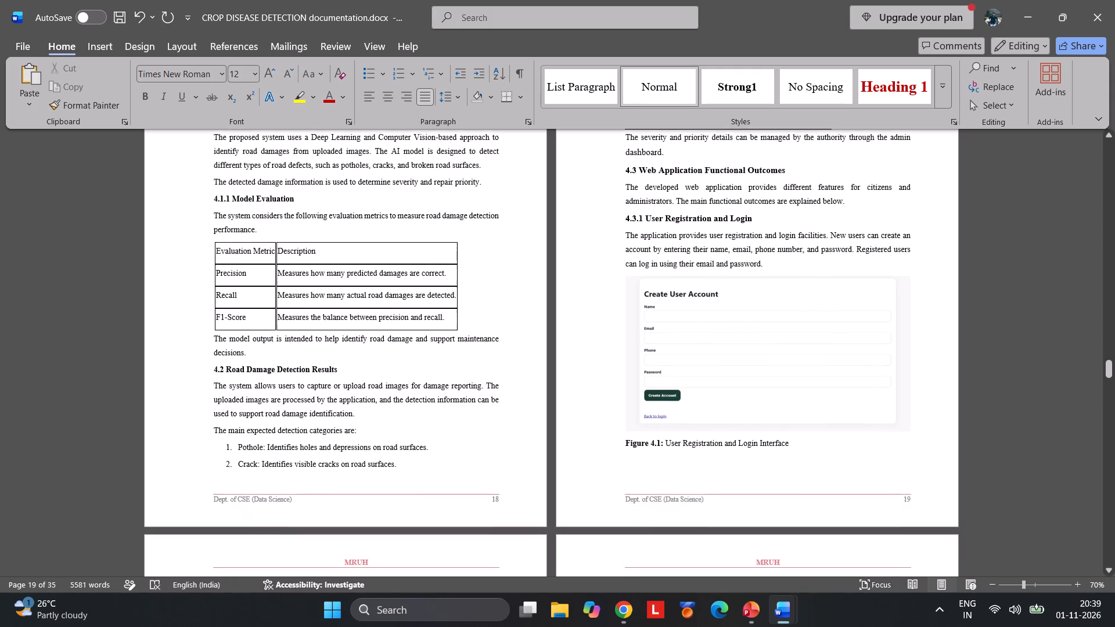
scroll(490, 396, "down", 1)
left_click_drag(207, 357, 566, 265)
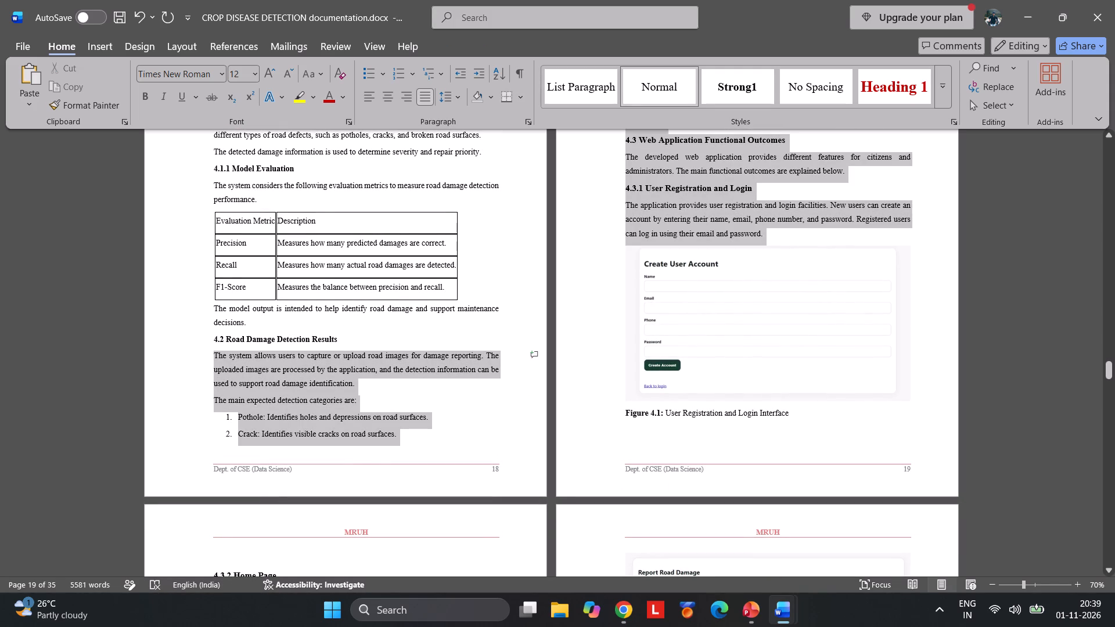
left_click_drag(566, 265, 602, 208)
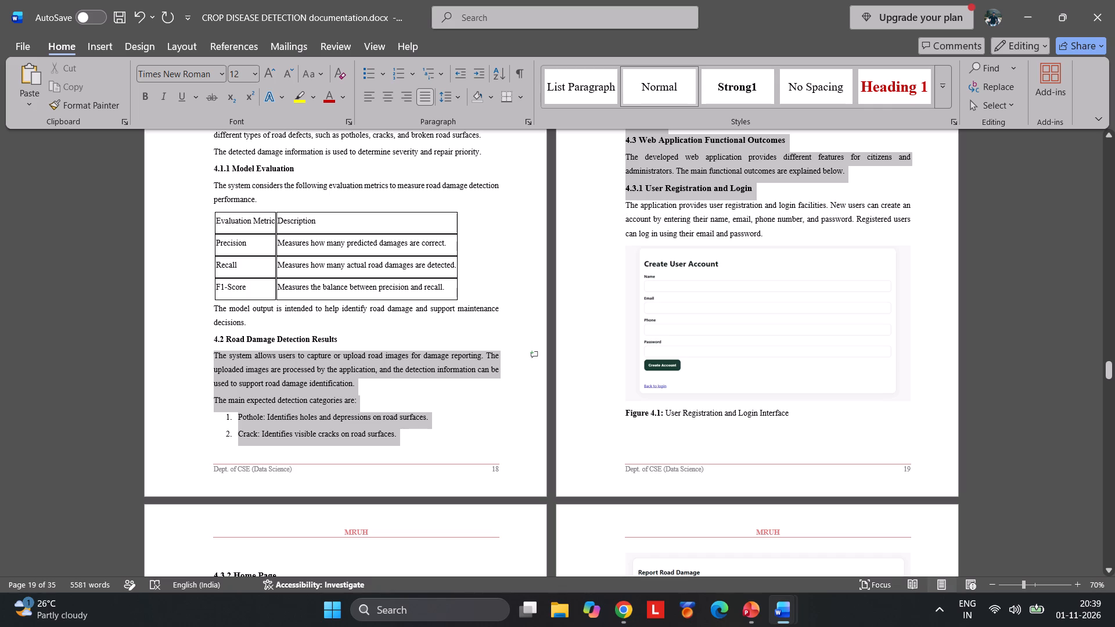
left_click_drag(602, 208, 690, 340)
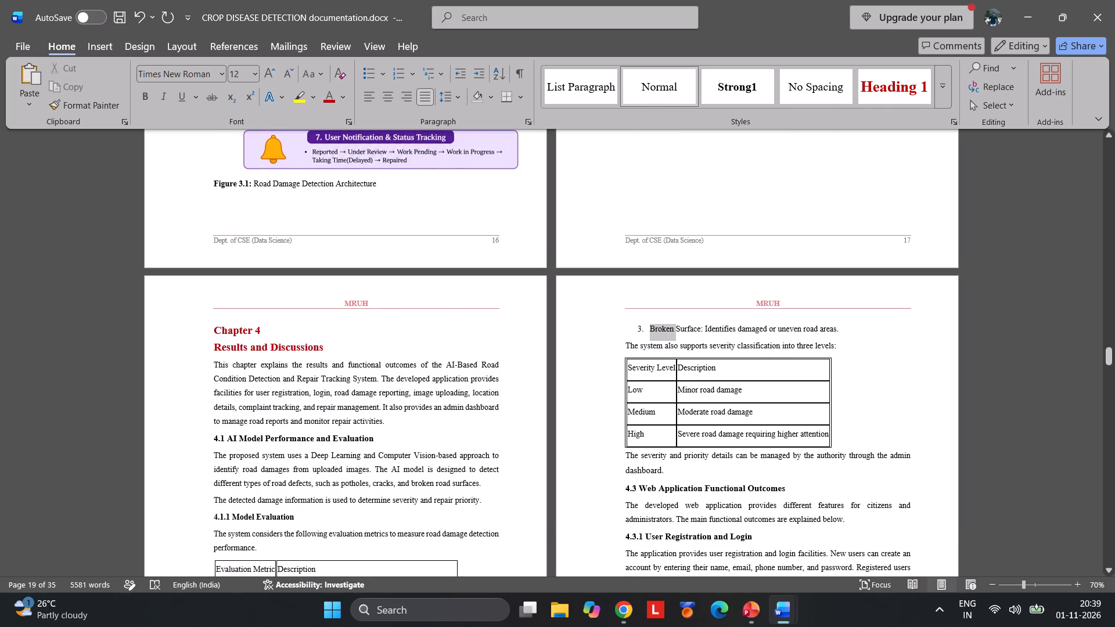
left_click_drag(690, 340, 829, 348)
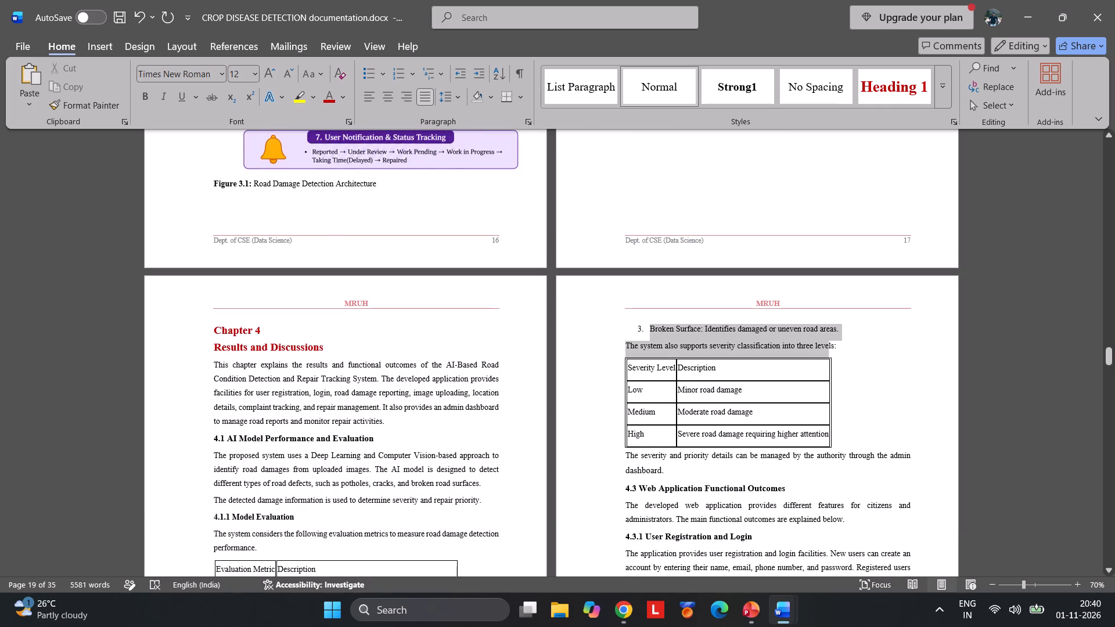
left_click_drag(829, 348, 836, 349)
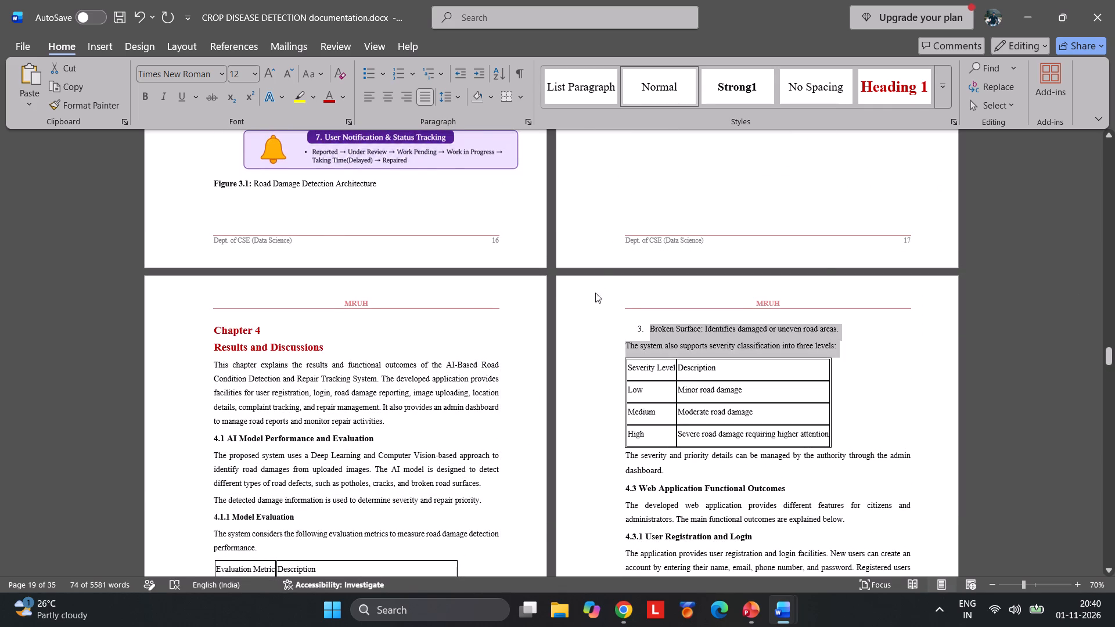
left_click(585, 312)
scroll(585, 312, "down", 3)
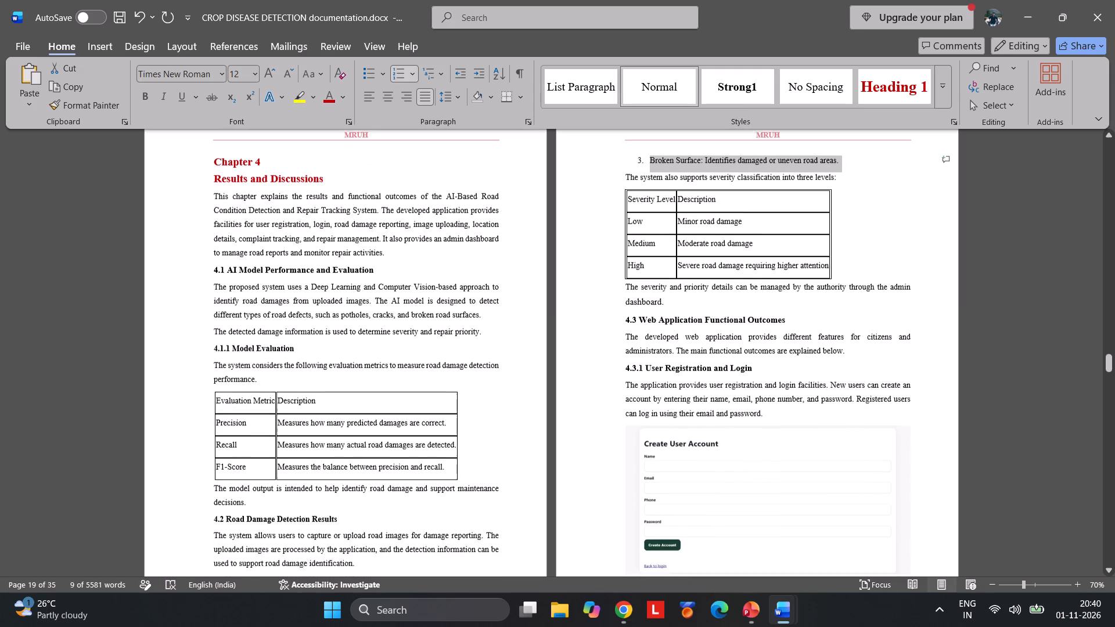
scroll(585, 312, "down", 1)
left_click_drag(622, 274, 762, 389)
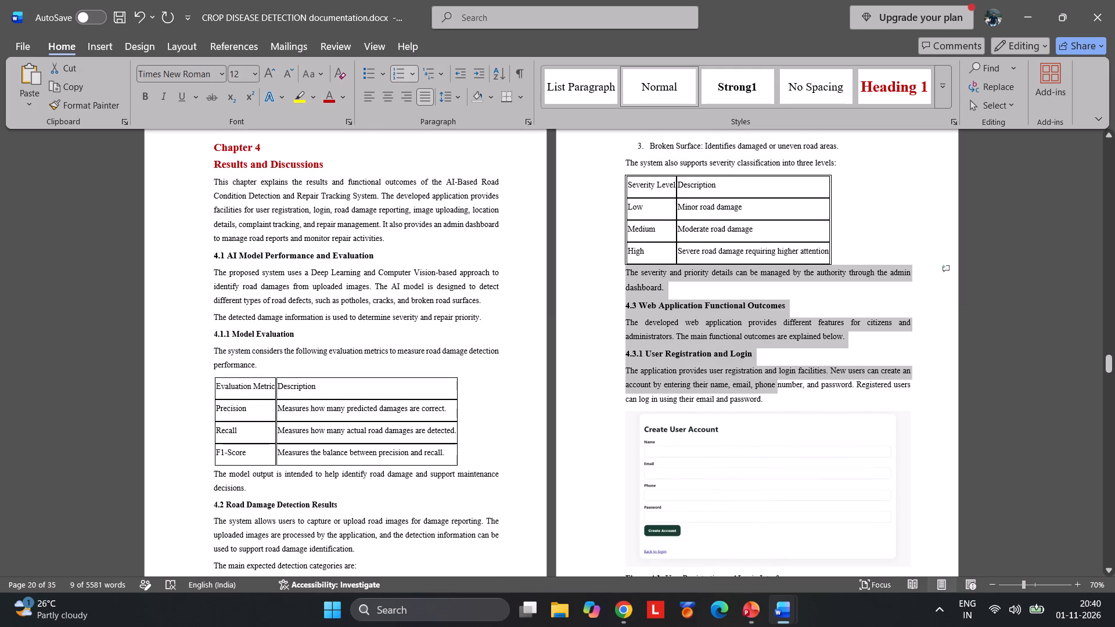
left_click_drag(762, 389, 768, 404)
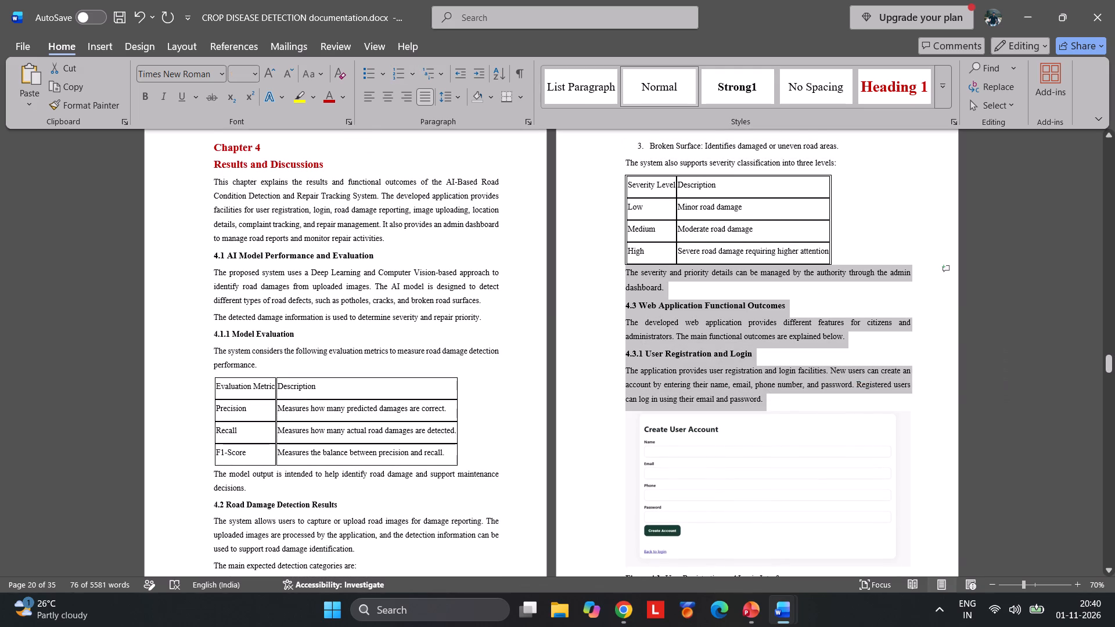
left_click(594, 345)
Review the page layout from 4.3.2 Home Page onward and check the text alignment from 4.5 Discussion to the end of Chapter 4.
scroll(594, 345, "down", 4)
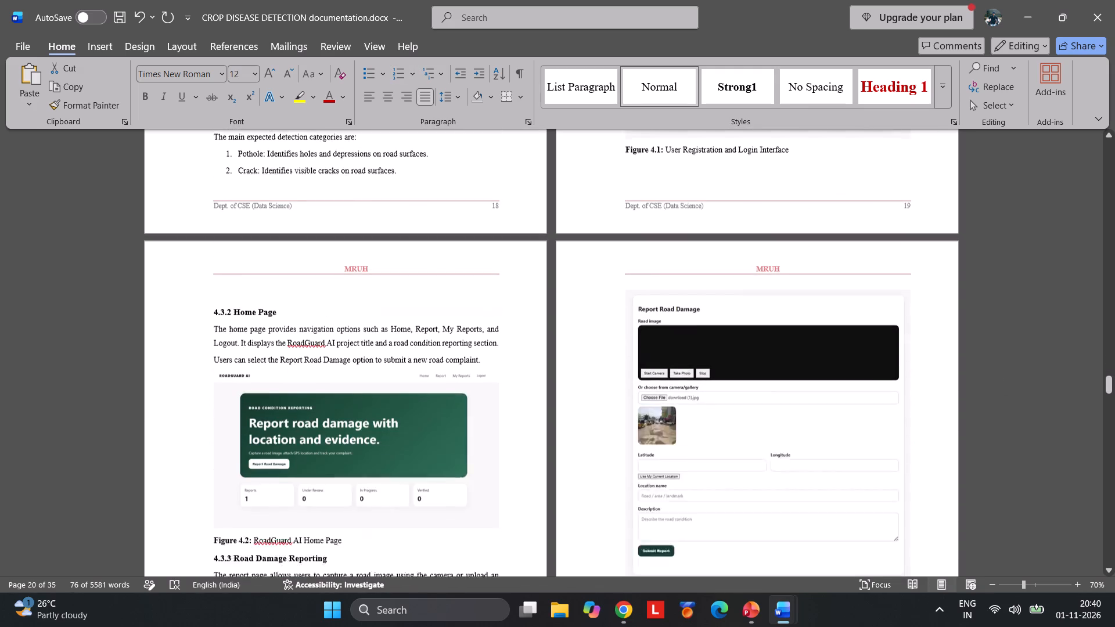
scroll(594, 345, "down", 4)
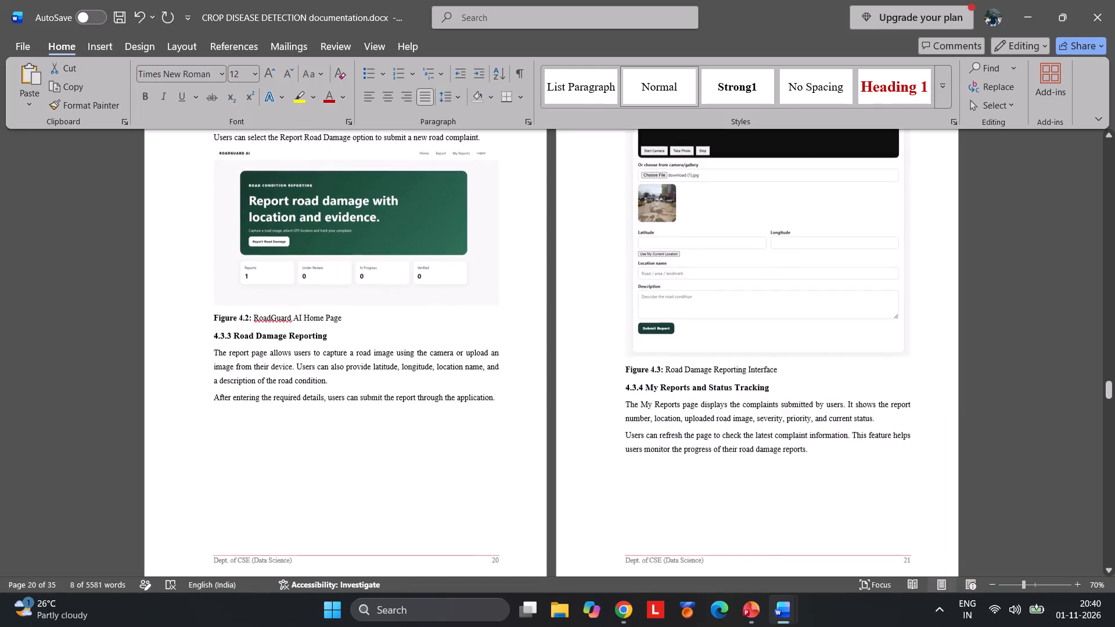
scroll(594, 345, "down", 4)
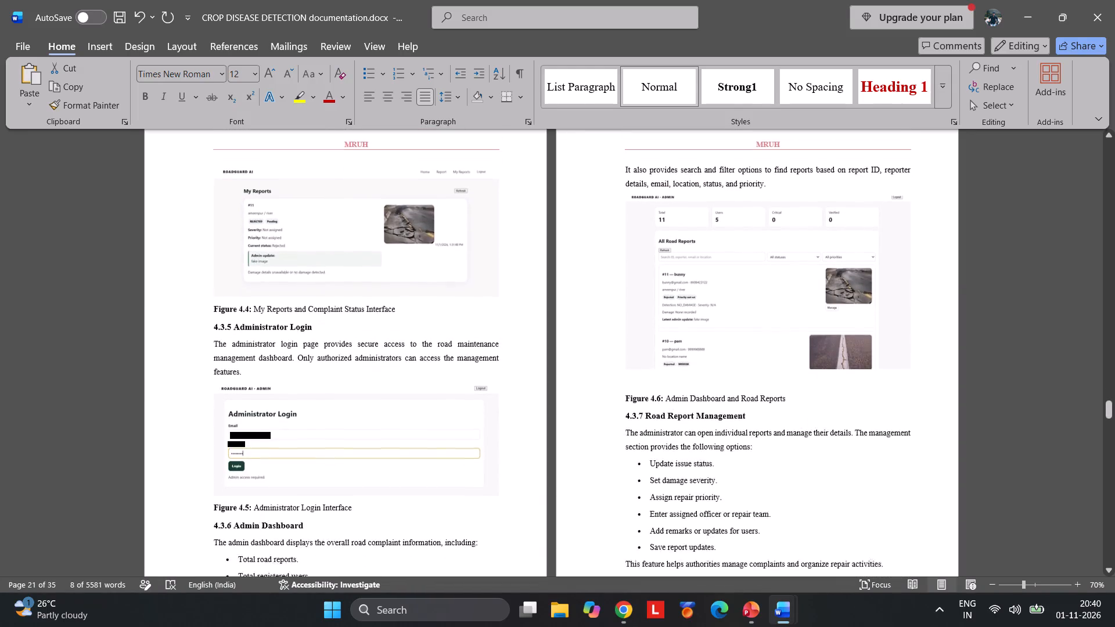
scroll(594, 345, "down", 5)
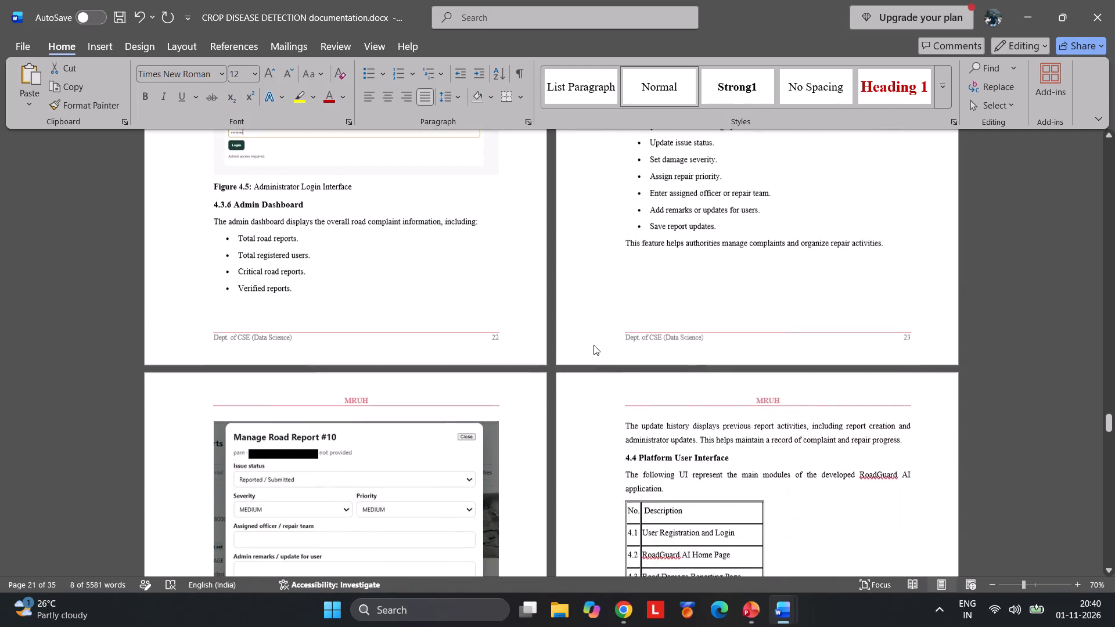
scroll(594, 345, "down", 5)
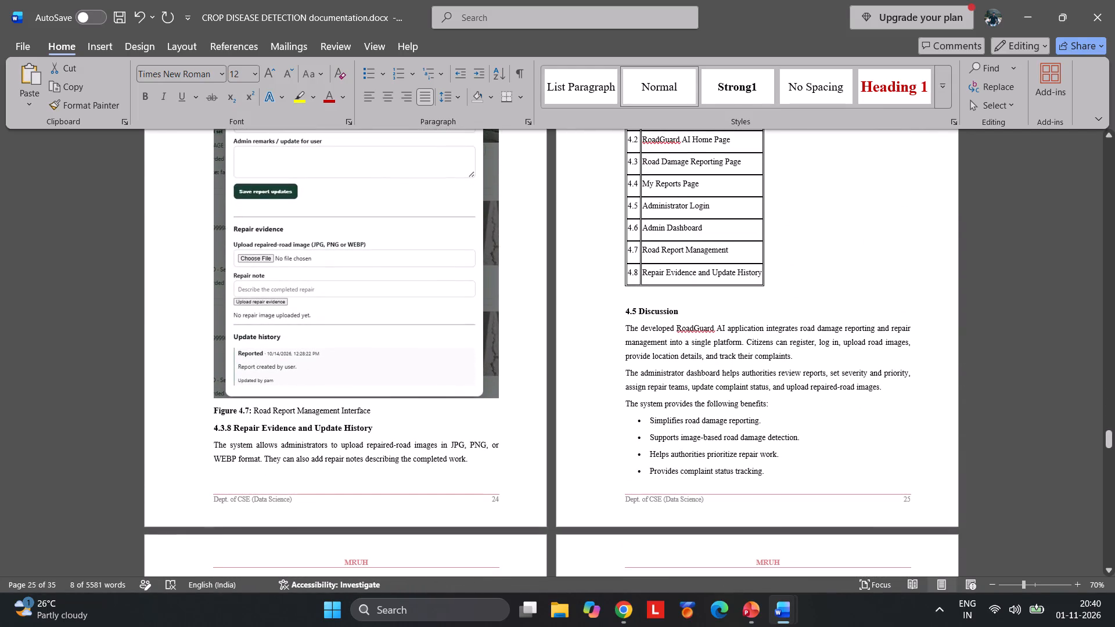
left_click_drag(621, 325, 477, 478)
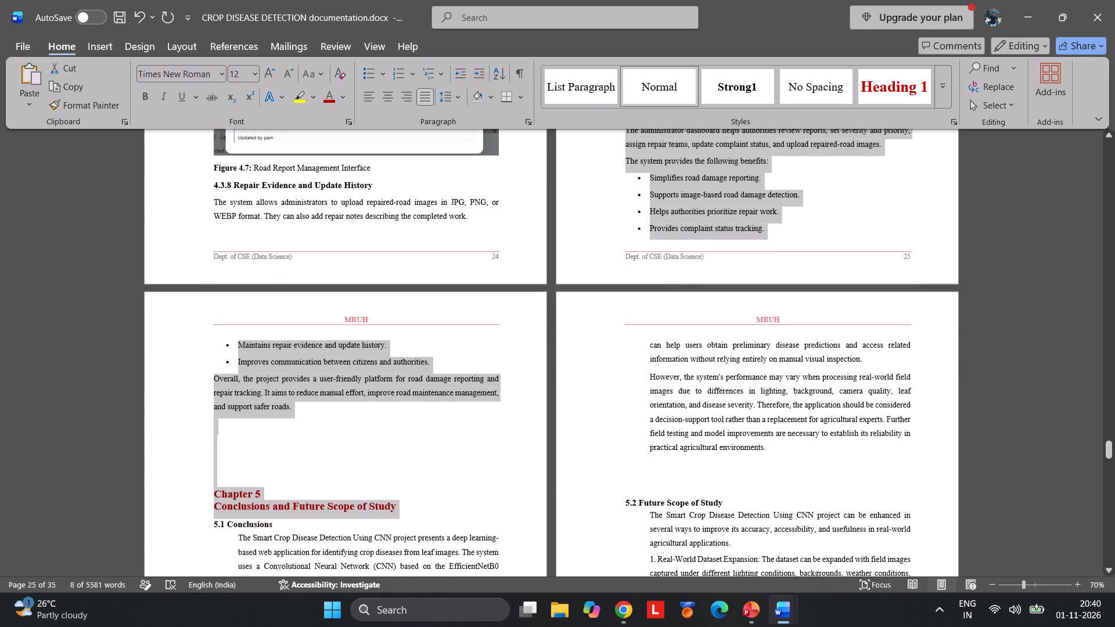
left_click_drag(477, 478, 448, 415)
Insert blank lines between the end of the Chapter 4 text and the Chapter 5 heading so Chapter 5 starts on a new page.
left_click(378, 436)
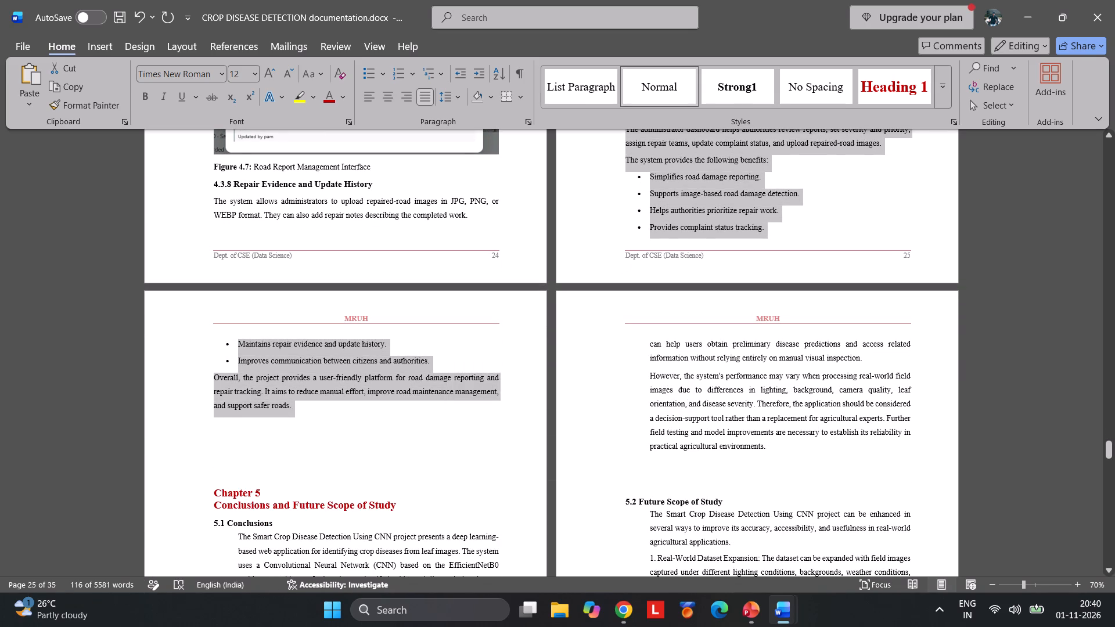
key("Return")
key("Return")
key("Return")
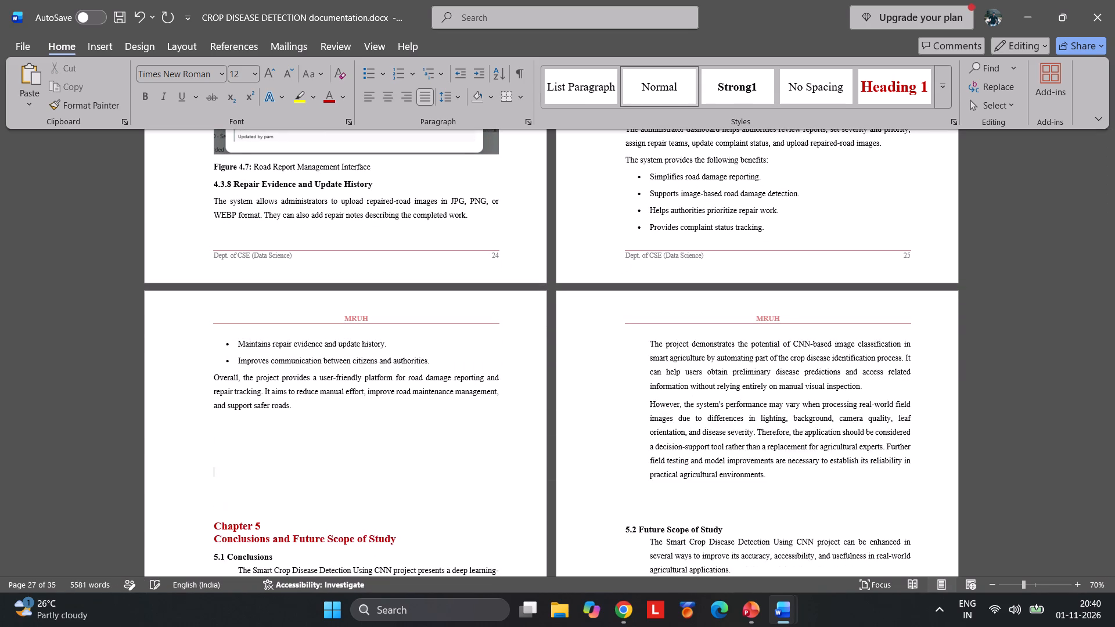
key("Return")
key("Return")
scroll(378, 436, "down", 2)
key("Return")
key("Return")
key("Return")
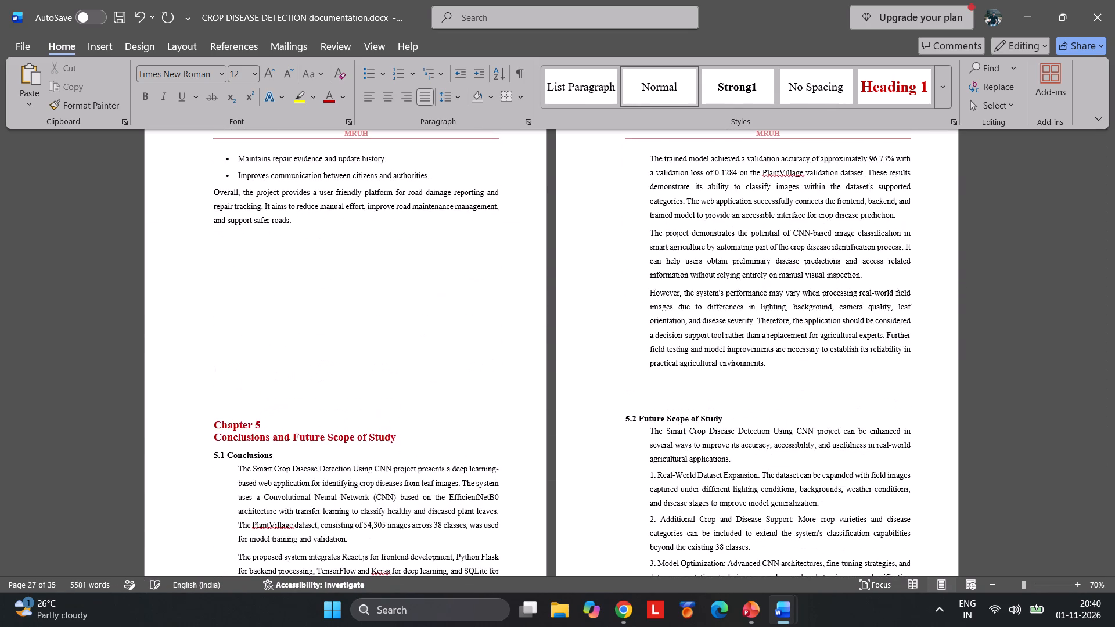
key("Return")
key("Return")
key("Return")
key("Return")
key("Return")
key("Return")
key("Return")
scroll(378, 436, "down", 2)
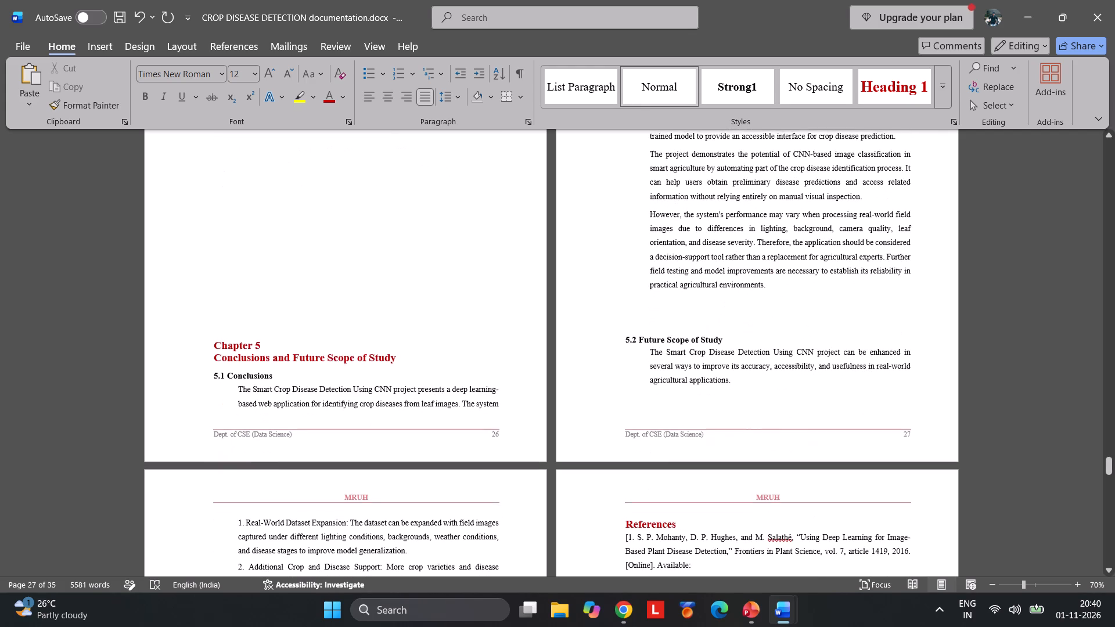
key("Return")
key("Return")
key("Return")
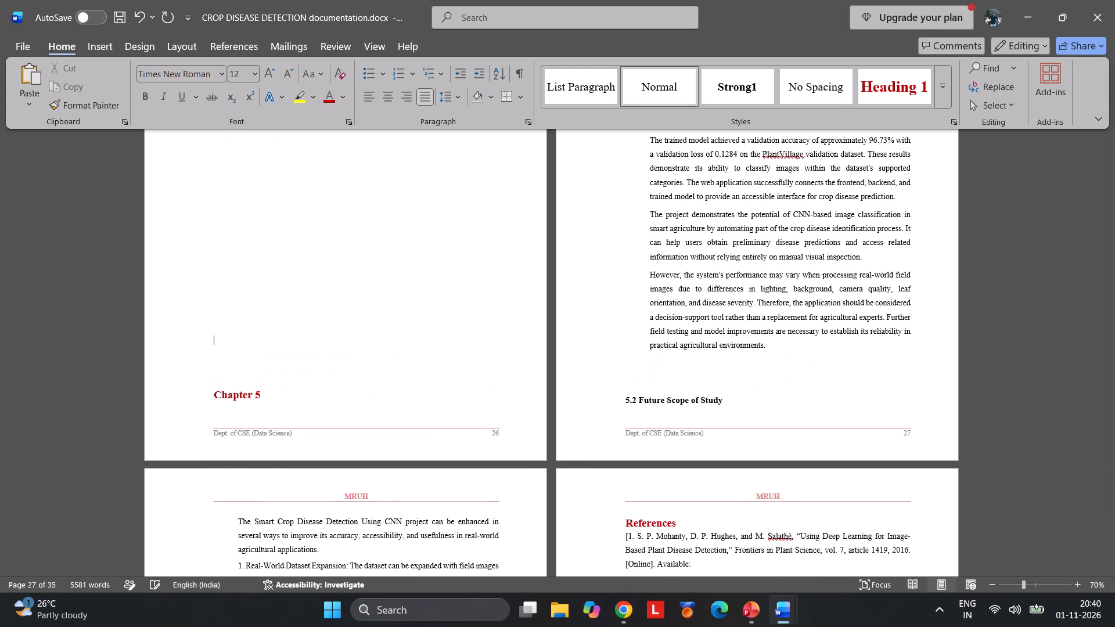
key("Return")
Review the pages from the end of Chapter 4 through Chapter 5, the References and Appendix A.
scroll(378, 436, "up", 2)
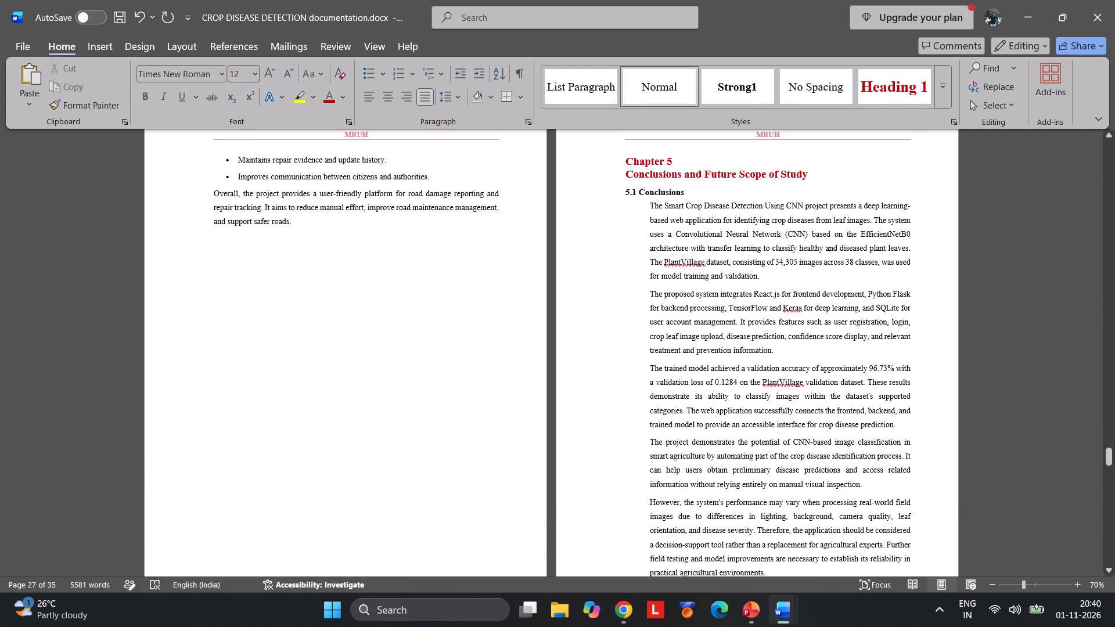
scroll(378, 436, "up", 1)
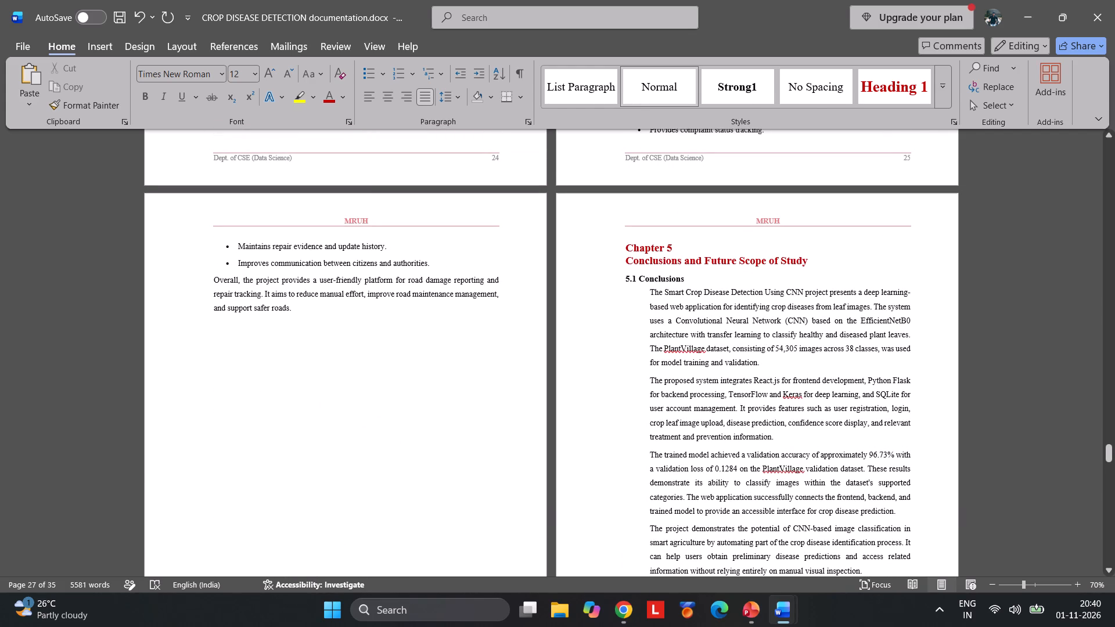
scroll(813, 424, "down", 2)
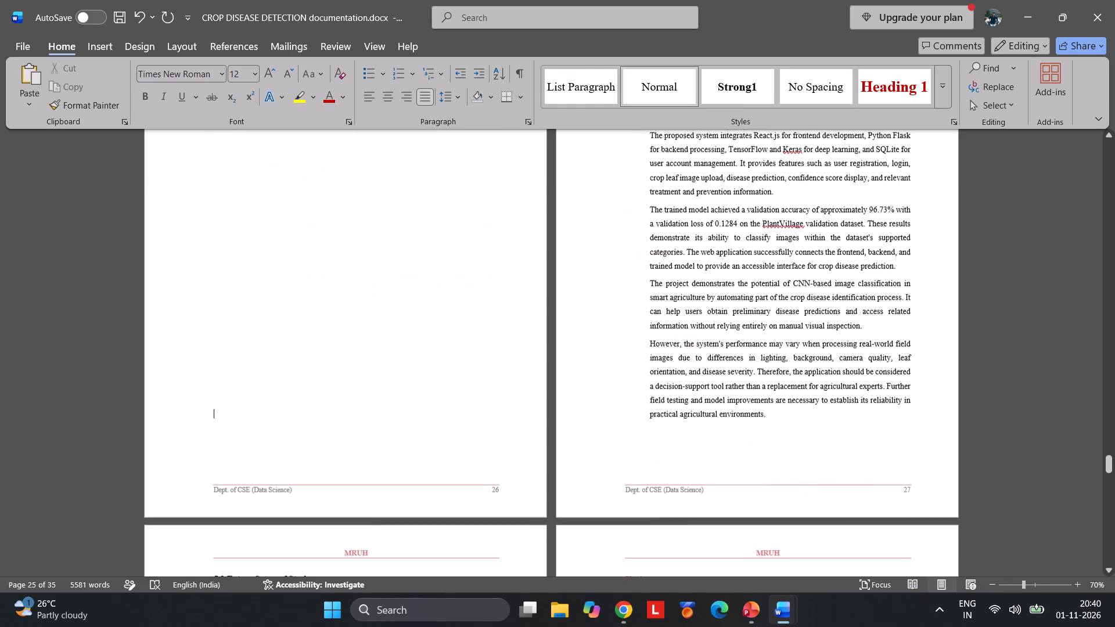
scroll(813, 424, "down", 8)
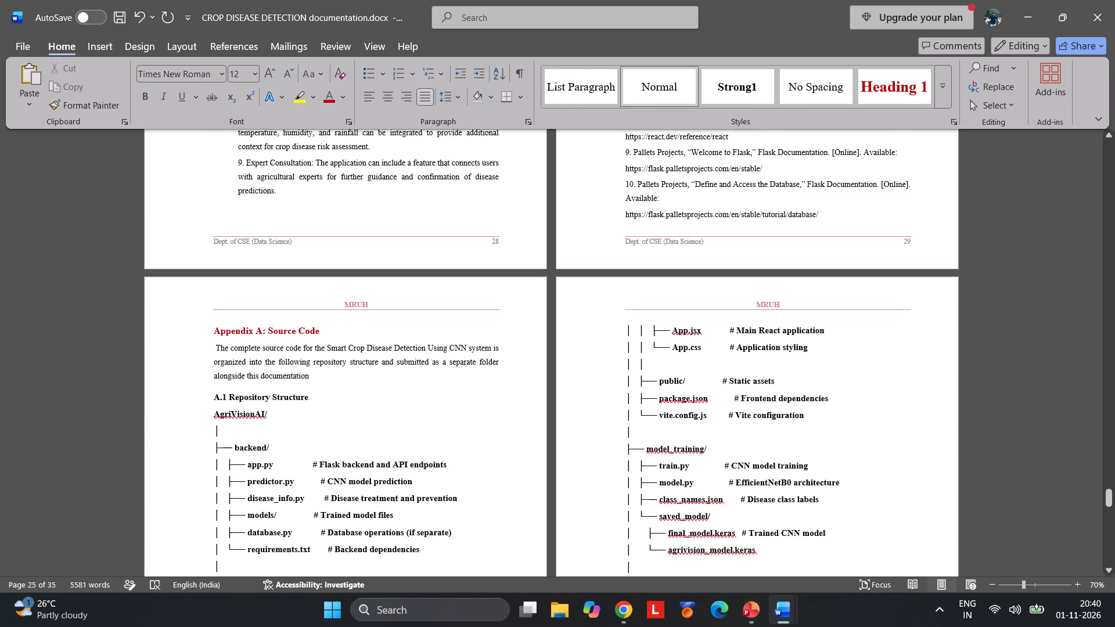
scroll(813, 424, "down", 2)
scroll(813, 424, "up", 3)
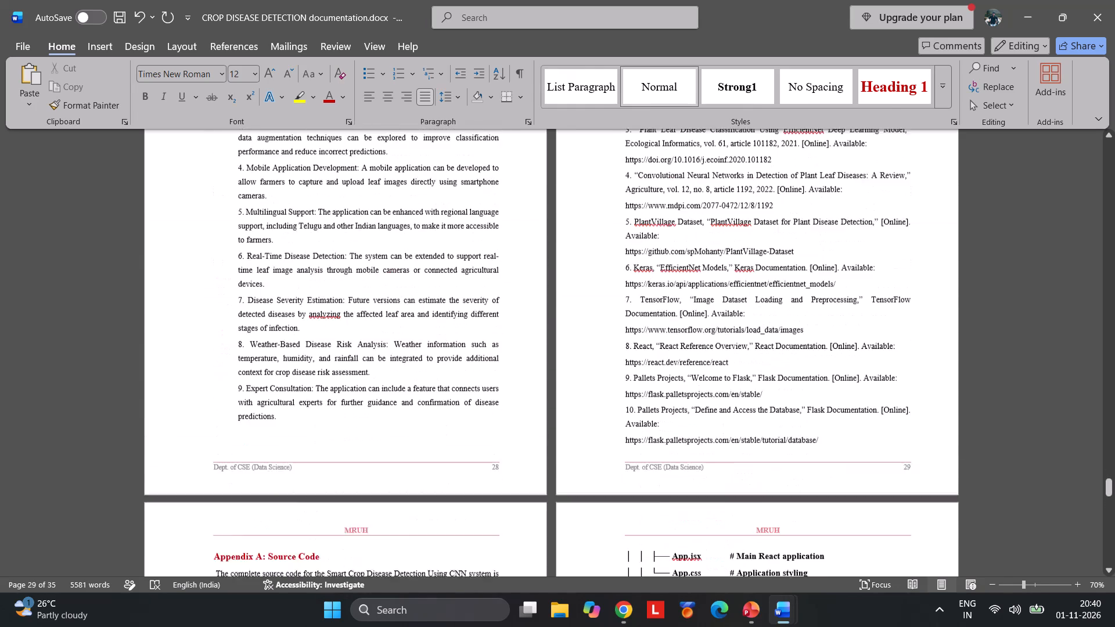
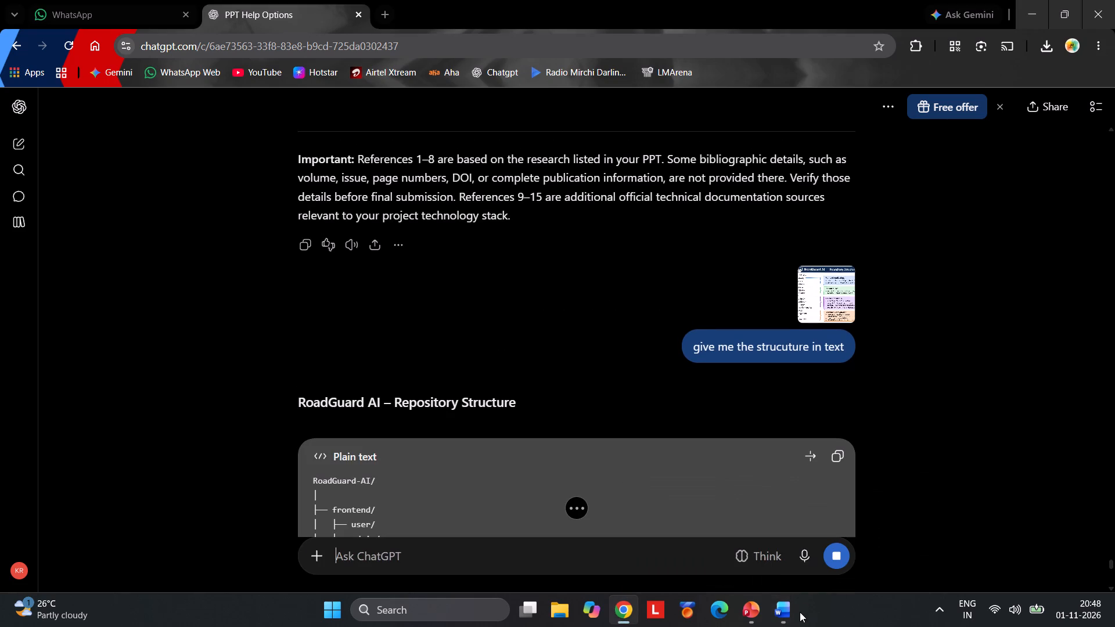
left_click(718, 546)
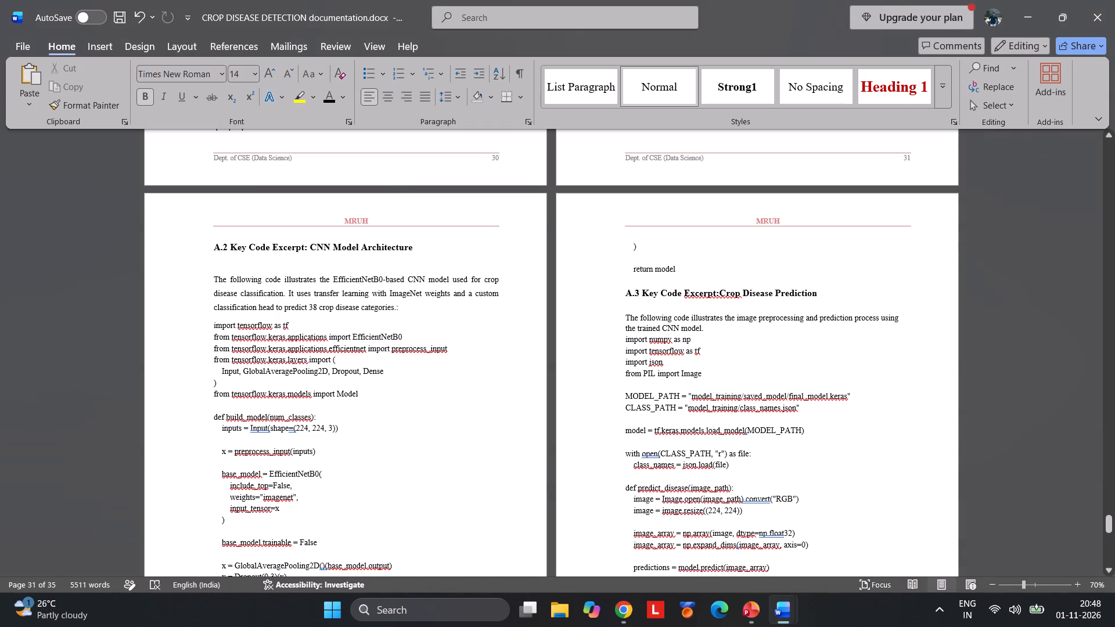
scroll(484, 395, "up", 5)
scroll(484, 395, "down", 1)
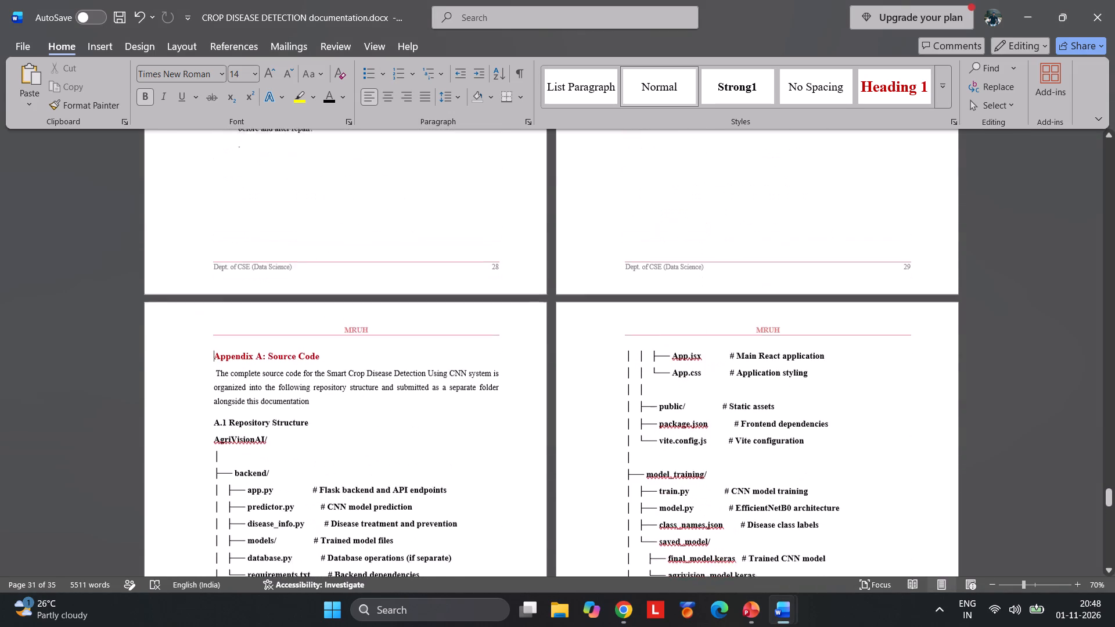
scroll(484, 395, "down", 1)
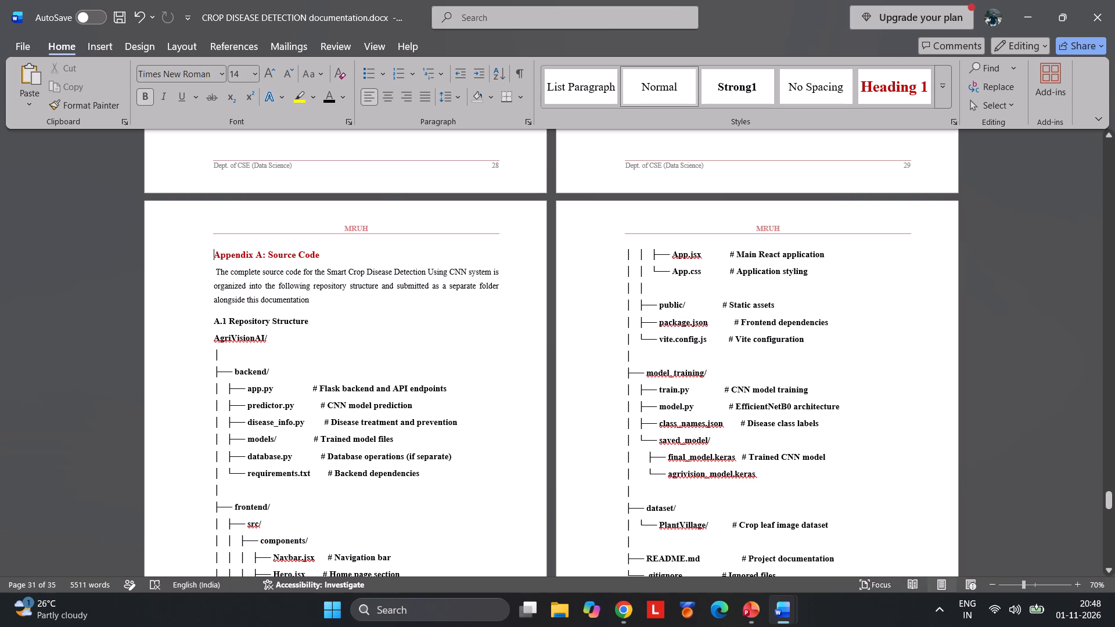
left_click_drag(491, 272, 471, 272)
left_click_drag(471, 272, 337, 278)
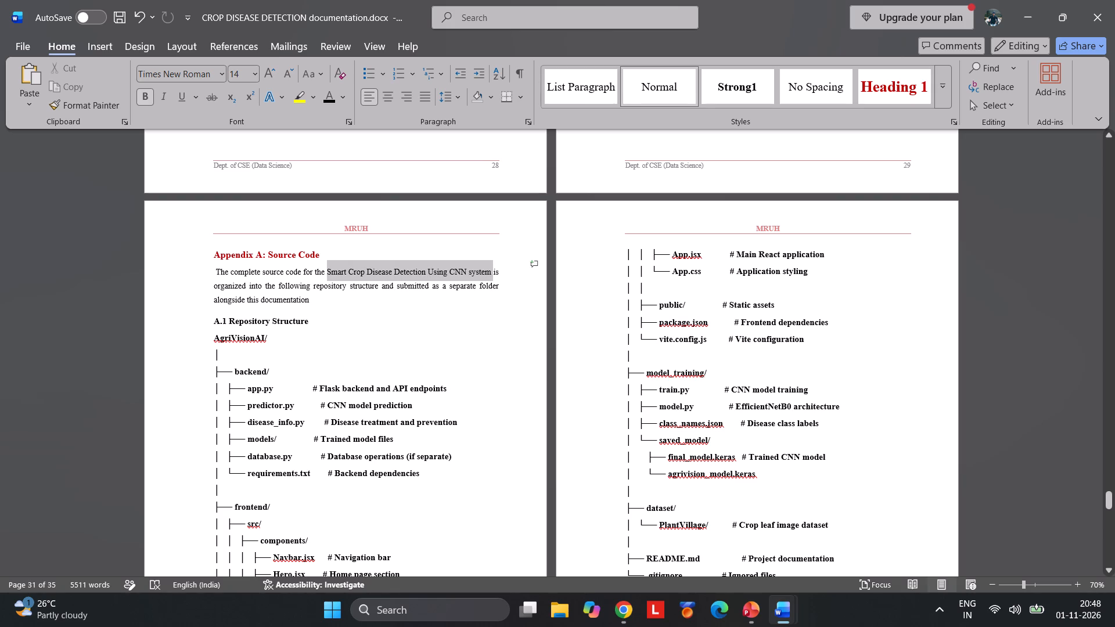
left_click_drag(337, 278, 335, 278)
key("BackSpace")
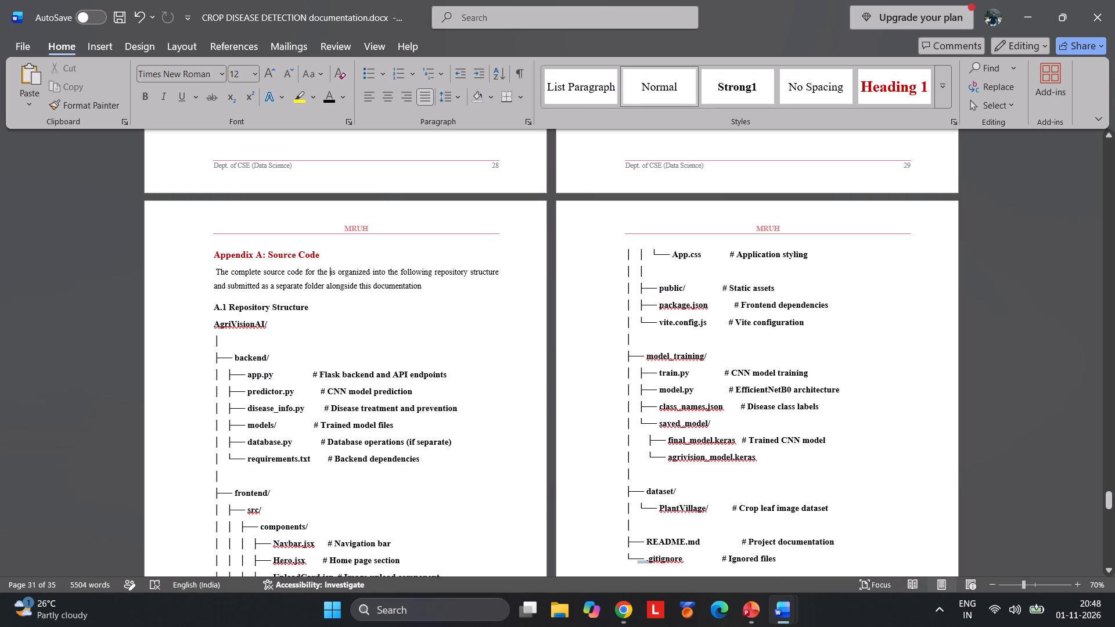
Copy the title "AI-Based Road Condition Detection and Repair Tracking System" from the PowerPoint title slide into the gap in Word's Appendix A sentence.
left_click(744, 603)
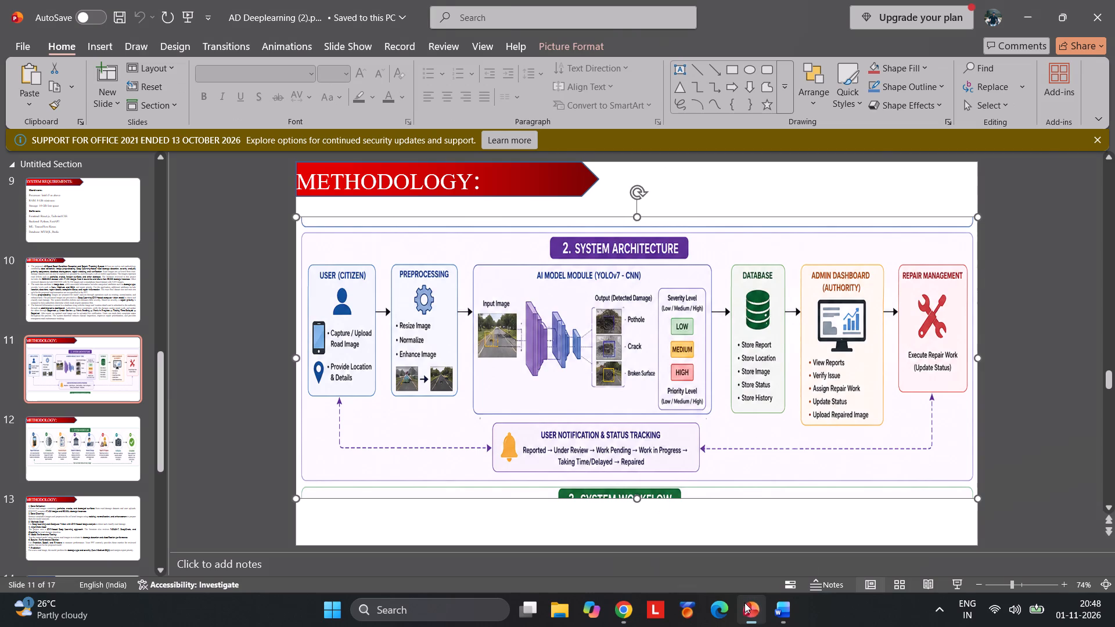
scroll(553, 199, "up", 10)
scroll(553, 199, "up", 19)
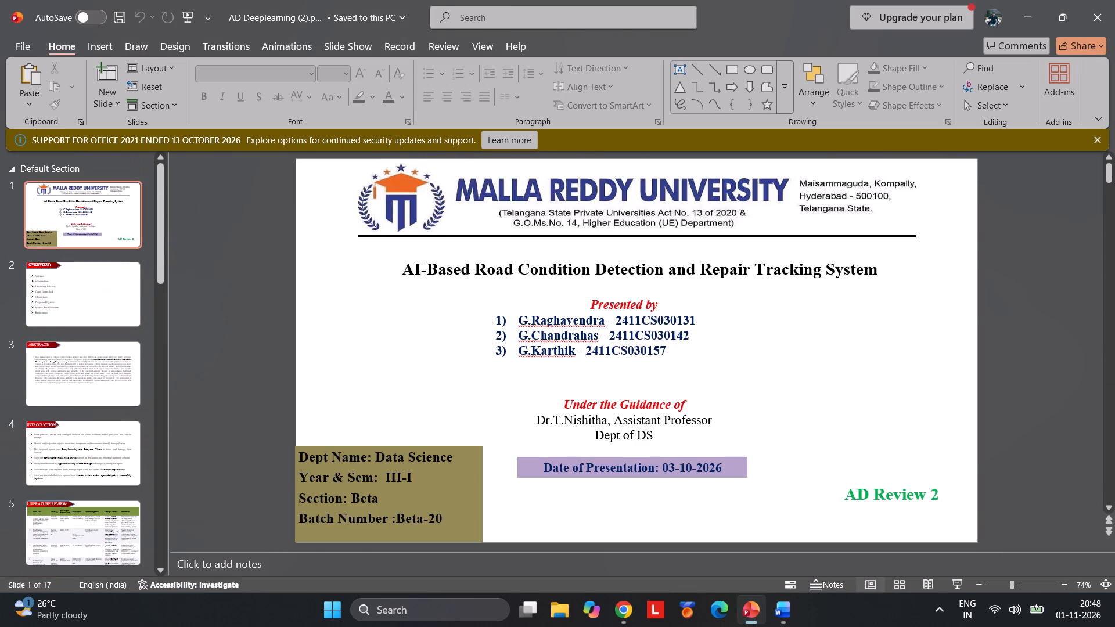
left_click_drag(882, 274, 454, 274)
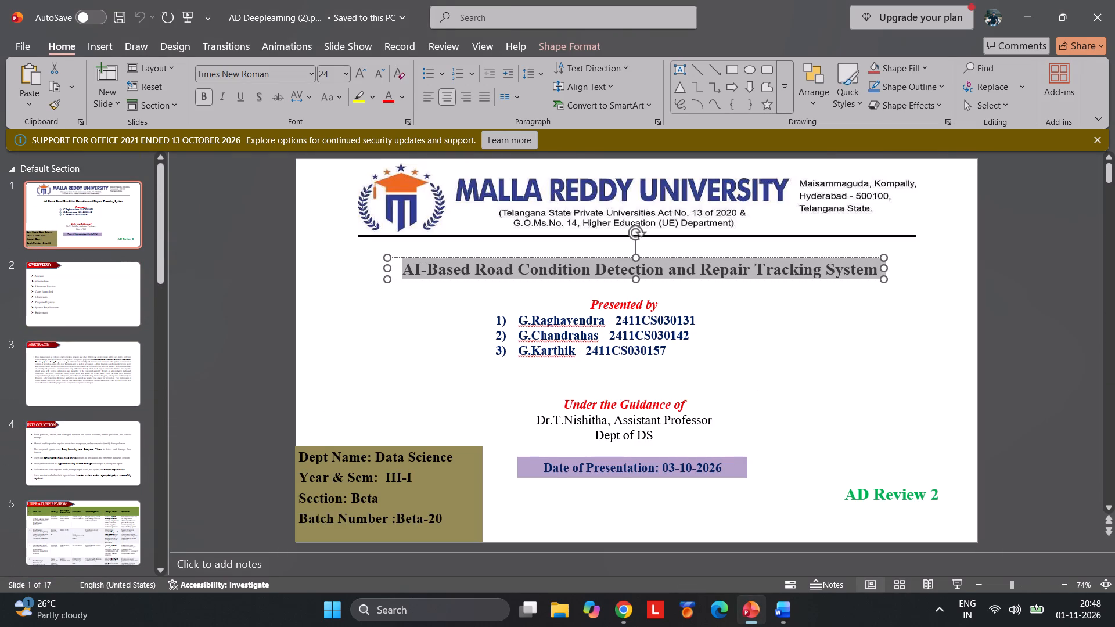
left_click_drag(454, 274, 441, 275)
key("ctrl+c")
left_click(784, 612)
left_click(717, 547)
left_click(737, 565)
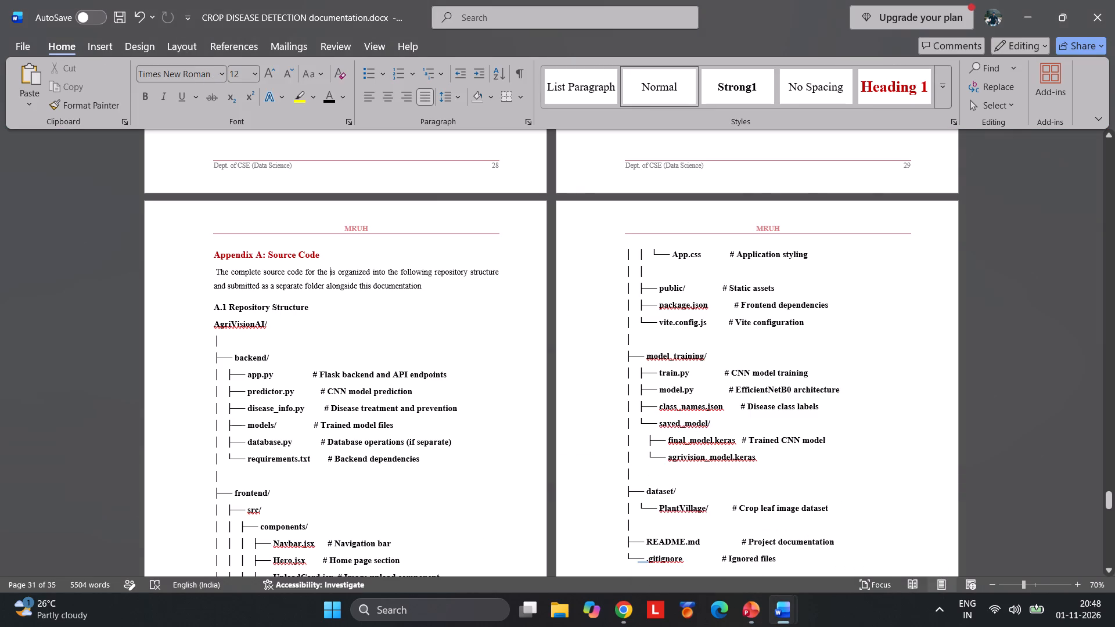
key("ctrl+v")
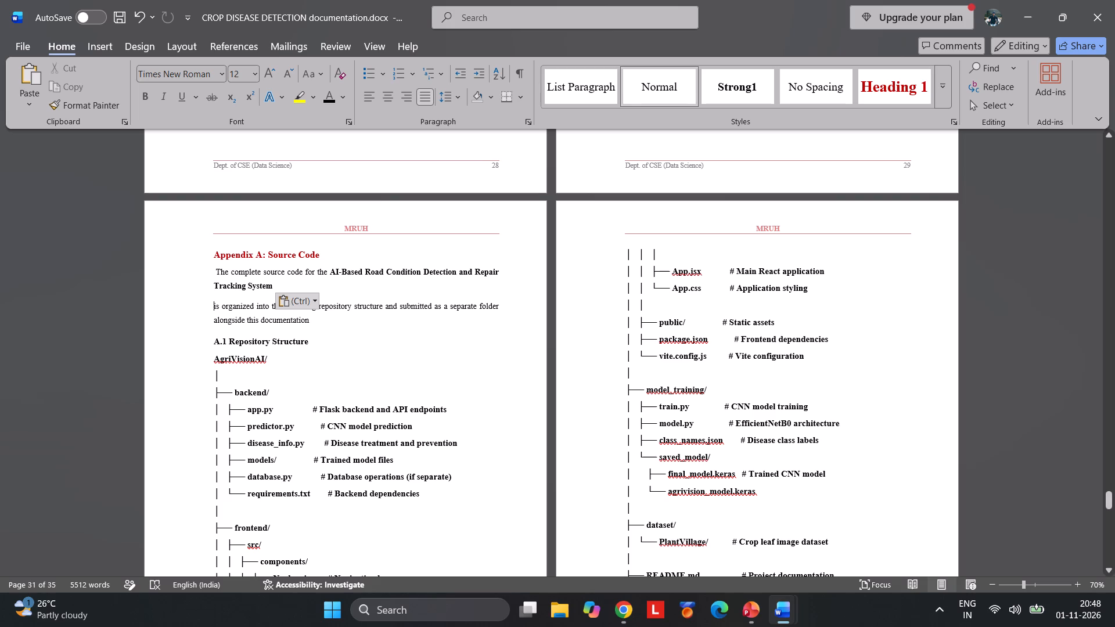
Remove the bold formatting from the pasted project title in the Appendix A introduction.
left_click_drag(274, 290, 345, 268)
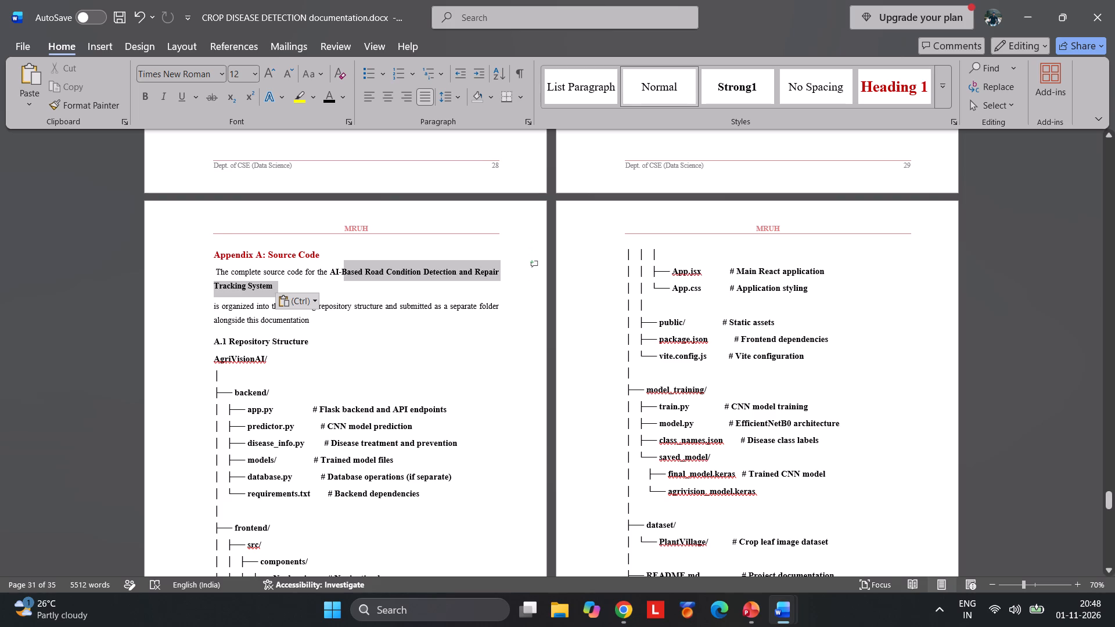
left_click_drag(345, 268, 328, 269)
left_click(329, 269)
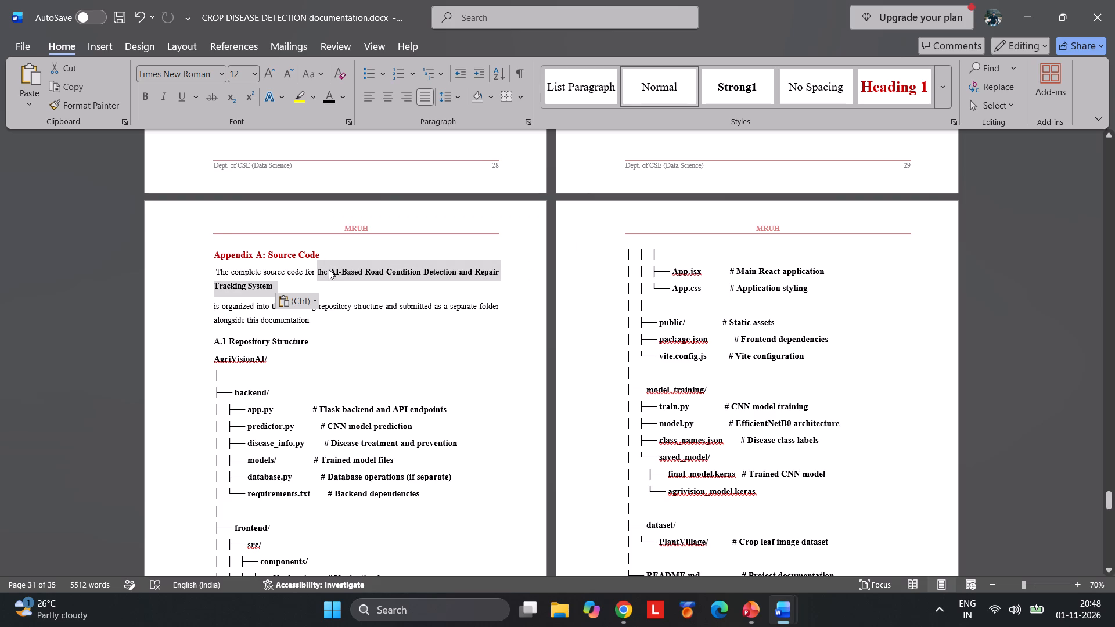
left_click_drag(329, 269, 292, 284)
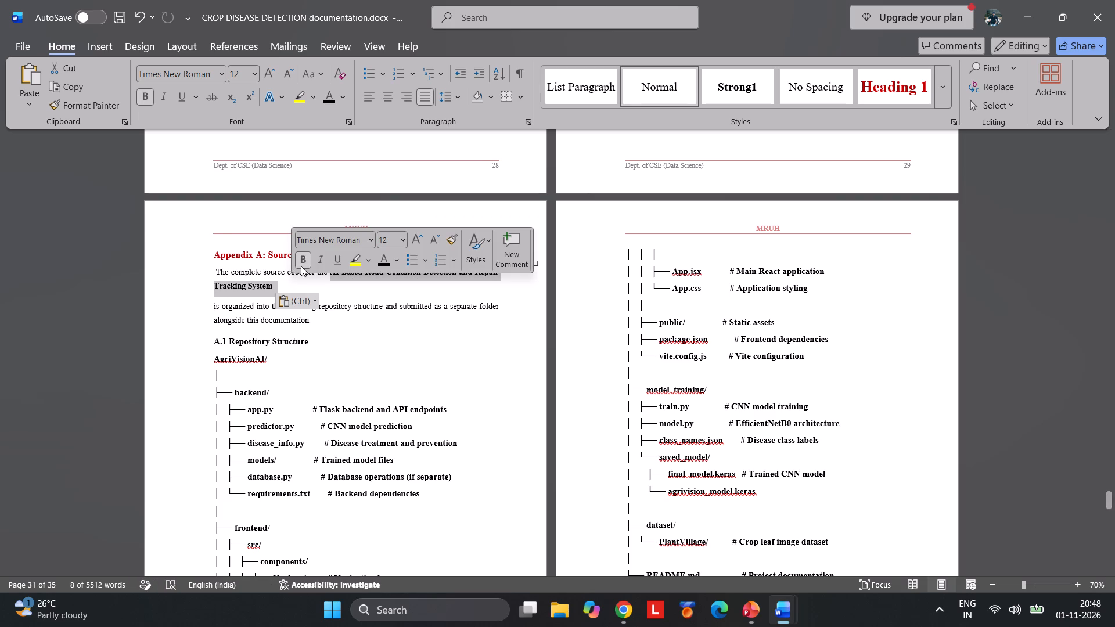
left_click(303, 253)
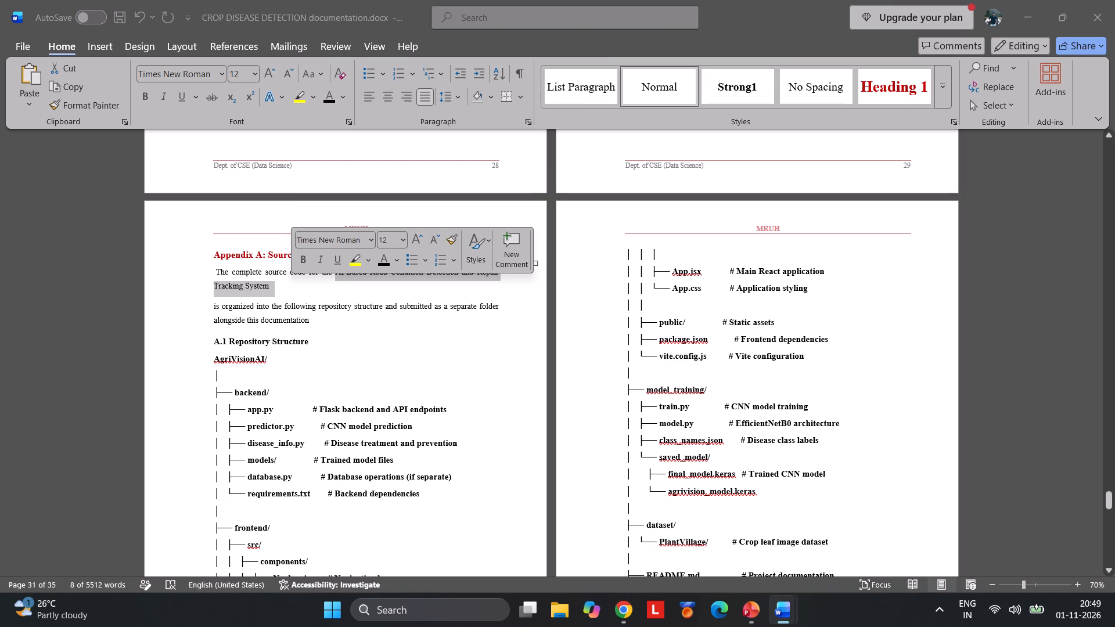
Join "is organized into the following repository structure" onto the project title so the Appendix A introduction is one paragraph.
left_click(213, 307)
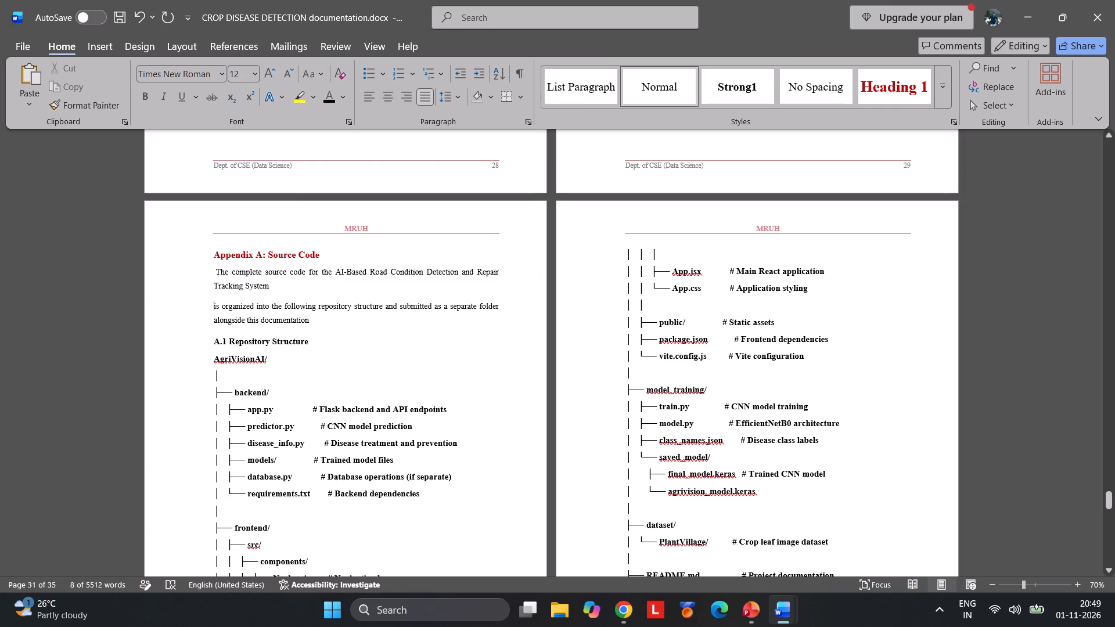
key("Return")
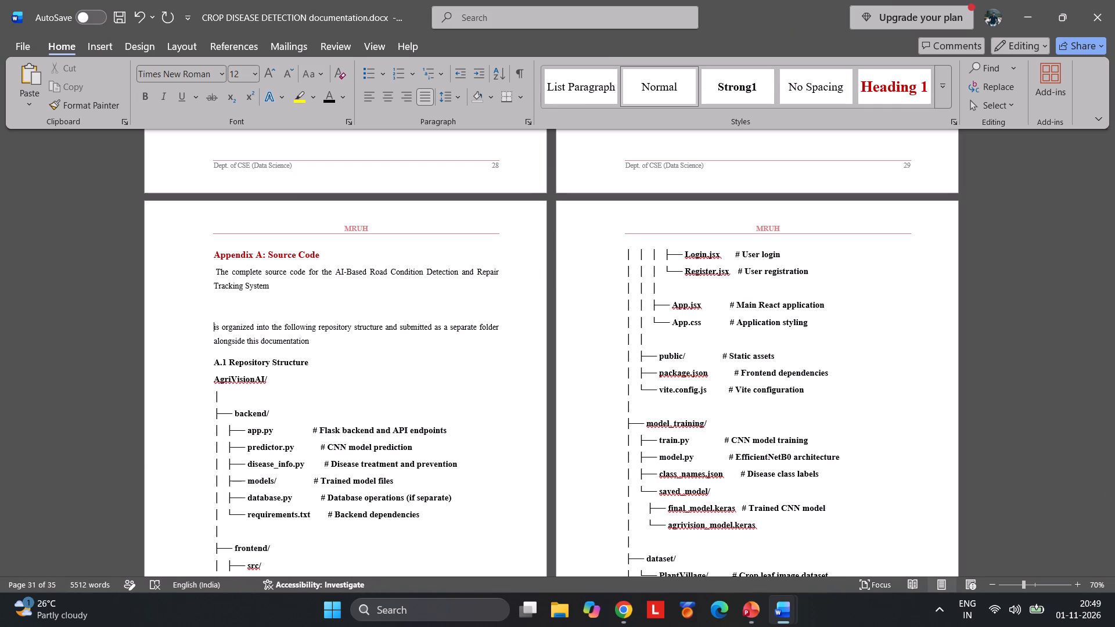
key("BackSpace")
key("BackSpace")
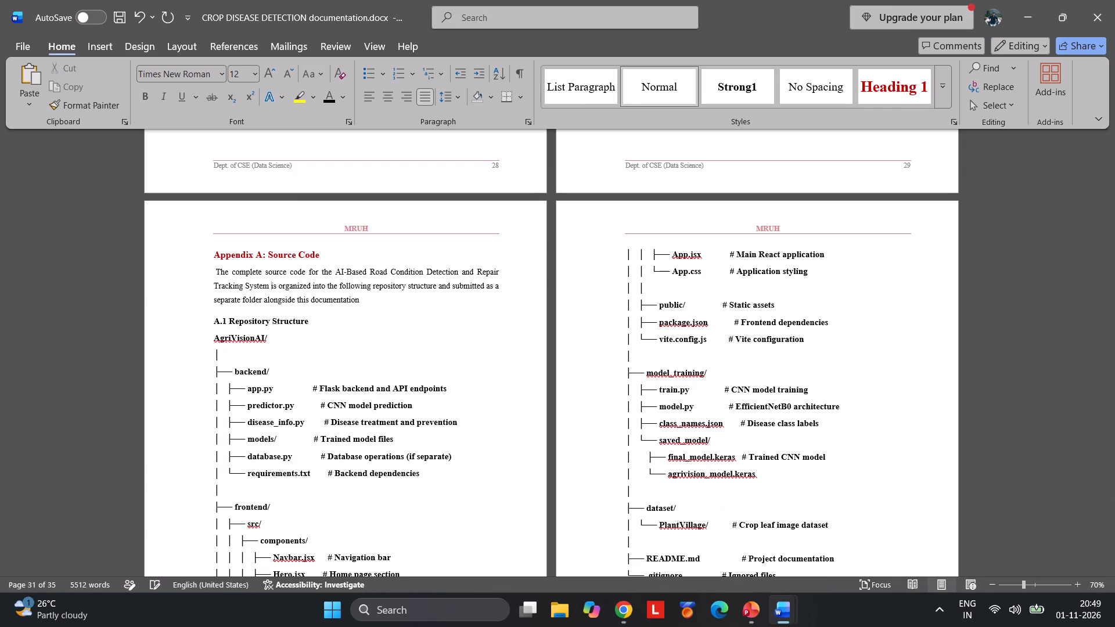
scroll(463, 299, "down", 1)
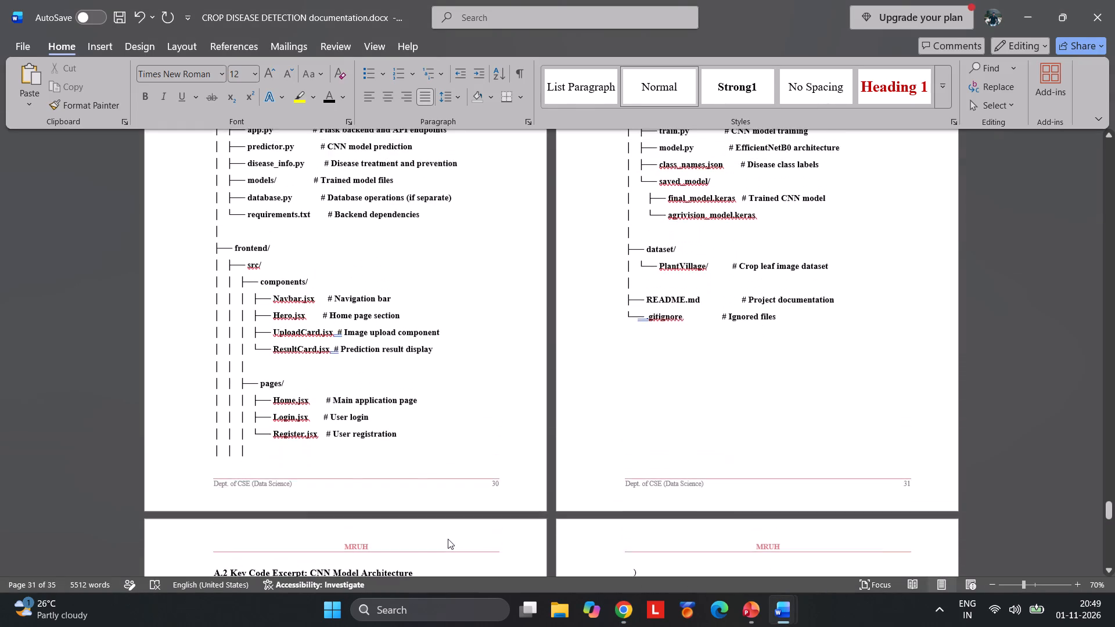
scroll(448, 539, "up", 4)
scroll(448, 539, "down", 1)
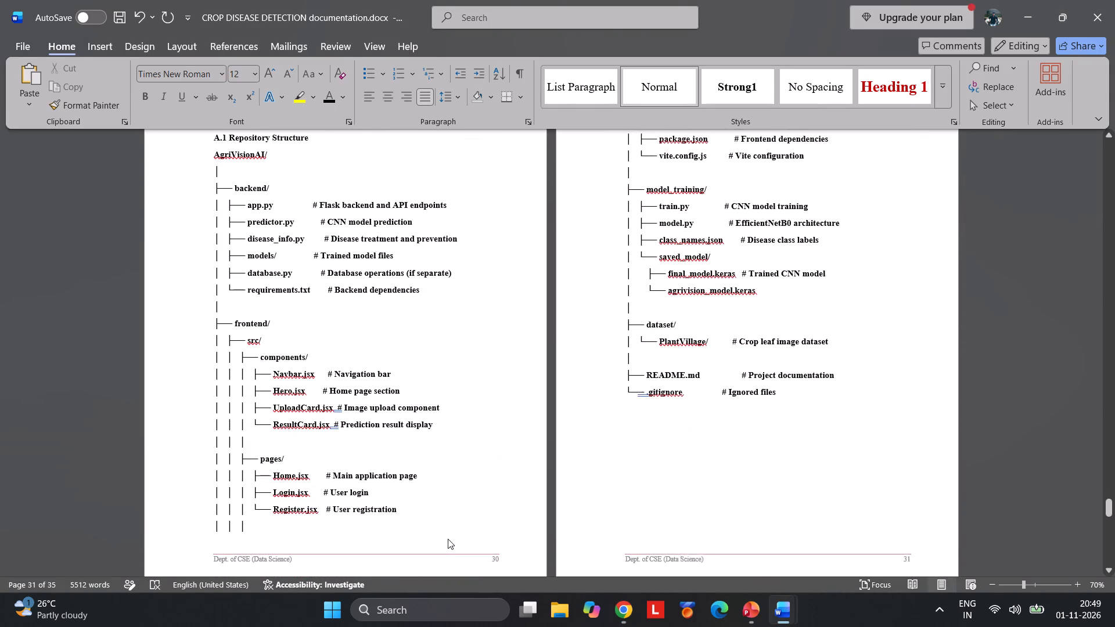
scroll(448, 539, "down", 1)
left_click_drag(784, 383, 502, 360)
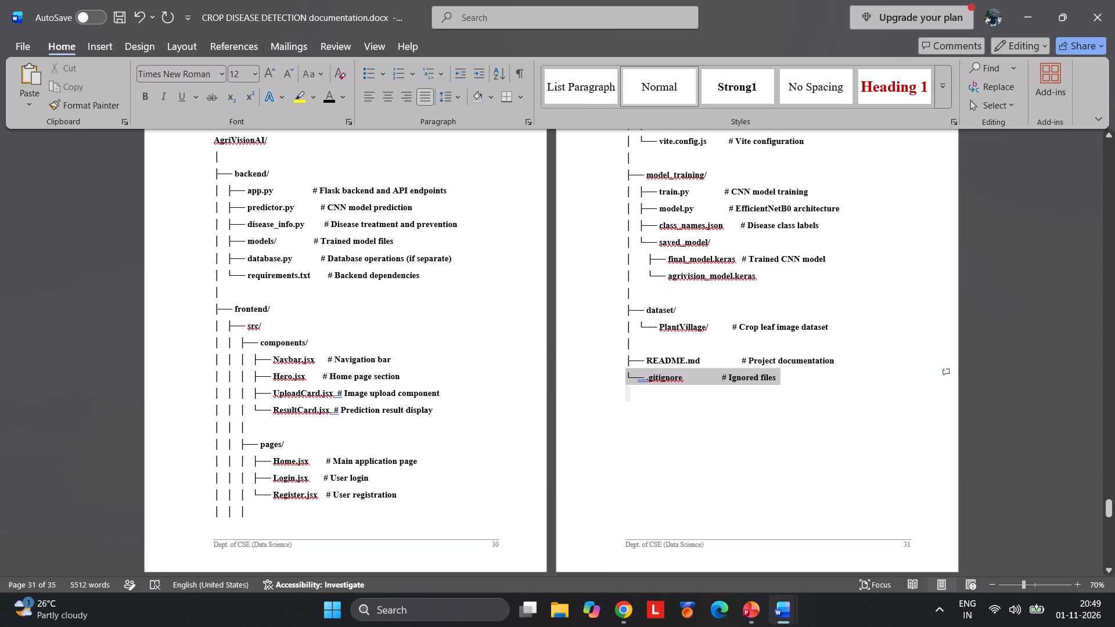
left_click_drag(502, 360, 143, 149)
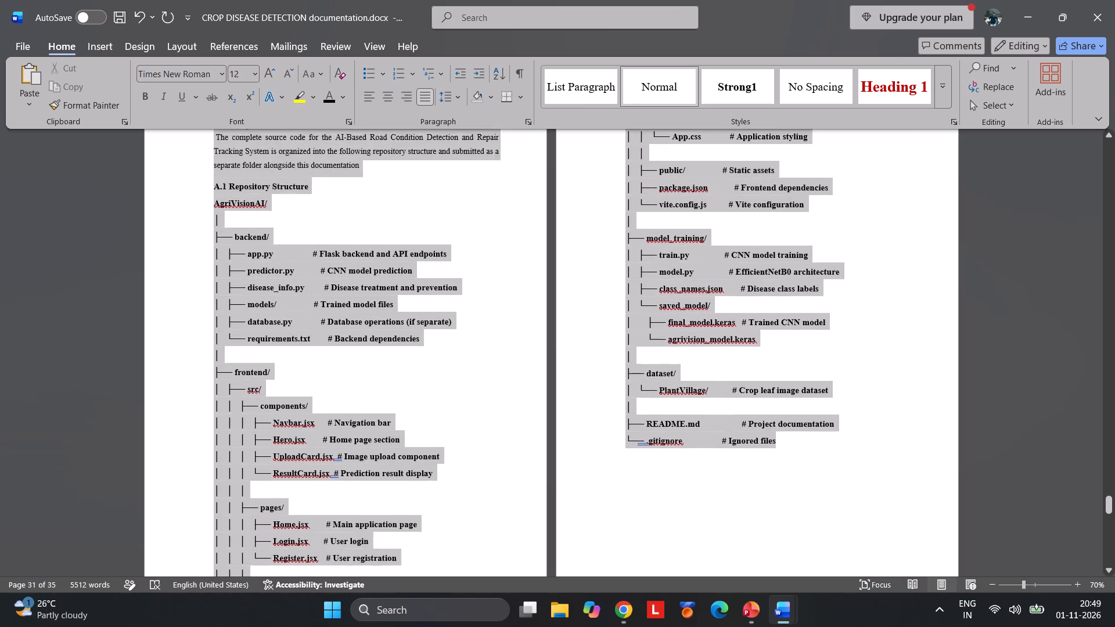
left_click_drag(143, 149, 159, 246)
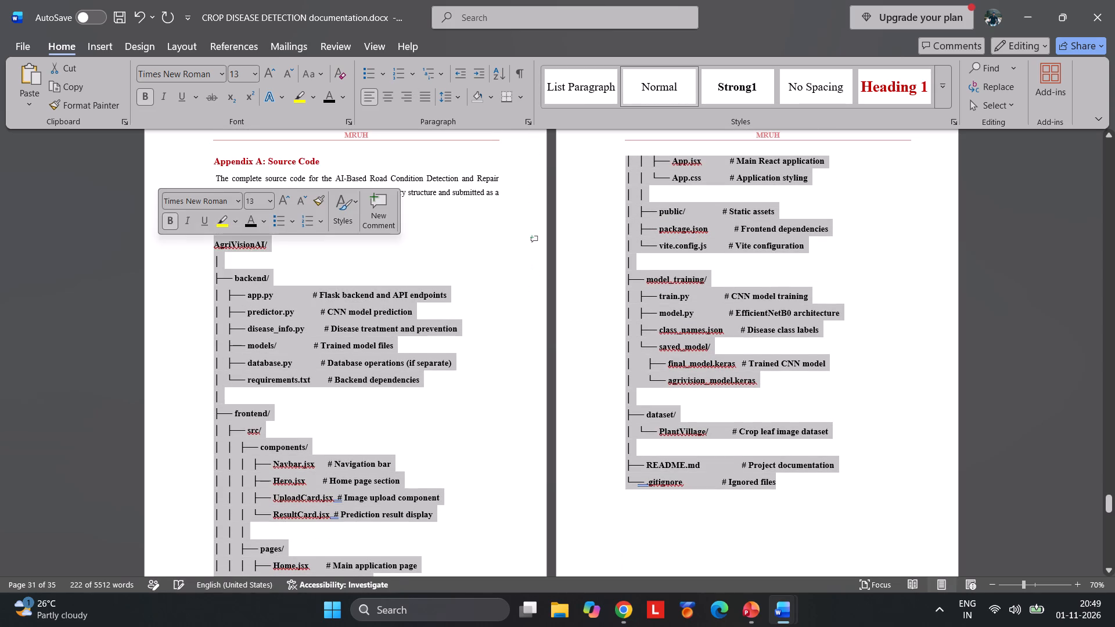
key("BackSpace")
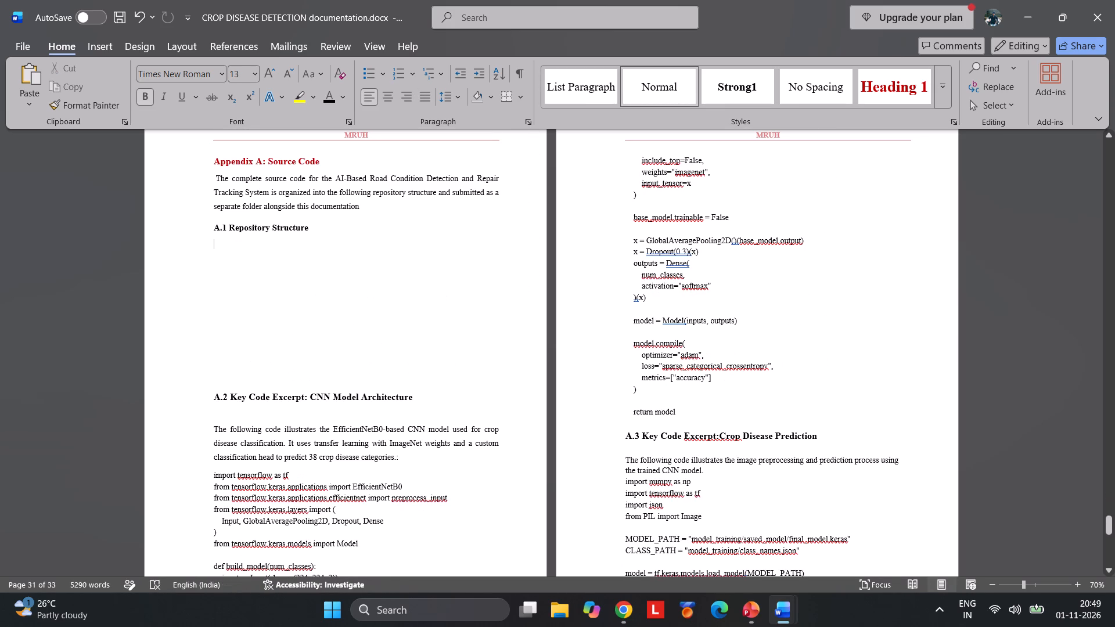
key("ctrl+v")
Remove the surplus blank lines above the "A.2 Key Code Excerpt: CNN Model Architecture" heading, keeping it at the start of its page.
scroll(159, 246, "down", 1)
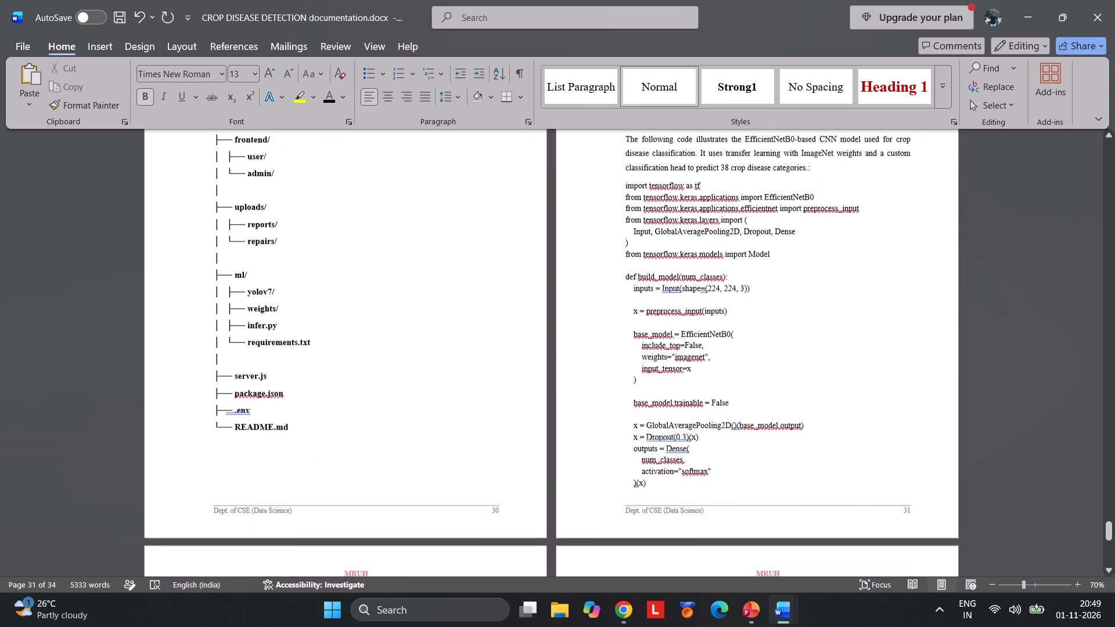
scroll(159, 246, "down", 1)
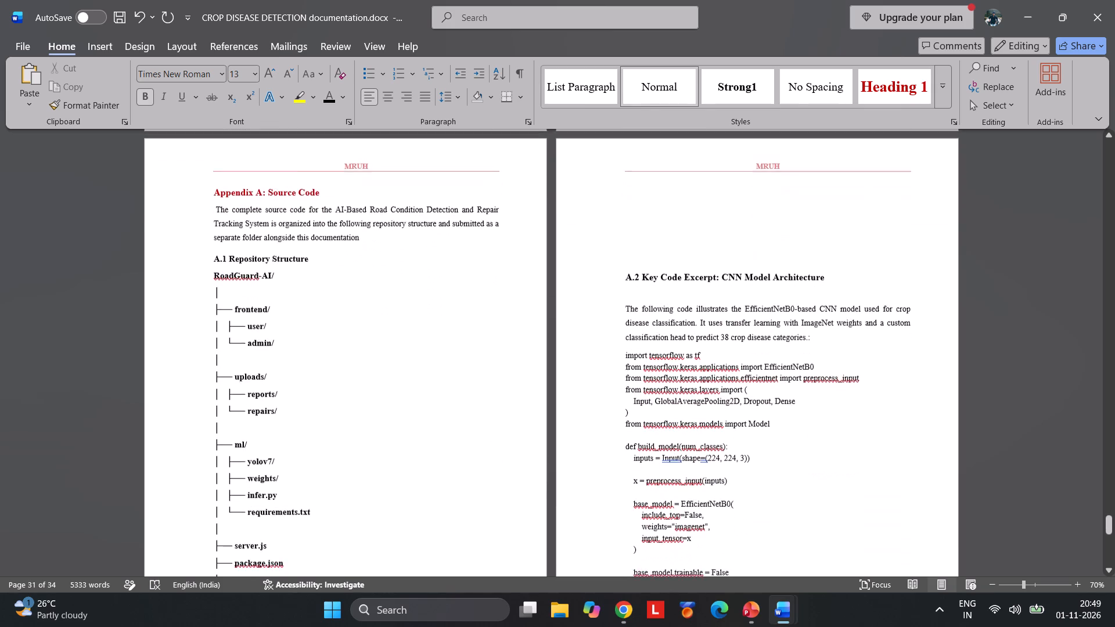
scroll(159, 246, "down", 2)
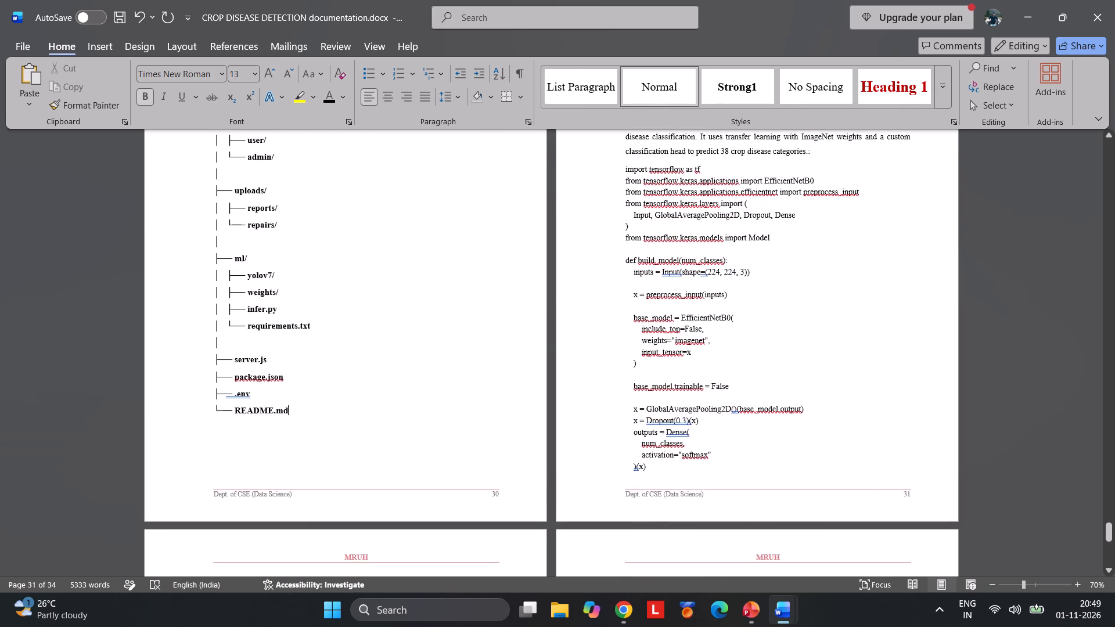
scroll(159, 246, "up", 3)
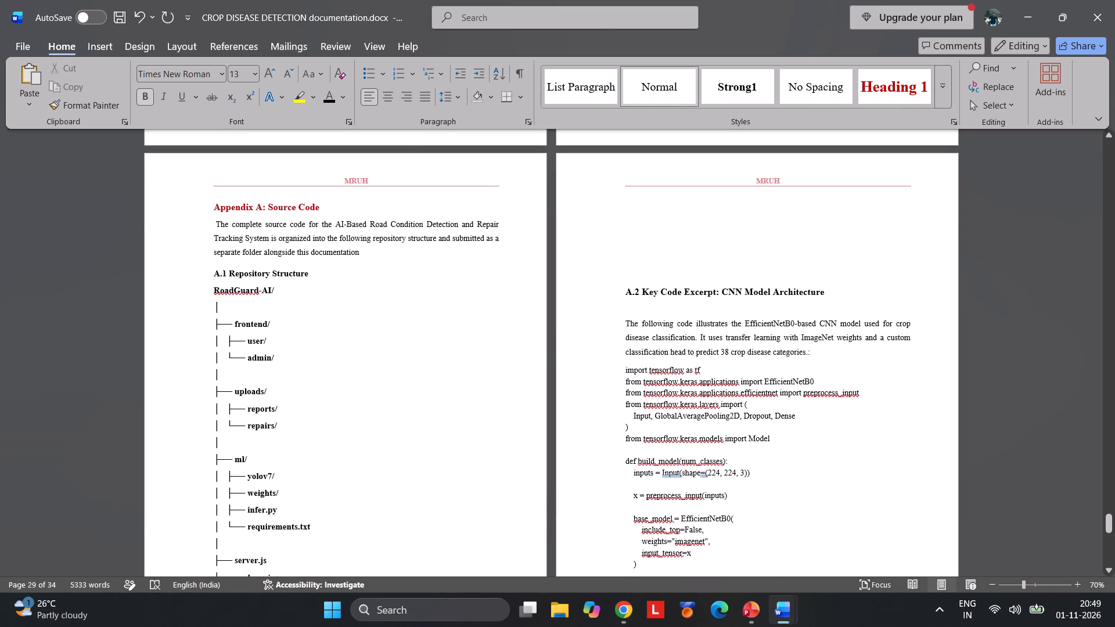
left_click(624, 289)
key("Return")
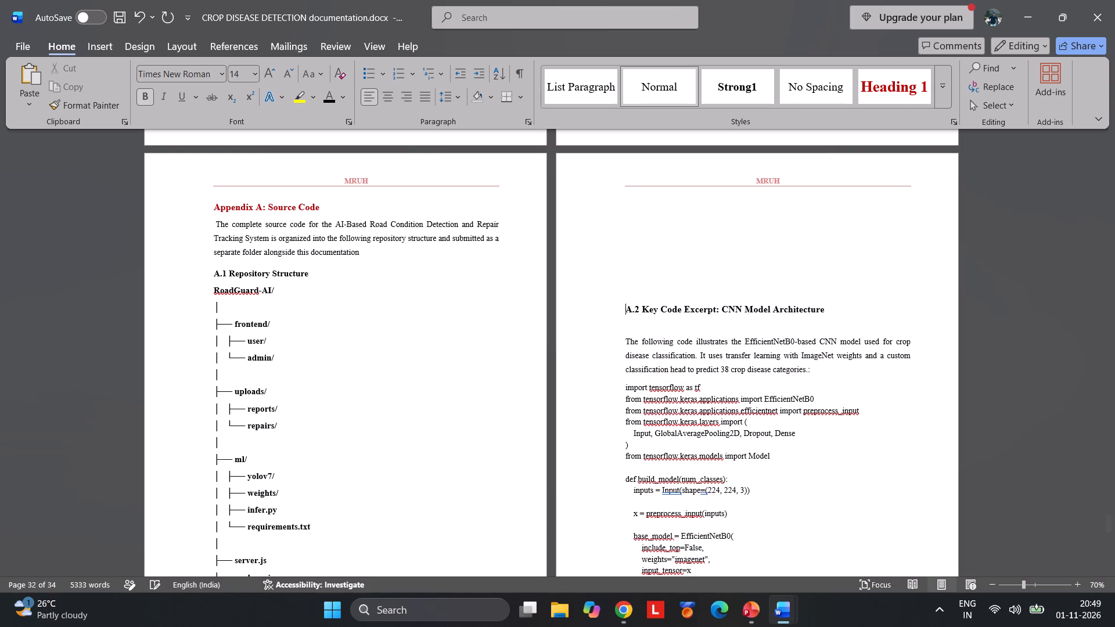
key("BackSpace")
key("BackSpace")
key("BackSpace")
key("BackSpace")
key("BackSpace")
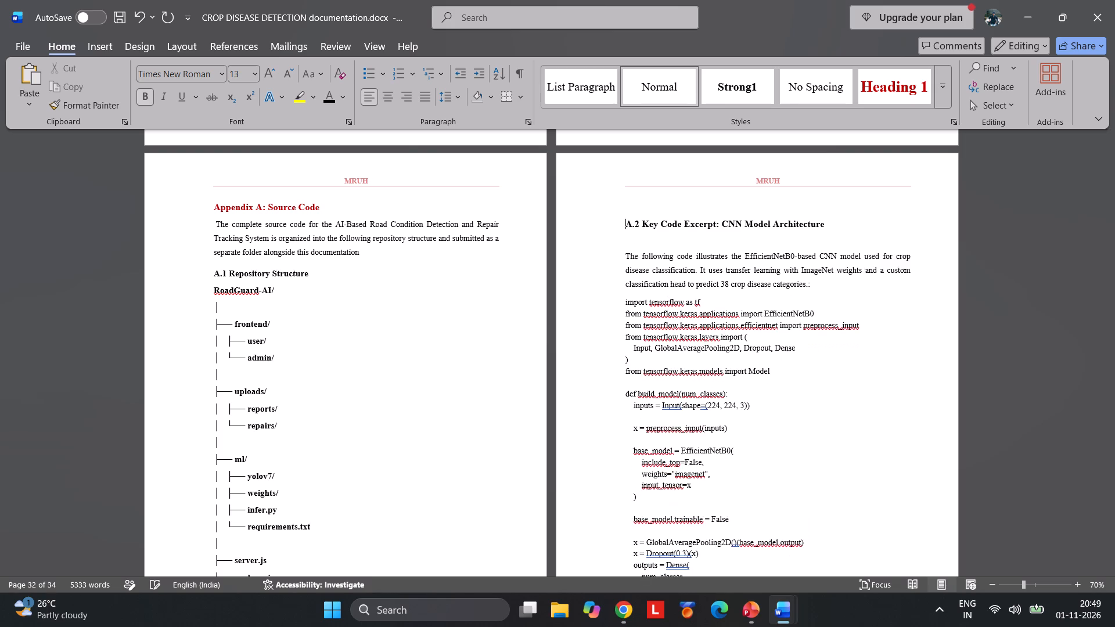
key("BackSpace")
key("BackSpace")
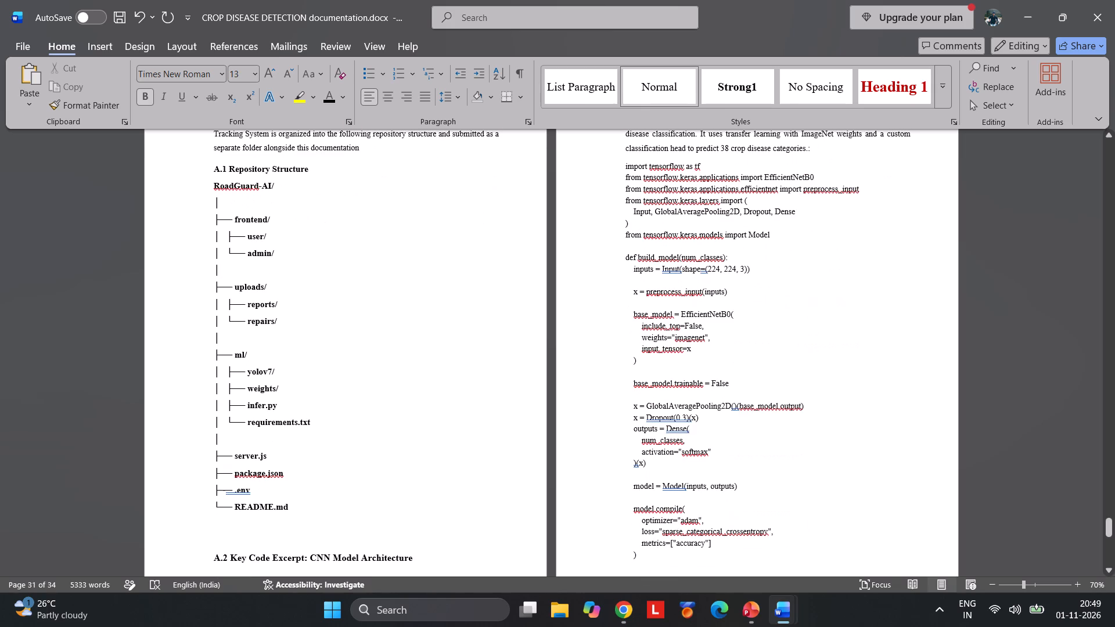
key("Return")
Delete the entire "A.4 Flask Backend and React Frontend" section, including its description and the main technologies list.
scroll(624, 289, "up", 1)
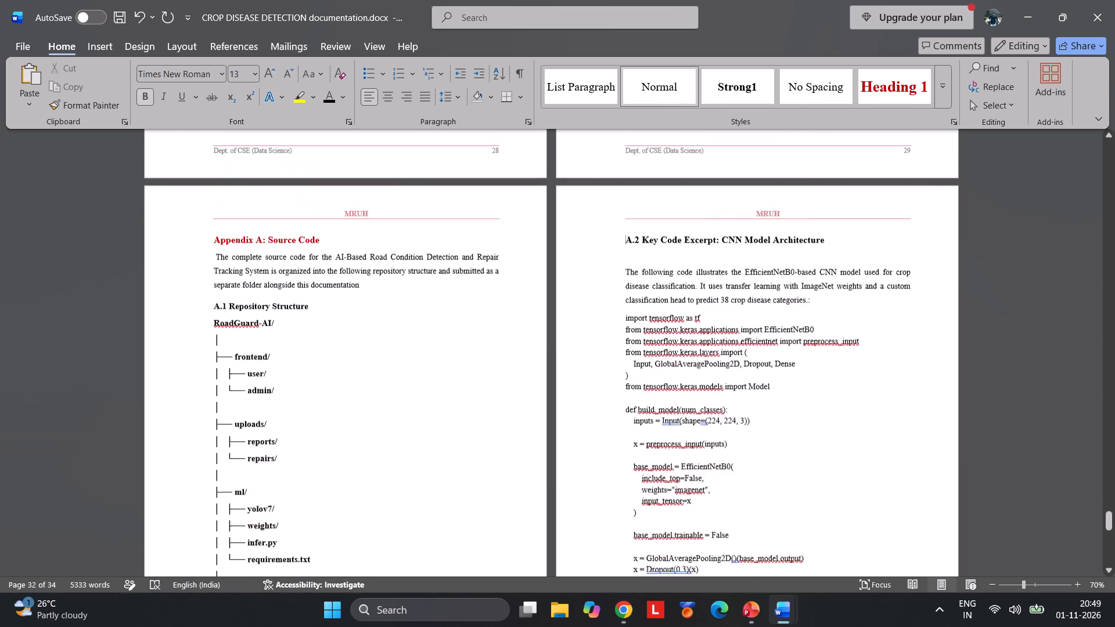
scroll(624, 289, "up", 1)
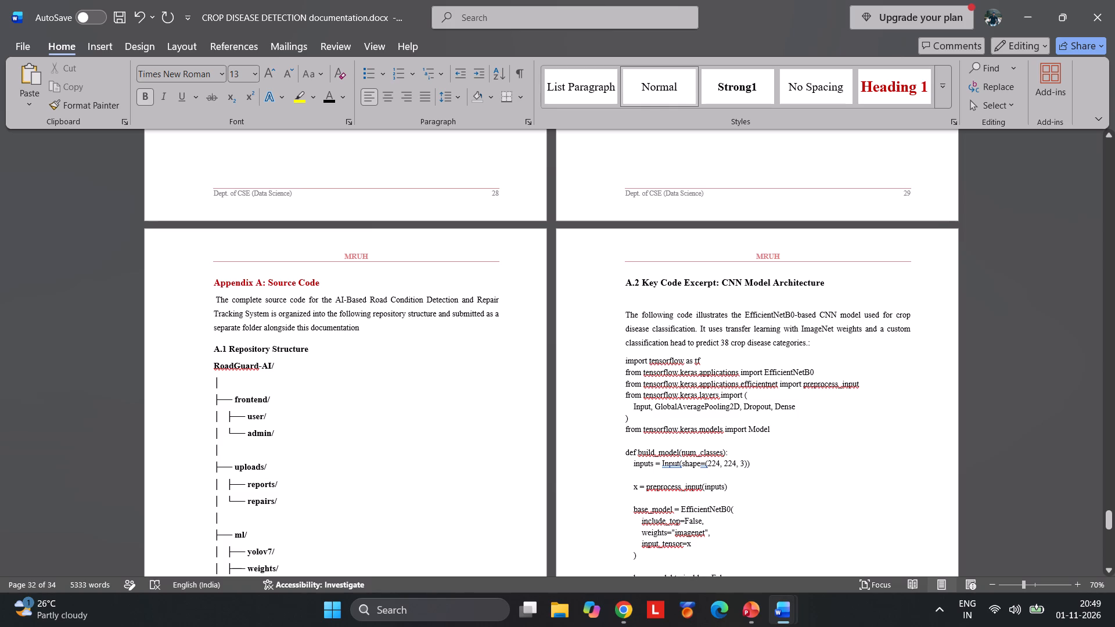
scroll(771, 345, "down", 4)
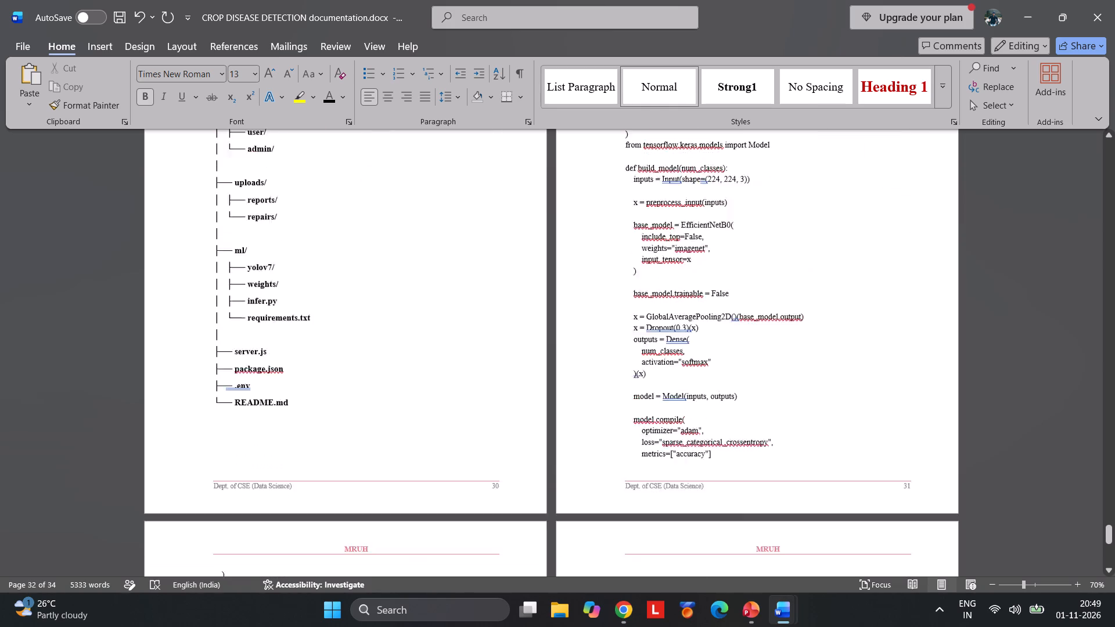
scroll(771, 345, "down", 4)
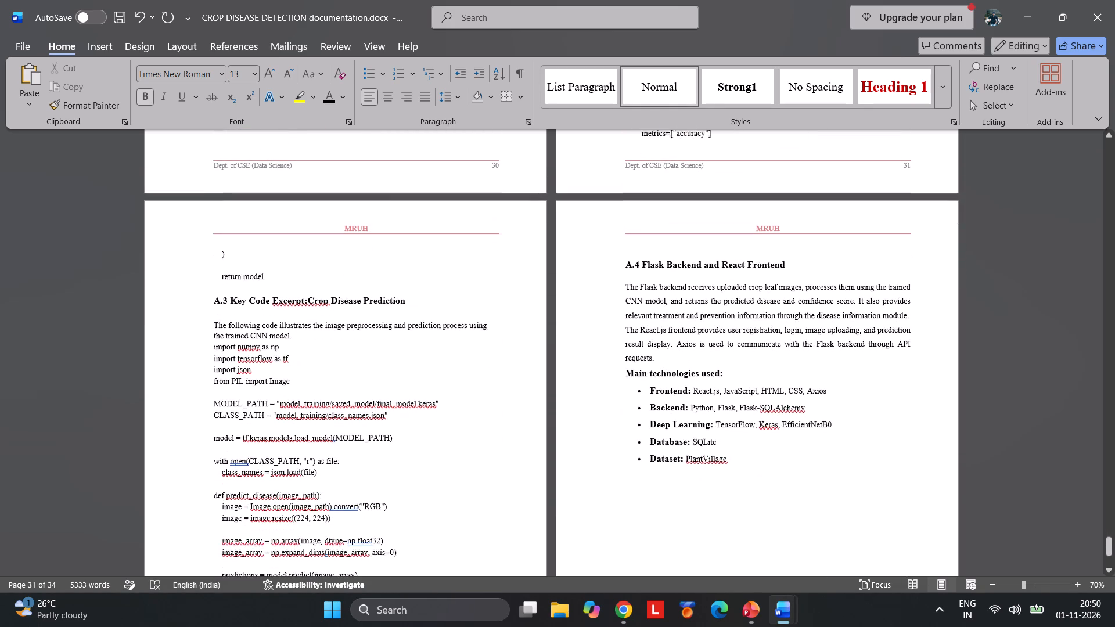
scroll(771, 345, "down", 1)
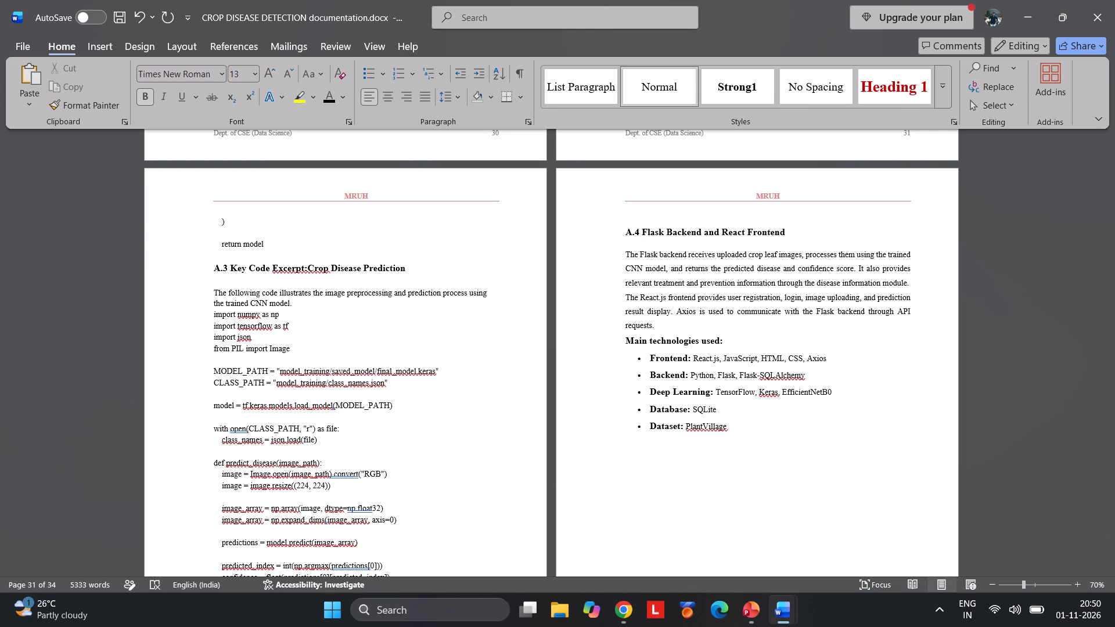
scroll(771, 345, "down", 9)
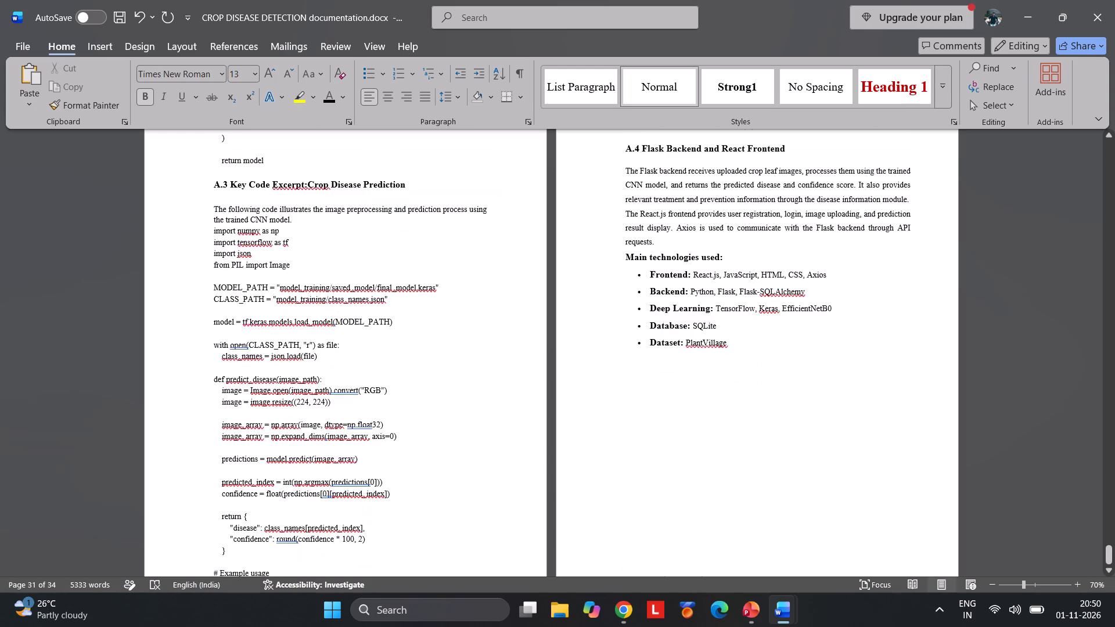
scroll(771, 345, "down", 9)
scroll(771, 345, "up", 2)
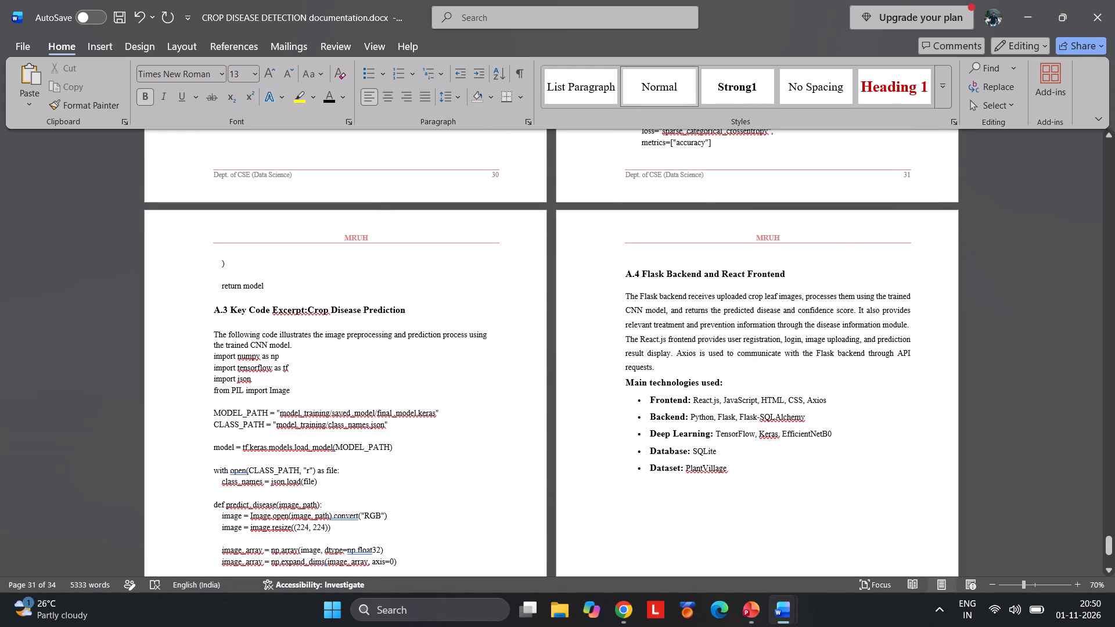
left_click_drag(732, 471, 594, 263)
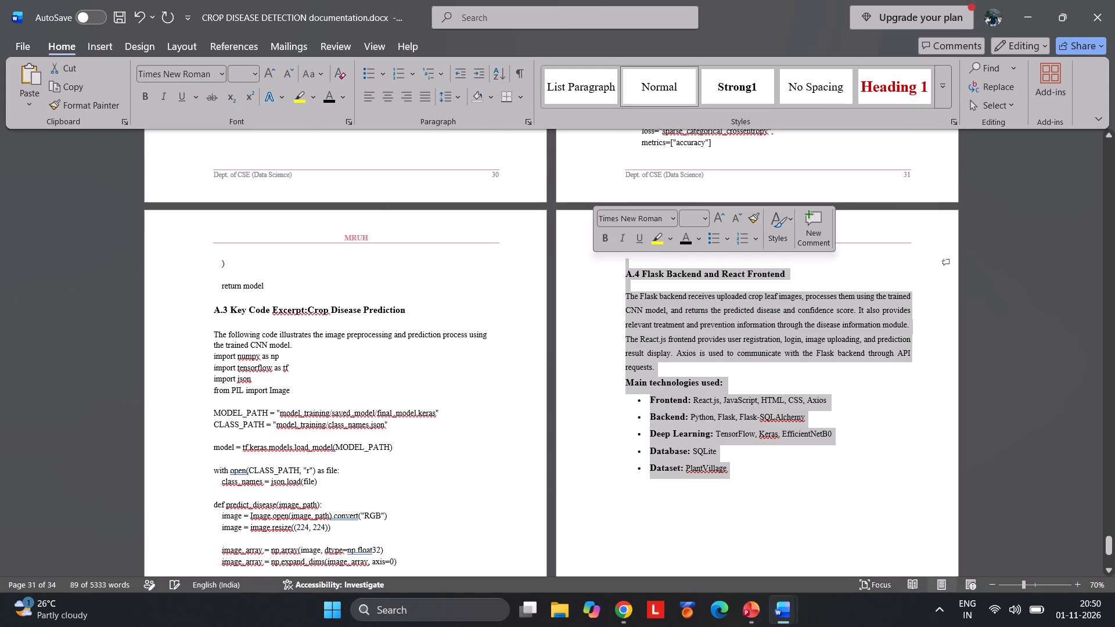
key("BackSpace")
Review the A.1 repository structure and the A.2 CNN code excerpt in Appendix A.
scroll(409, 410, "up", 1)
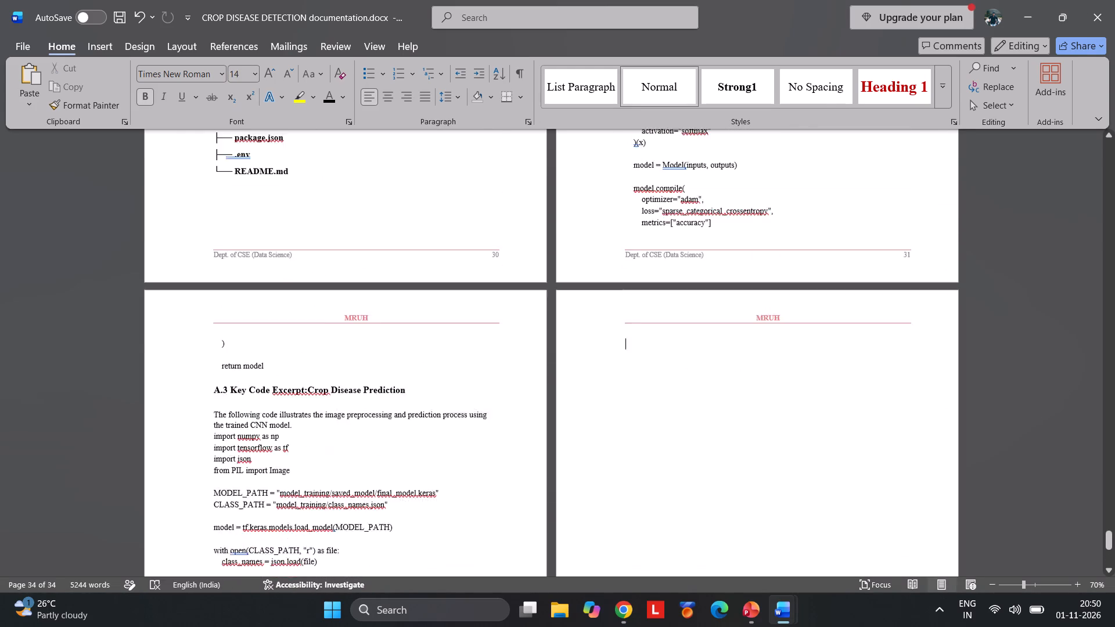
scroll(409, 410, "up", 5)
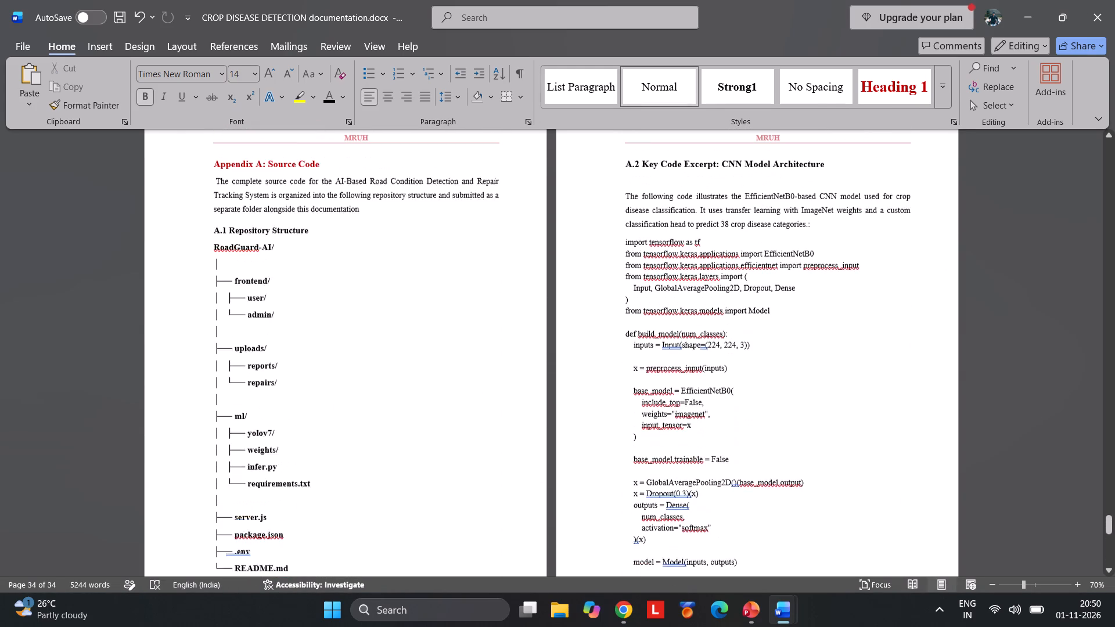
scroll(409, 410, "up", 1)
scroll(409, 410, "down", 1)
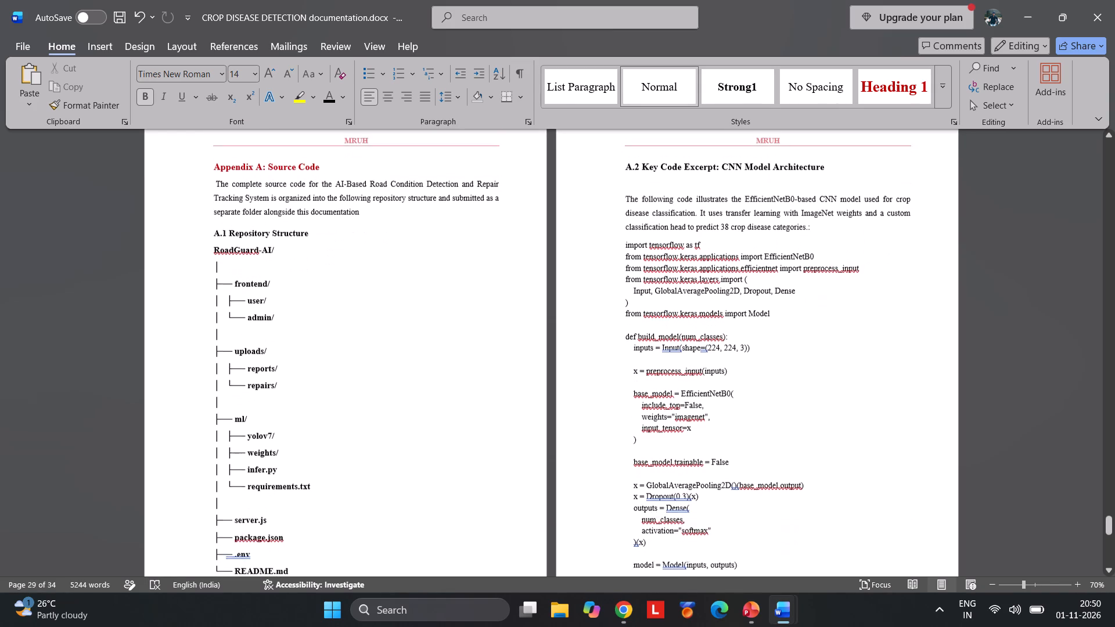
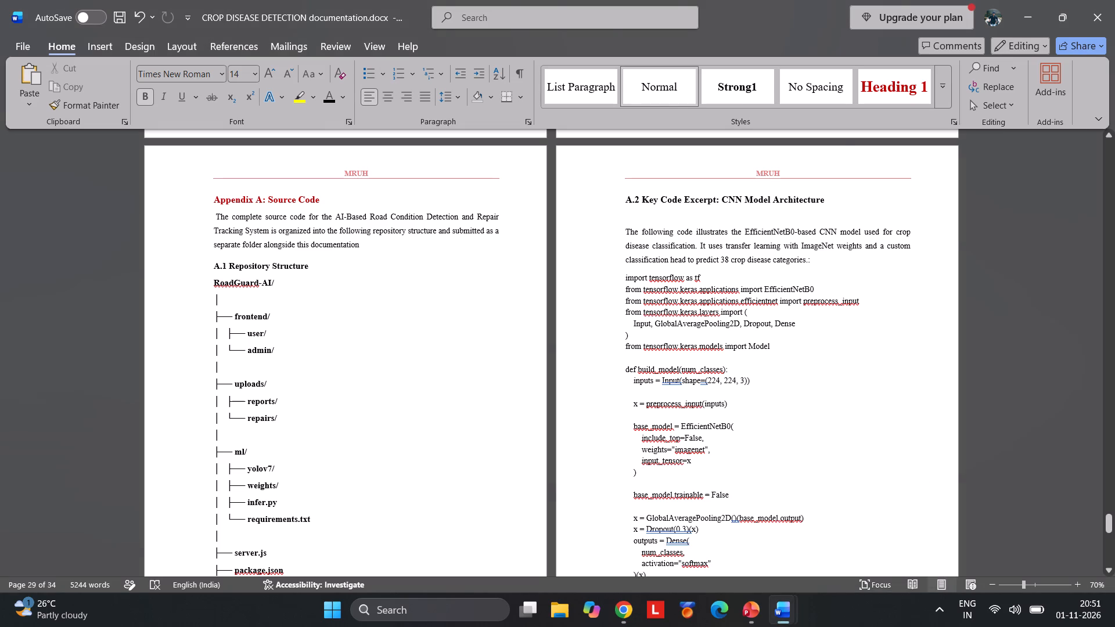
left_click(743, 201)
key("BackSpace")
key("BackSpace")
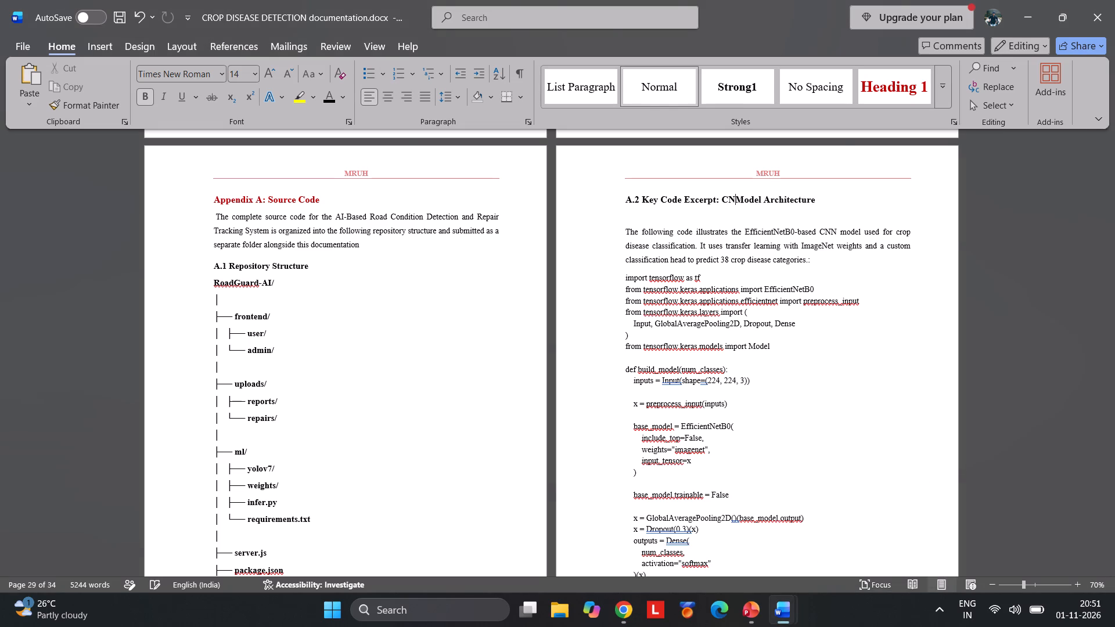
key("BackSpace")
key("BackSpace")
key("BackSpace")
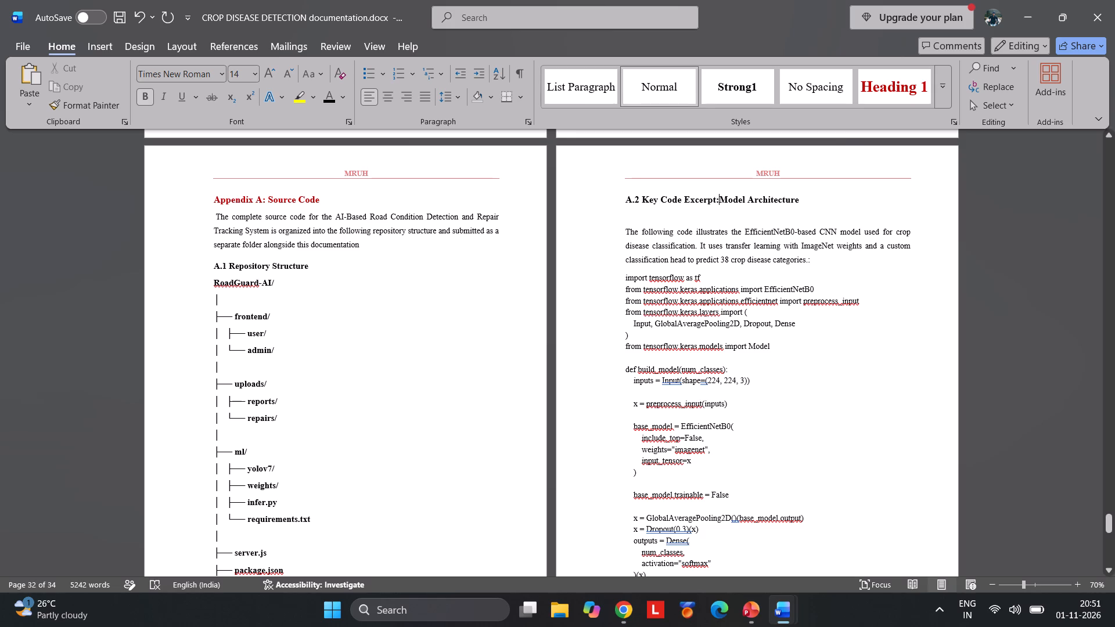
Replace the A.2 description and EfficientNetB0 code, up to the A.3 heading, with the copied YOLOv8s model architecture code.
left_click_drag(624, 224, 653, 244)
left_click_drag(653, 244, 647, 384)
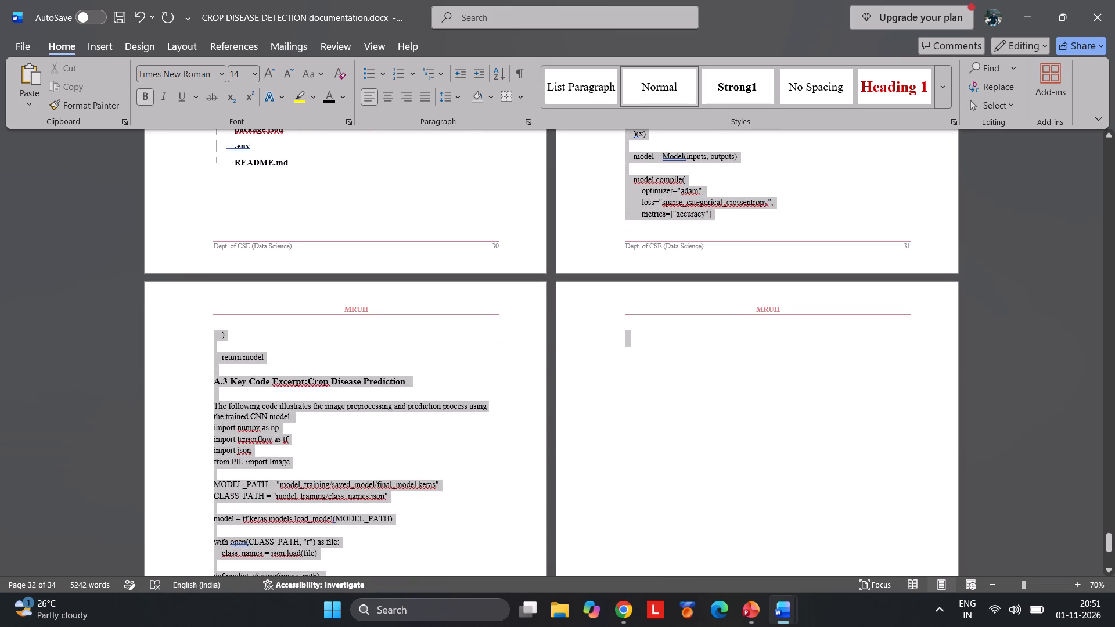
left_click_drag(647, 384, 385, 361)
key("BackSpace")
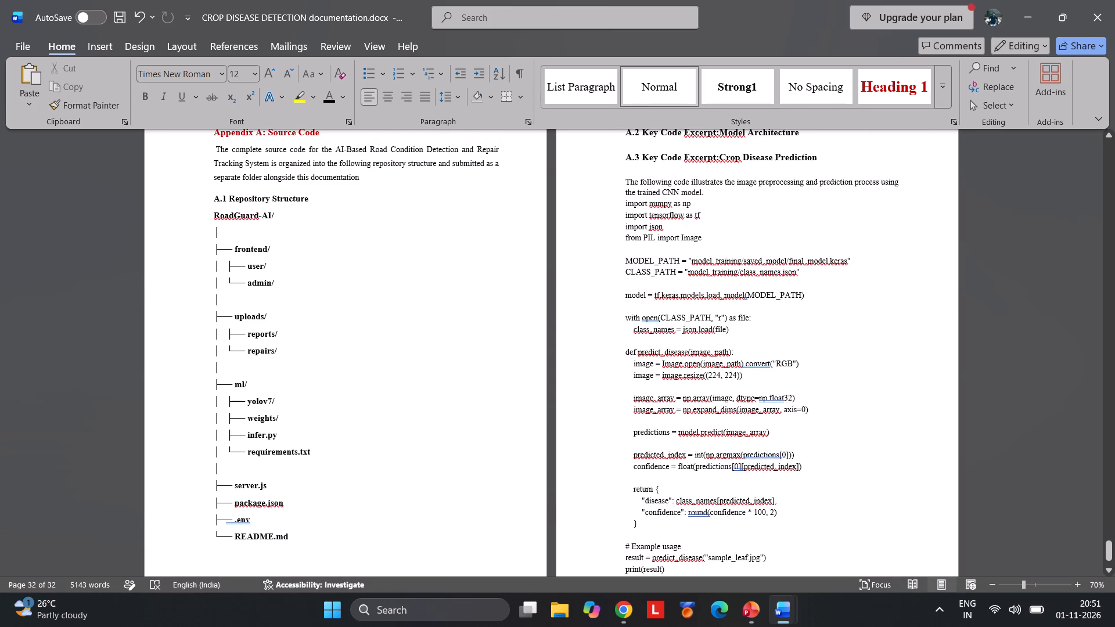
key("ctrl+v")
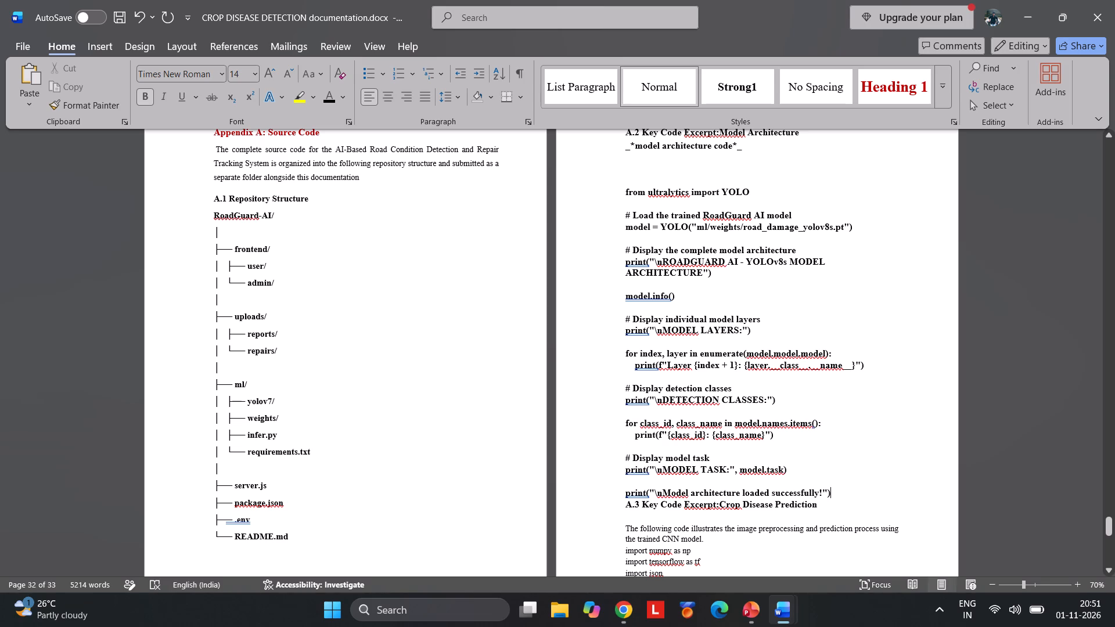
Remove bold from the pasted A.2 model architecture code and set its font size to 12.
left_click_drag(837, 490, 598, 204)
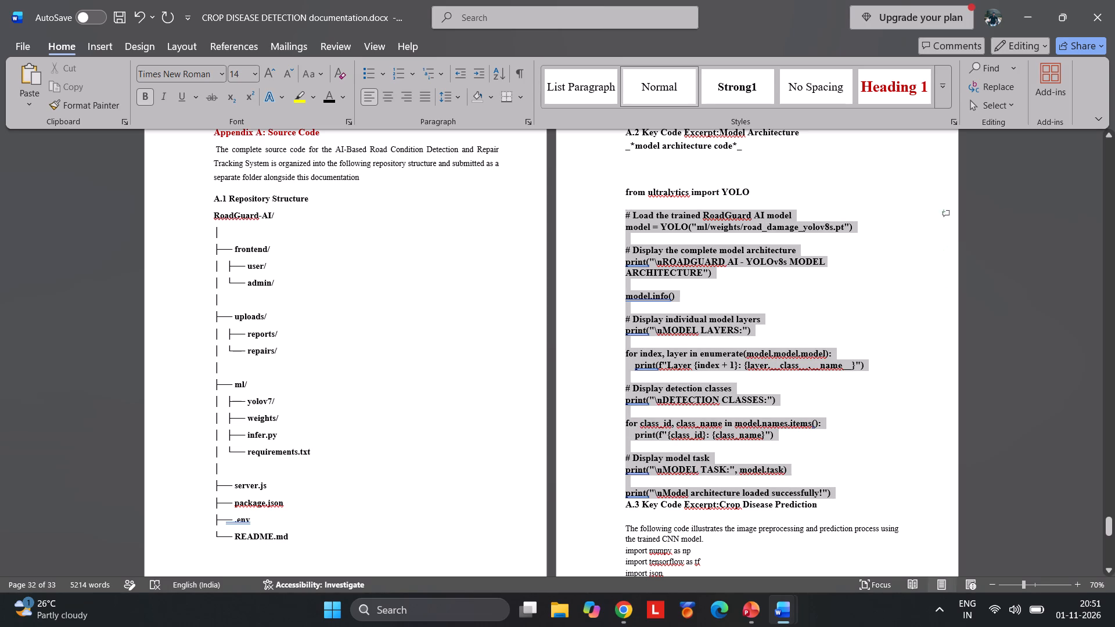
left_click_drag(598, 204, 614, 208)
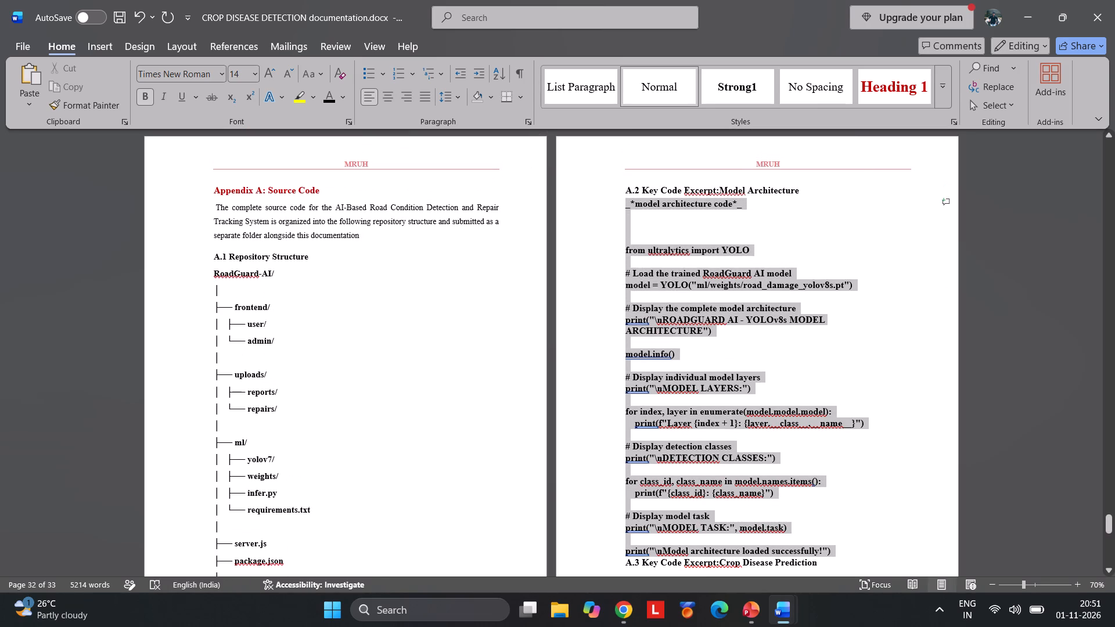
left_click_drag(614, 208, 614, 208)
left_click(627, 185)
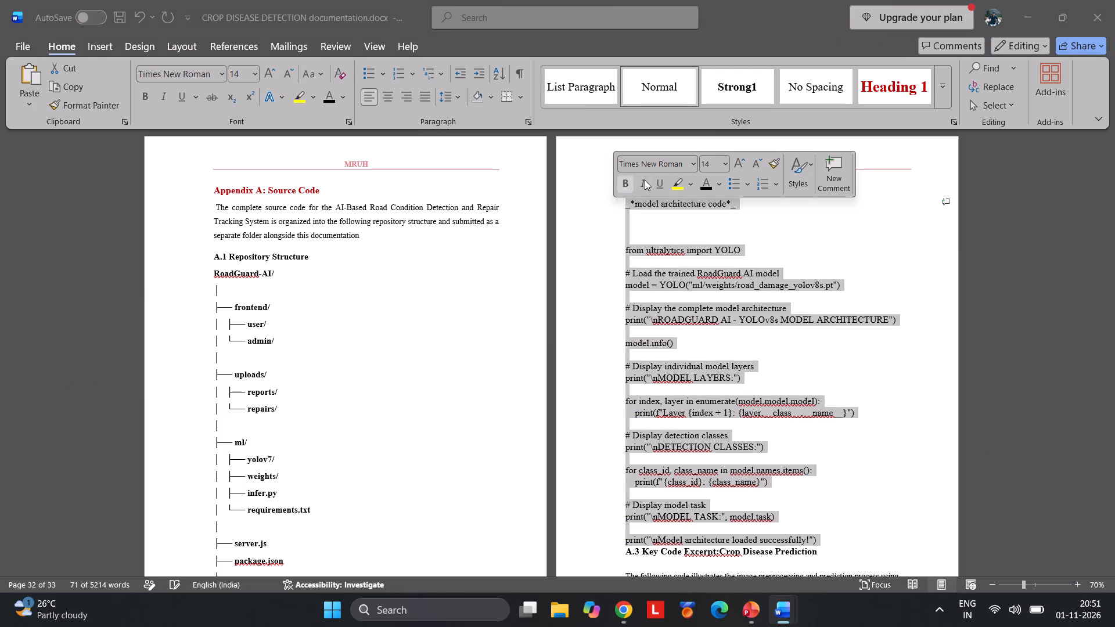
left_click(715, 169)
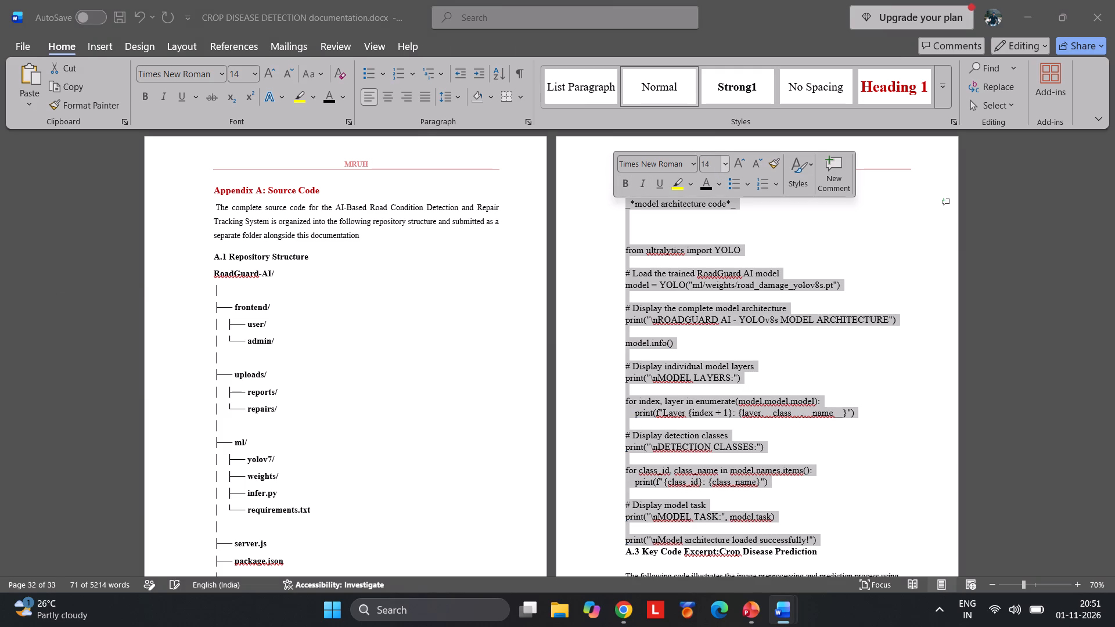
left_click(711, 164)
left_click(711, 164)
key("BackSpace")
key("2")
key("Return")
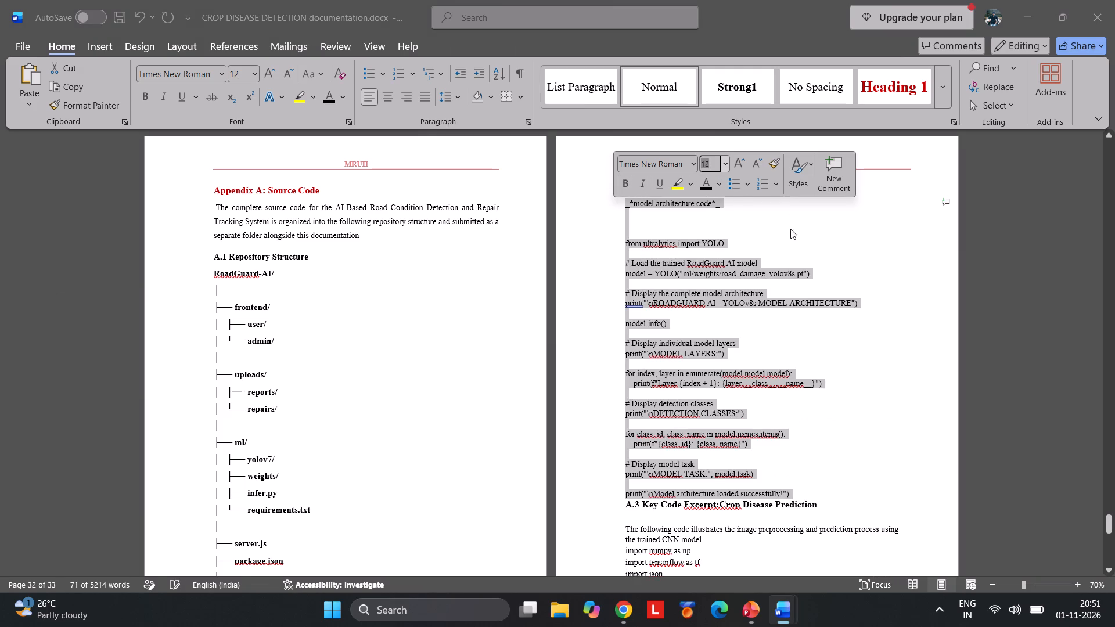
left_click(737, 234)
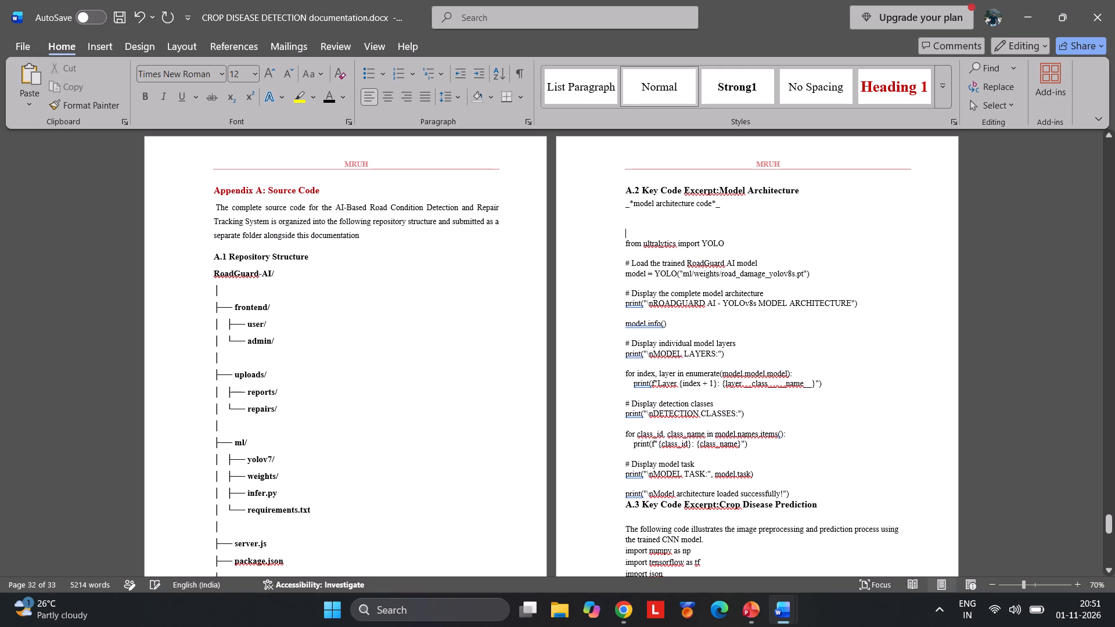
Delete the "_*model architecture code*_" line and the surplus blank lines above "from ultralytics import YOLO" in A.2.
left_click_drag(726, 203, 606, 206)
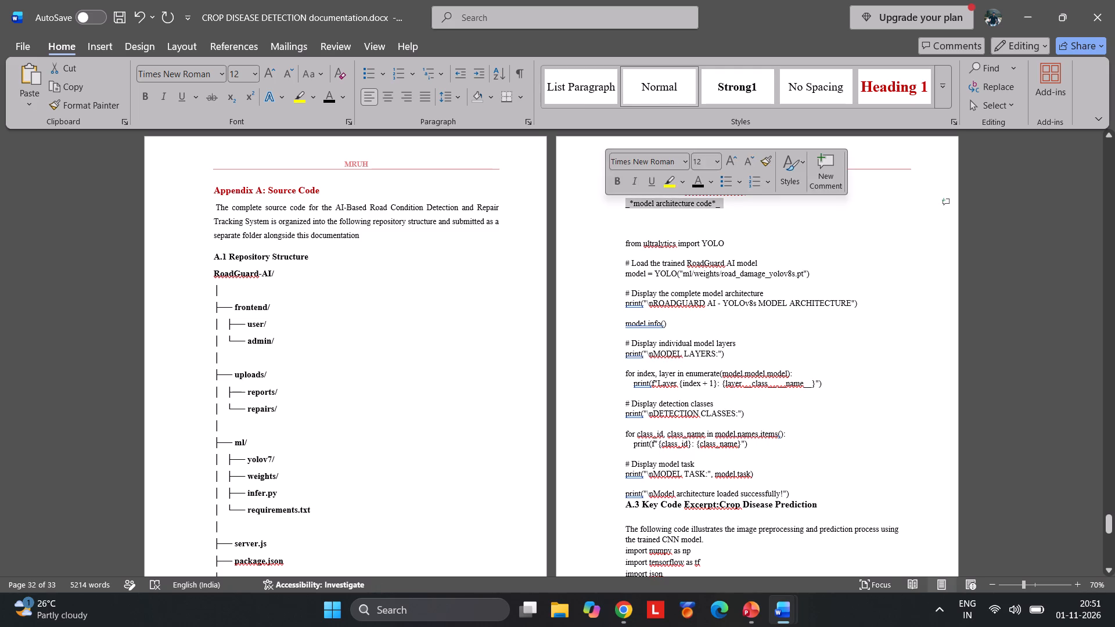
key("BackSpace")
key("Down")
key("Down")
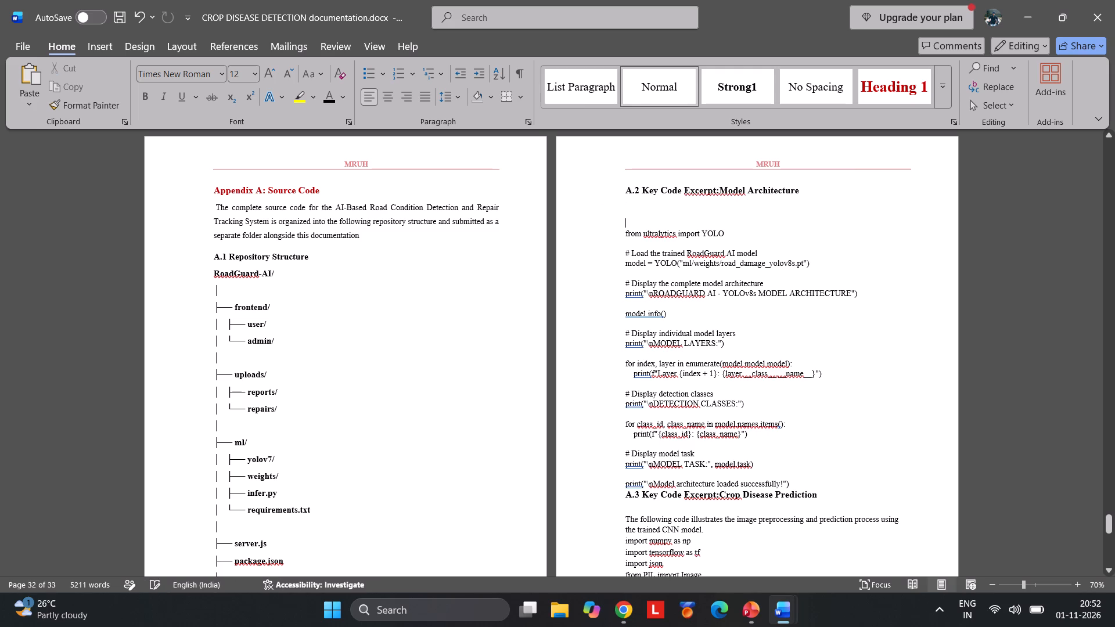
key("BackSpace")
key("BackSpace")
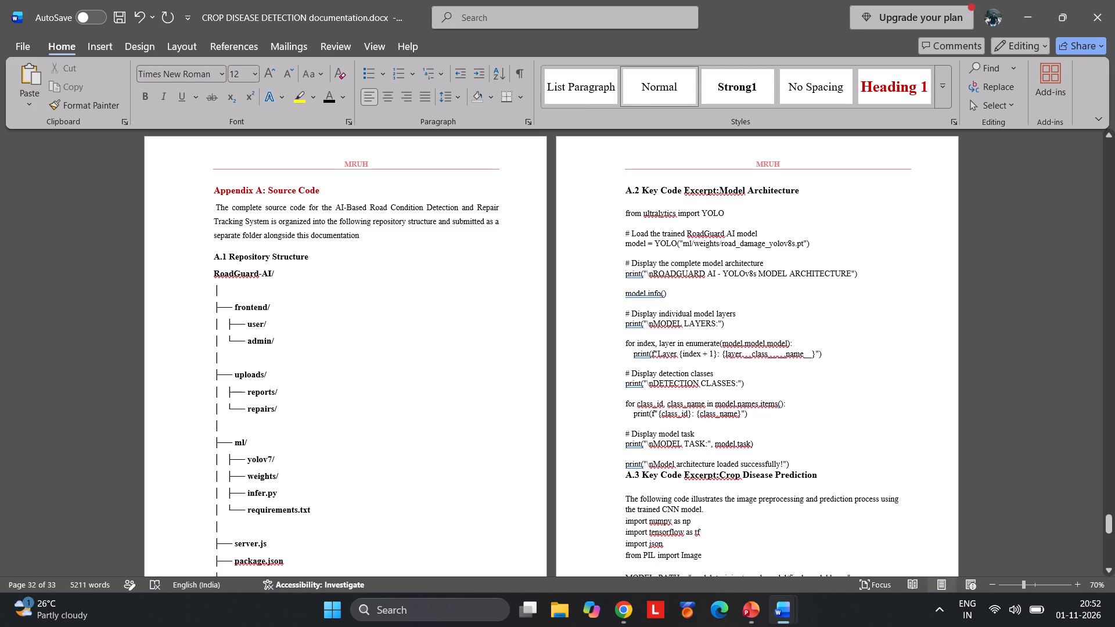
Insert two line breaks after the last print line of the A.2 code to separate it from the A.3 heading.
scroll(821, 354, "down", 1)
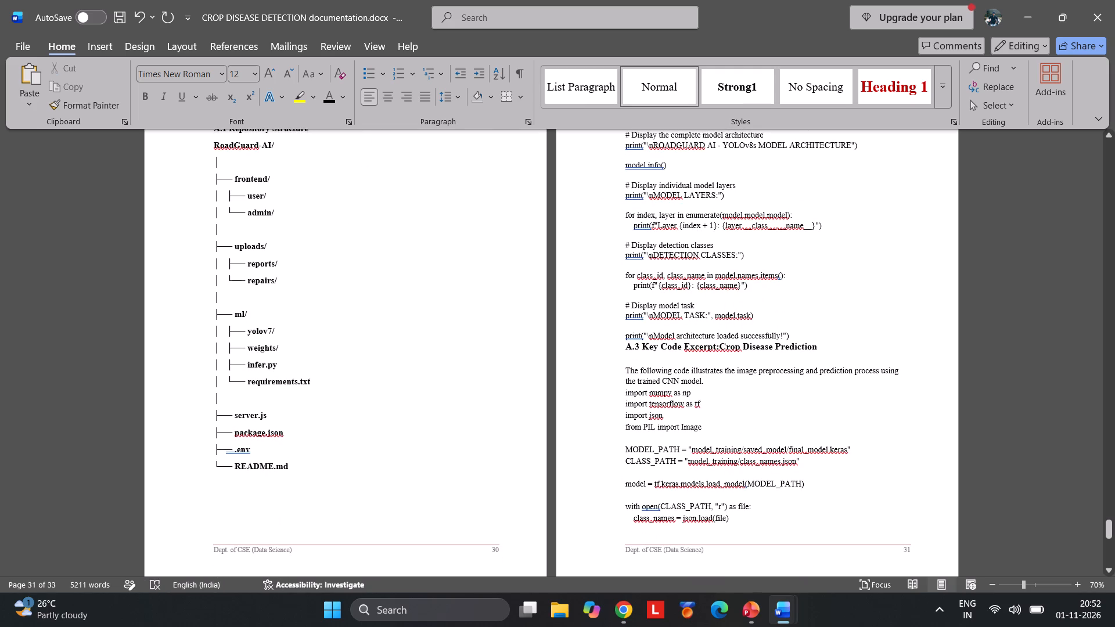
left_click(796, 333)
key("Return")
key("Return")
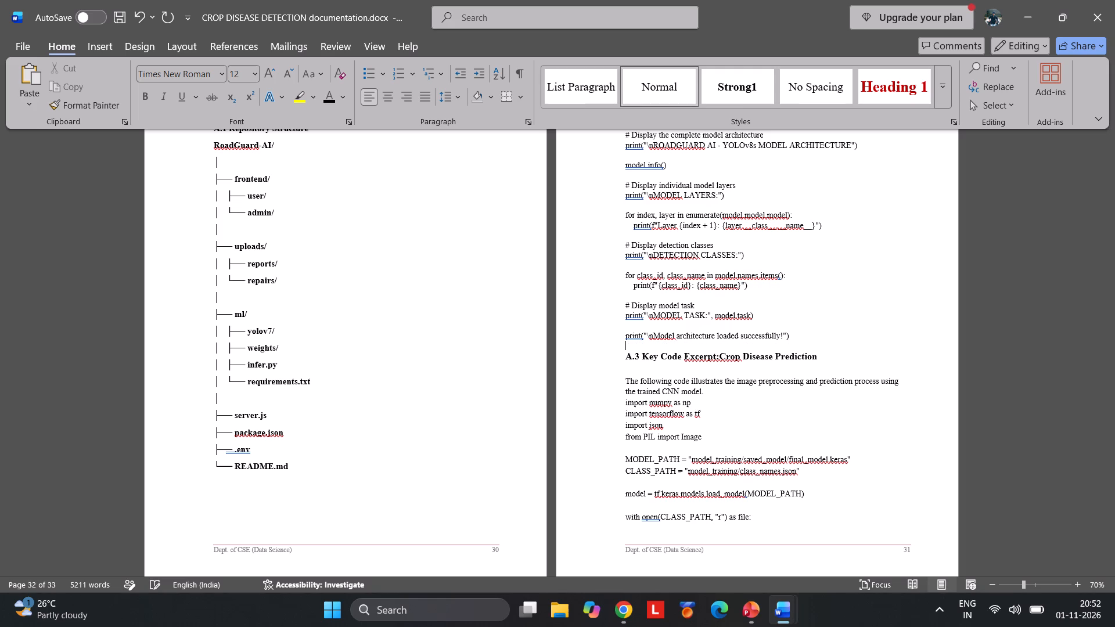
Replace "Crop Disease Prediction" in the A.3 Key Code Excerpt heading with "Road detection".
scroll(839, 412, "down", 1)
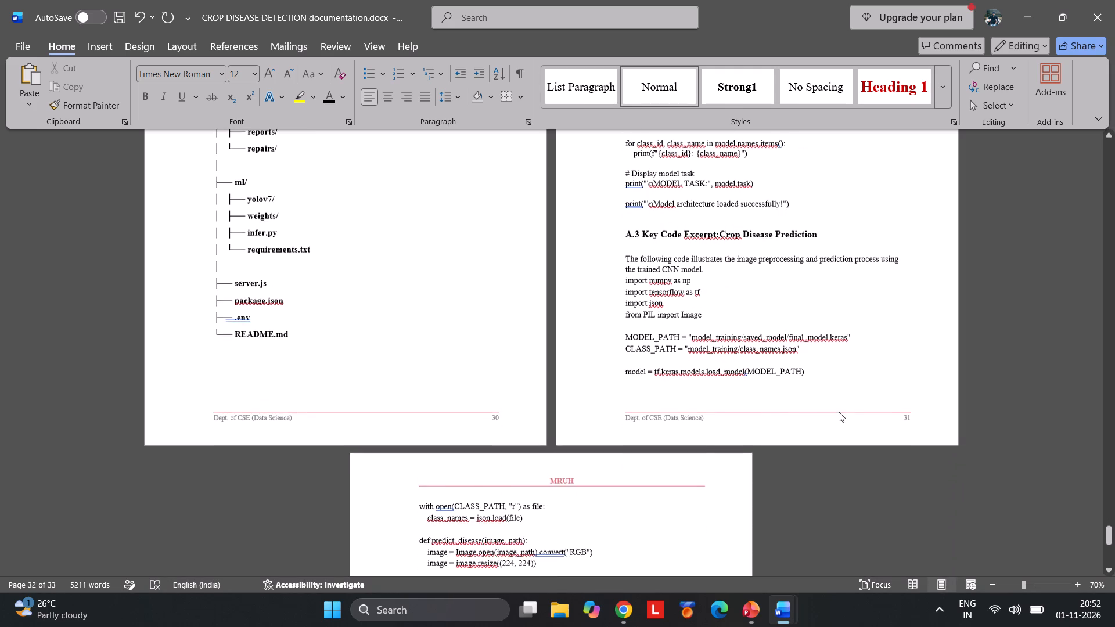
scroll(839, 412, "down", 1)
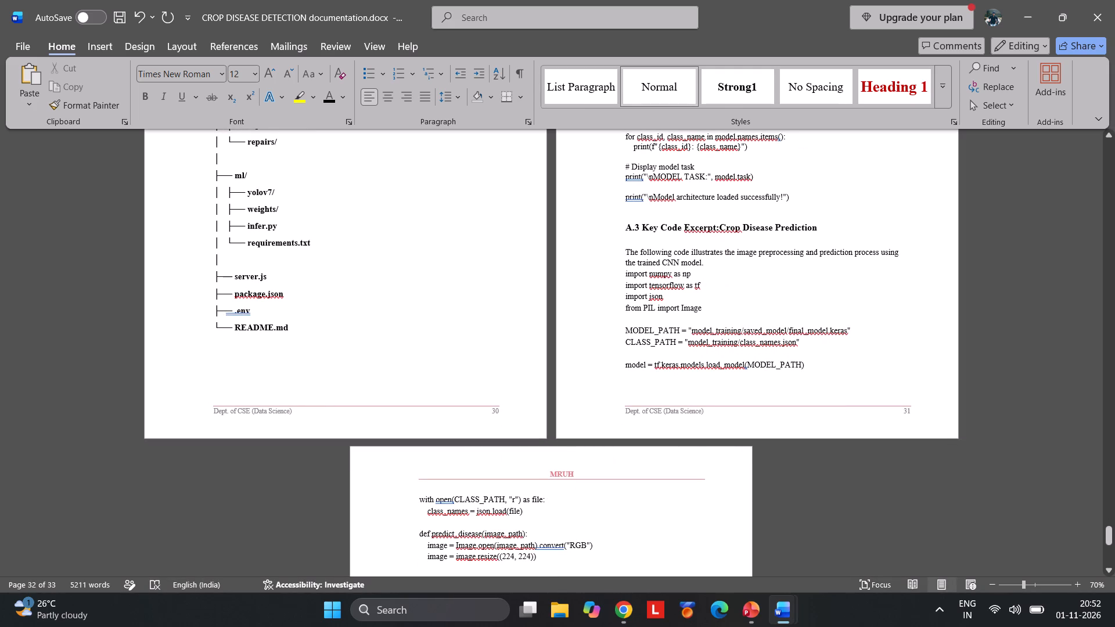
left_click(821, 228)
key("BackSpace")
key("BackSpace")
key("BackSpace")
key("BackSpace")
key("BackSpace")
key("BackSpace")
key("BackSpace")
key("BackSpace")
key("BackSpace")
key("BackSpace")
key("BackSpace")
key("BackSpace")
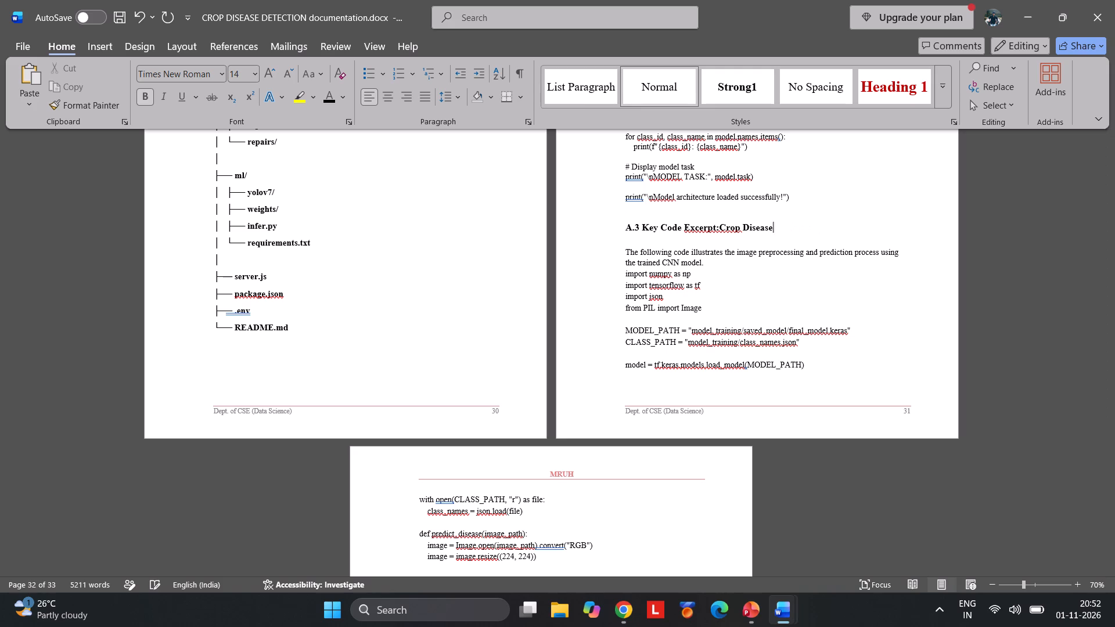
key("BackSpace")
key("BackSpace")
key("BackSpace")
key("BackSpace")
key("BackSpace")
key("BackSpace")
key("BackSpace")
key("BackSpace")
key("BackSpace")
key("BackSpace")
key("BackSpace")
key("BackSpace")
type("Road")
key("space")
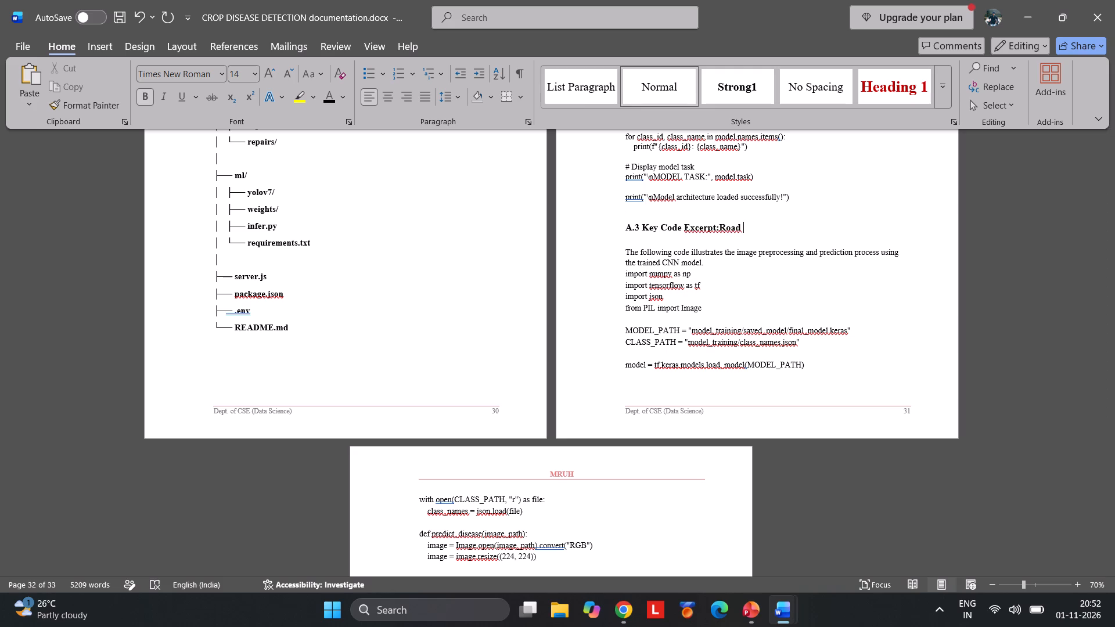
type("detection")
Capitalize the first letter of "Detection" in the A.3 heading.
key("Left")
key("Left")
key("Left")
key("Left")
key("Left")
key("Left")
key("Left")
key("Left")
key("BackSpace")
key("shift+d")
Insert the word "Condition" between "Road" and "Detection" in the A.3 Key Code Excerpt heading.
key("Right")
key("Right")
key("Right")
key("Right")
key("Right")
key("Right")
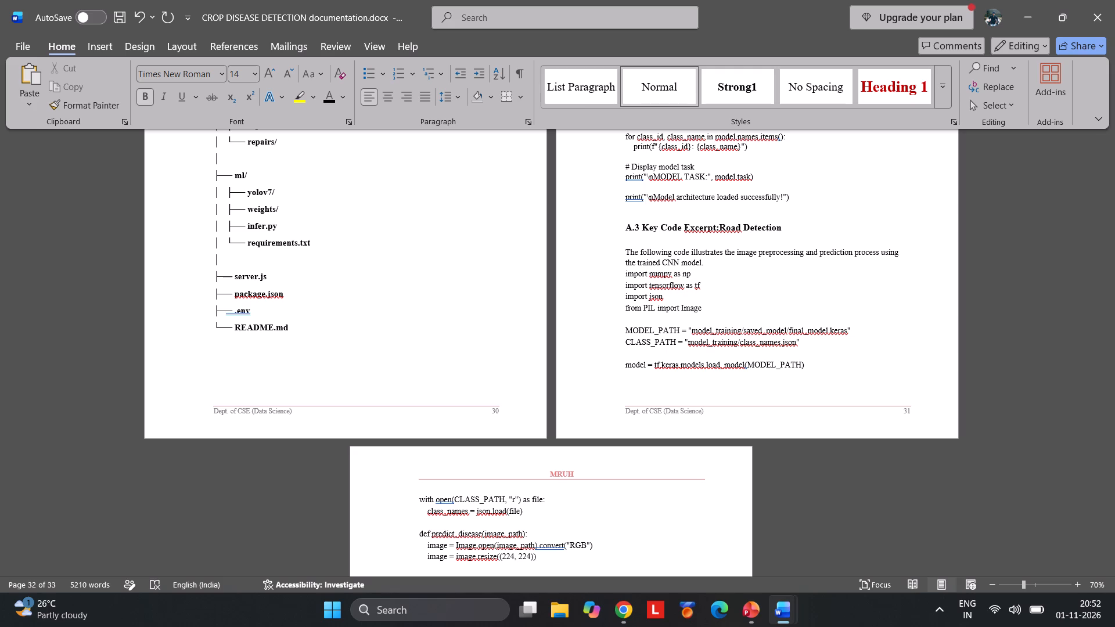
key("Right")
key("Left")
key("Left")
key("Left")
key("Left")
key("Left")
key("Left")
key("Left")
key("Left")
key("space")
key("shift+c")
type("ondi")
type("tio")
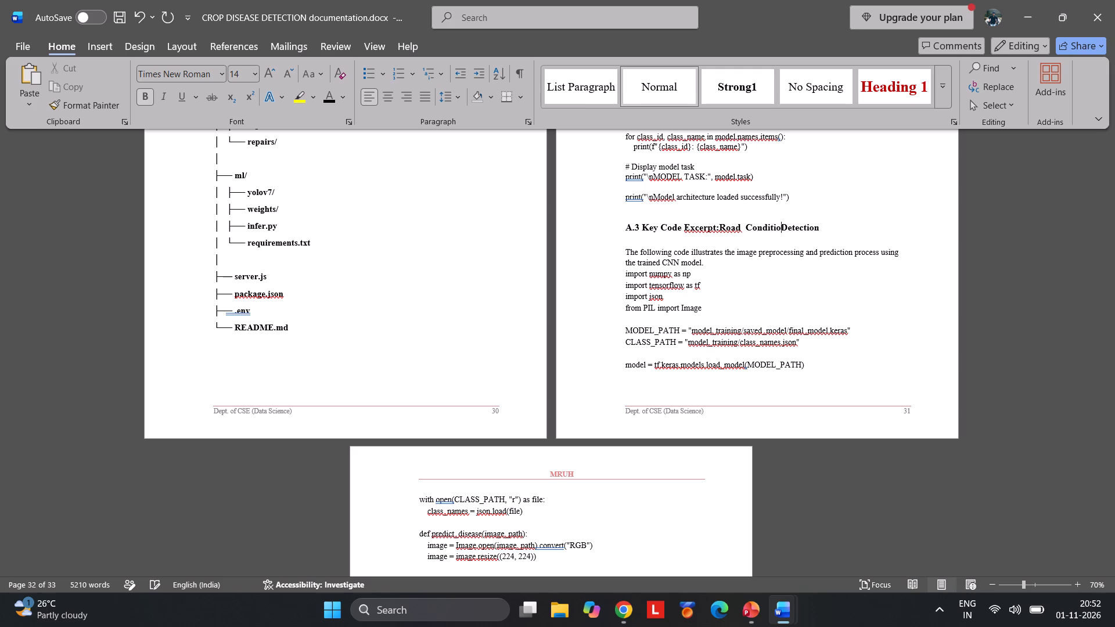
type("n")
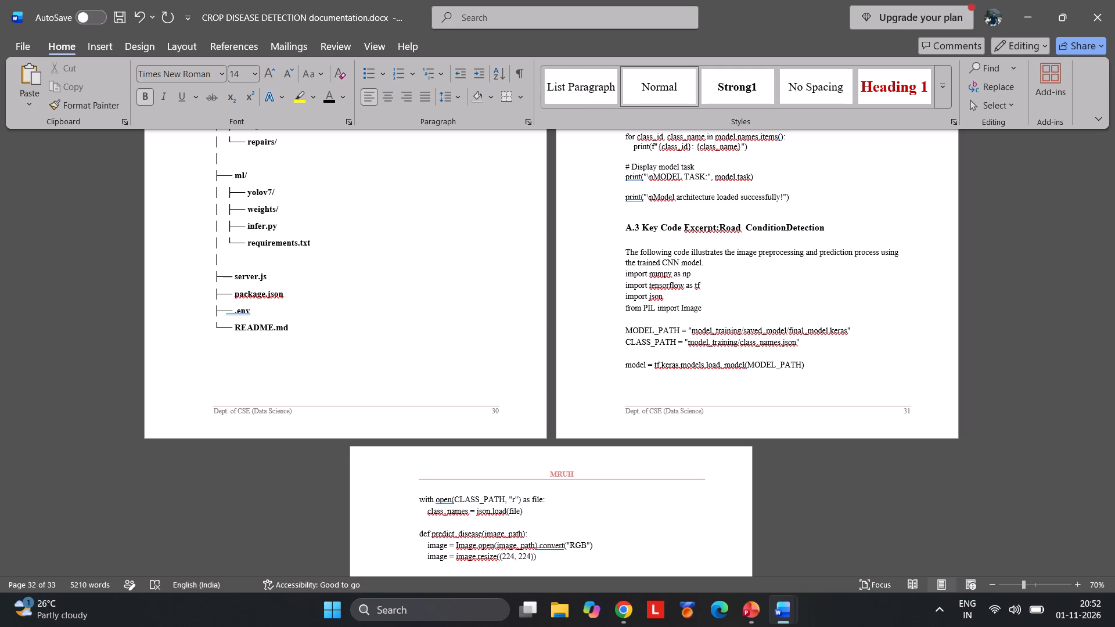
key("space")
Delete the extra space between "Road" and "Condition" in the A.3 heading.
key("Left")
key("Left")
key("Left")
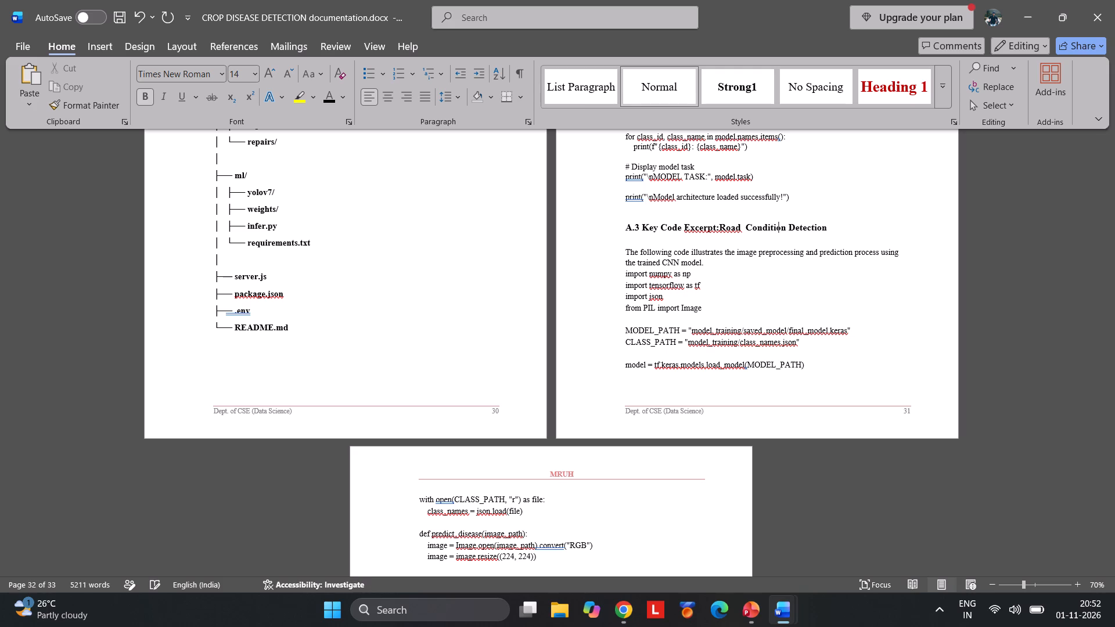
key("Left")
key("Left")
key("Left")
key("Left")
key("Left")
key("Left")
key("Left")
key("BackSpace")
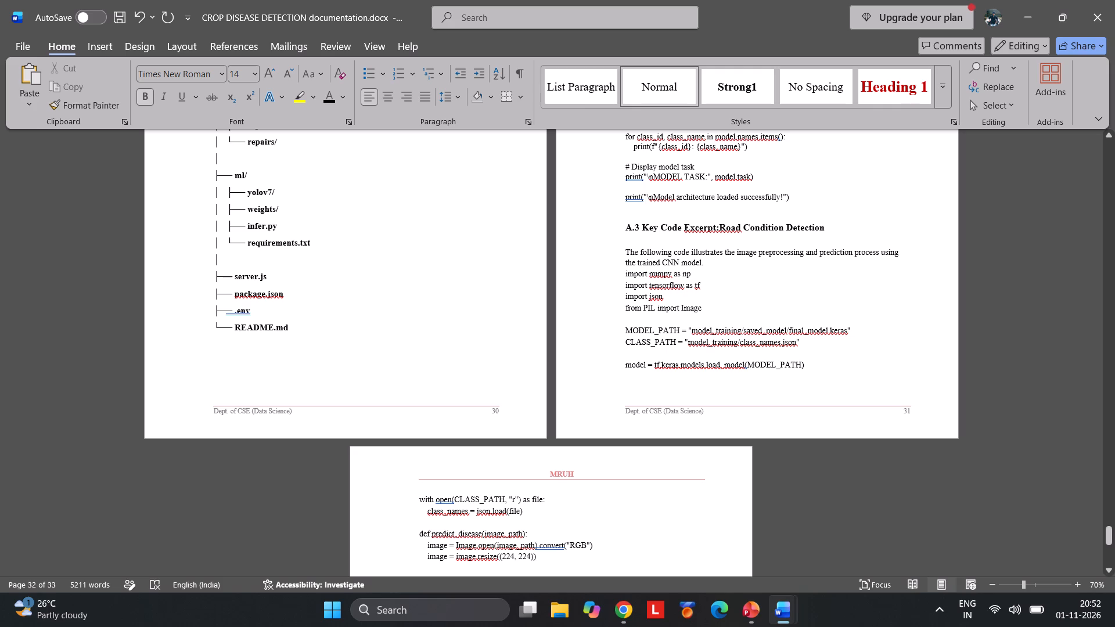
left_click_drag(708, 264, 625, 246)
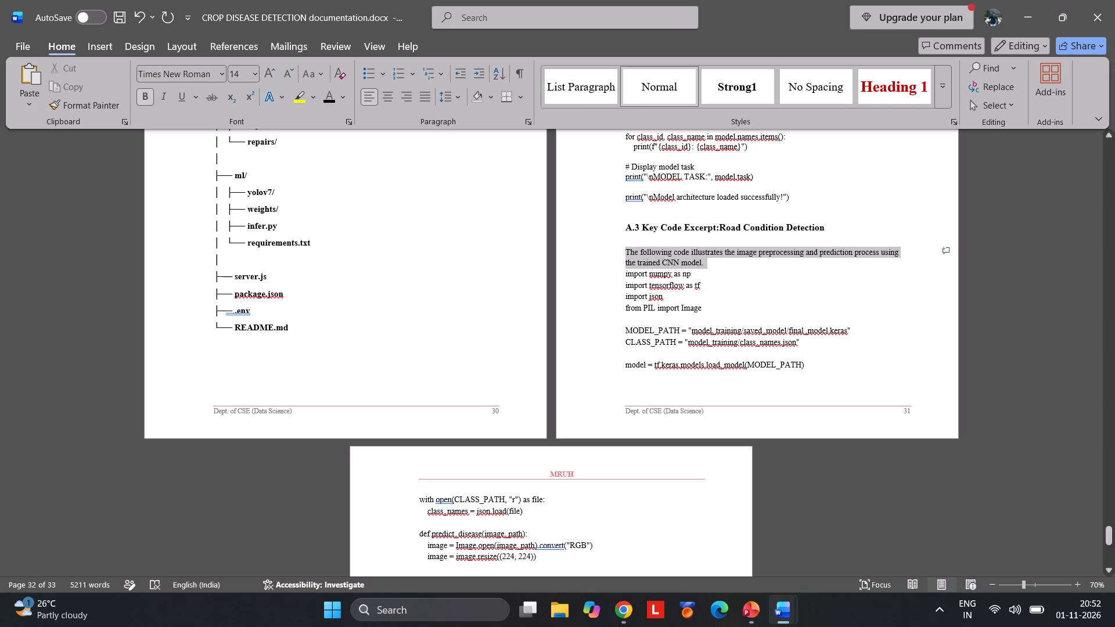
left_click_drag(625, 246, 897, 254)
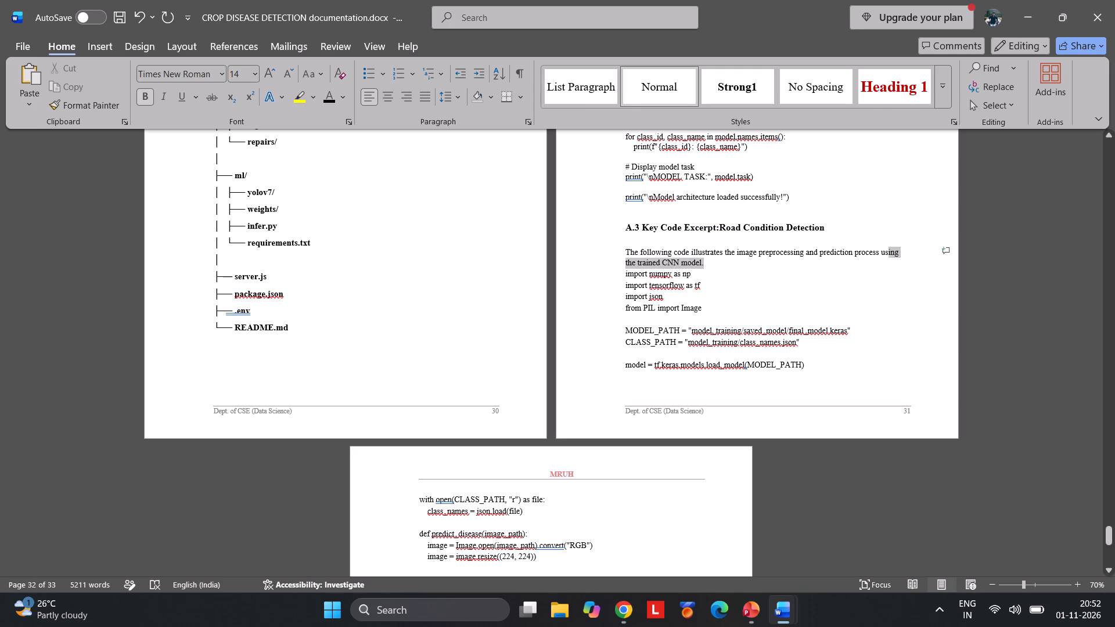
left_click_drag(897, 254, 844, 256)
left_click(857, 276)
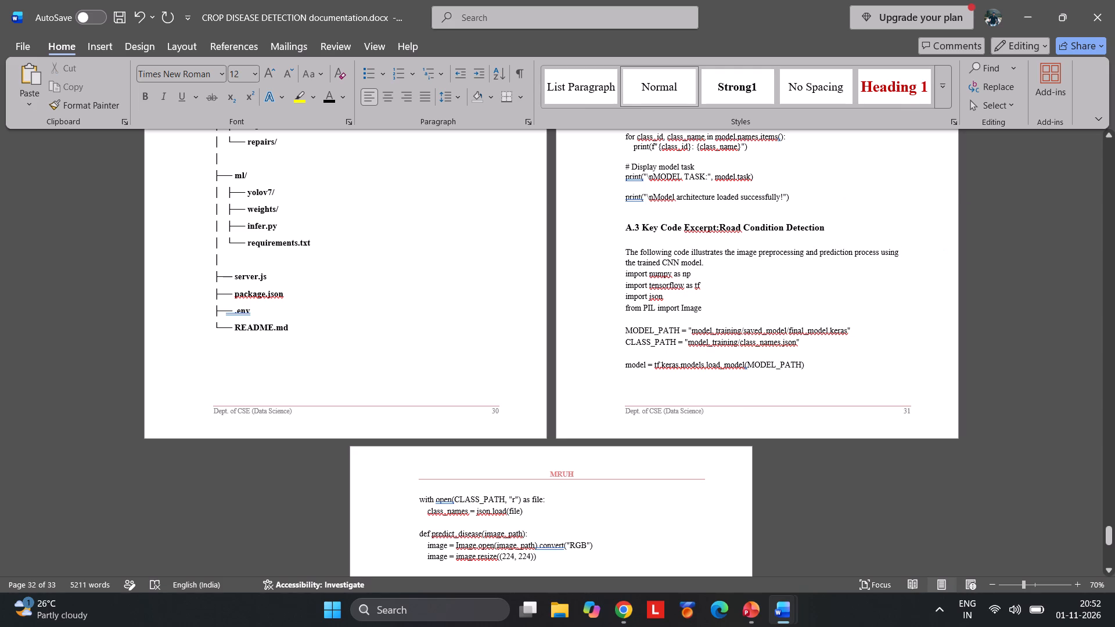
Delete the word "CNN" from the A.3 introductory sentence so that it ends with "the trained model.".
left_click(680, 264)
key("BackSpace")
key("BackSpace")
key("BackSpace")
key("BackSpace")
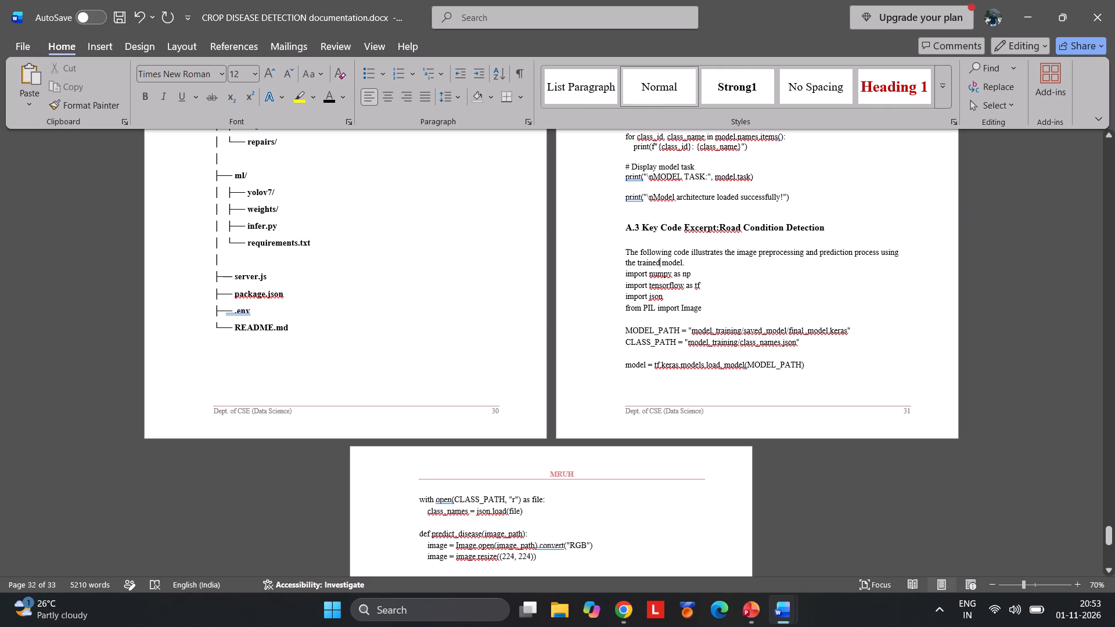
Replace "prediction" with "detection" in the A.3 introductory sentence about image preprocessing.
left_click(853, 254)
key("BackSpace")
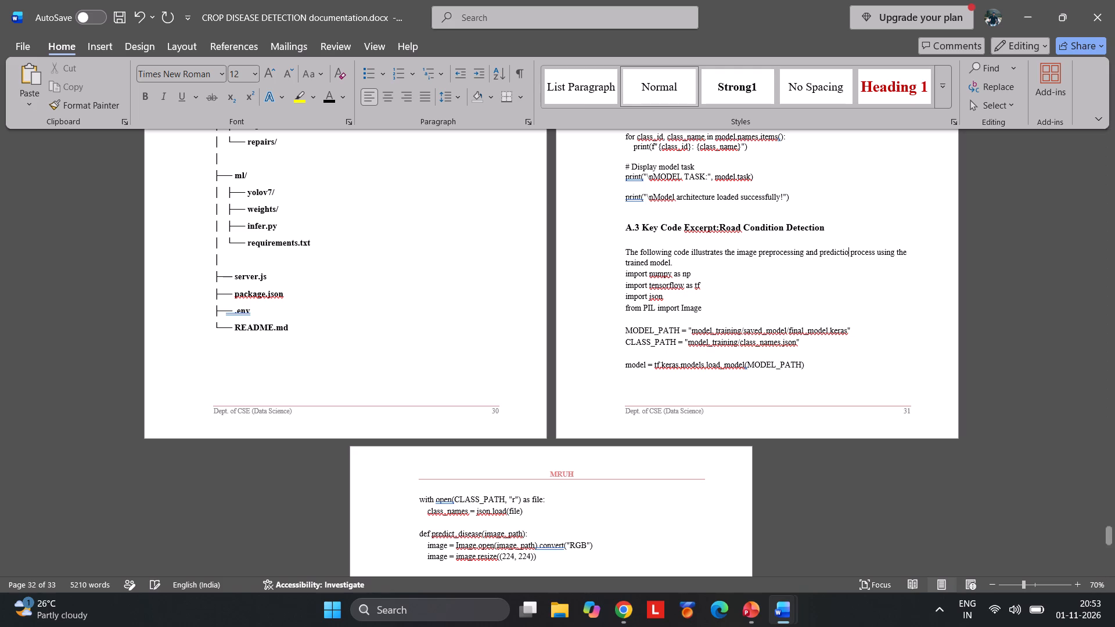
key("BackSpace")
key("BackSpace")
key("BackSpace")
key("BackSpace")
key("BackSpace")
key("BackSpace")
key("BackSpace")
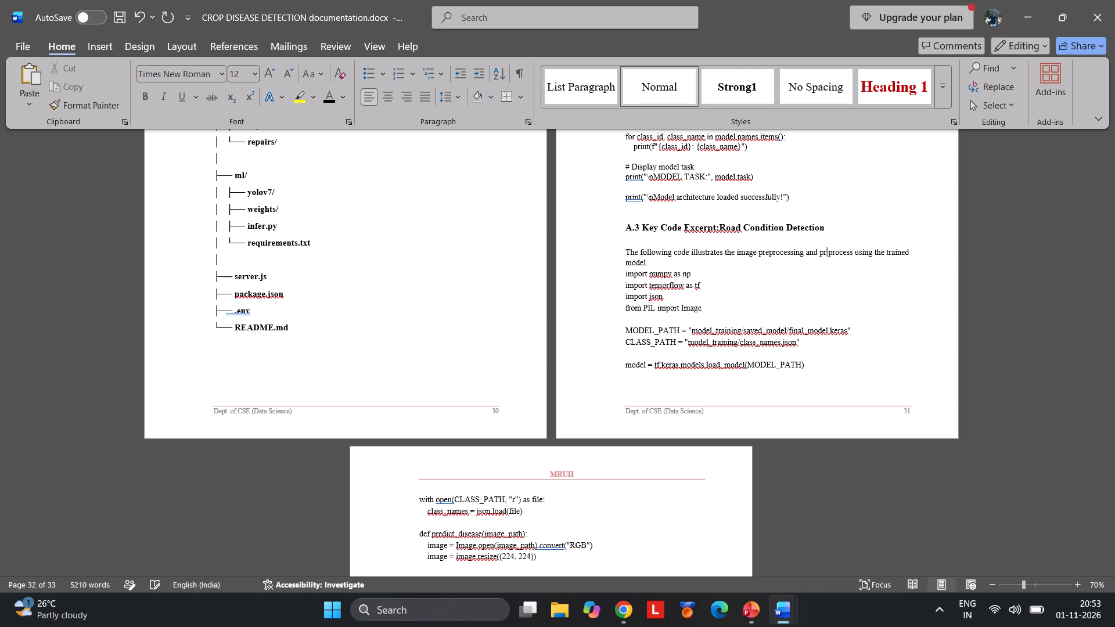
key("BackSpace")
key("BackSpace")
type("detction")
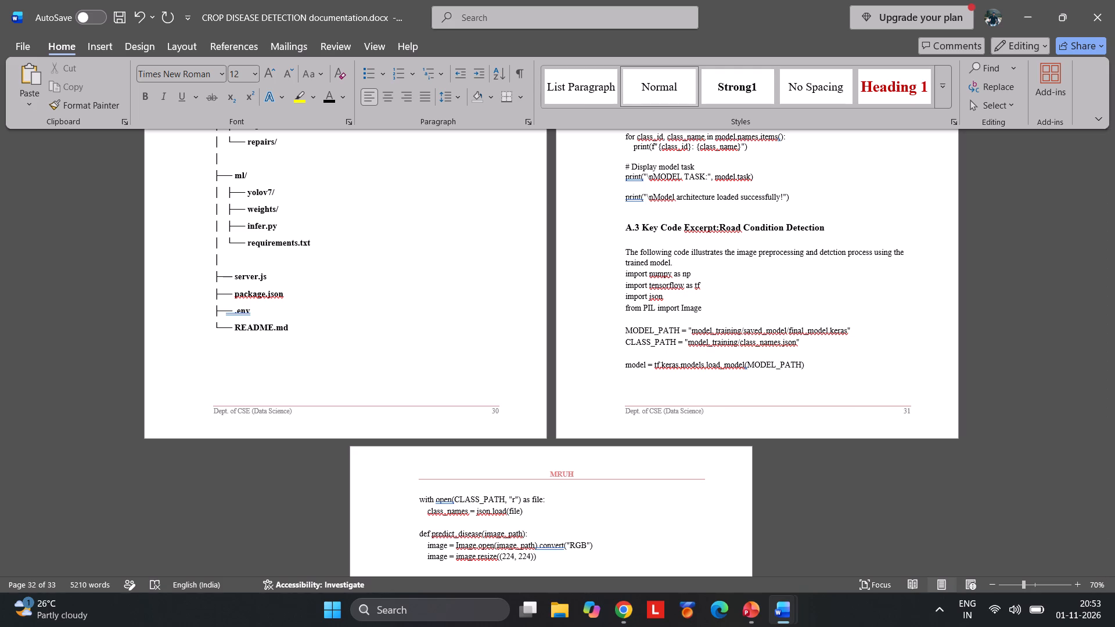
key("Left")
key("Left")
key("Left")
key("Left")
key("Left")
key("e")
Review the rest of the old A.3 predict_disease code down to its example usage lines.
scroll(713, 283, "down", 1)
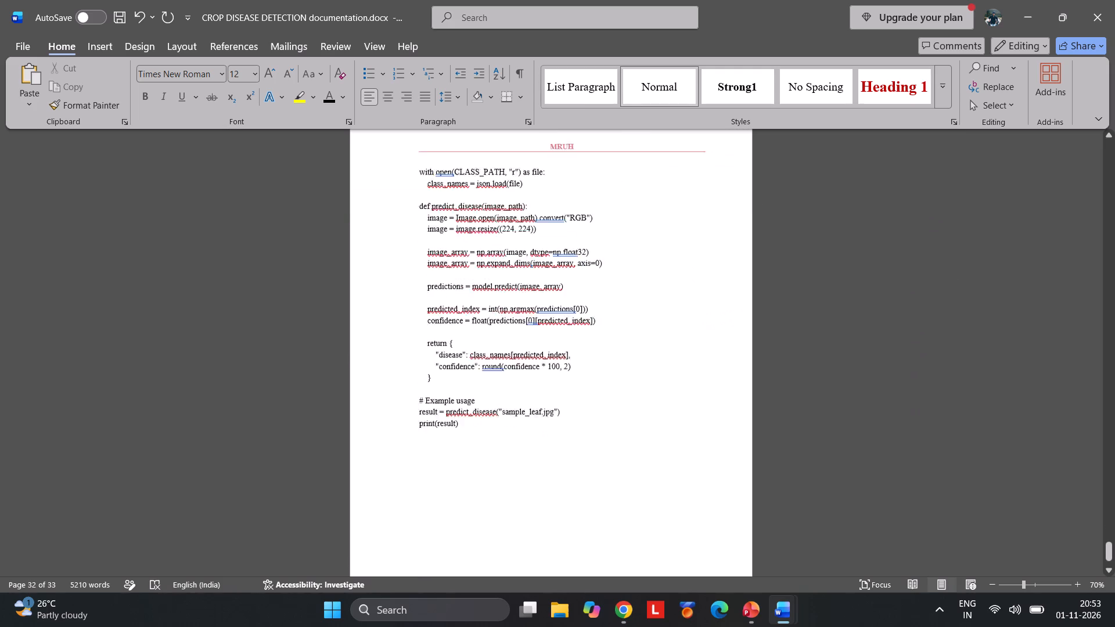
scroll(713, 283, "down", 1)
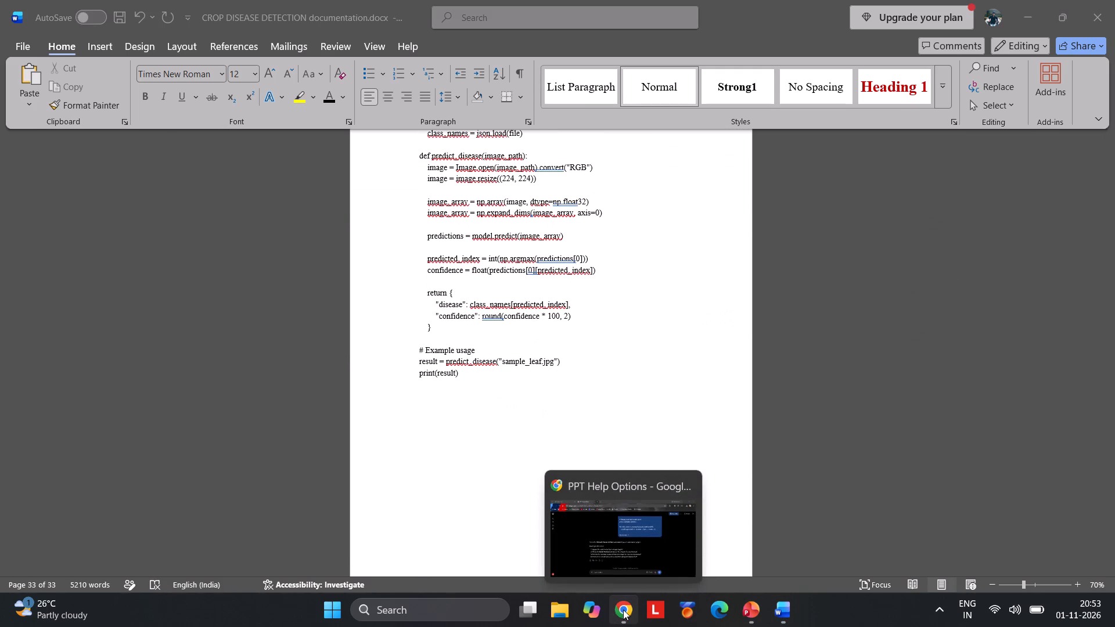
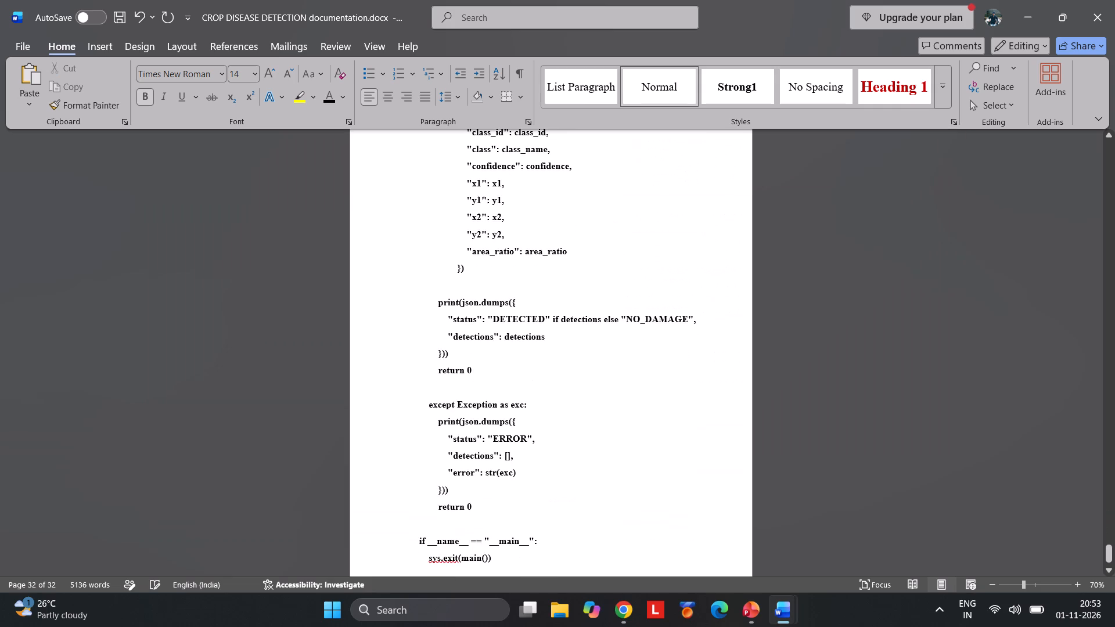
Remove bold formatting from the detection code in section A.3, from "import argparse" through the final "sys.exit(main())" line.
left_click_drag(495, 560, 402, 397)
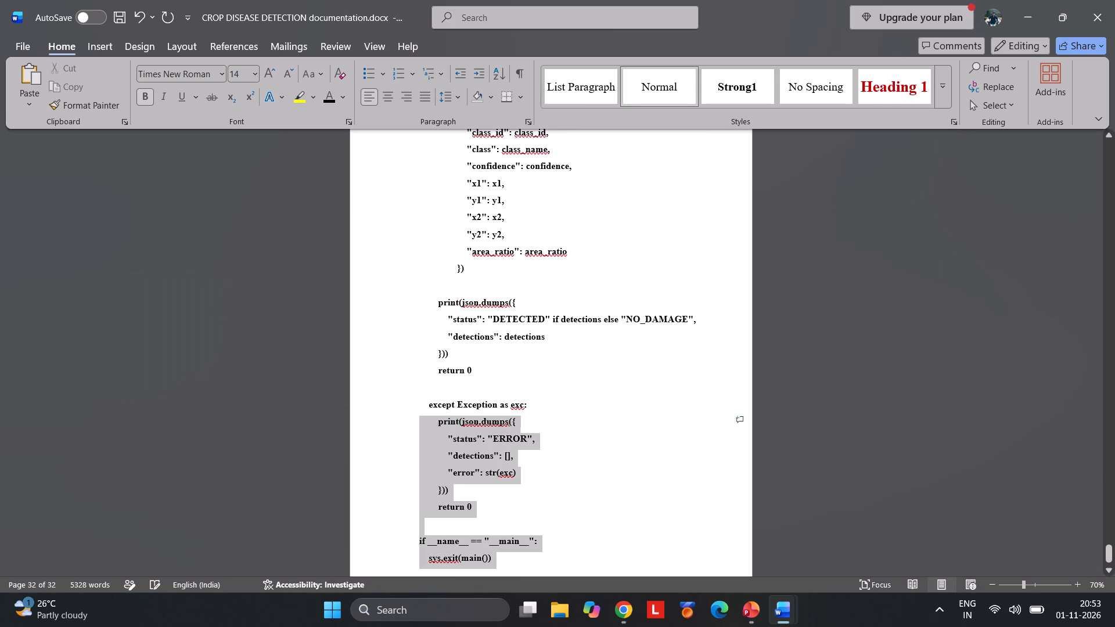
left_click_drag(402, 397, 603, 204)
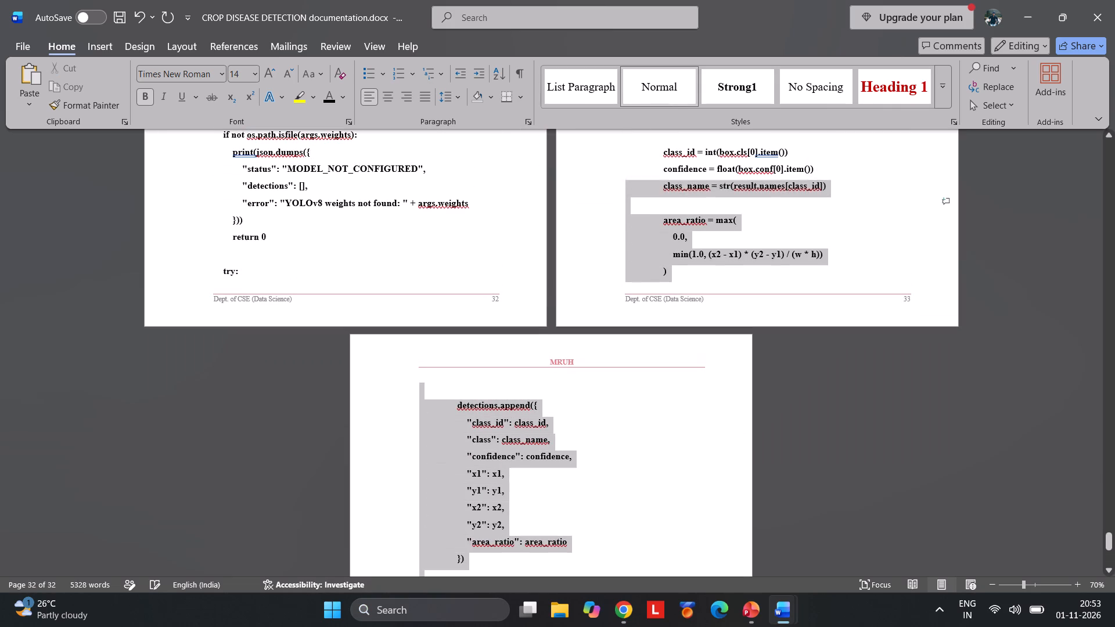
left_click_drag(603, 204, 488, 194)
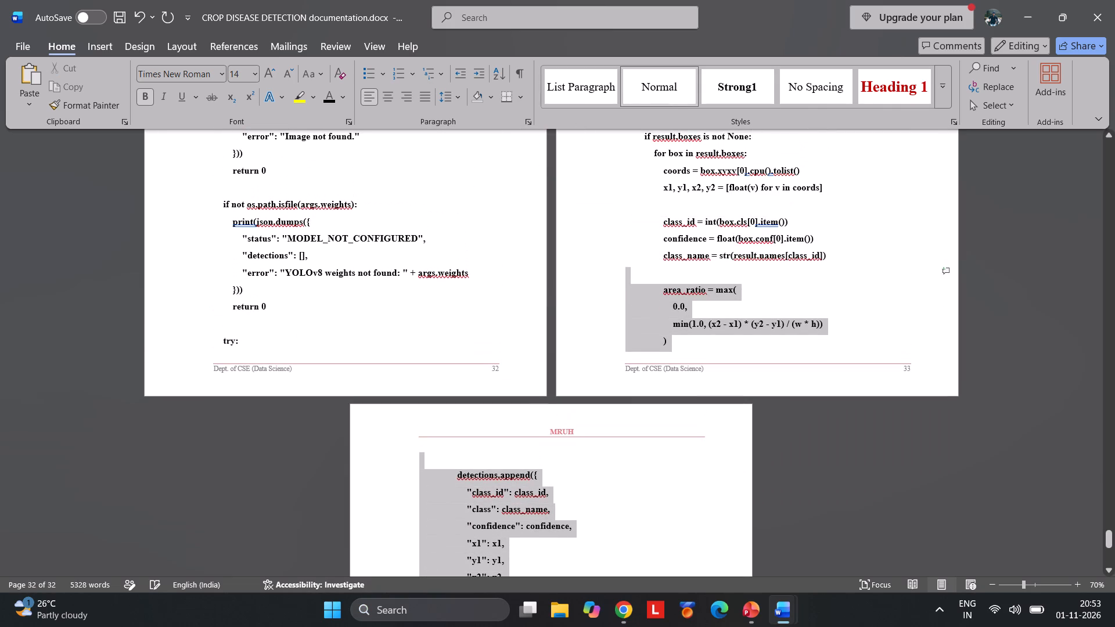
left_click_drag(488, 194, 517, 284)
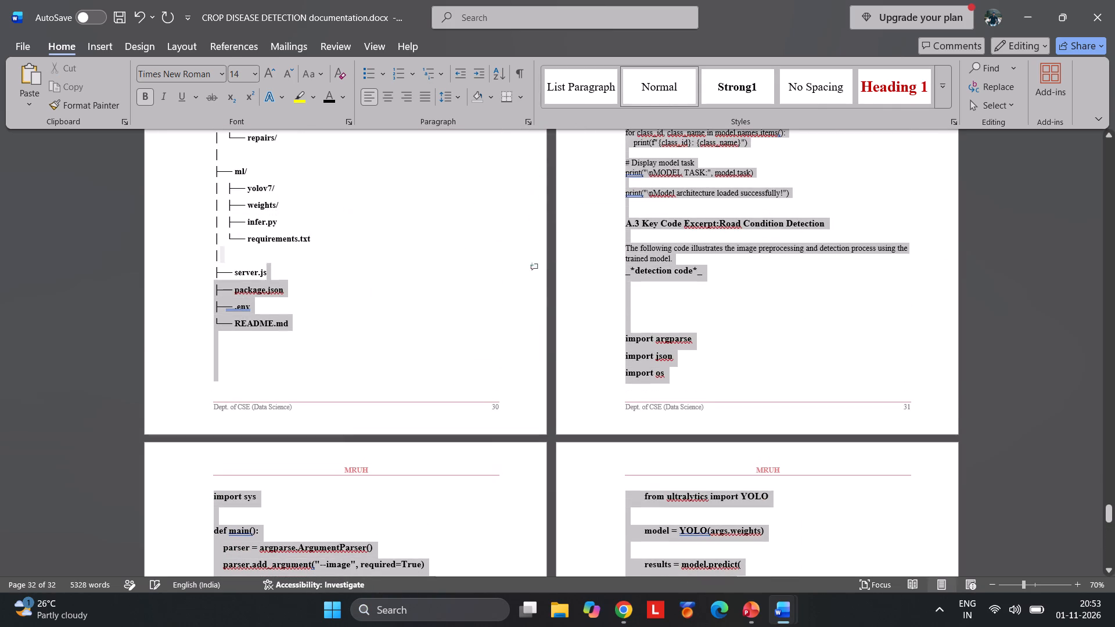
left_click_drag(517, 284, 613, 301)
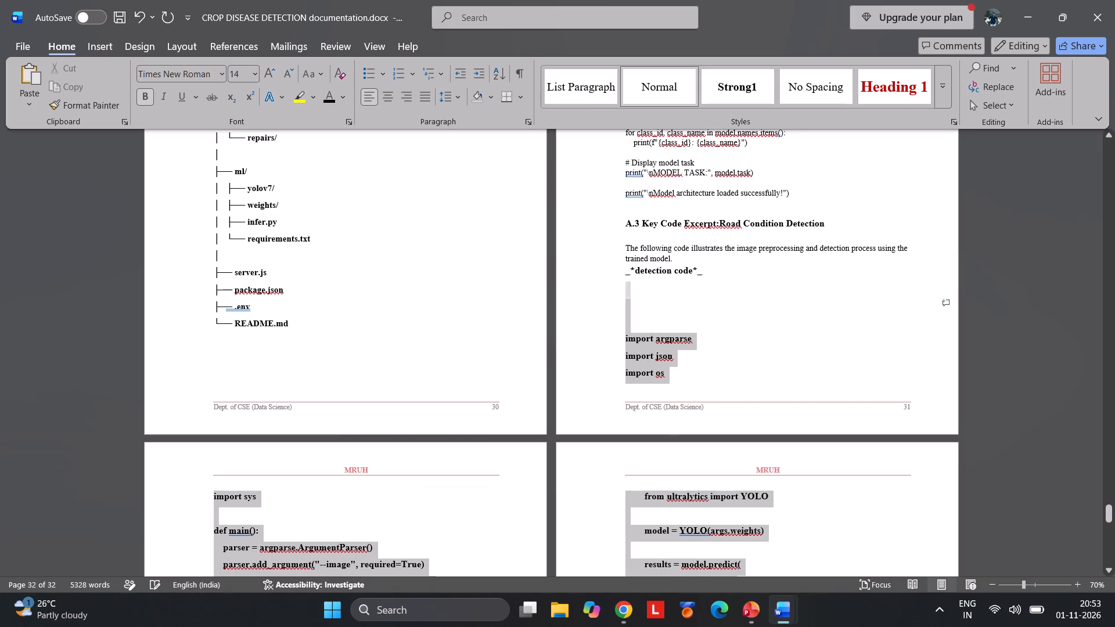
left_click_drag(613, 301, 621, 334)
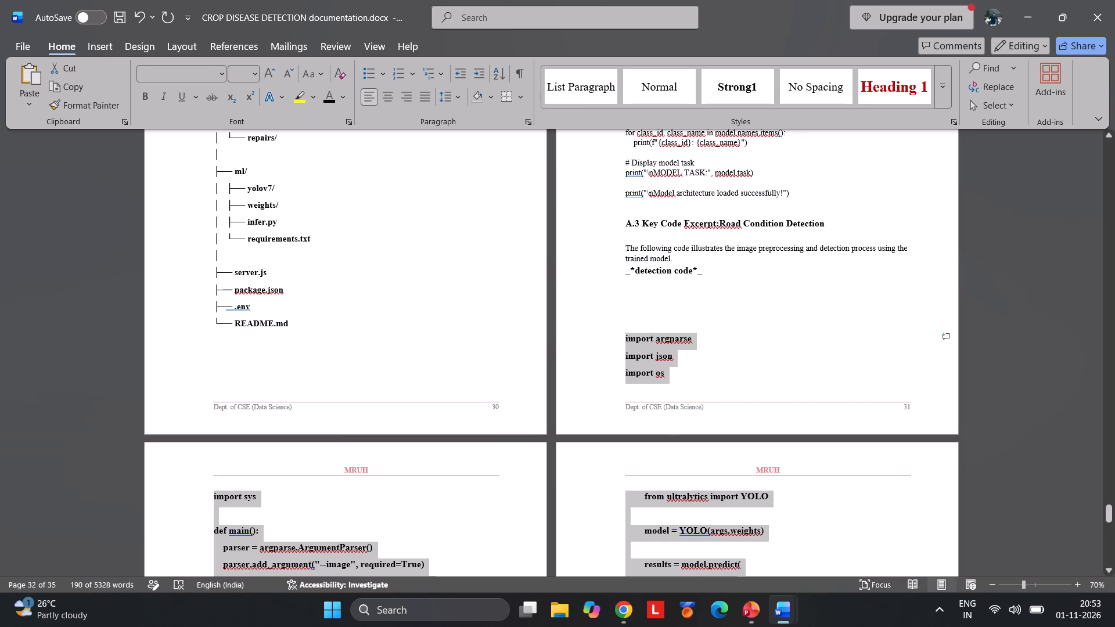
left_click(144, 93)
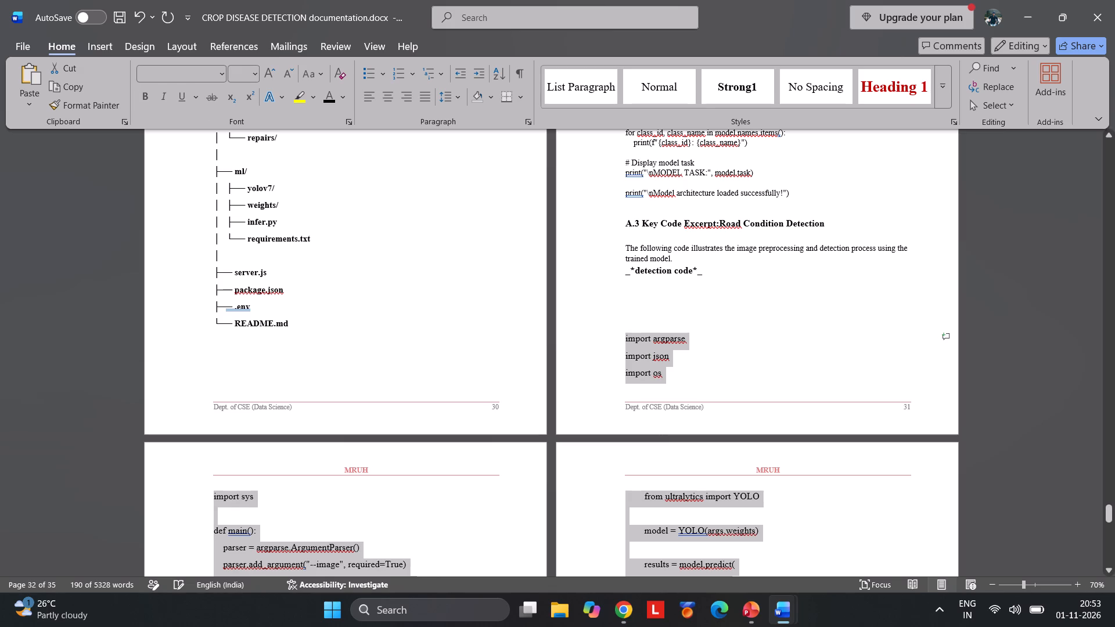
Delete the "_*detection code*_" placeholder and the blank lines above "import argparse" in section A.3.
left_click_drag(710, 272, 610, 273)
key("BackSpace")
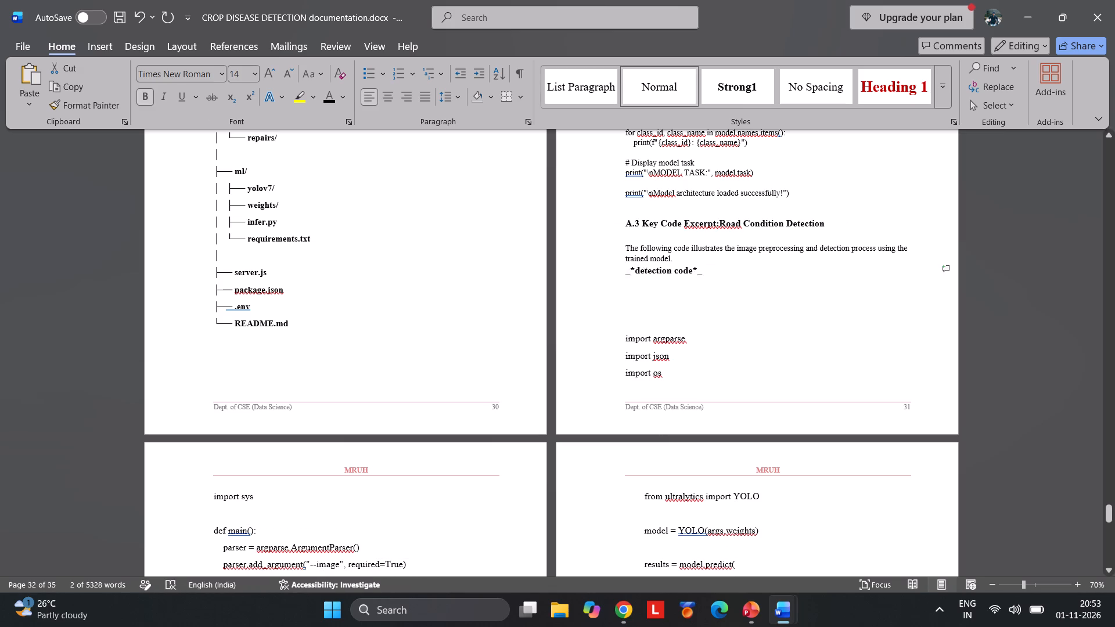
key("Down")
key("Down")
key("Down")
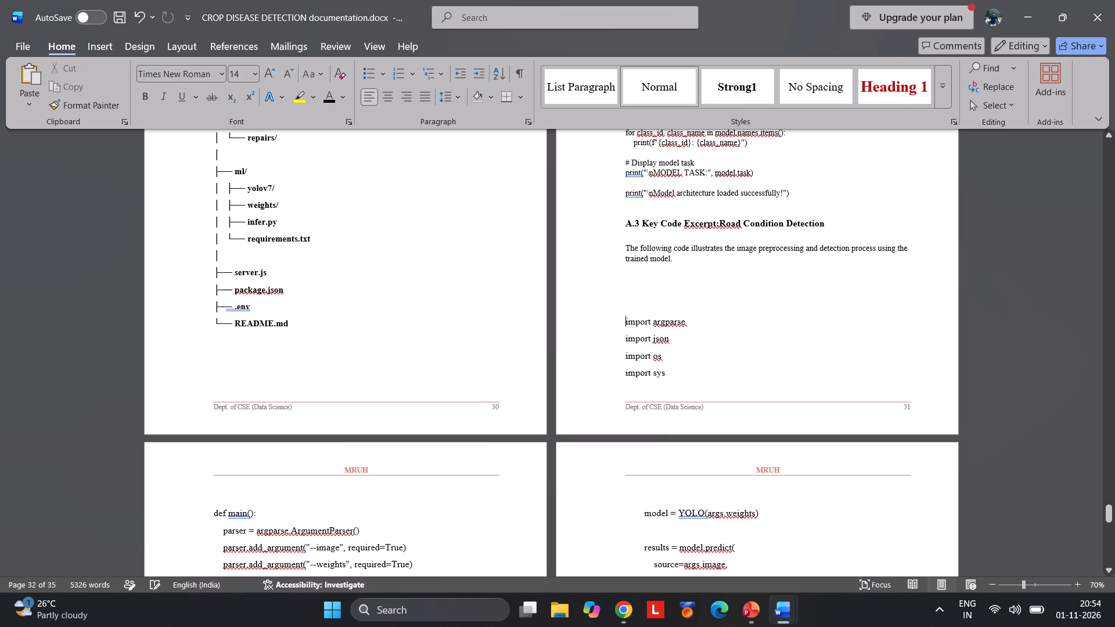
key("Up")
key("BackSpace")
key("BackSpace")
key("BackSpace")
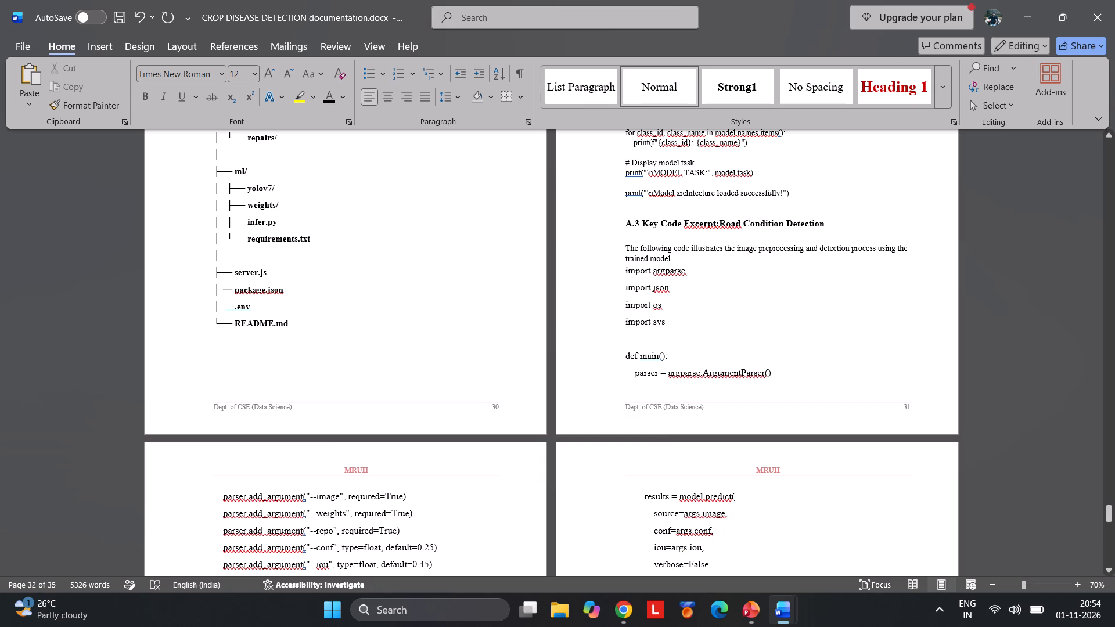
Check the layout of the detection code through its last line and of the Appendix A source code pages.
scroll(686, 348, "down", 9)
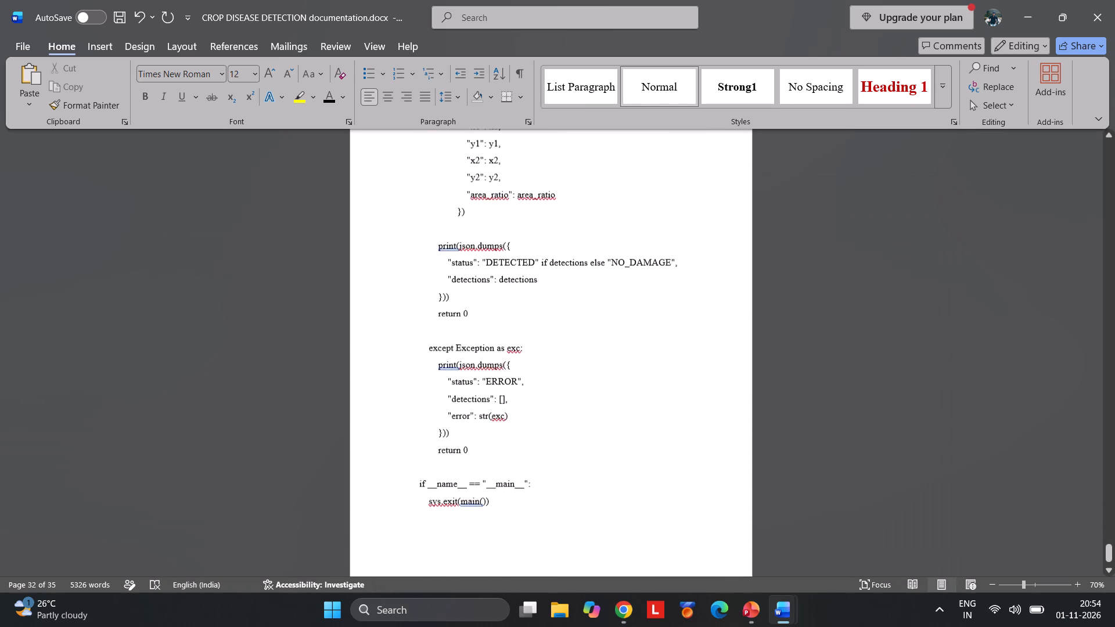
scroll(686, 348, "down", 5)
scroll(686, 348, "up", 2)
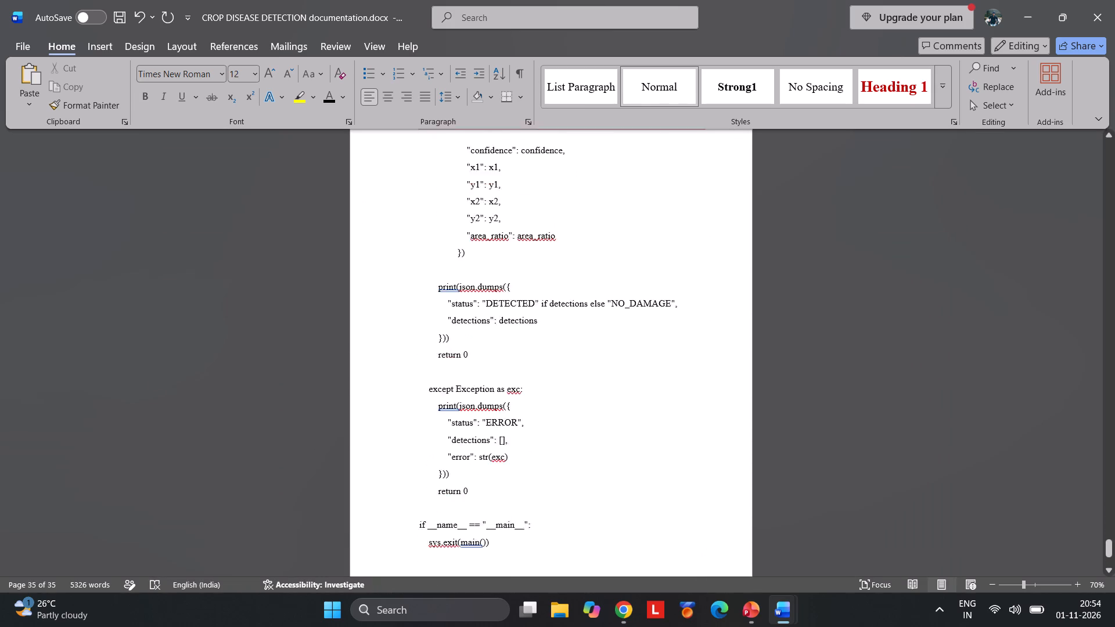
scroll(686, 348, "up", 6)
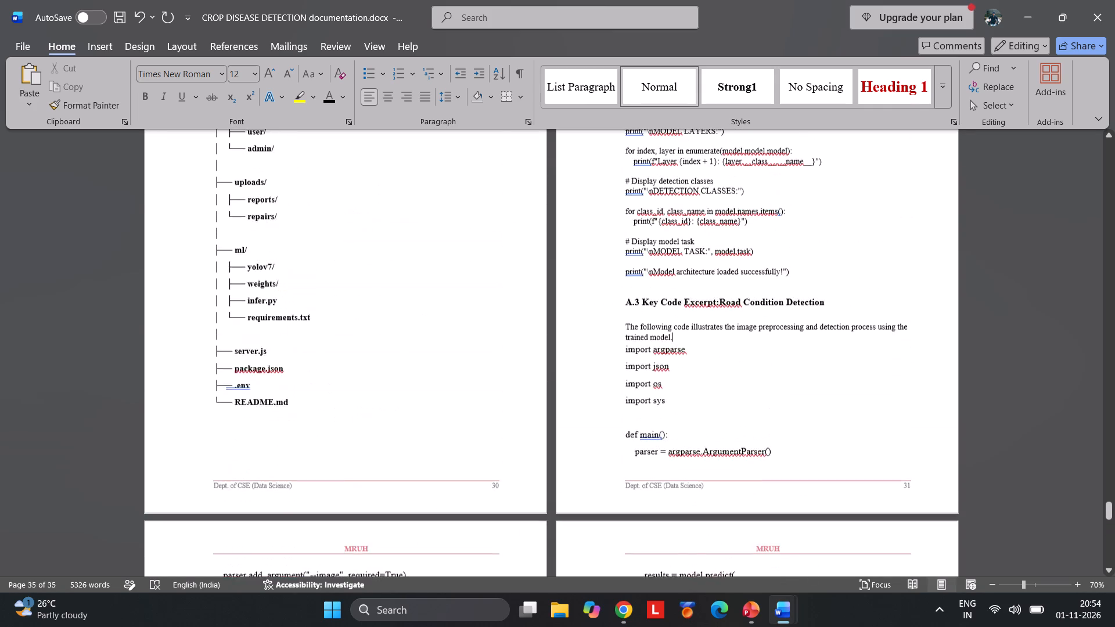
scroll(686, 348, "up", 2)
scroll(686, 348, "down", 2)
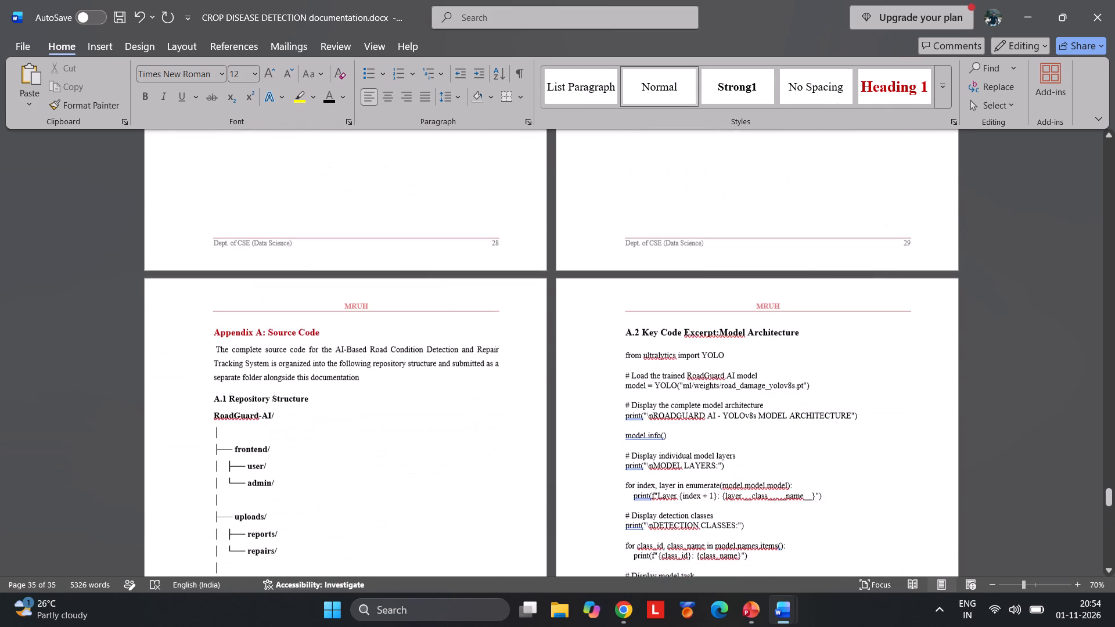
scroll(686, 348, "down", 1)
Return to the cover page and review the page layout from the front matter through the start of Chapter 3.
scroll(686, 348, "up", 3)
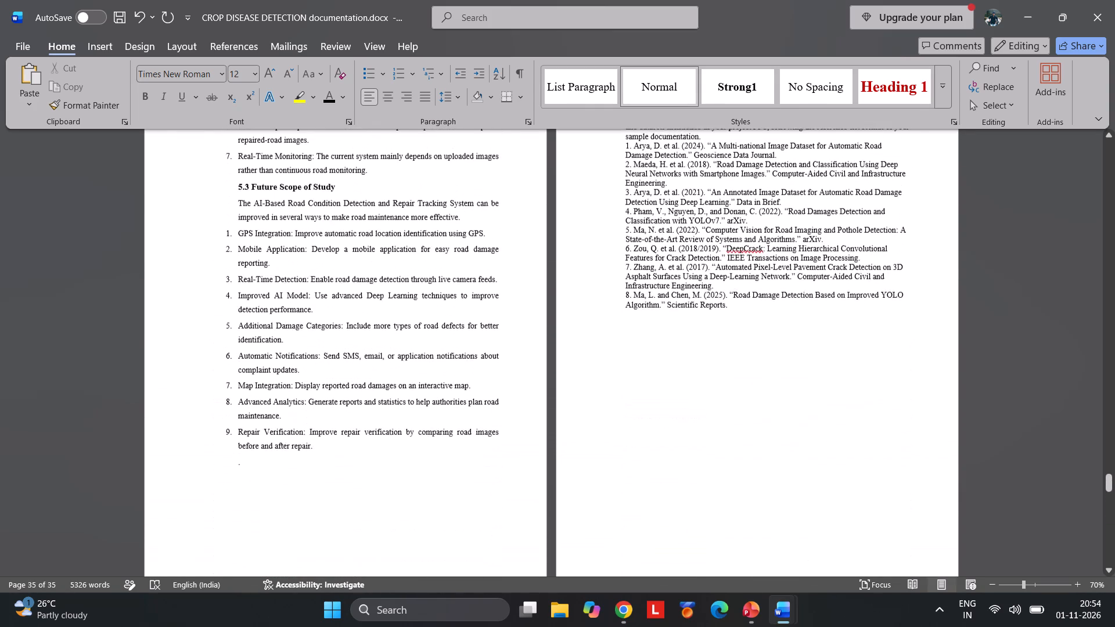
scroll(686, 348, "up", 2)
scroll(686, 348, "up", 20)
scroll(686, 348, "up", 20)
scroll(686, 348, "up", 5)
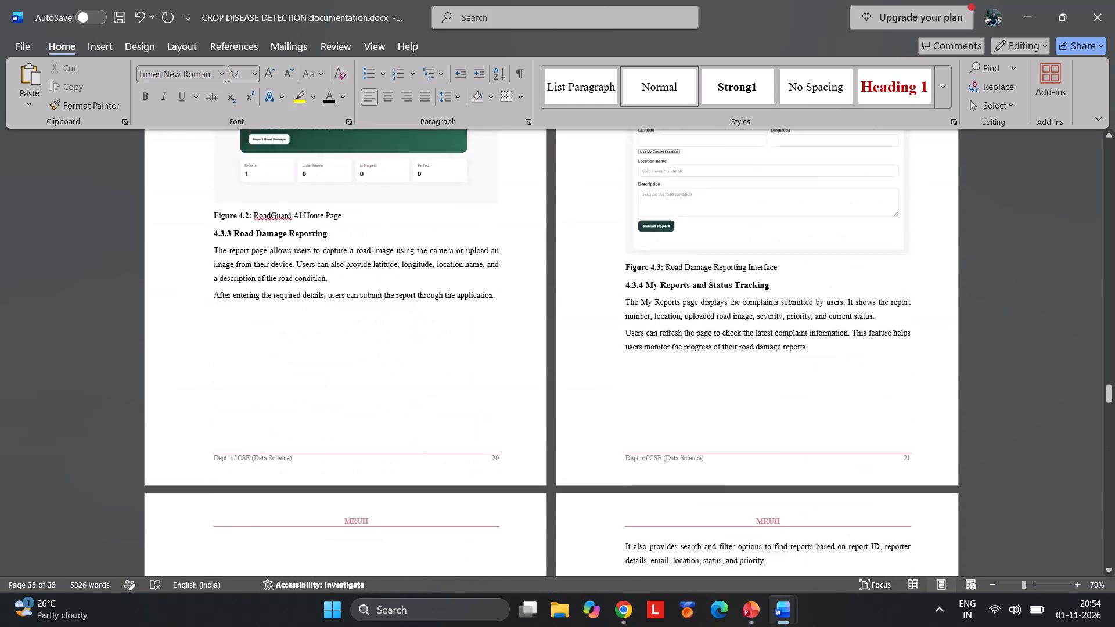
scroll(686, 348, "up", 9)
scroll(686, 348, "up", 20)
scroll(686, 348, "up", 20)
scroll(686, 348, "up", 20)
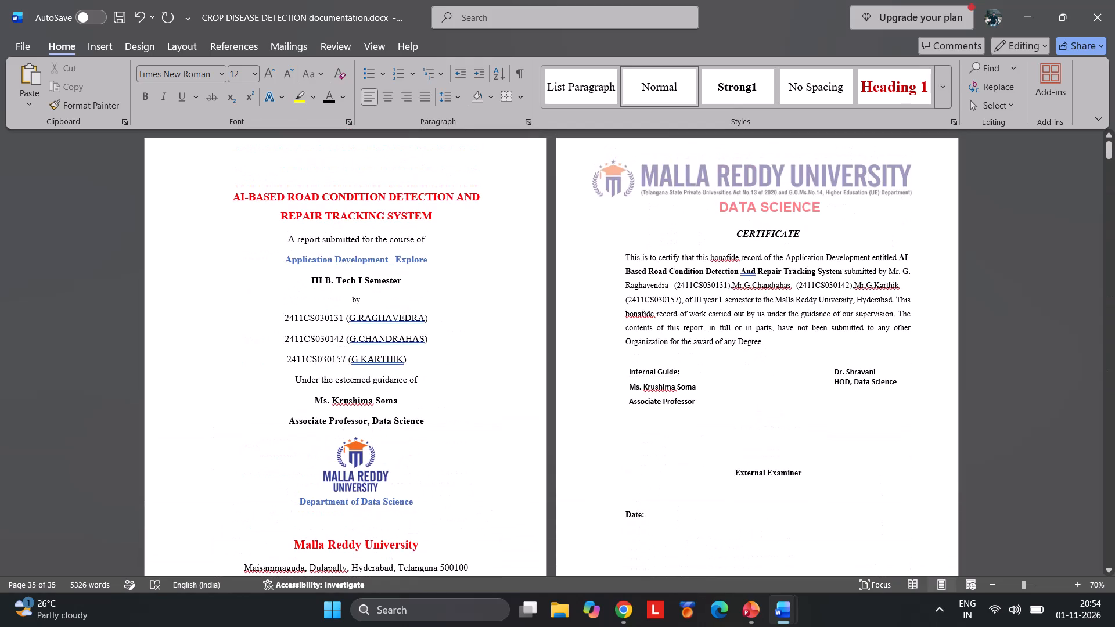
scroll(686, 348, "down", 4)
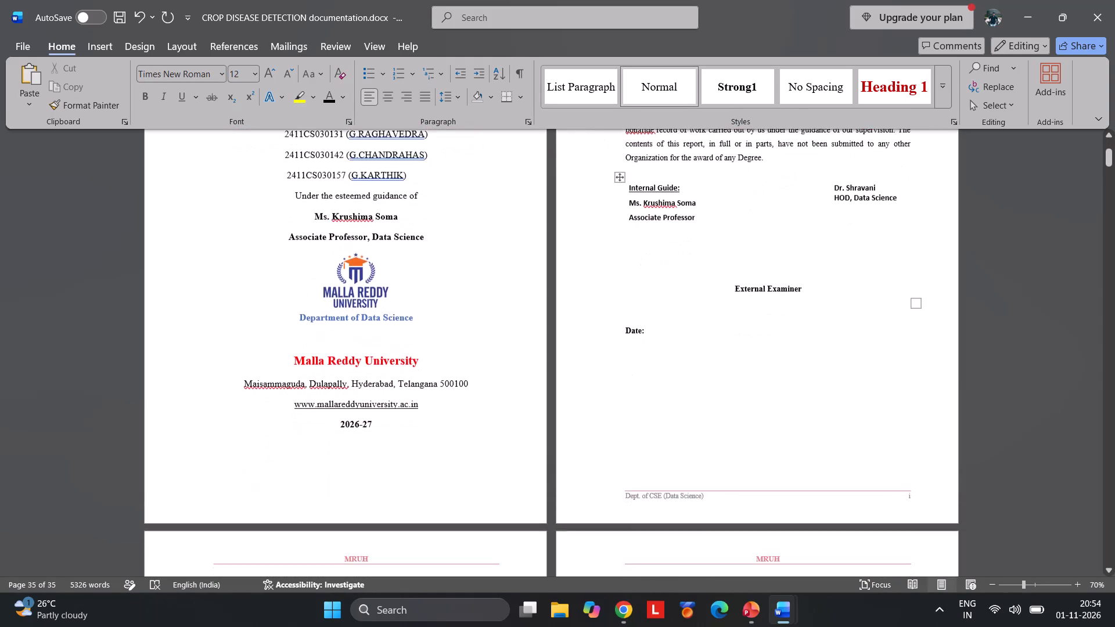
scroll(686, 348, "down", 4)
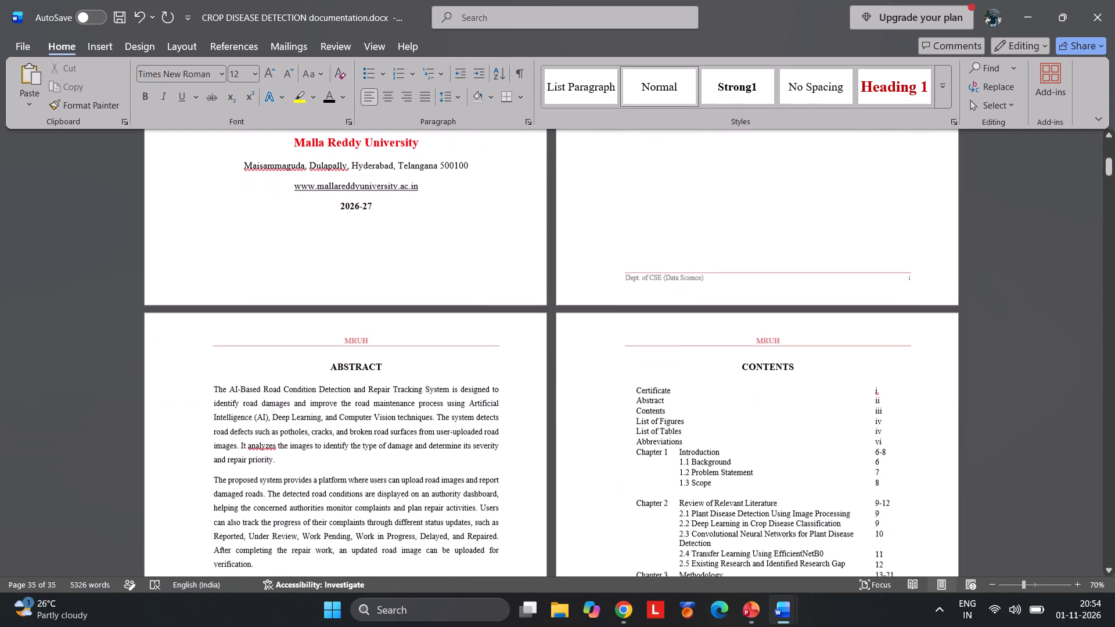
scroll(686, 348, "down", 4)
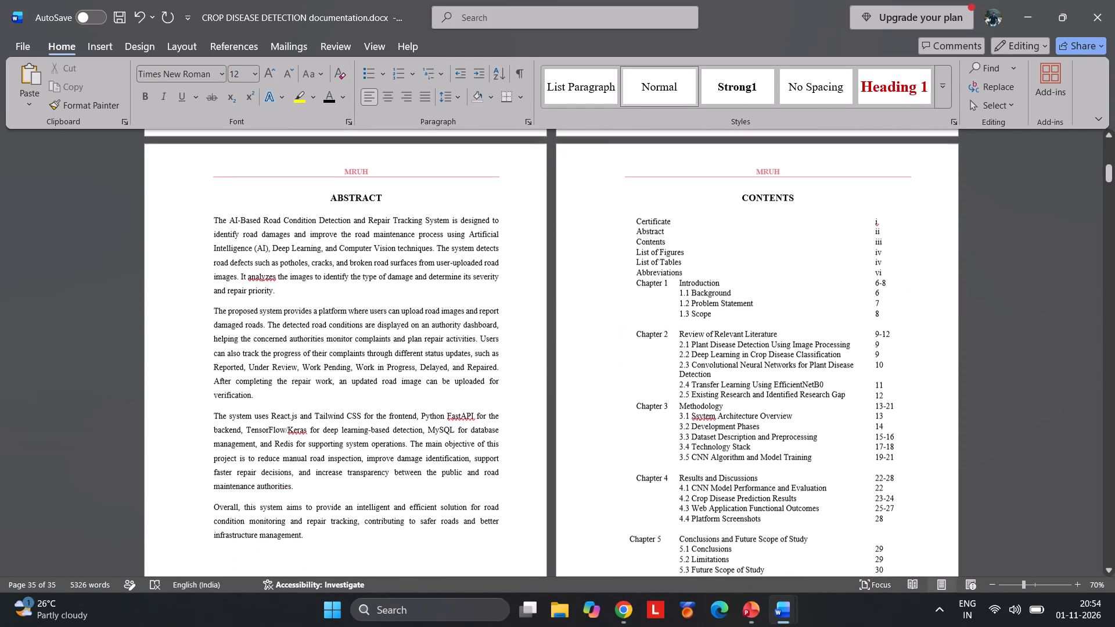
scroll(686, 348, "down", 1)
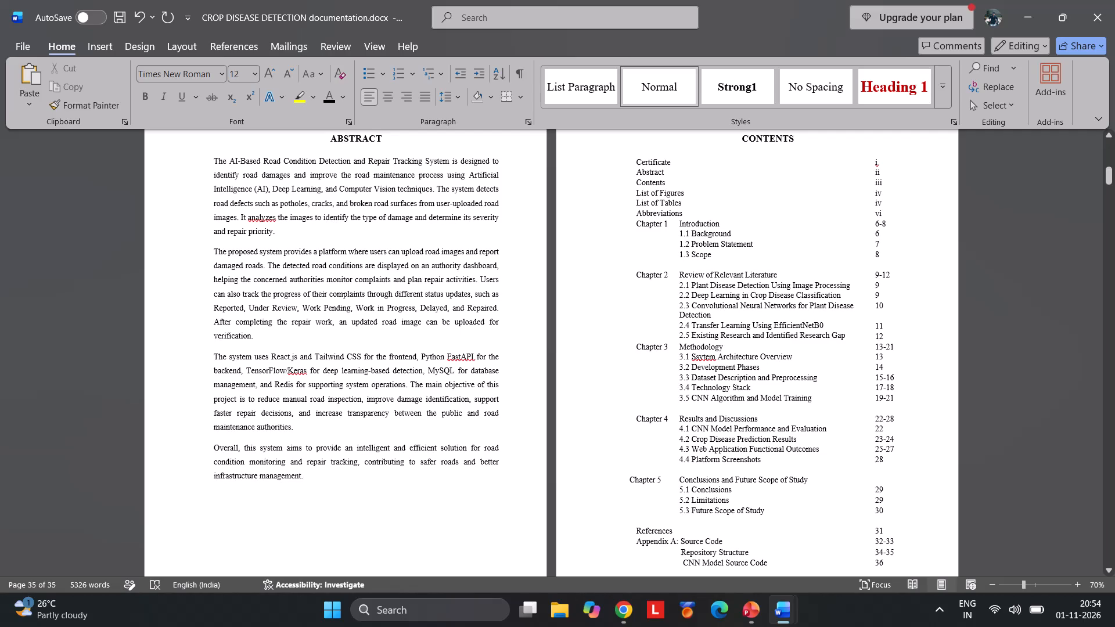
scroll(686, 348, "down", 5)
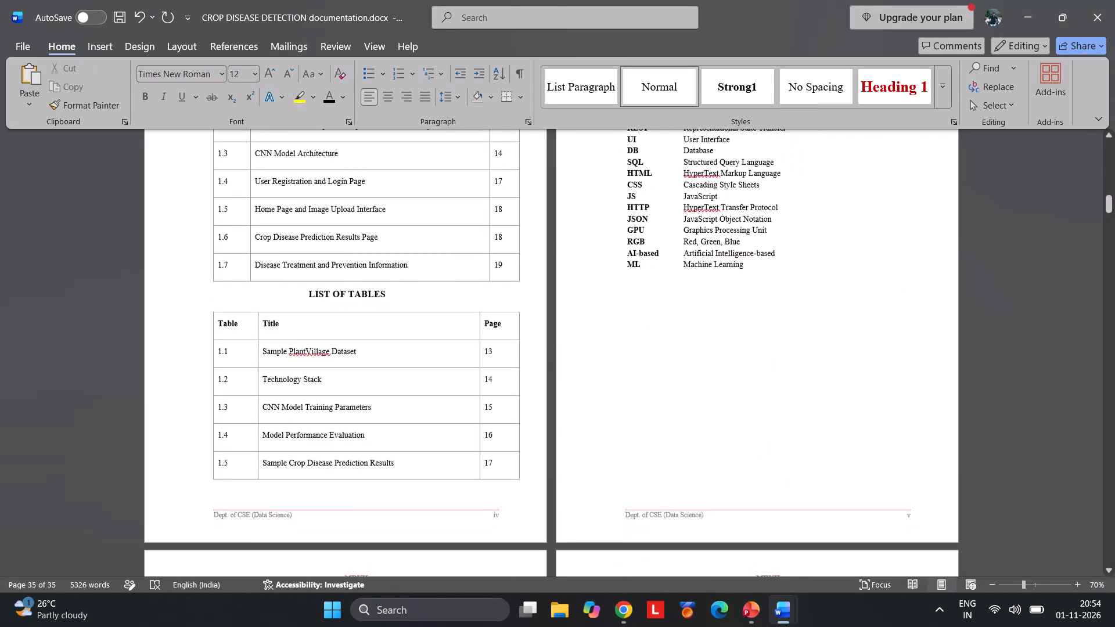
scroll(686, 348, "down", 7)
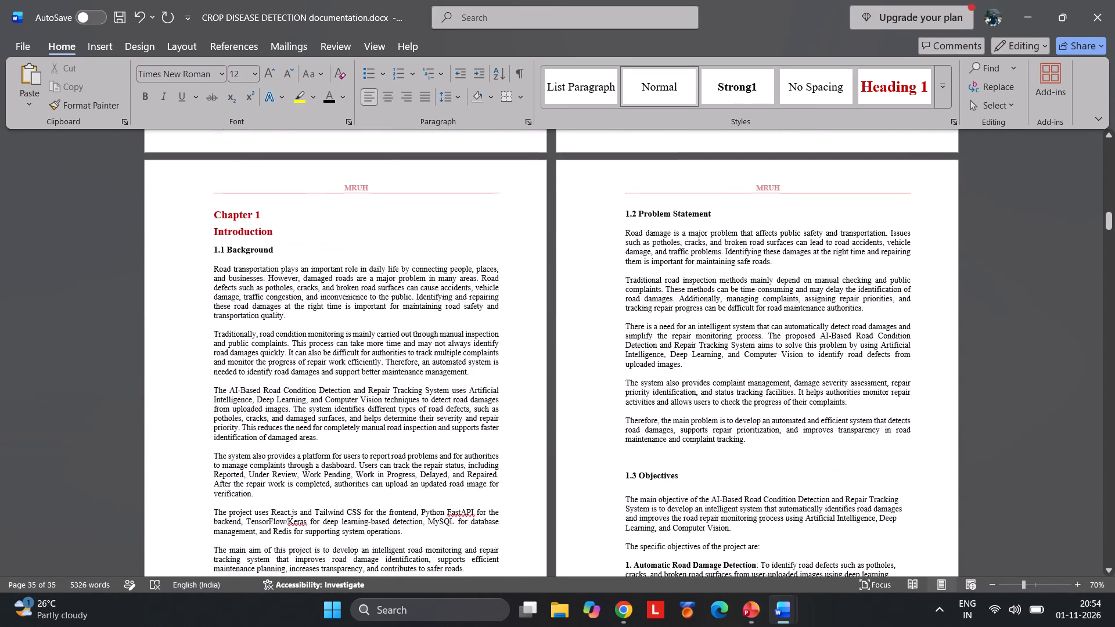
scroll(686, 348, "down", 7)
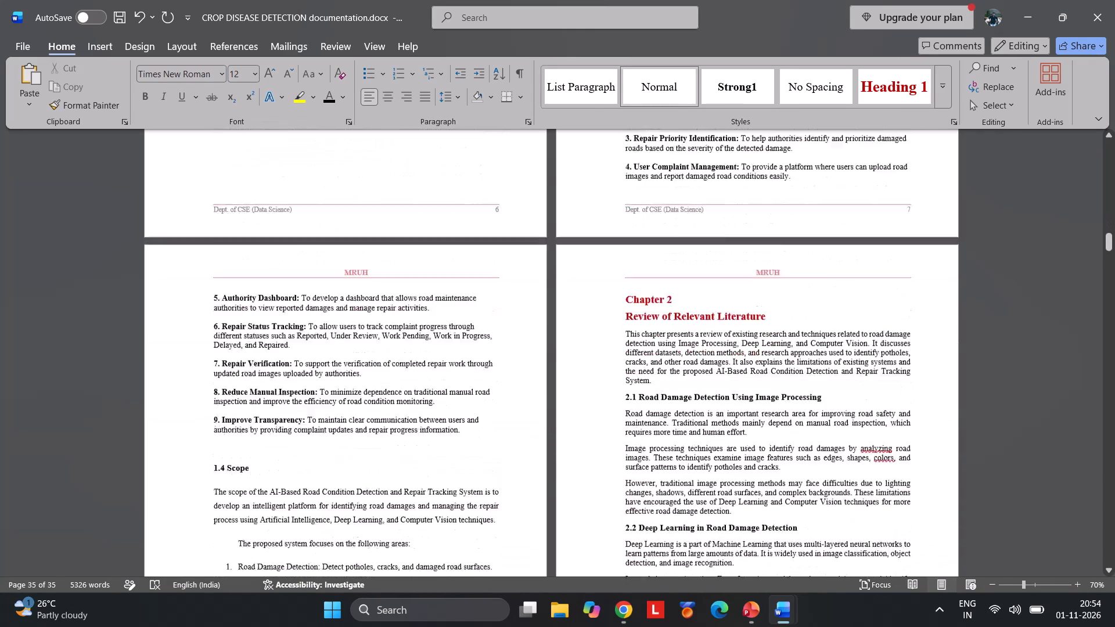
scroll(686, 348, "down", 7)
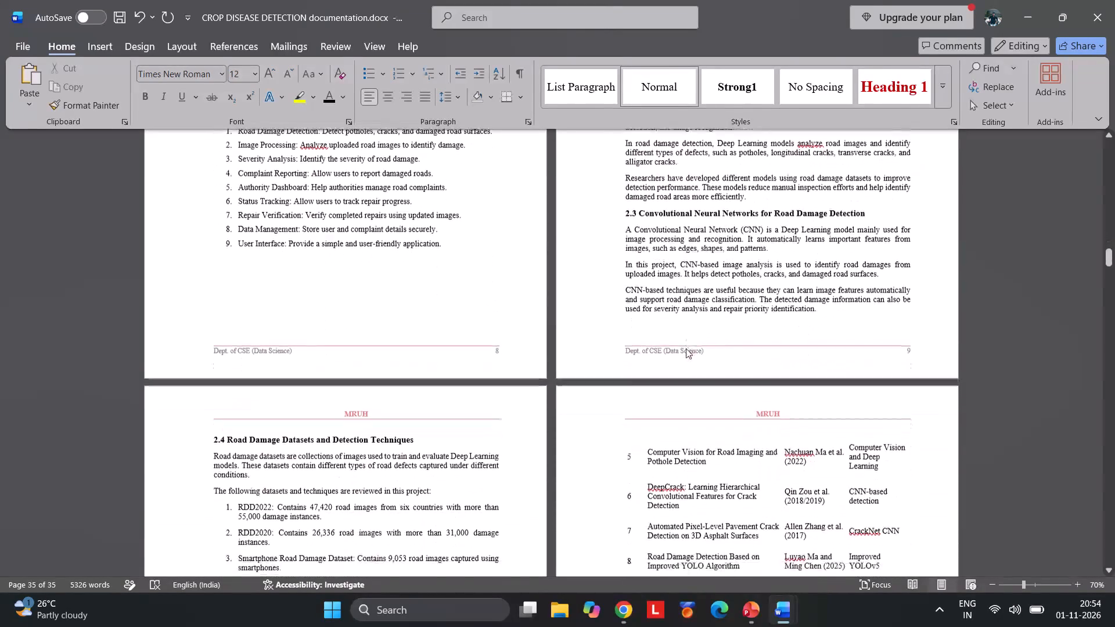
scroll(686, 348, "down", 7)
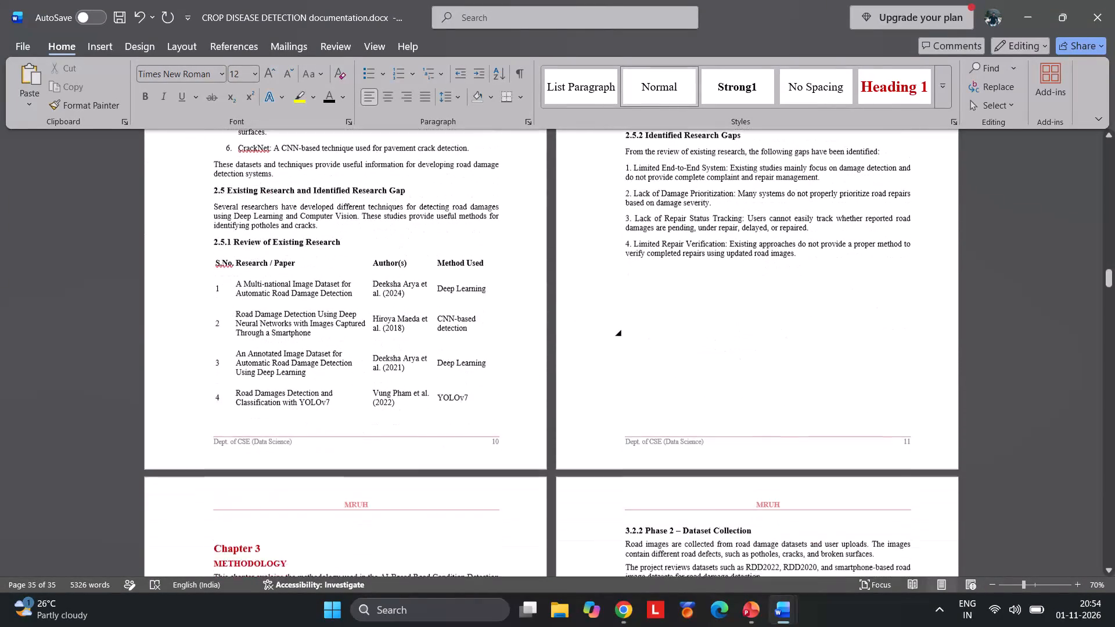
scroll(693, 318, "down", 2)
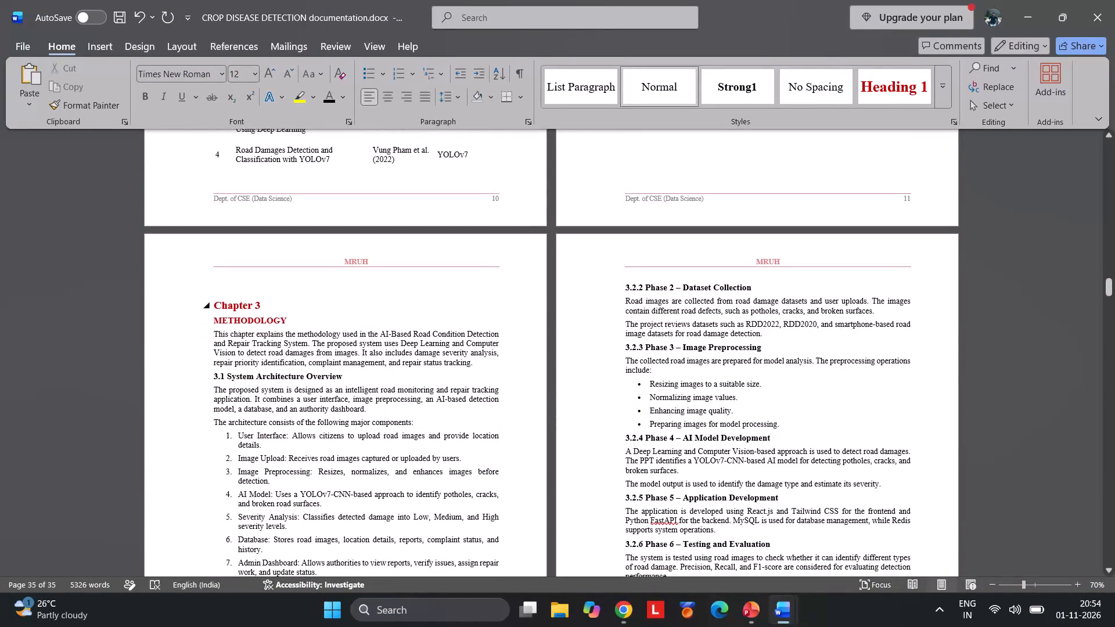
Delete the empty line above the Chapter 3 heading.
left_click(235, 287)
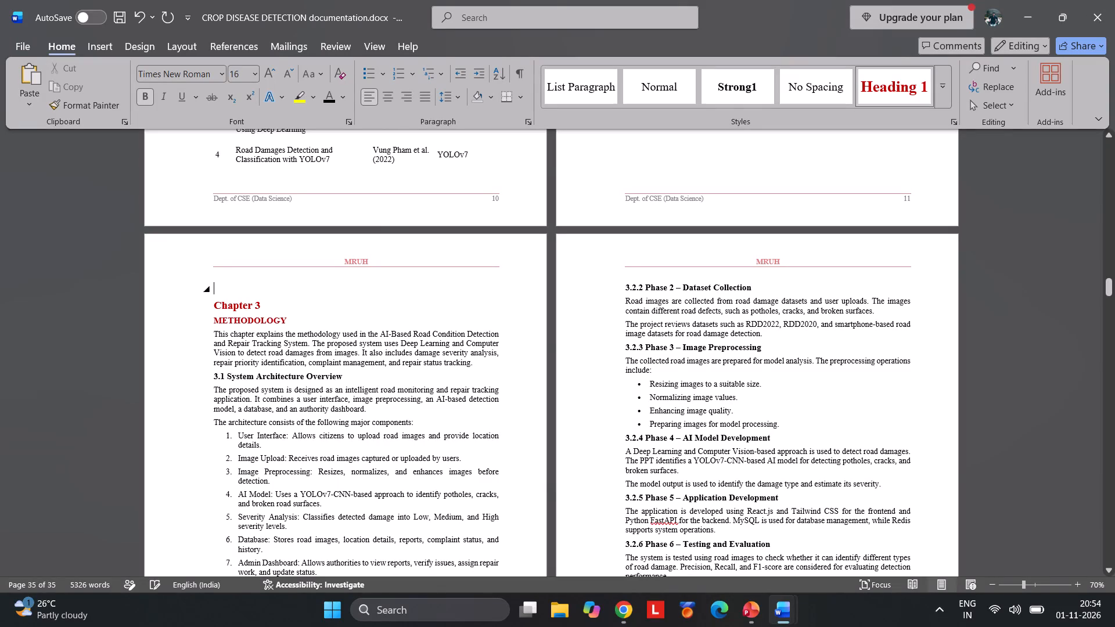
key("BackSpace")
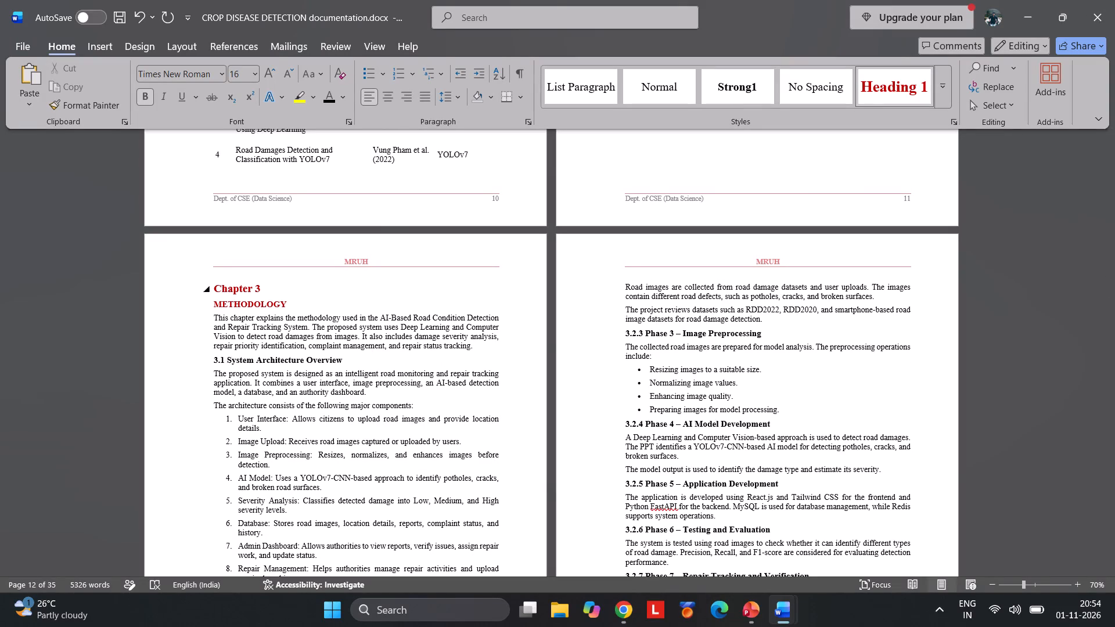
Insert a line break before the "3.2.2 Phase 2 – Dataset Collection" heading so it starts on the following page with its text.
scroll(379, 499, "down", 4)
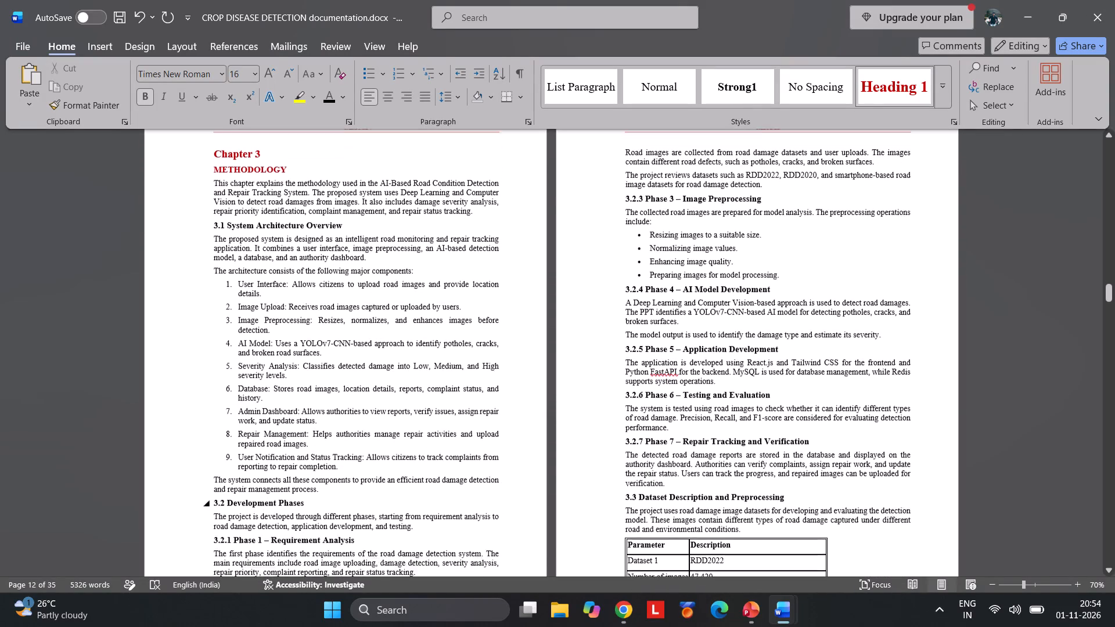
scroll(379, 499, "down", 2)
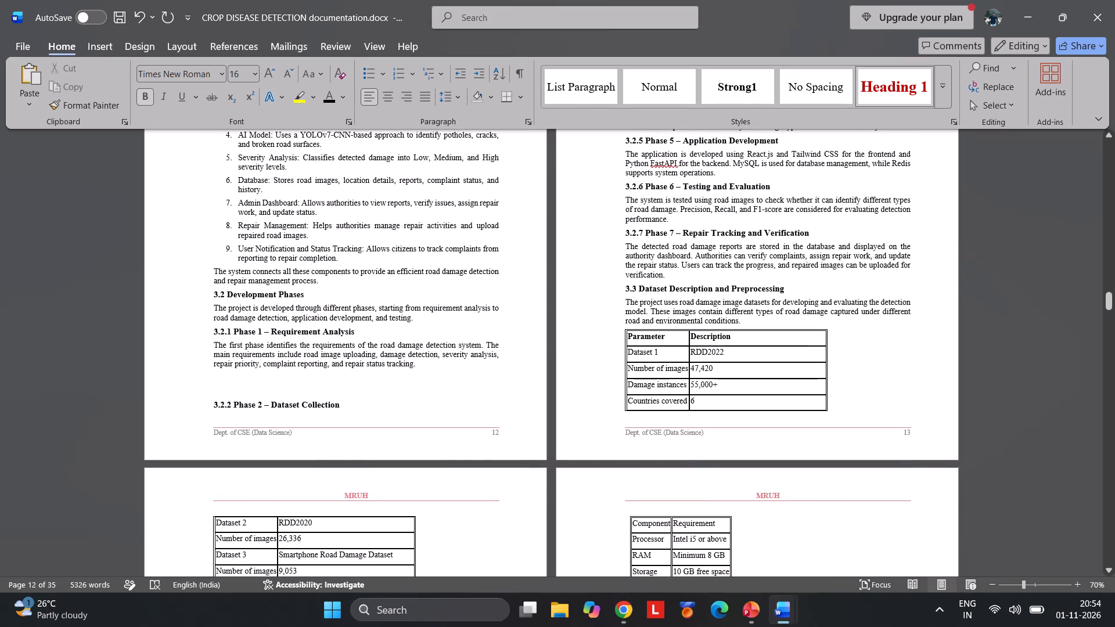
left_click(213, 408)
key("Return")
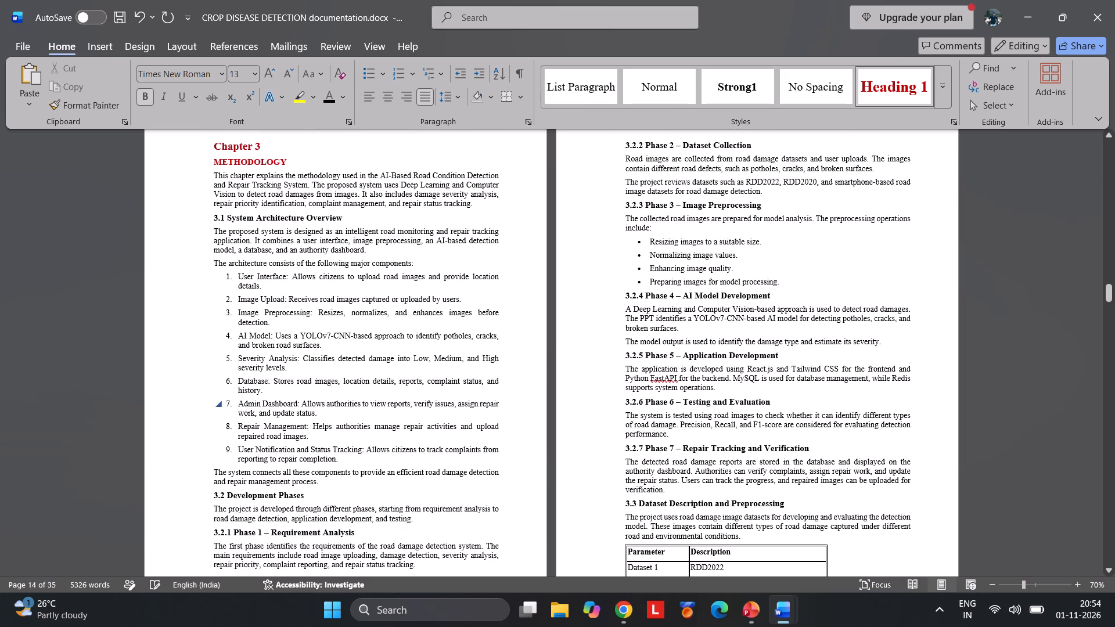
scroll(213, 408, "up", 1)
scroll(213, 408, "down", 3)
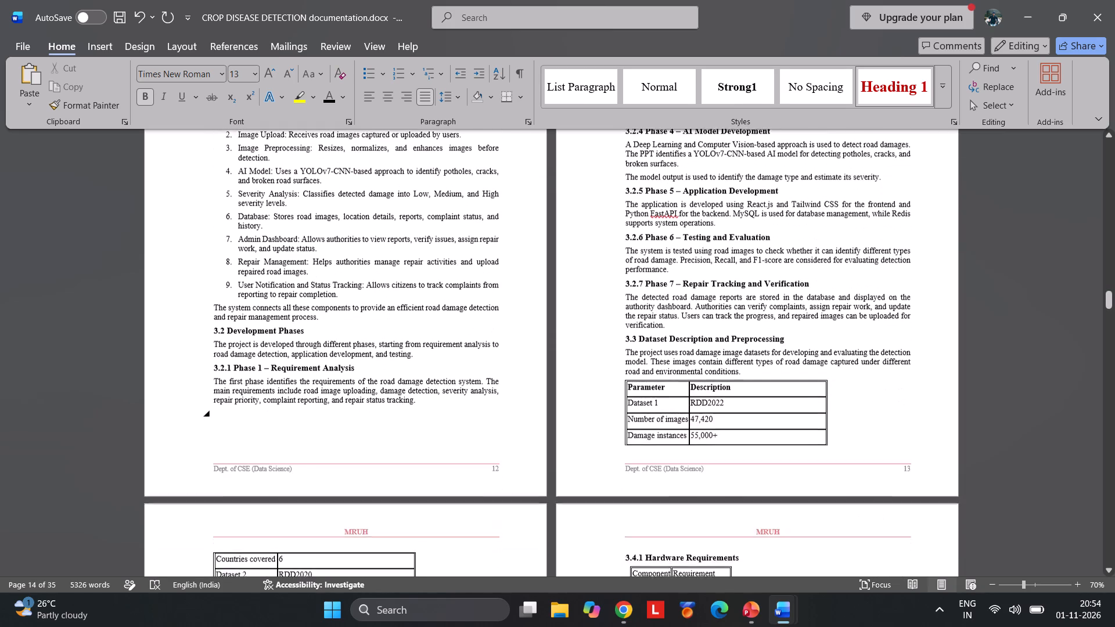
Check the page layout from the rest of Chapter 3 through Chapters 4 and 5, the References and the Appendix A source code.
scroll(213, 408, "down", 5)
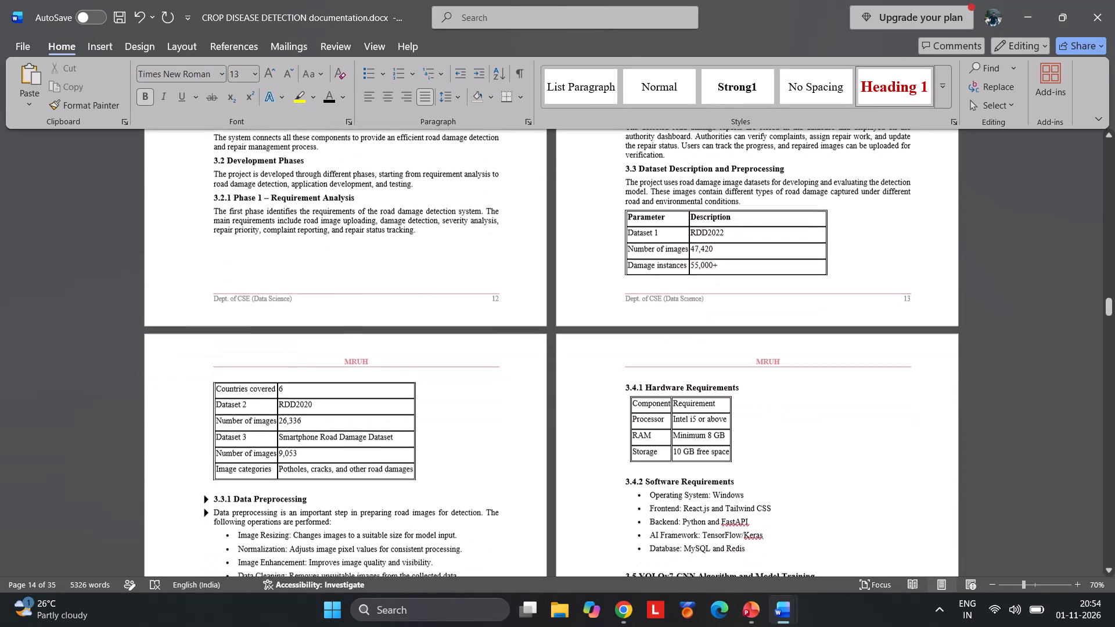
scroll(213, 408, "down", 2)
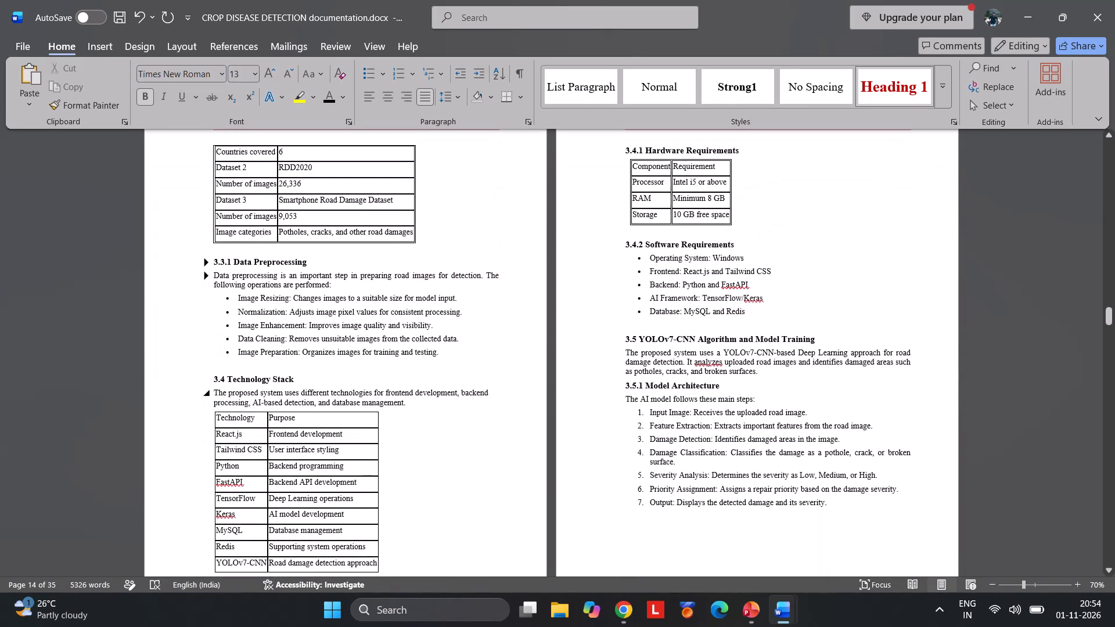
scroll(213, 408, "down", 5)
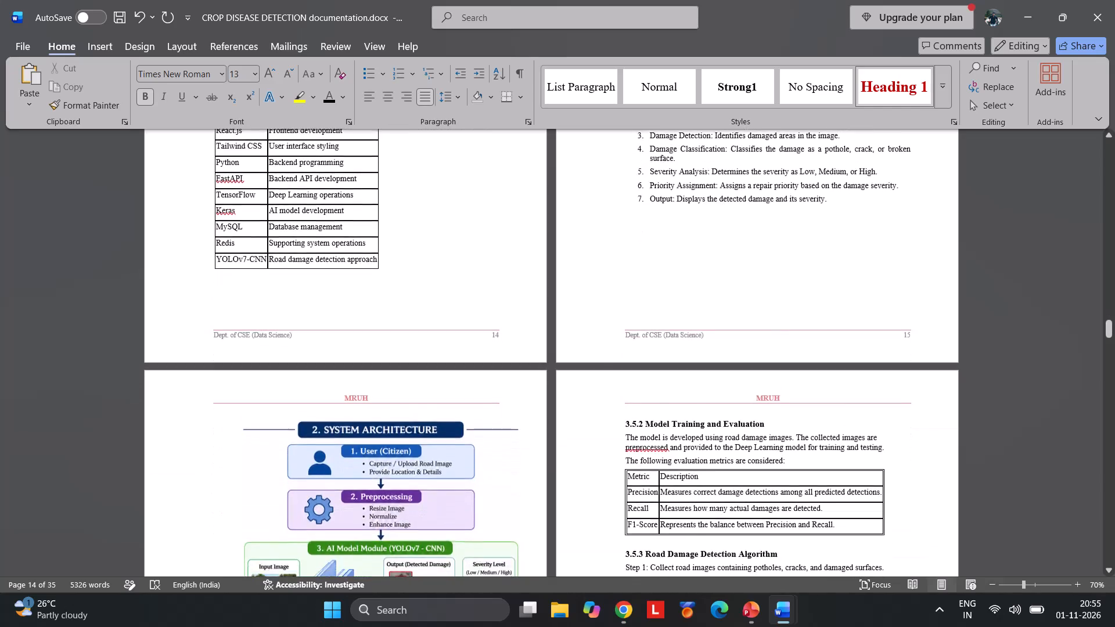
scroll(213, 408, "down", 5)
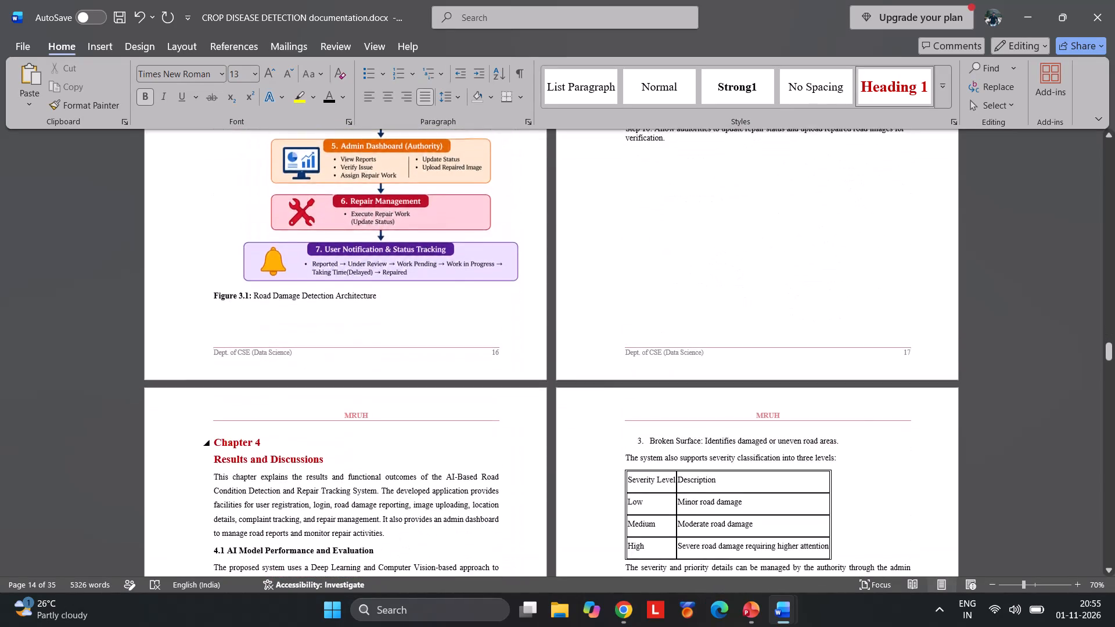
scroll(213, 408, "down", 5)
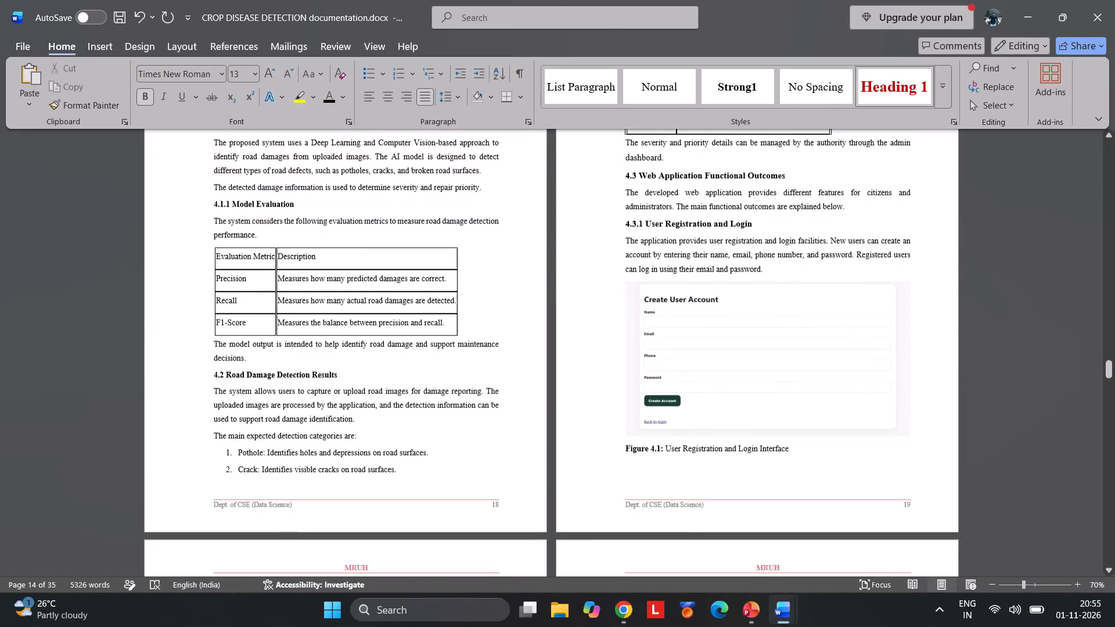
scroll(213, 408, "down", 2)
scroll(213, 408, "up", 2)
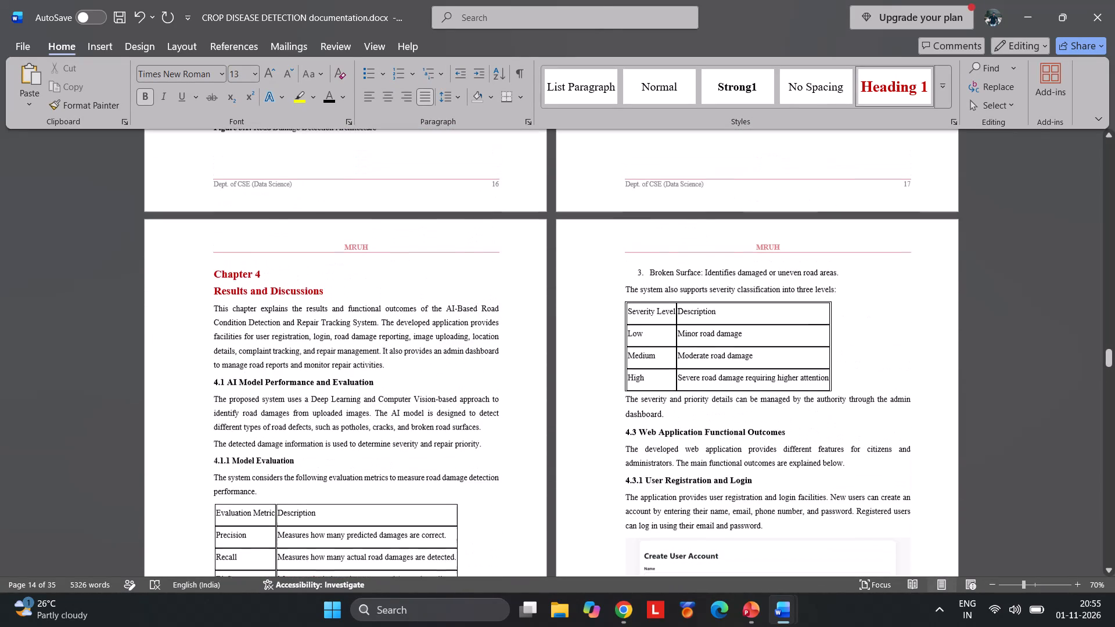
scroll(213, 408, "down", 5)
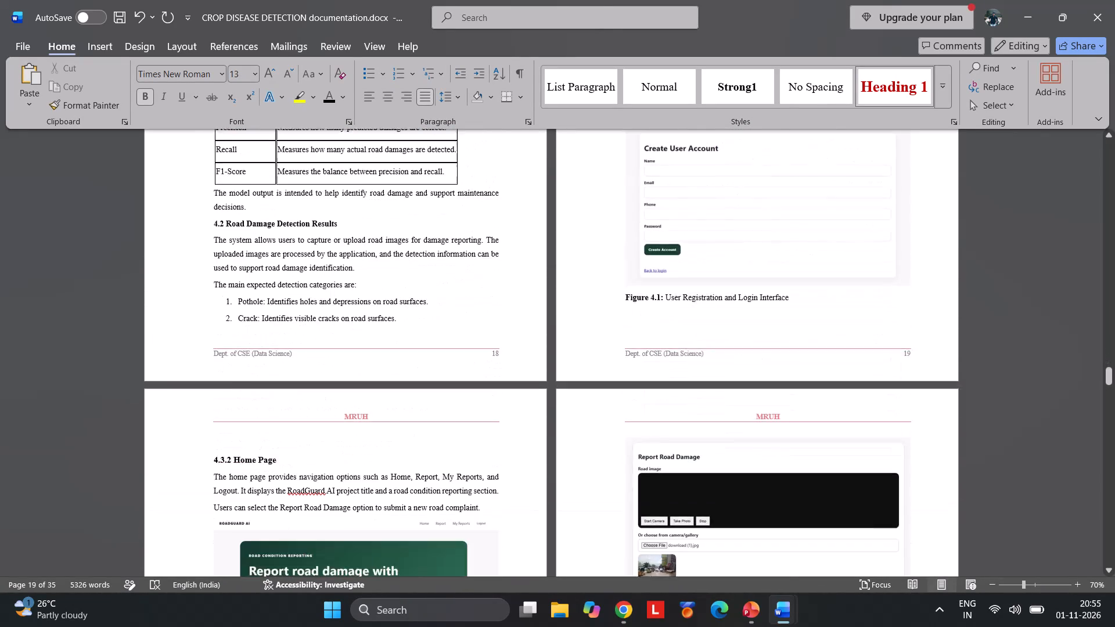
scroll(213, 408, "down", 5)
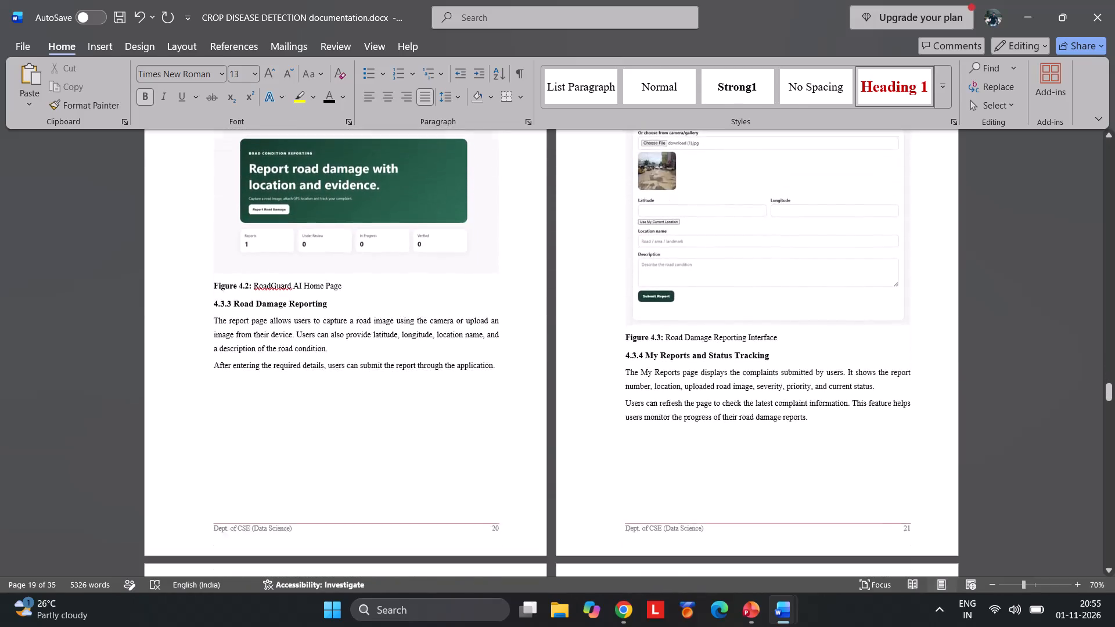
scroll(213, 408, "down", 6)
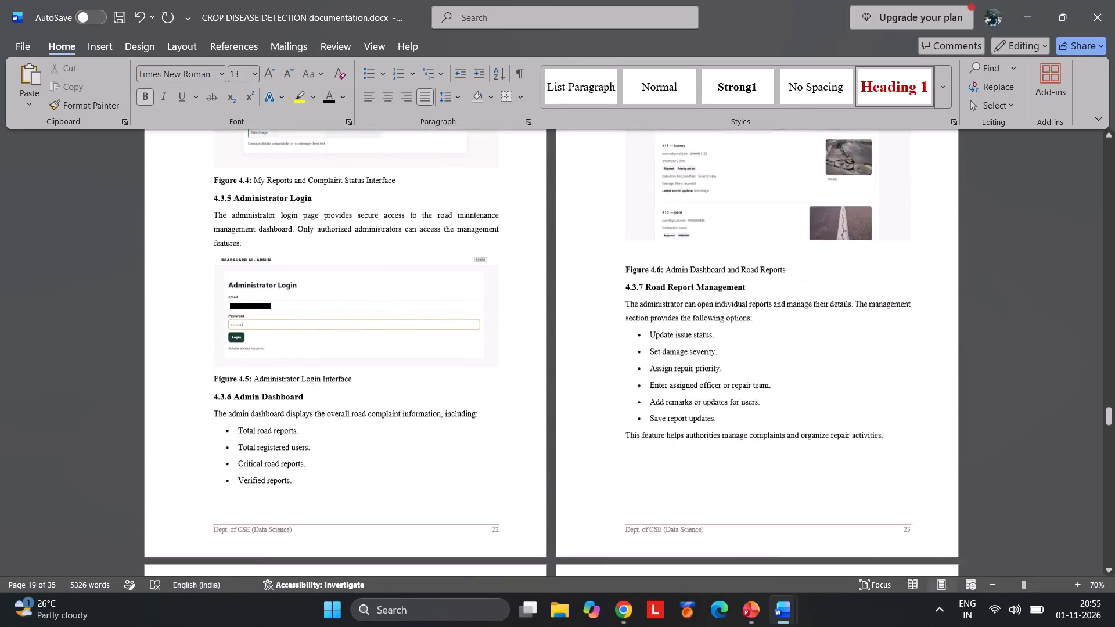
scroll(213, 408, "down", 6)
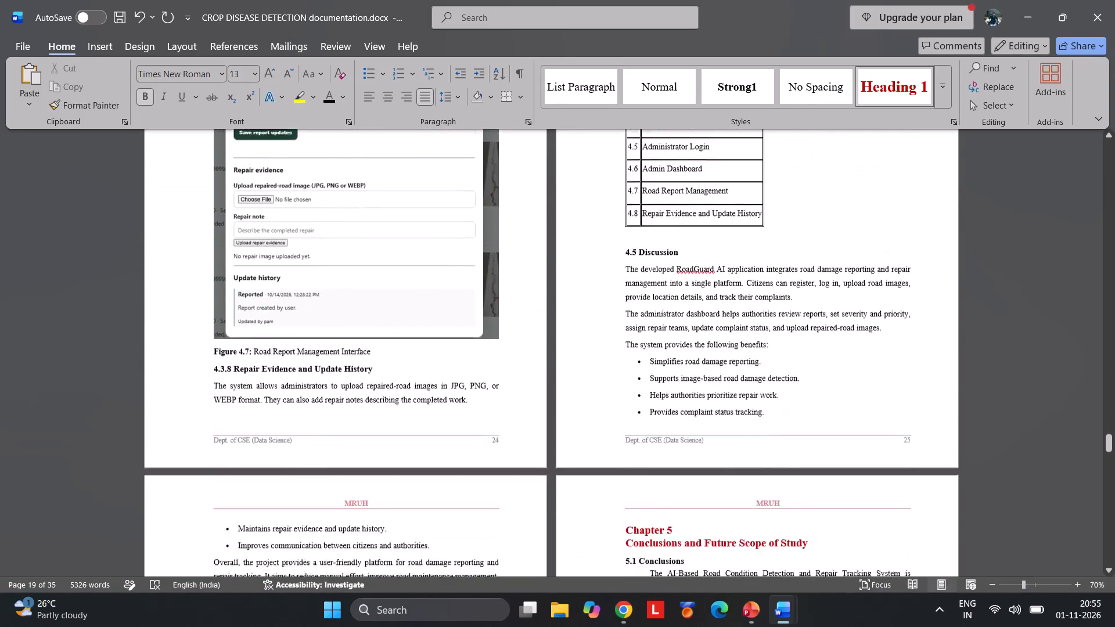
scroll(213, 408, "down", 8)
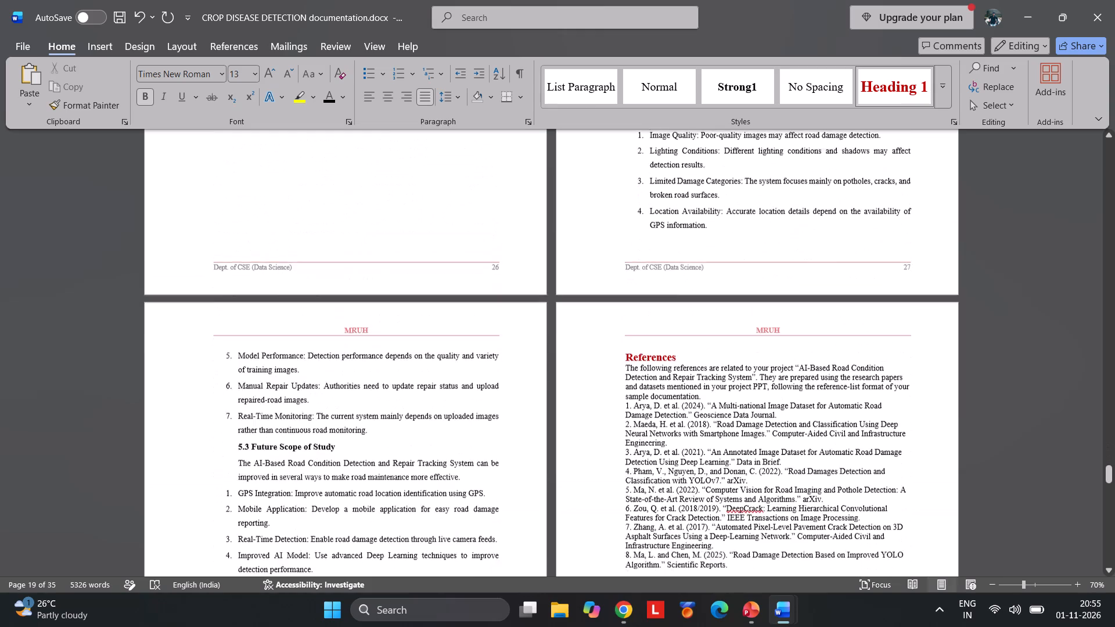
scroll(213, 408, "down", 9)
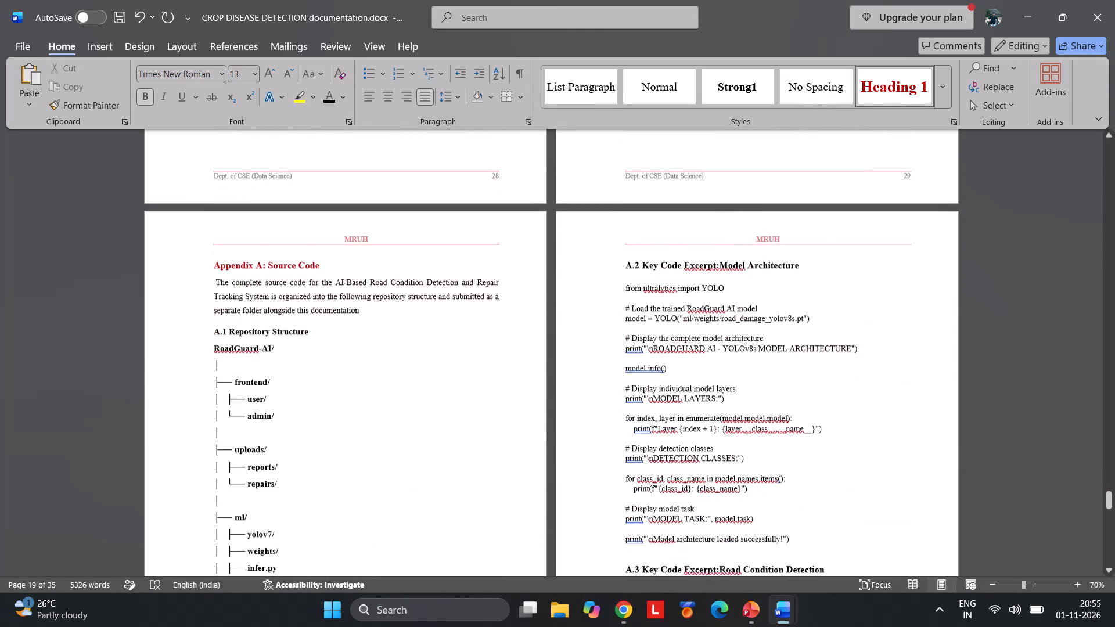
scroll(213, 408, "down", 7)
scroll(213, 408, "up", 1)
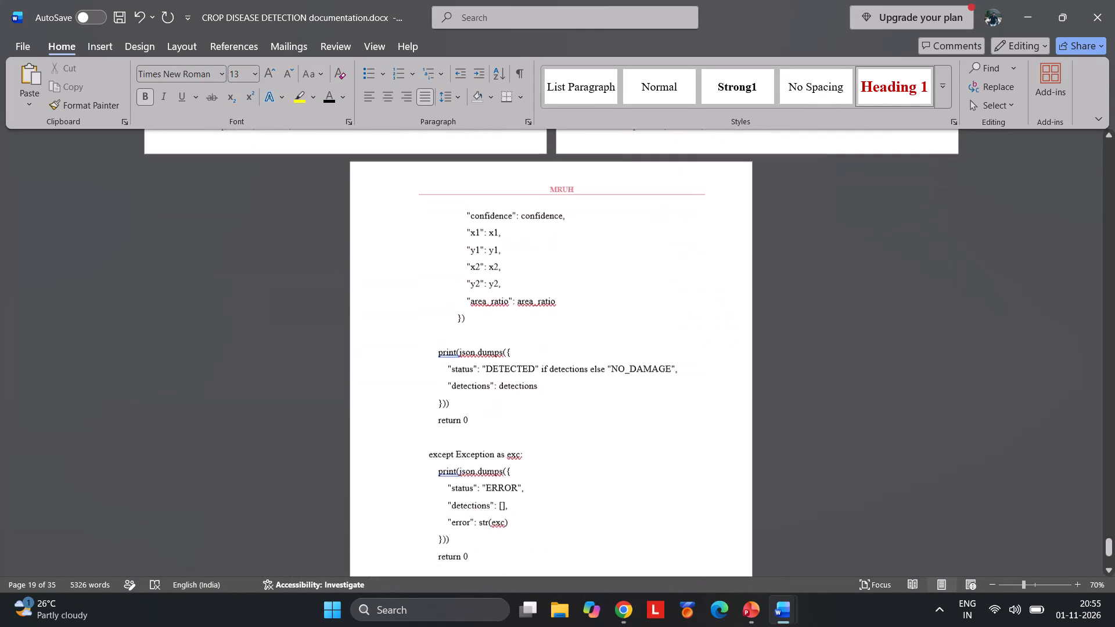
Return to the front matter and review the Contents page entries and the start of the List of Figures and Abbreviations.
scroll(213, 408, "up", 4)
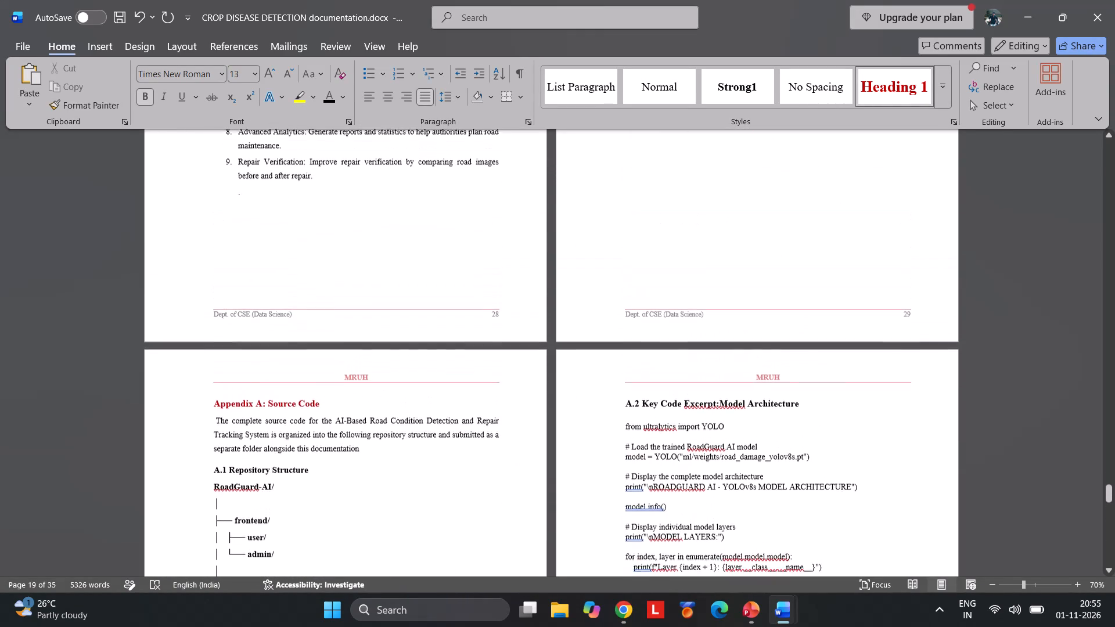
scroll(213, 408, "up", 3)
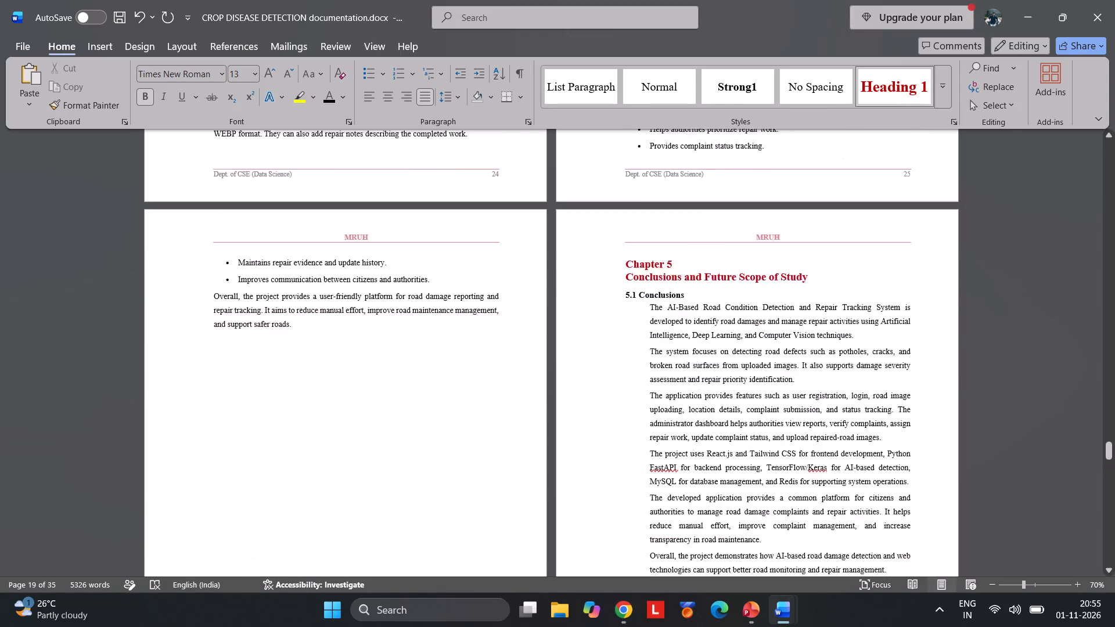
scroll(213, 408, "up", 14)
scroll(213, 408, "up", 7)
scroll(213, 408, "up", 20)
scroll(213, 408, "up", 20)
scroll(213, 408, "up", 20)
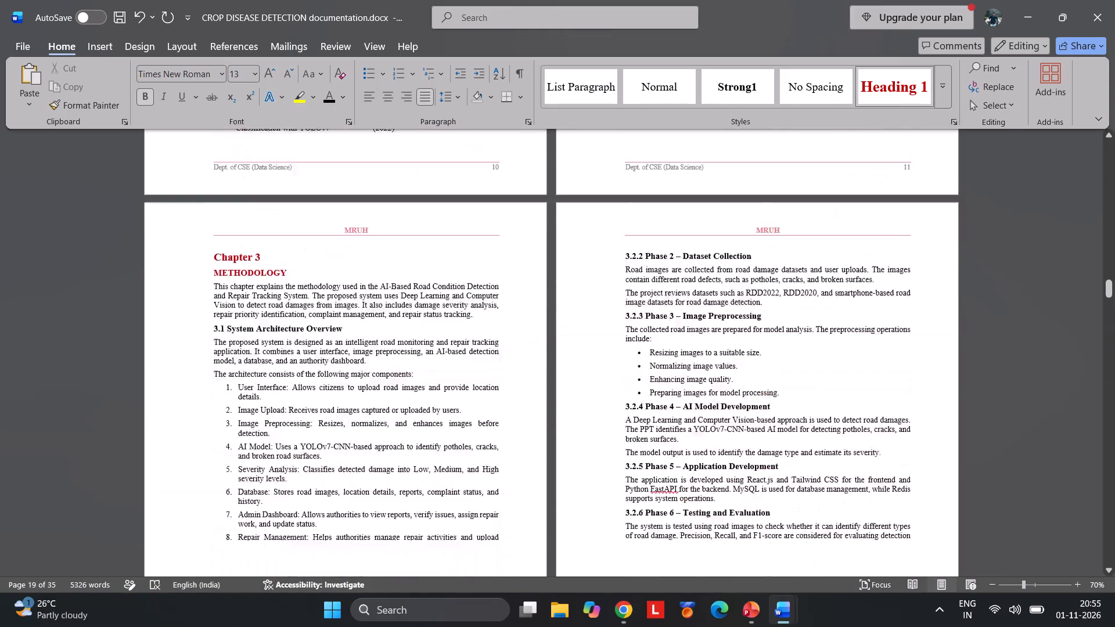
scroll(213, 408, "up", 20)
scroll(213, 408, "up", 20)
scroll(213, 408, "up", 20)
scroll(213, 408, "down", 20)
scroll(213, 408, "down", 20)
scroll(213, 408, "down", 2)
scroll(213, 408, "up", 20)
scroll(213, 408, "up", 20)
scroll(213, 408, "up", 20)
scroll(213, 408, "down", 5)
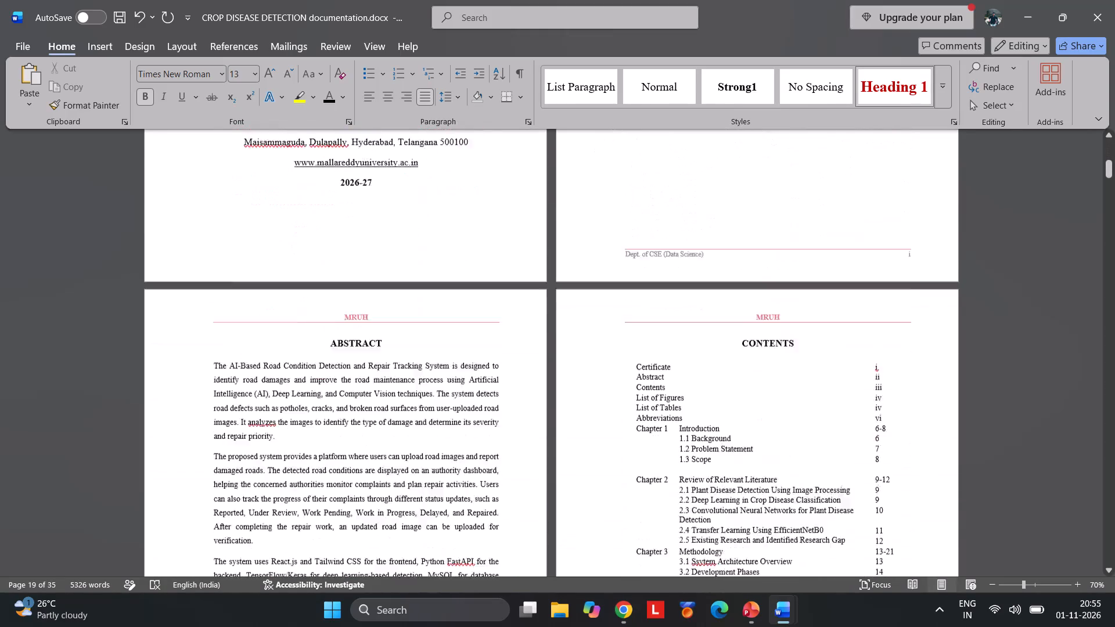
scroll(213, 408, "down", 6)
scroll(213, 408, "up", 1)
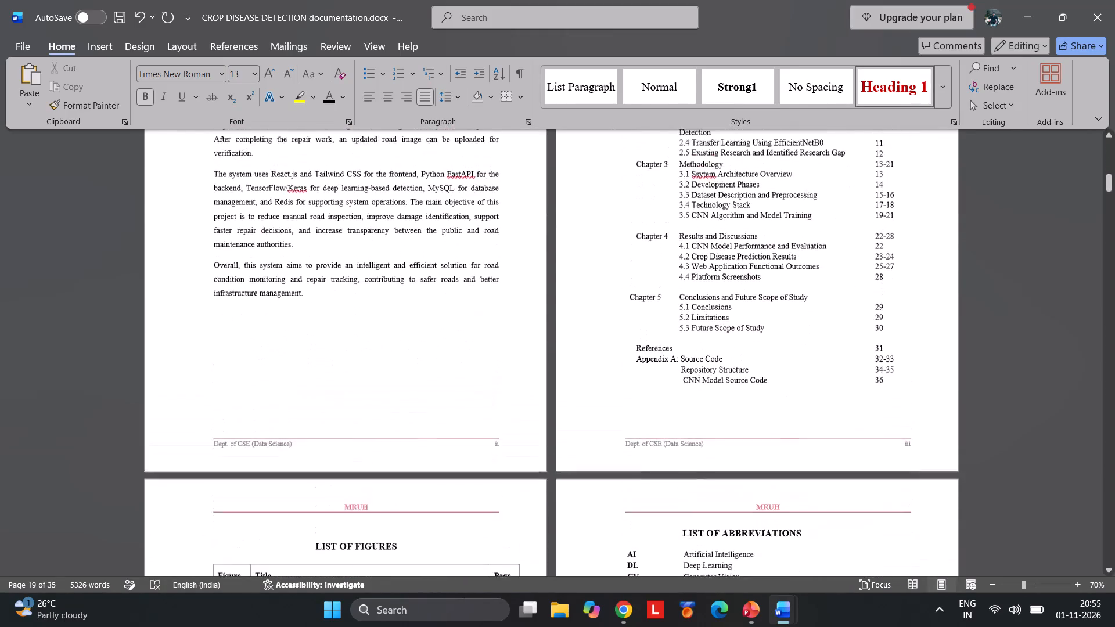
scroll(213, 408, "up", 1)
scroll(213, 408, "down", 1)
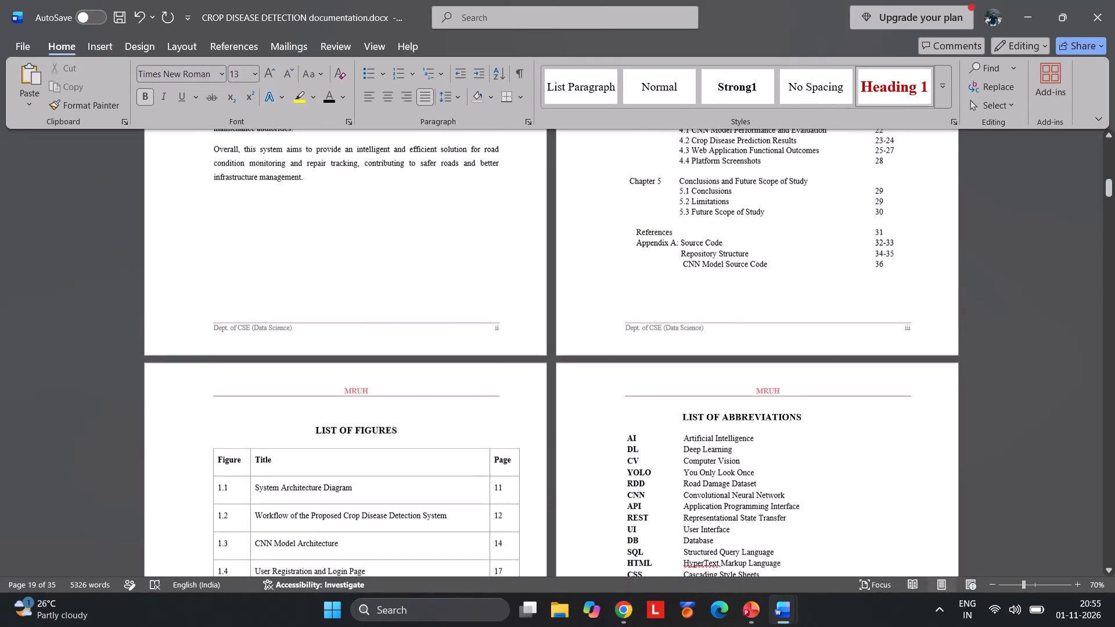
scroll(213, 408, "down", 1)
scroll(213, 408, "up", 1)
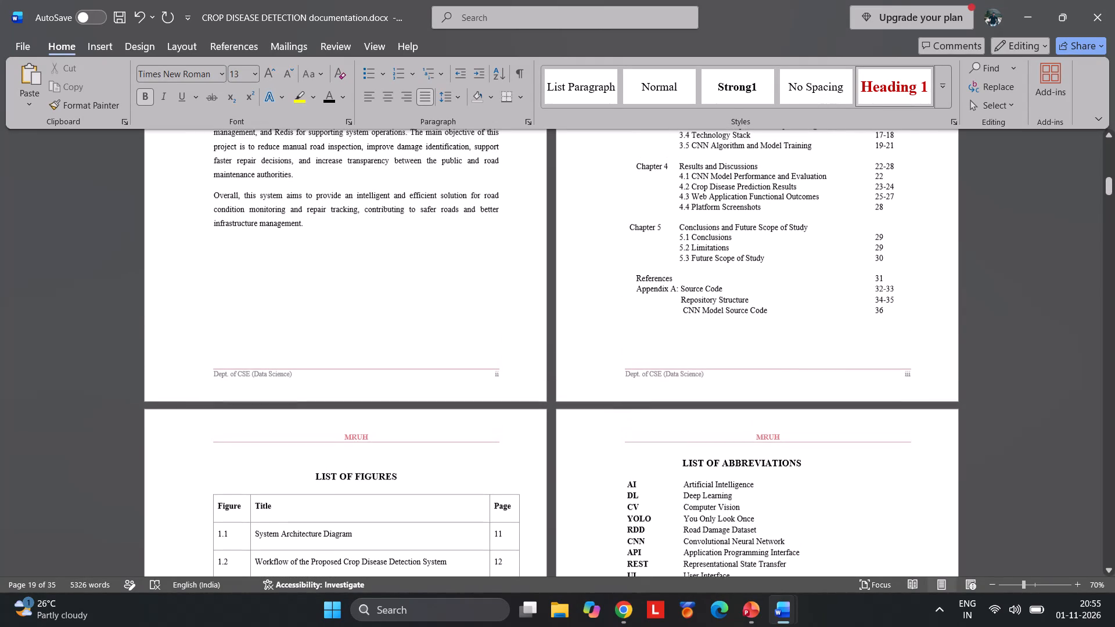
scroll(213, 408, "up", 1)
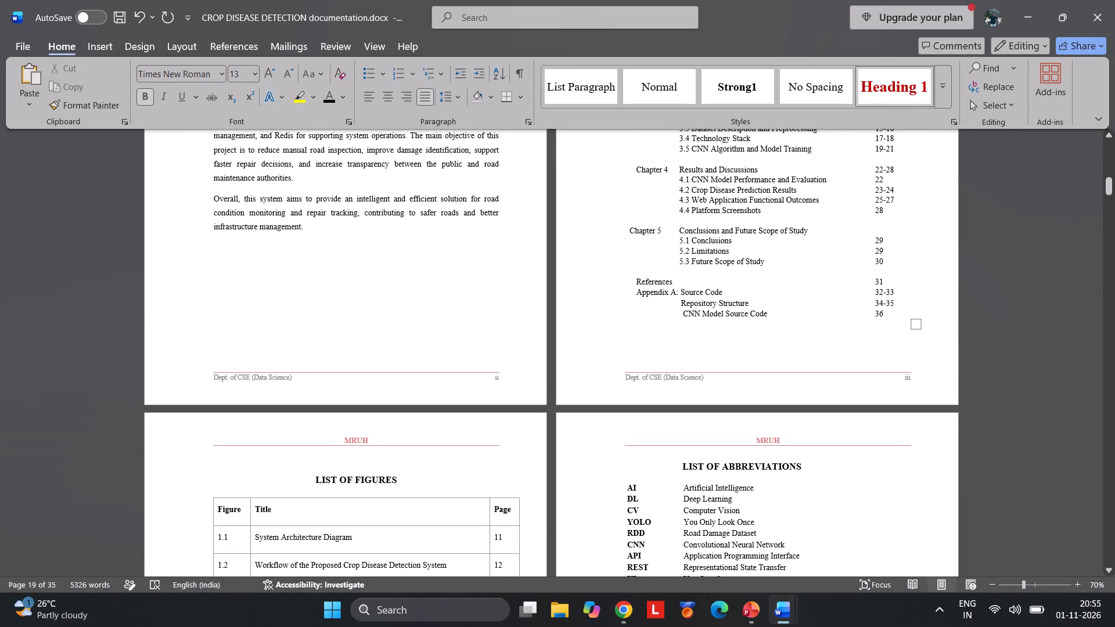
Delete "CNN" and one extra space before it from the "CNN Model Source Code" entry in the table of contents.
left_click(701, 316)
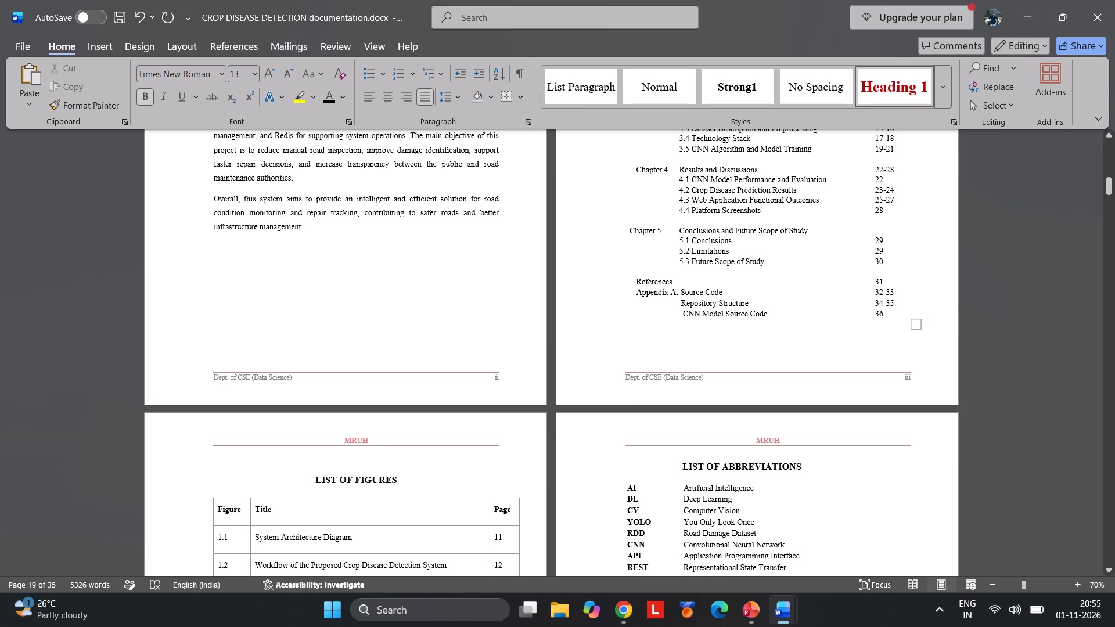
left_click(700, 315)
key("BackSpace")
key("BackSpace")
key("BackSpace")
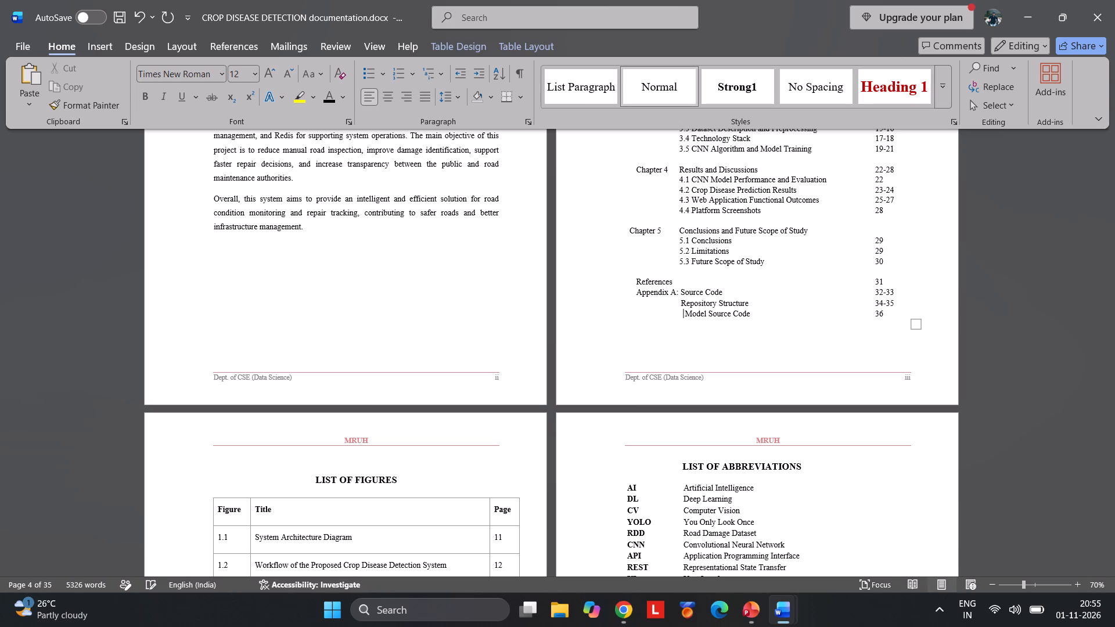
key("BackSpace")
Review the Contents entries, the lists of figures and tables, and the section headings and page numbers of Chapters 1 and 2.
scroll(770, 293, "up", 4)
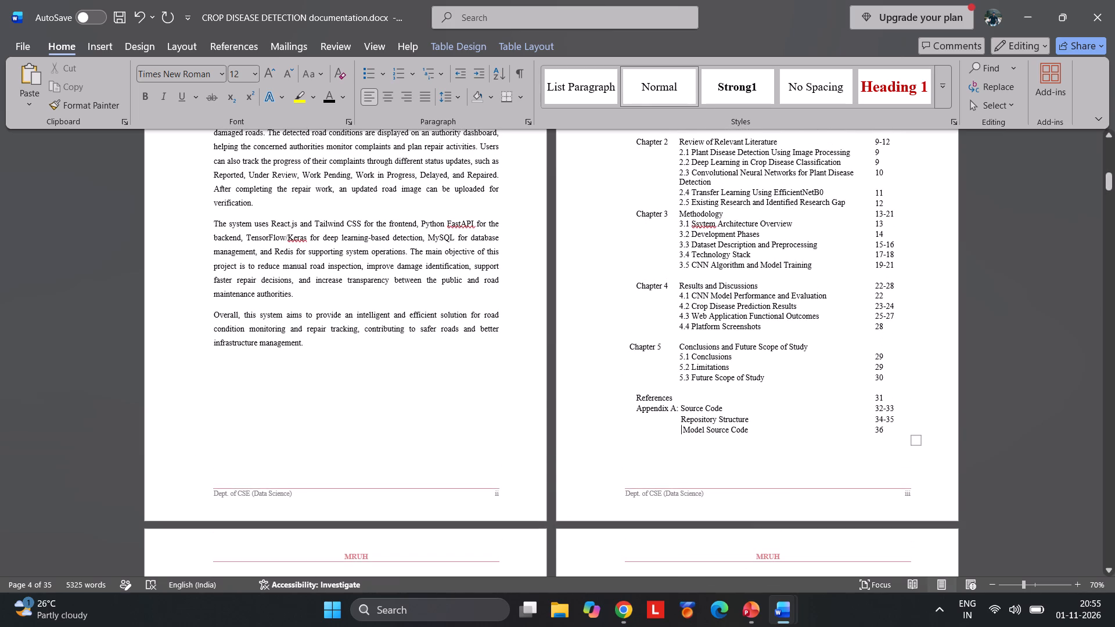
scroll(770, 293, "up", 4)
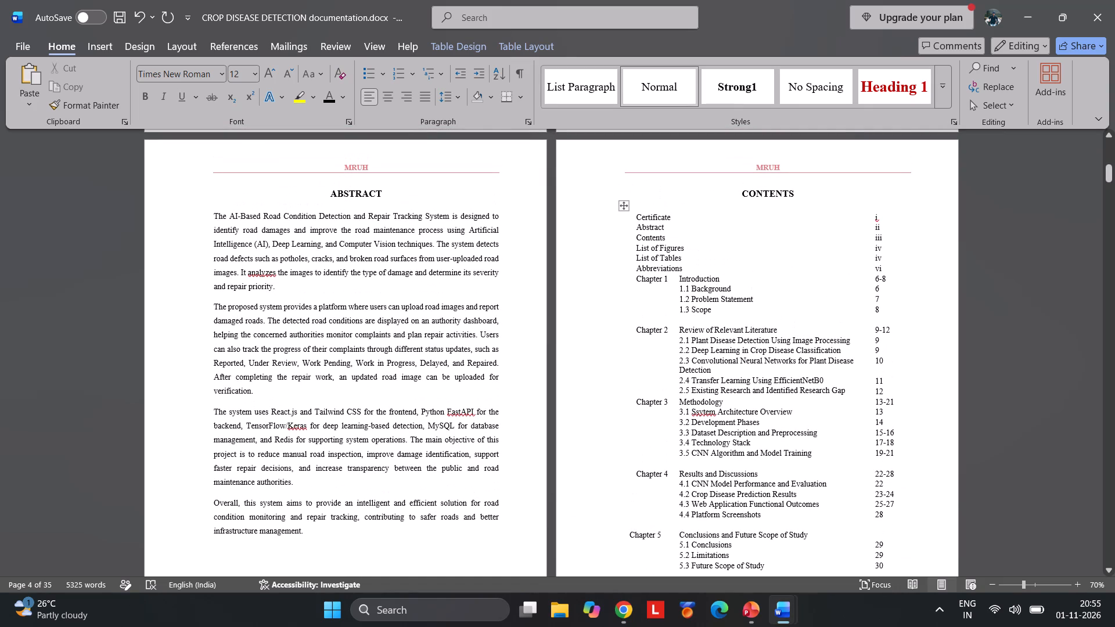
scroll(793, 343, "down", 1)
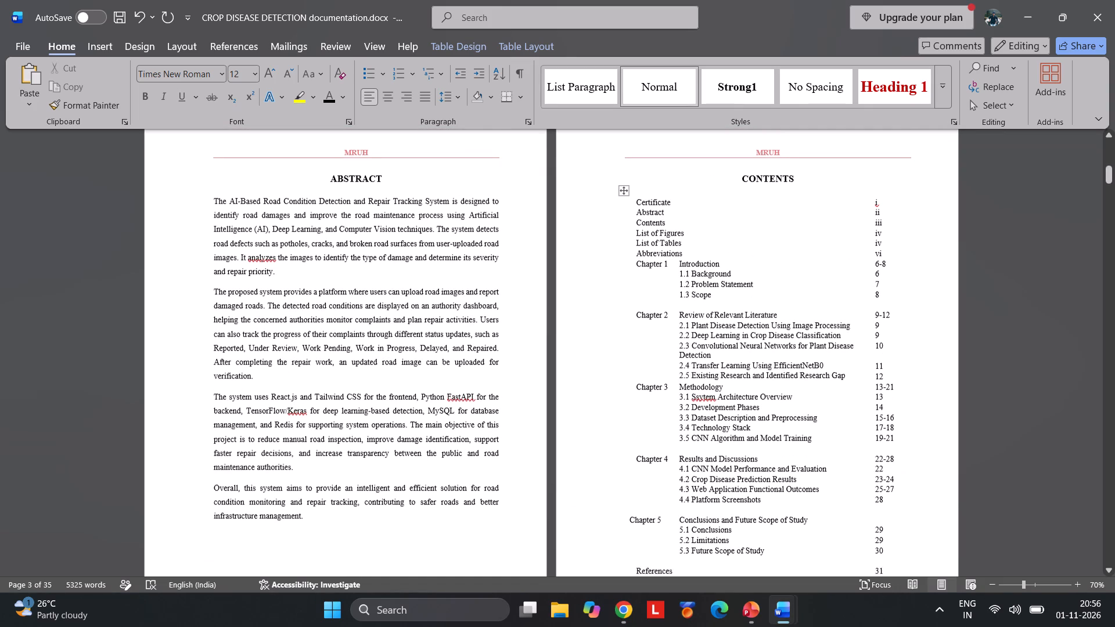
scroll(793, 343, "down", 5)
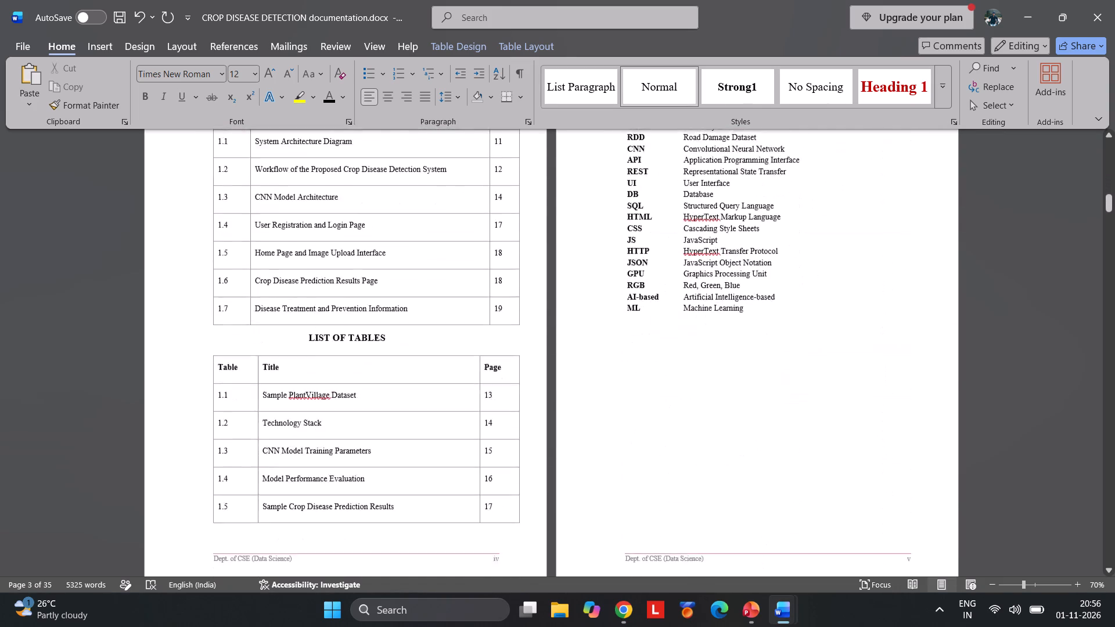
scroll(793, 343, "down", 7)
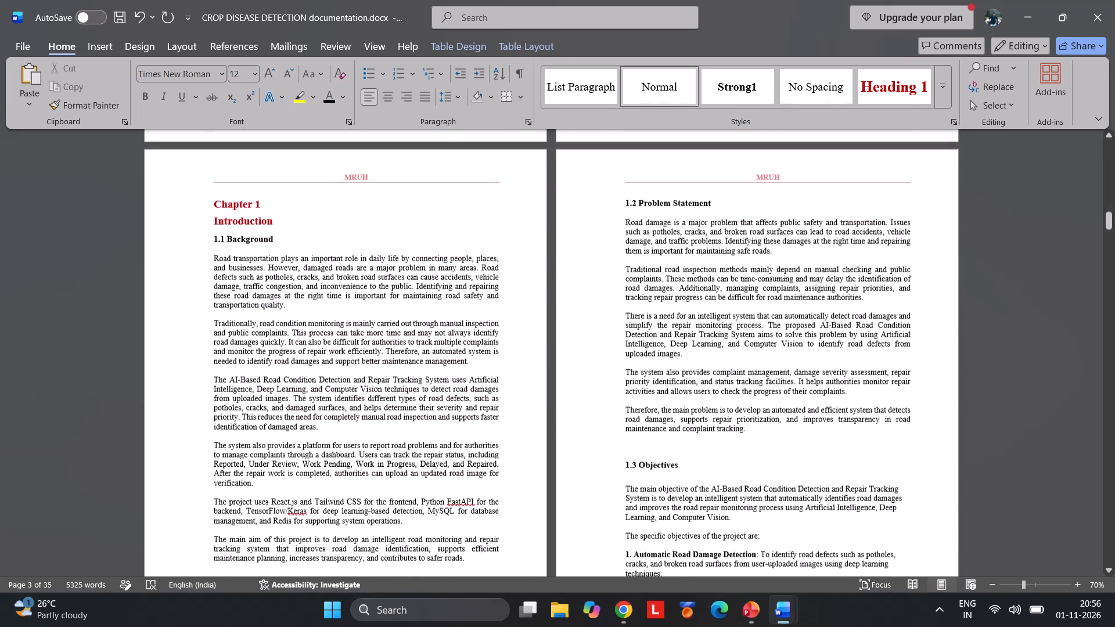
scroll(793, 343, "down", 6)
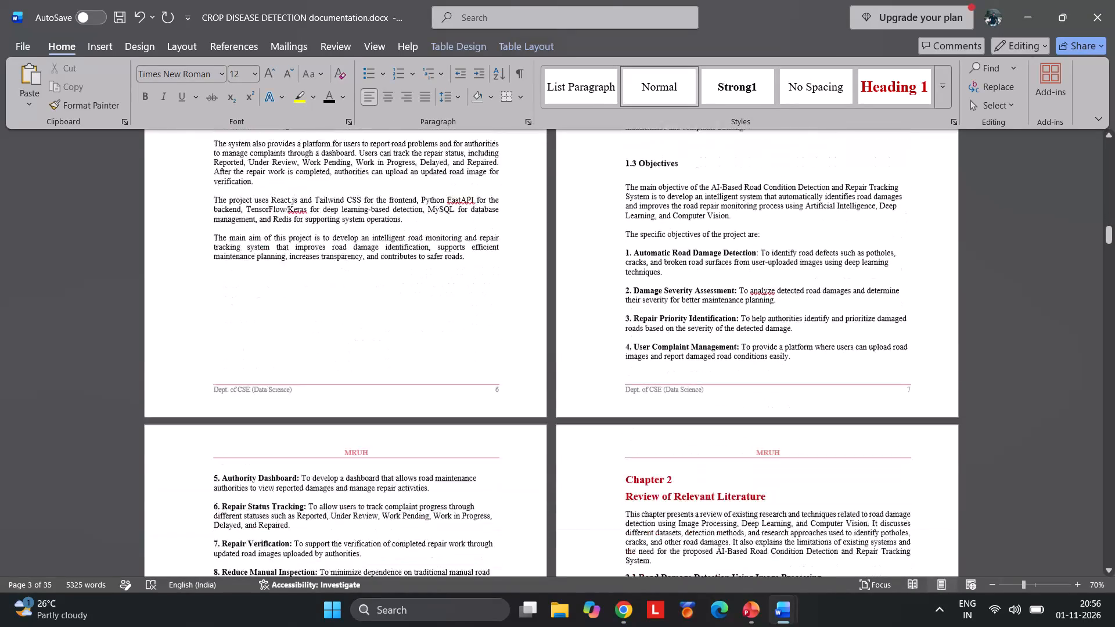
scroll(793, 343, "down", 5)
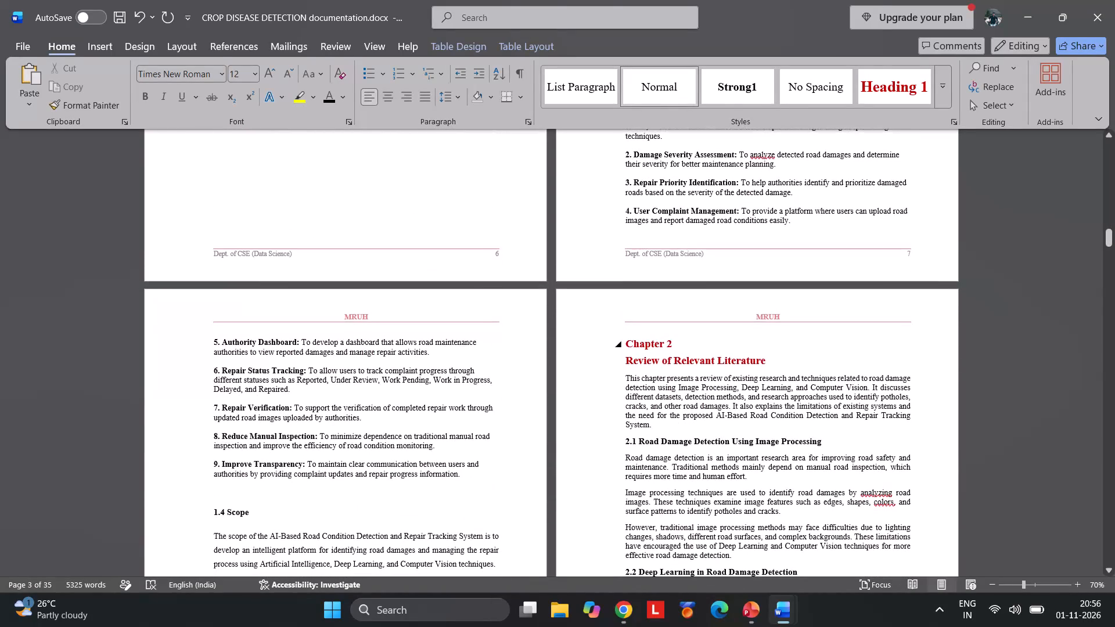
scroll(793, 343, "down", 2)
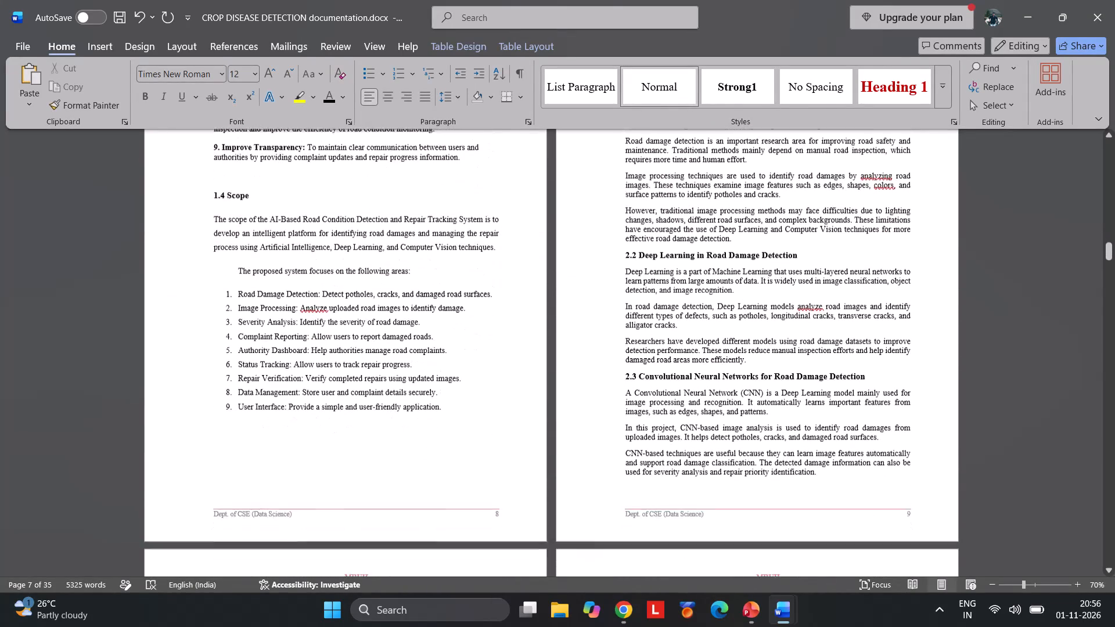
scroll(793, 343, "down", 1)
scroll(793, 343, "up", 5)
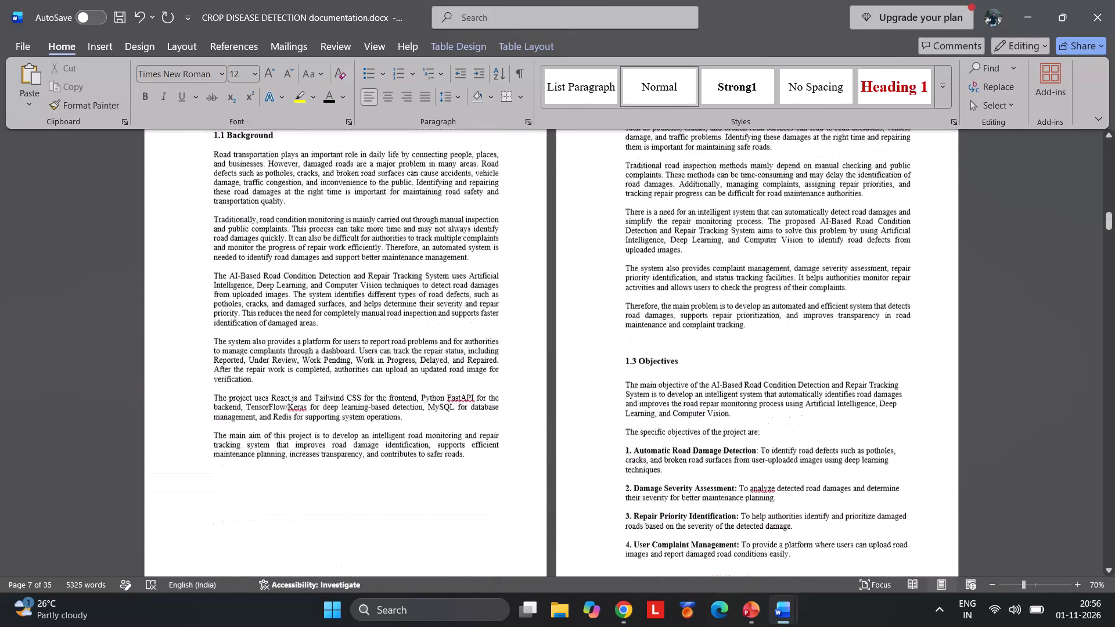
scroll(793, 343, "up", 6)
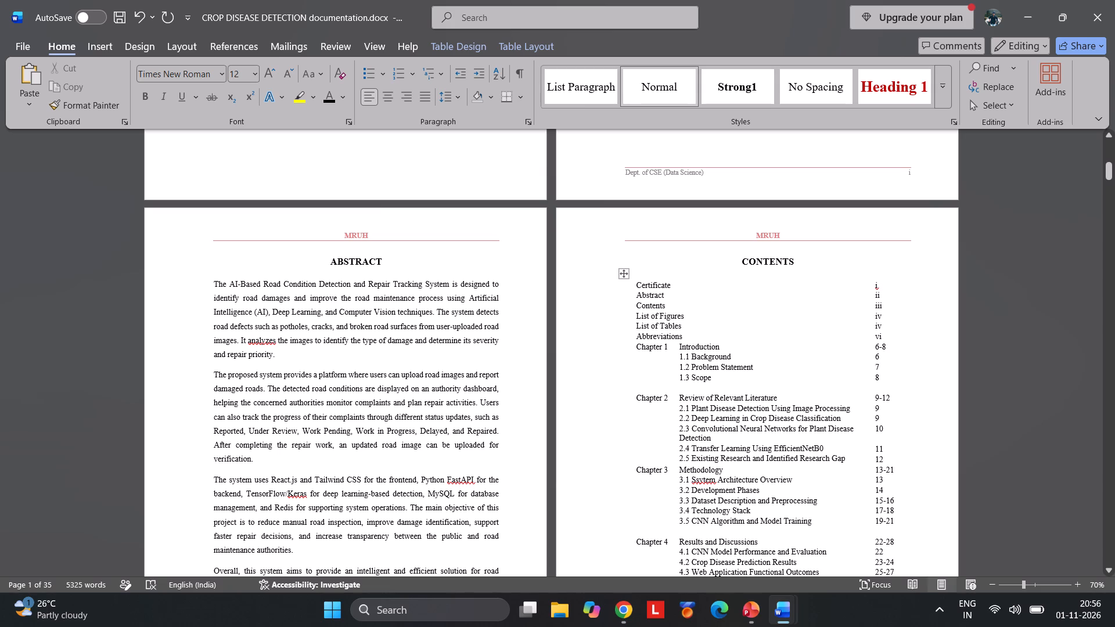
Check the page numbers on which Chapter 2 and its sections start and end against the Contents entries.
scroll(793, 392, "down", 1)
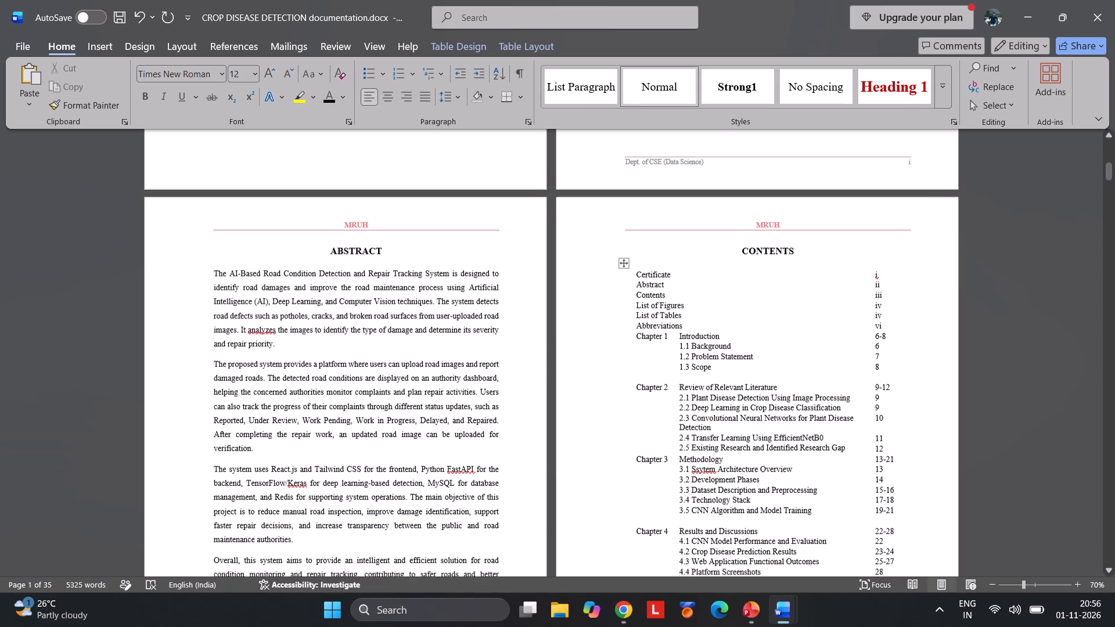
scroll(793, 392, "down", 9)
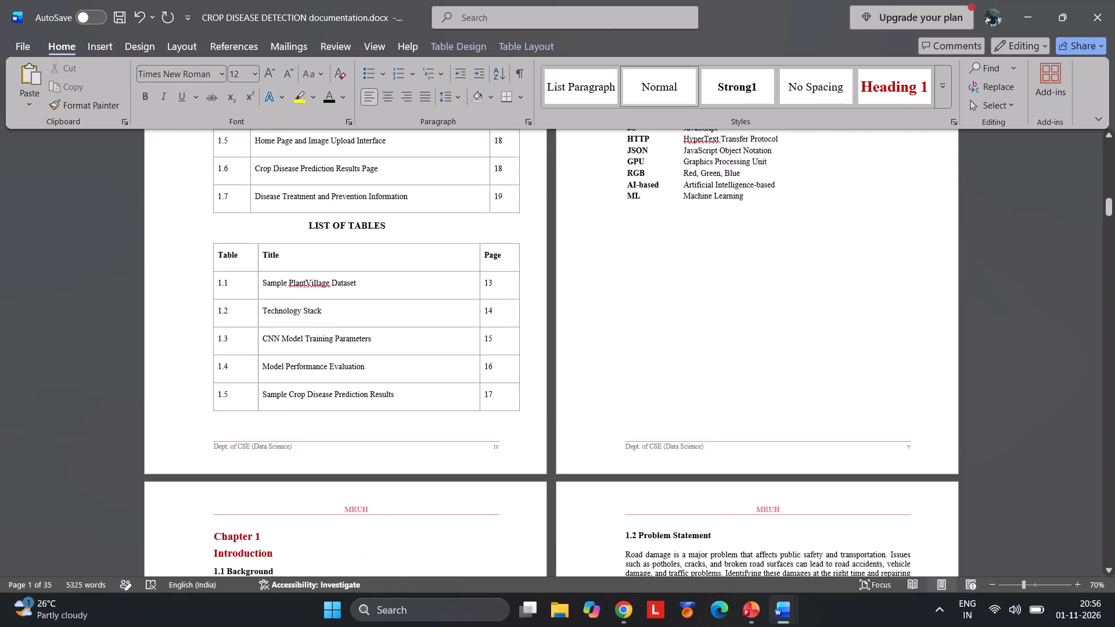
scroll(793, 392, "down", 8)
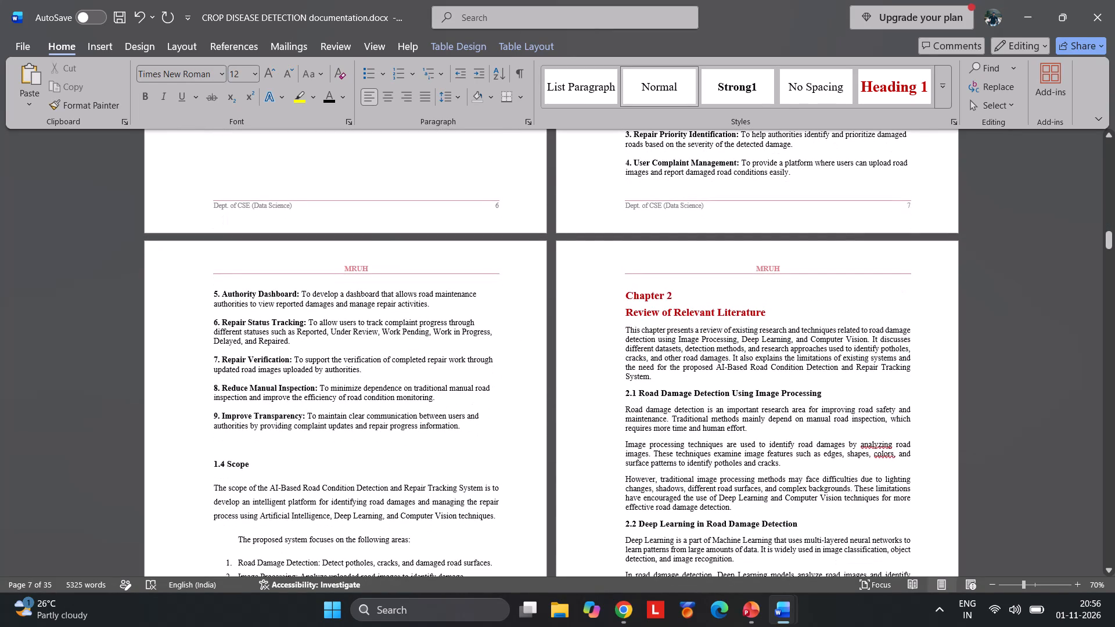
scroll(793, 392, "down", 3)
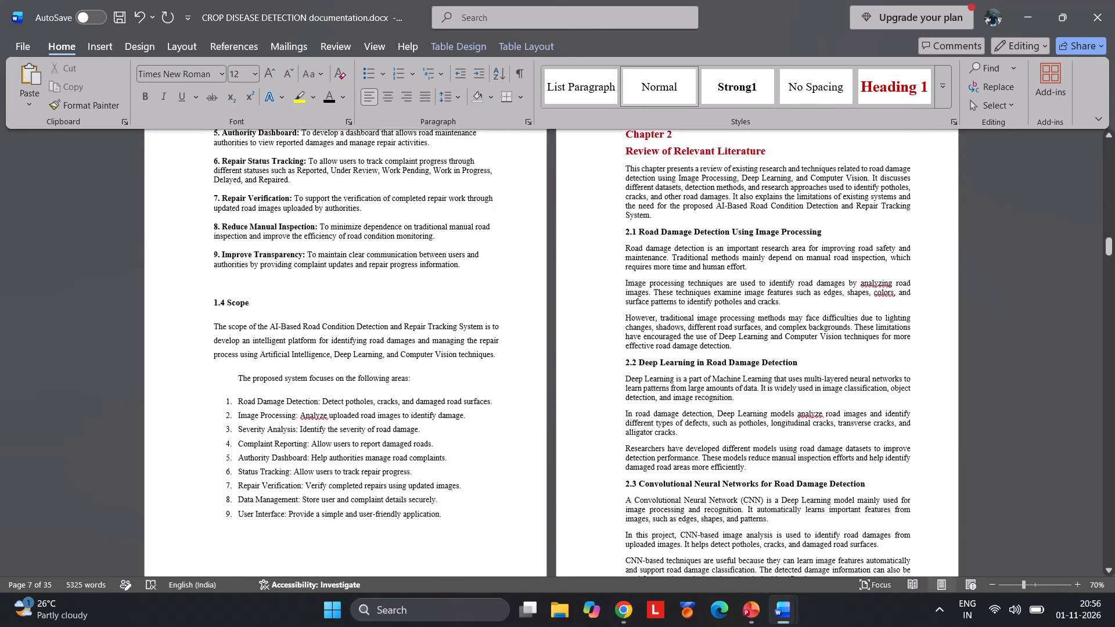
scroll(793, 392, "down", 5)
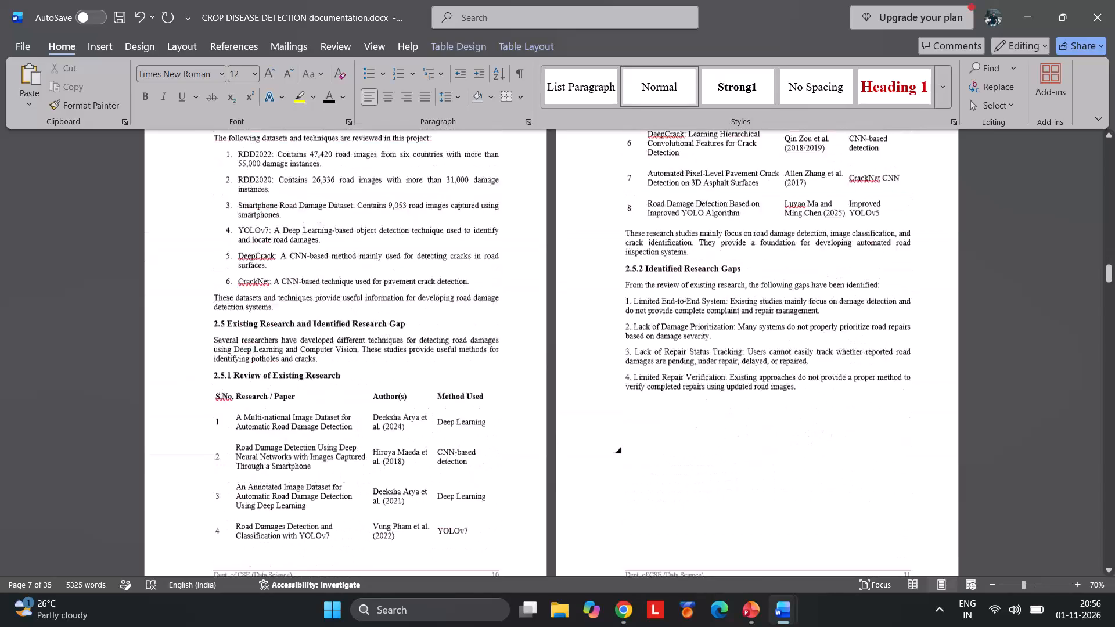
scroll(793, 392, "down", 1)
scroll(793, 392, "up", 1)
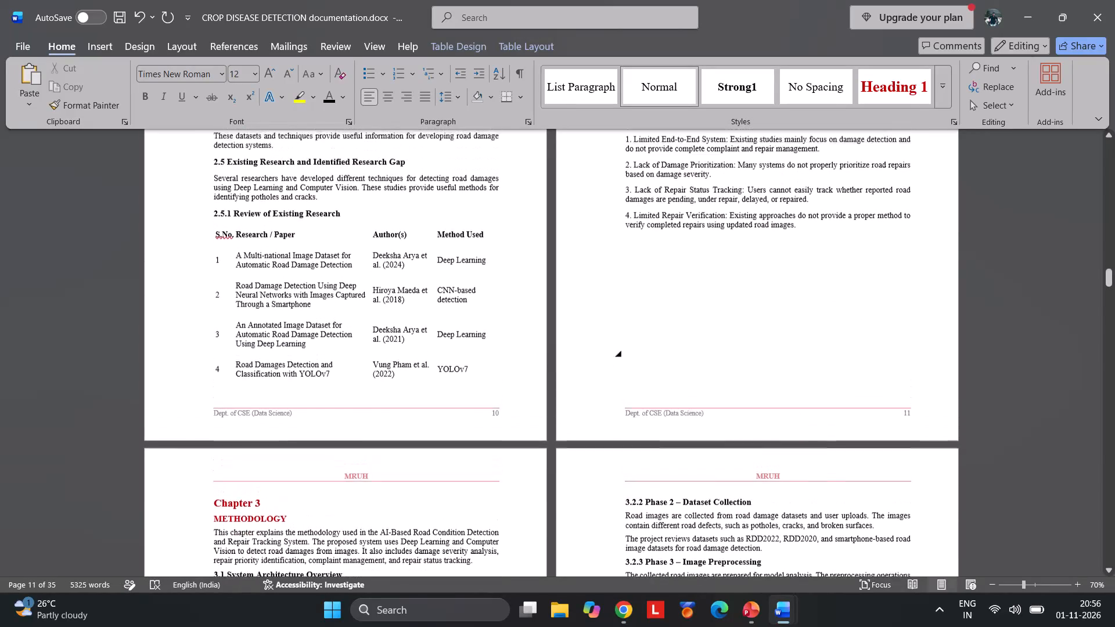
scroll(793, 392, "up", 5)
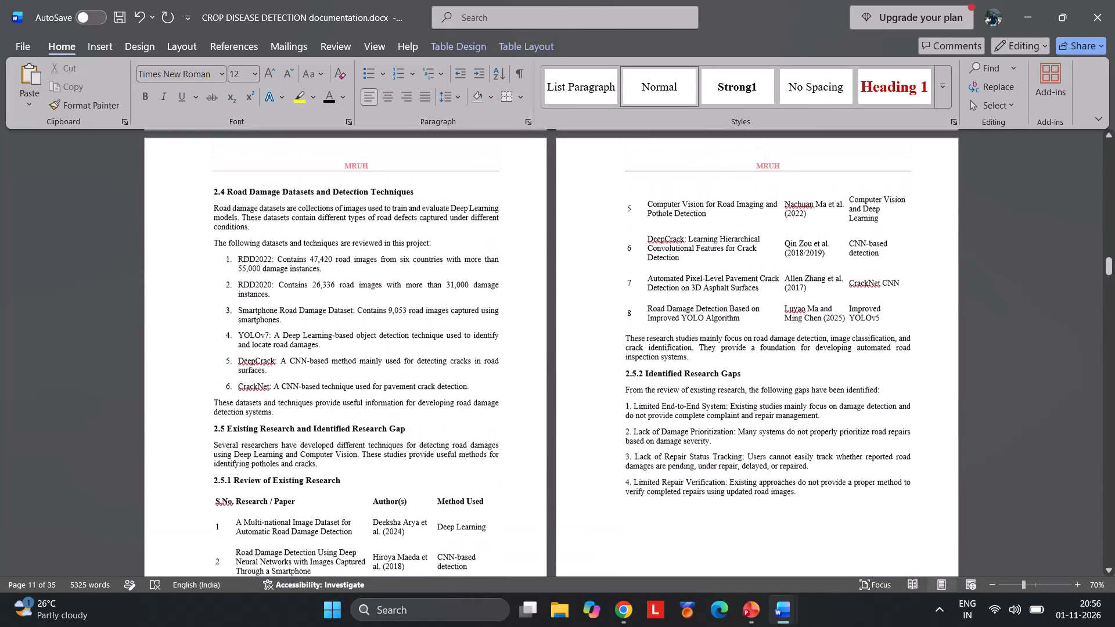
scroll(793, 392, "up", 4)
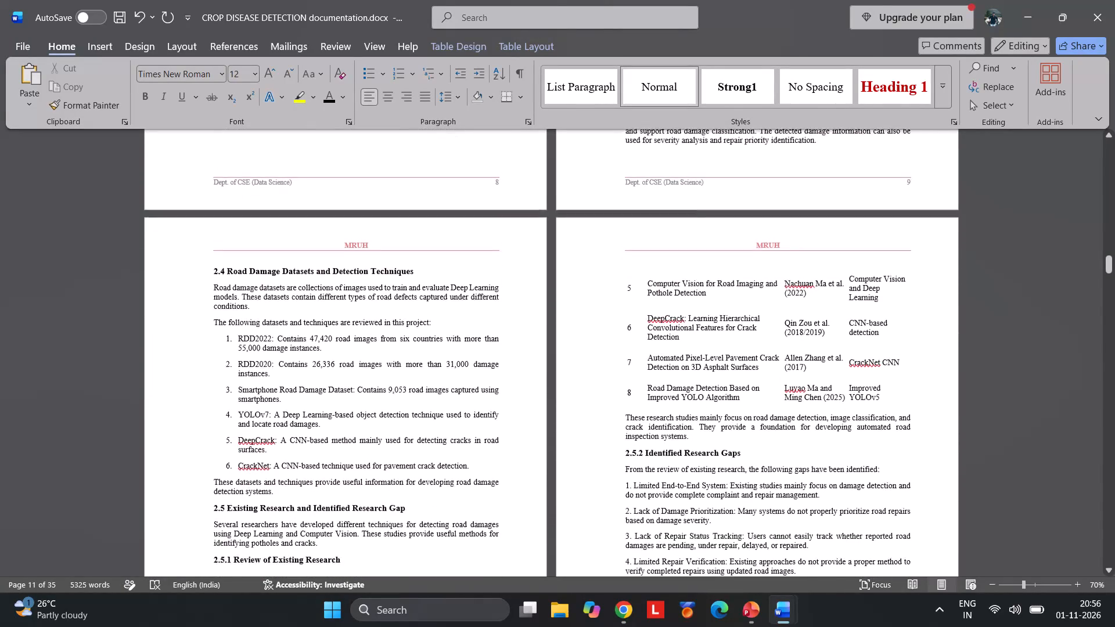
scroll(793, 392, "up", 5)
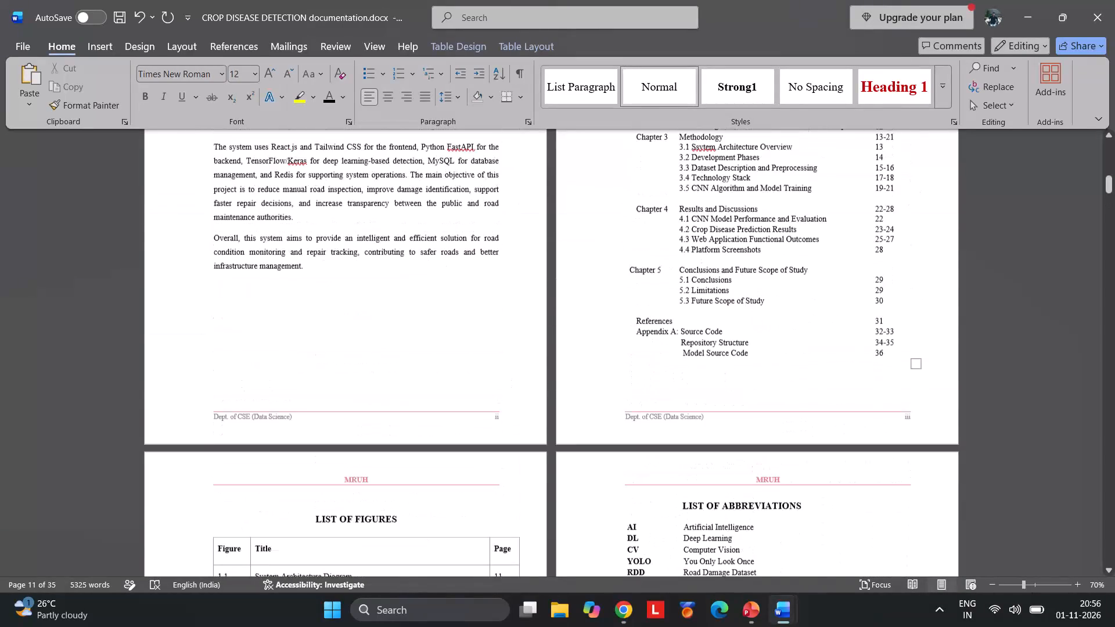
scroll(793, 392, "up", 2)
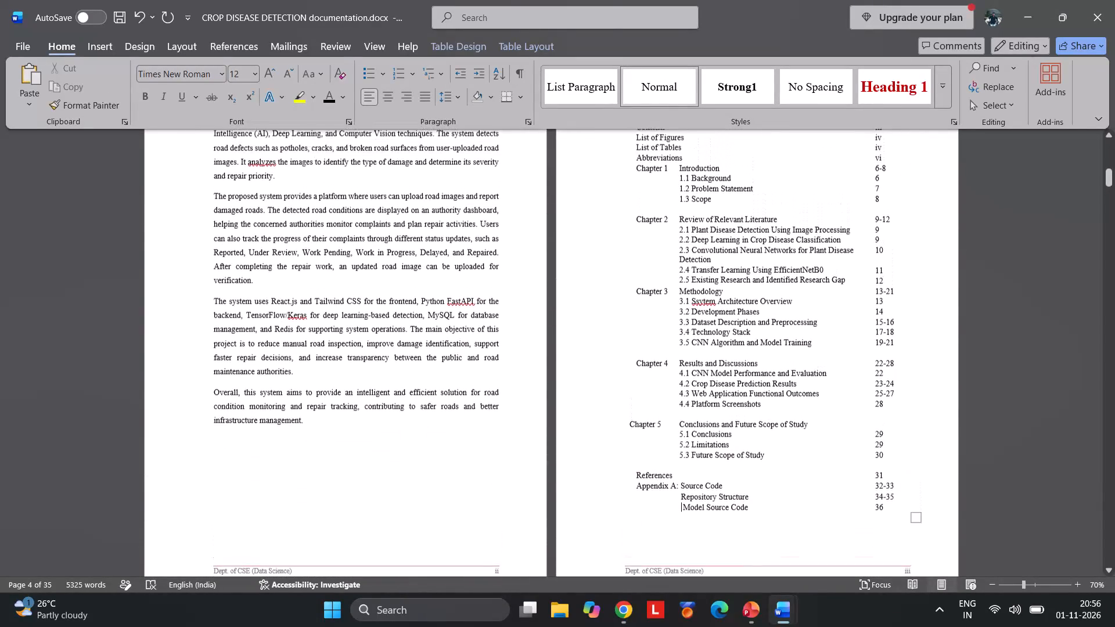
scroll(793, 392, "up", 1)
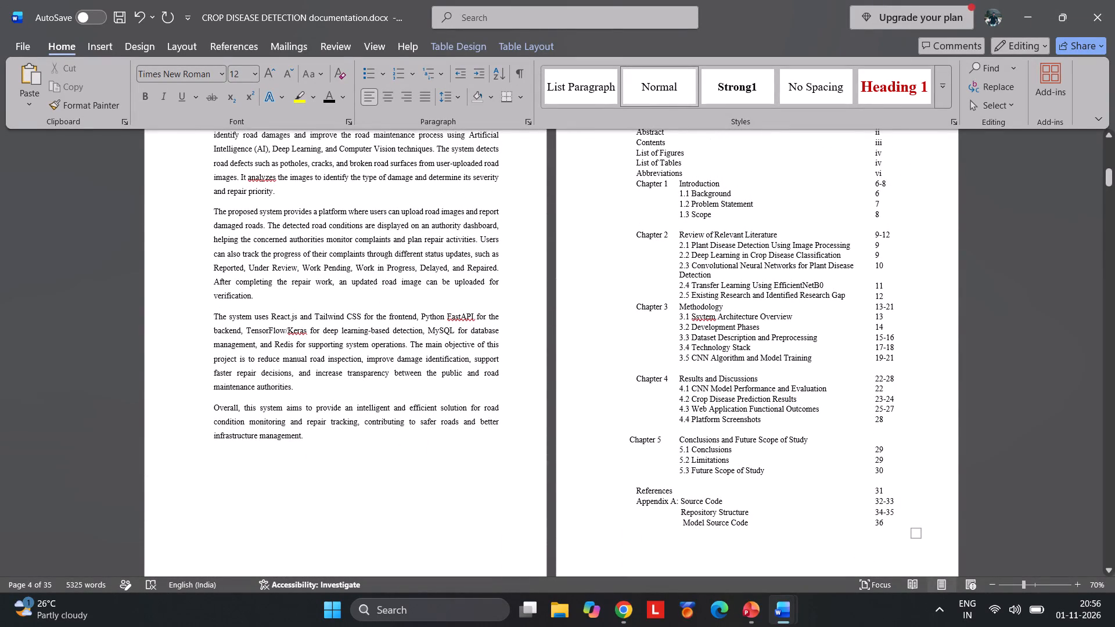
Change the page range of the Chapter 2 "Review of Relevant Literature" entry in the Contents to 9-11.
left_click(889, 235)
key("BackSpace")
key("1")
Replace the 2.1 entry's title in the Contents with "Road Damage Detection Using Image Processing", copied from the section 2.1 heading, leaving no extra line below.
scroll(731, 341, "down", 5)
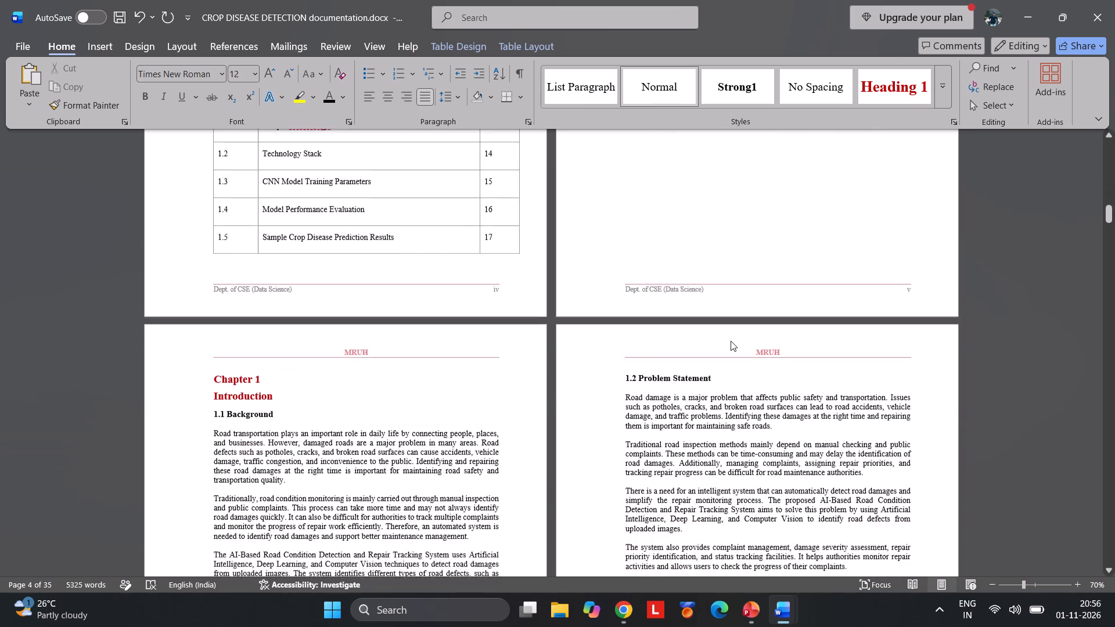
scroll(731, 341, "down", 8)
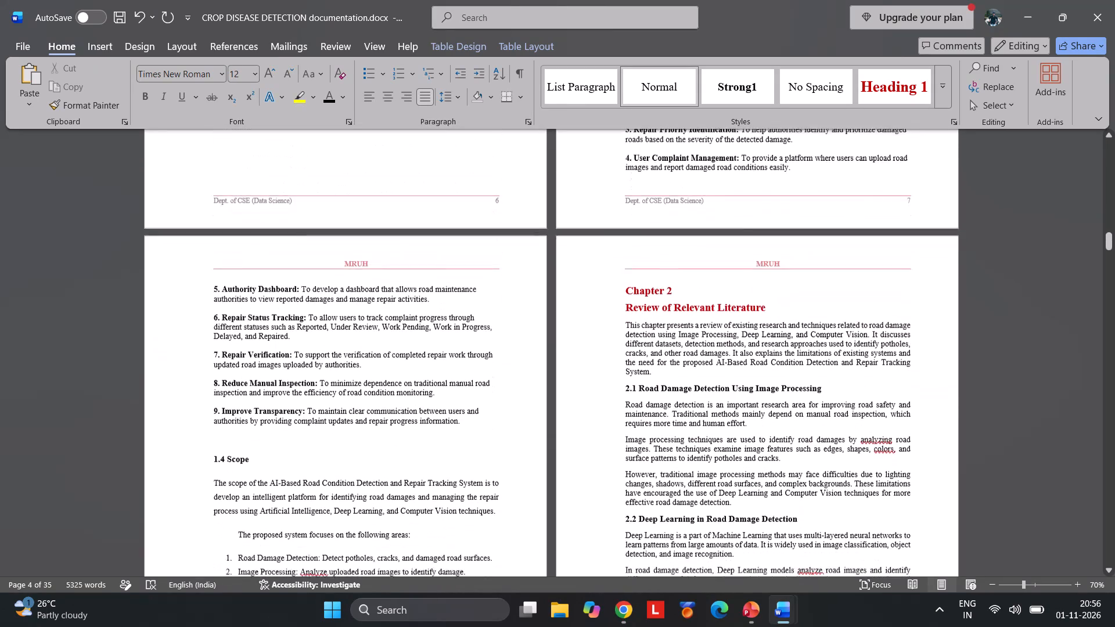
scroll(731, 341, "down", 1)
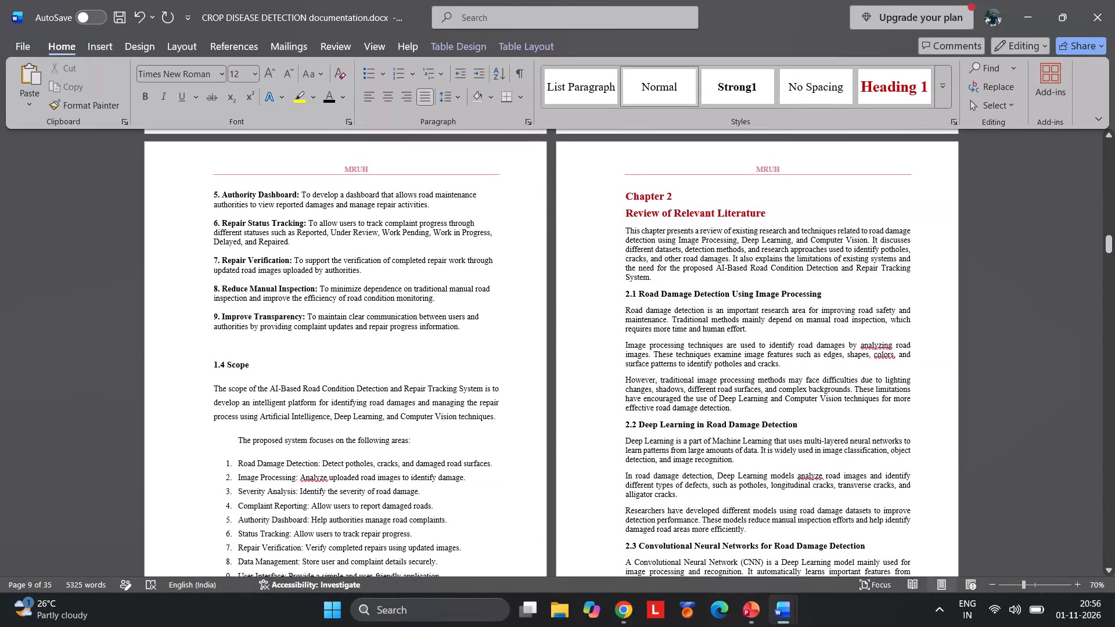
left_click_drag(821, 300, 650, 301)
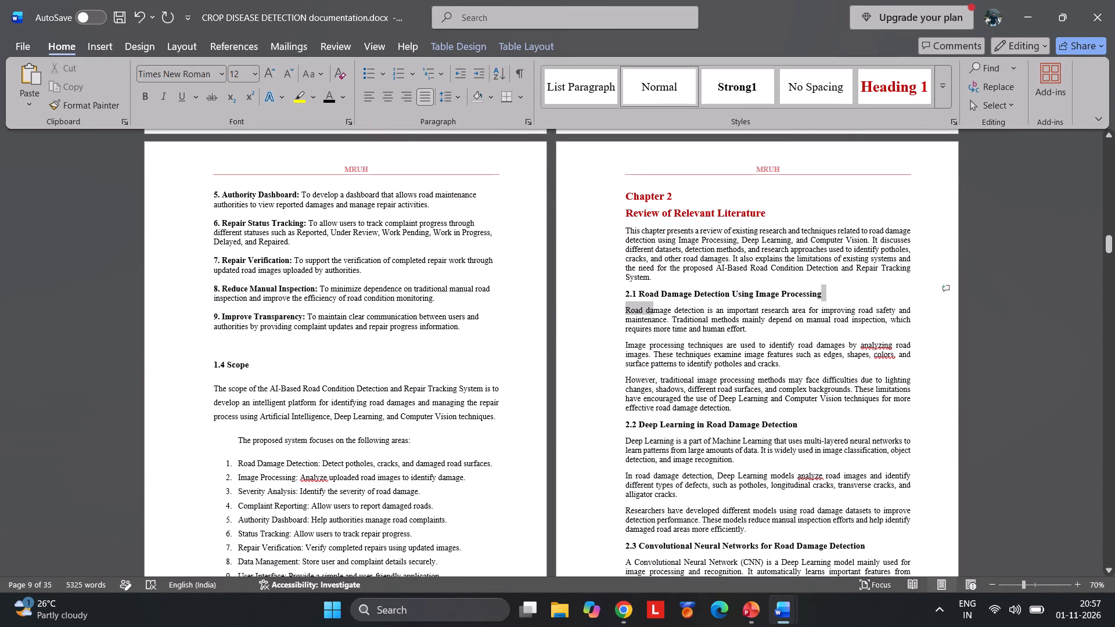
left_click_drag(650, 301, 644, 298)
key("ctrl+c")
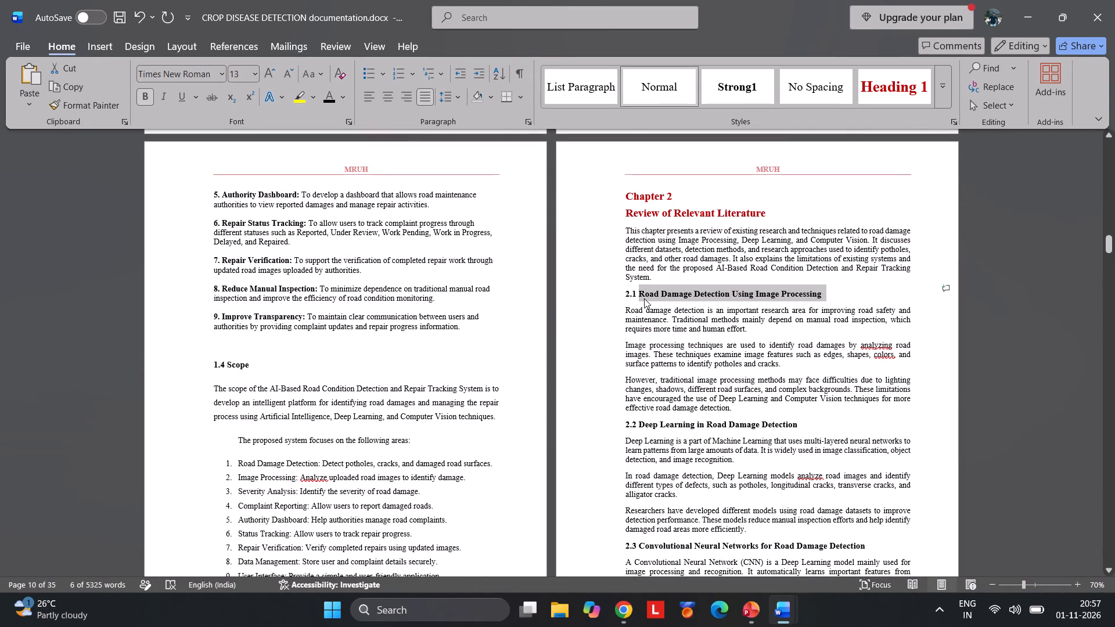
scroll(768, 342, "up", 8)
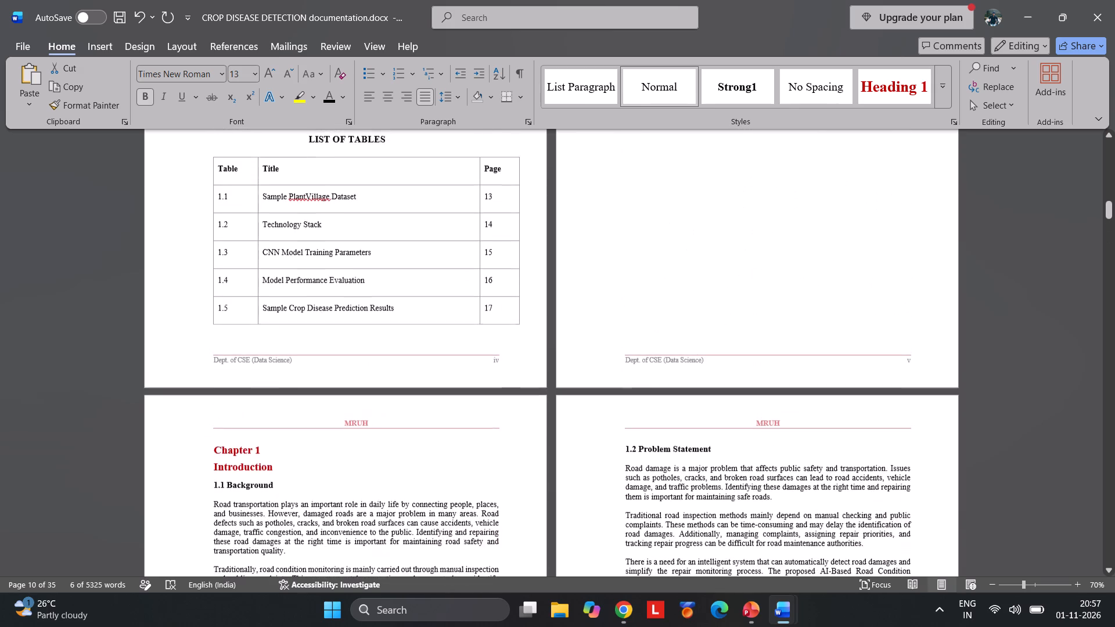
scroll(768, 342, "up", 6)
scroll(768, 342, "down", 1)
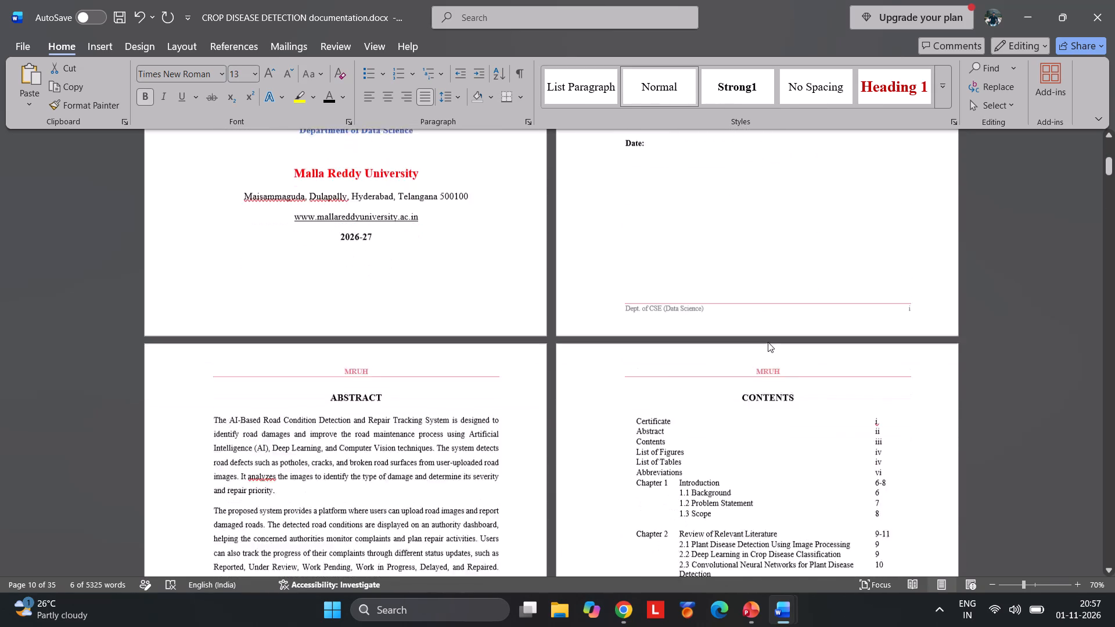
scroll(768, 342, "down", 4)
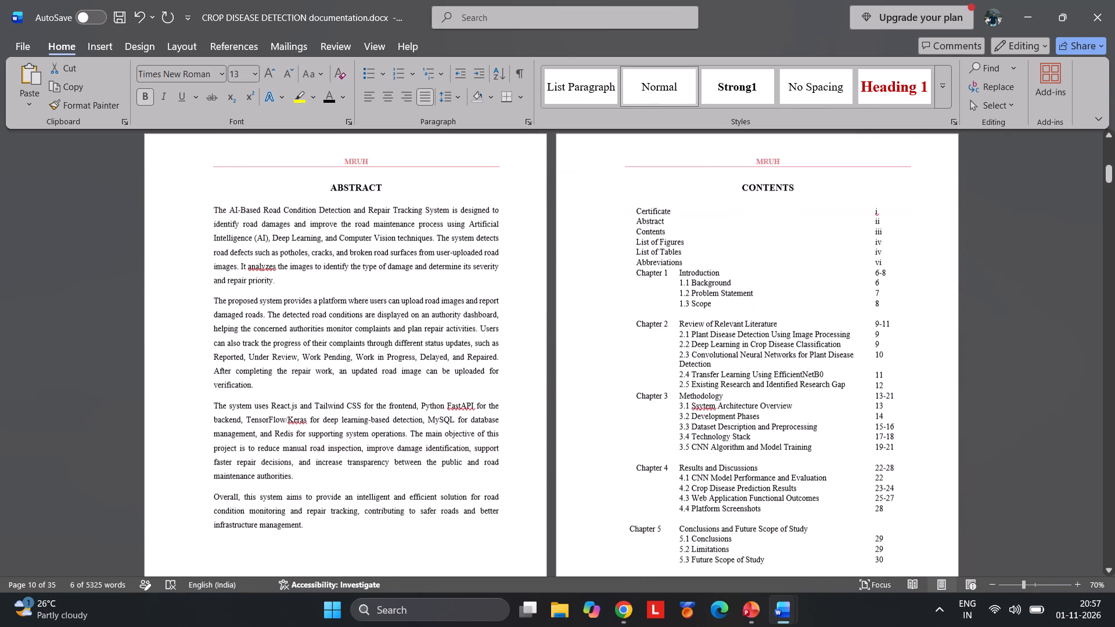
left_click(850, 332)
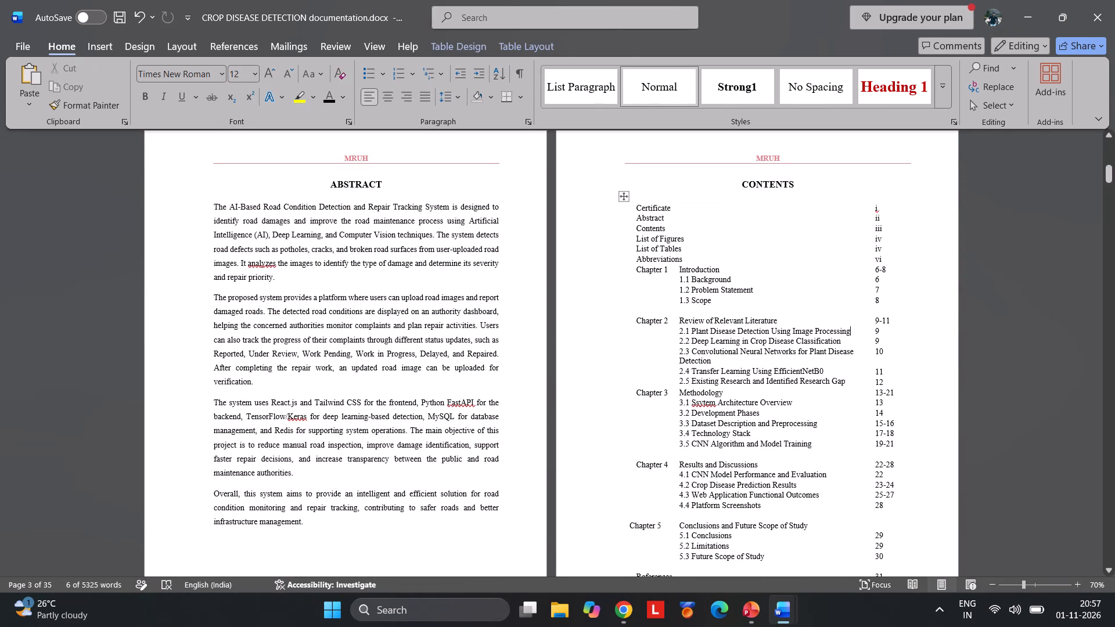
key("BackSpace")
key("BackSpace")
key("BackSpace")
key("BackSpace")
key("BackSpace")
key("BackSpace")
key("BackSpace")
key("BackSpace")
key("BackSpace")
key("BackSpace")
key("BackSpace")
key("BackSpace")
key("BackSpace")
key("BackSpace")
key("BackSpace")
key("BackSpace")
key("BackSpace")
key("BackSpace")
key("BackSpace")
key("BackSpace")
key("BackSpace")
key("BackSpace")
key("BackSpace")
key("BackSpace")
key("BackSpace")
key("BackSpace")
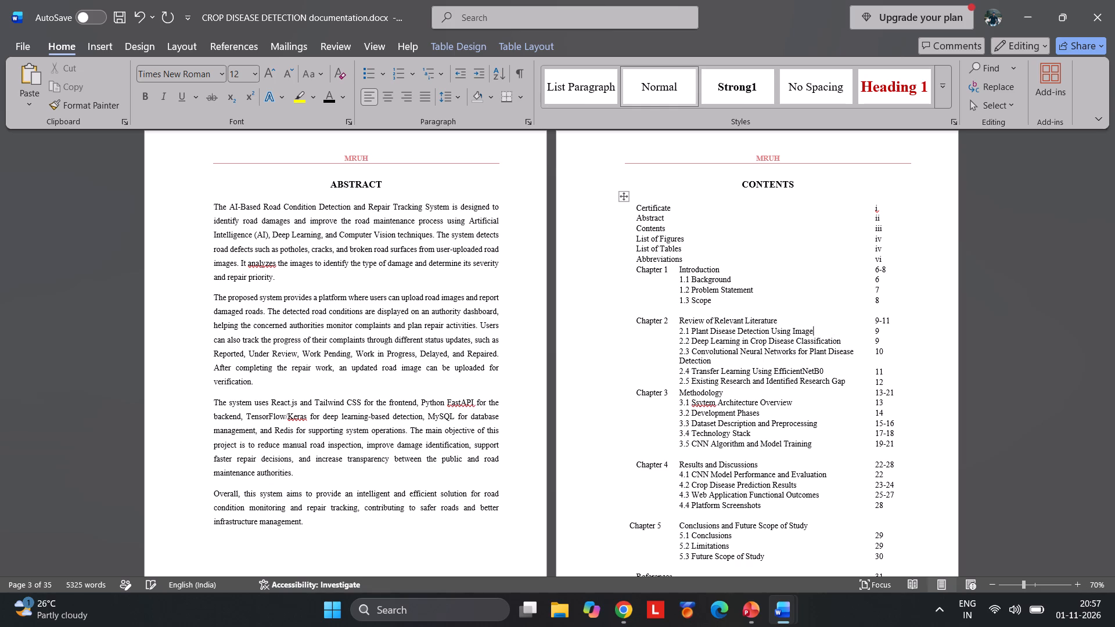
key("BackSpace")
key("BackSpace")
key("BackSpace")
key("BackSpace")
key("BackSpace")
key("BackSpace")
key("BackSpace")
key("BackSpace")
key("BackSpace")
key("BackSpace")
key("BackSpace")
key("BackSpace")
key("BackSpace")
key("BackSpace")
key("BackSpace")
key("BackSpace")
key("BackSpace")
key("BackSpace")
key("BackSpace")
key("BackSpace")
key("BackSpace")
key("BackSpace")
key("BackSpace")
key("BackSpace")
key("BackSpace")
key("BackSpace")
key("BackSpace")
key("BackSpace")
key("BackSpace")
key("BackSpace")
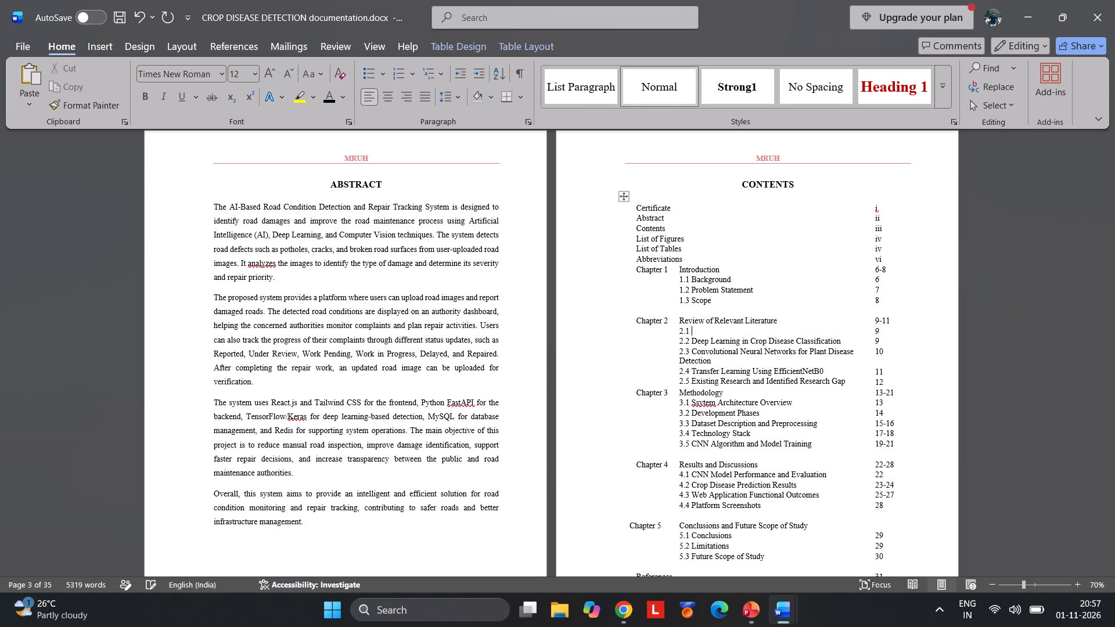
key("ctrl+v")
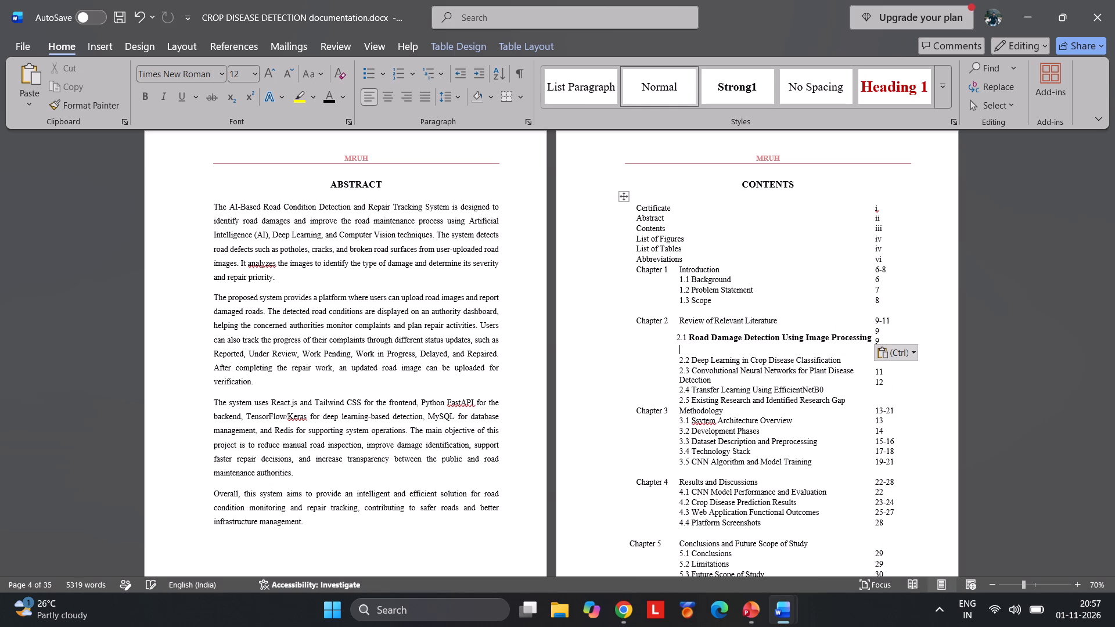
key("BackSpace")
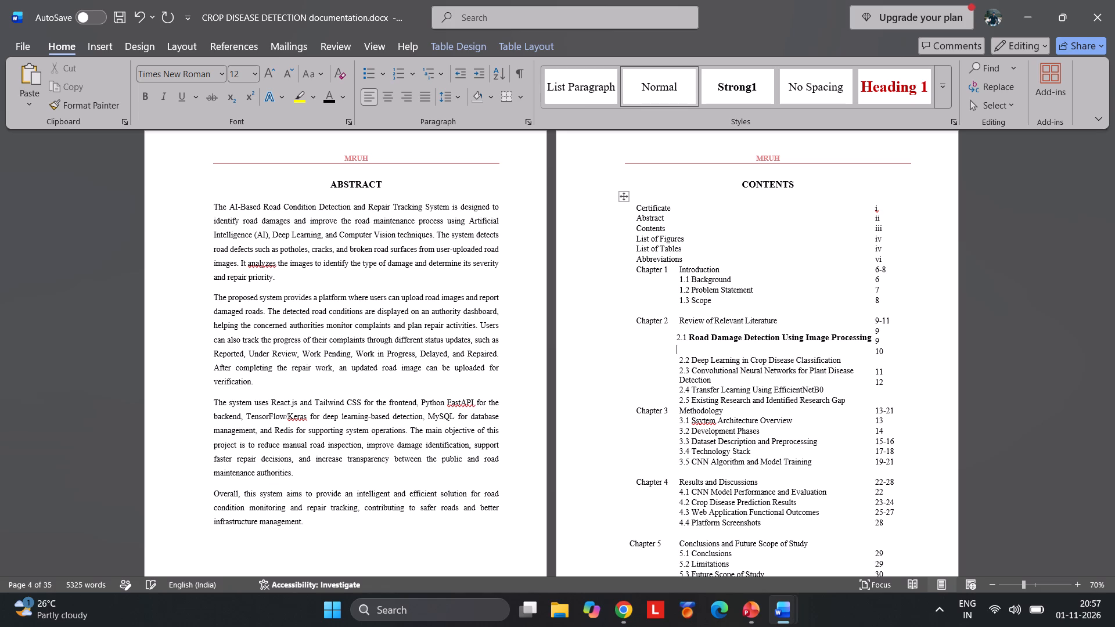
key("BackSpace")
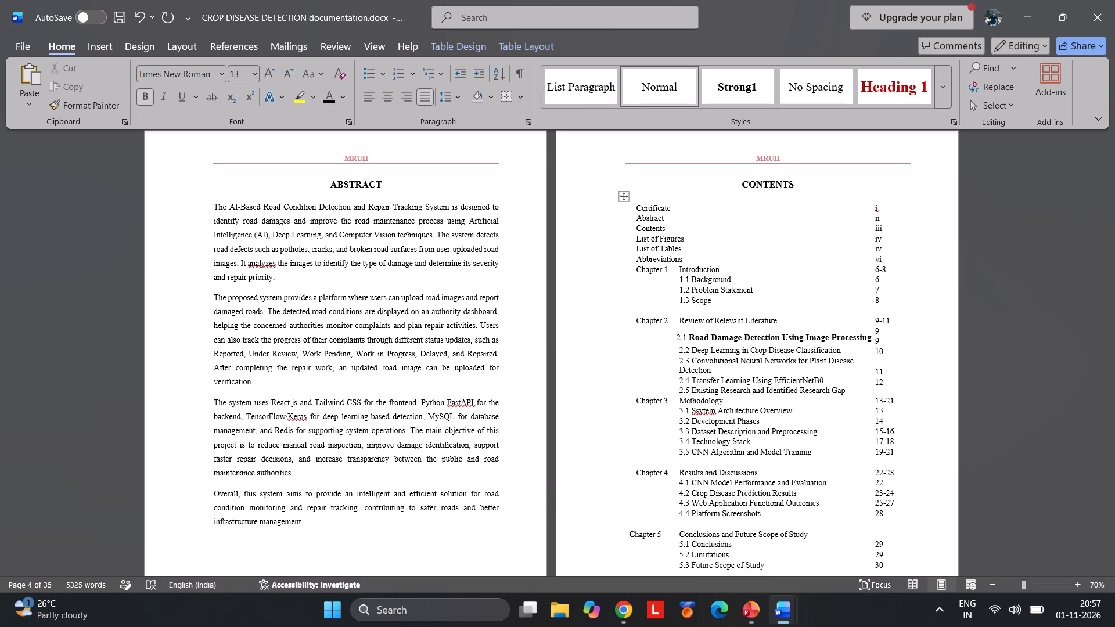
Remove the bold from the 2.1 entry's title in the Contents and set its font size to 12.
left_click_drag(869, 338, 786, 341)
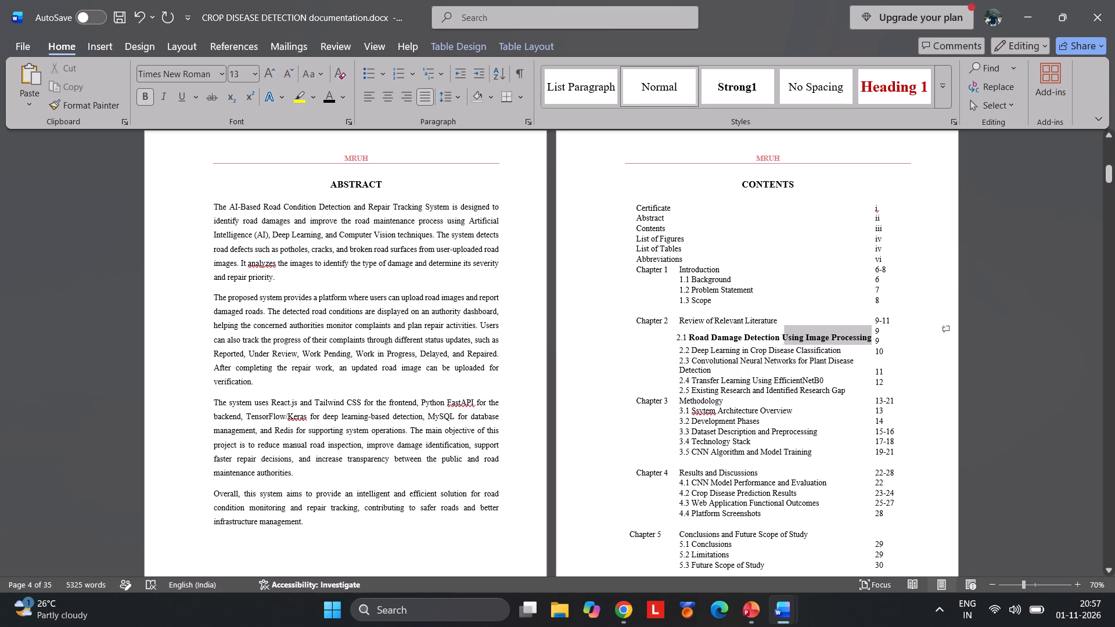
left_click_drag(786, 341, 692, 341)
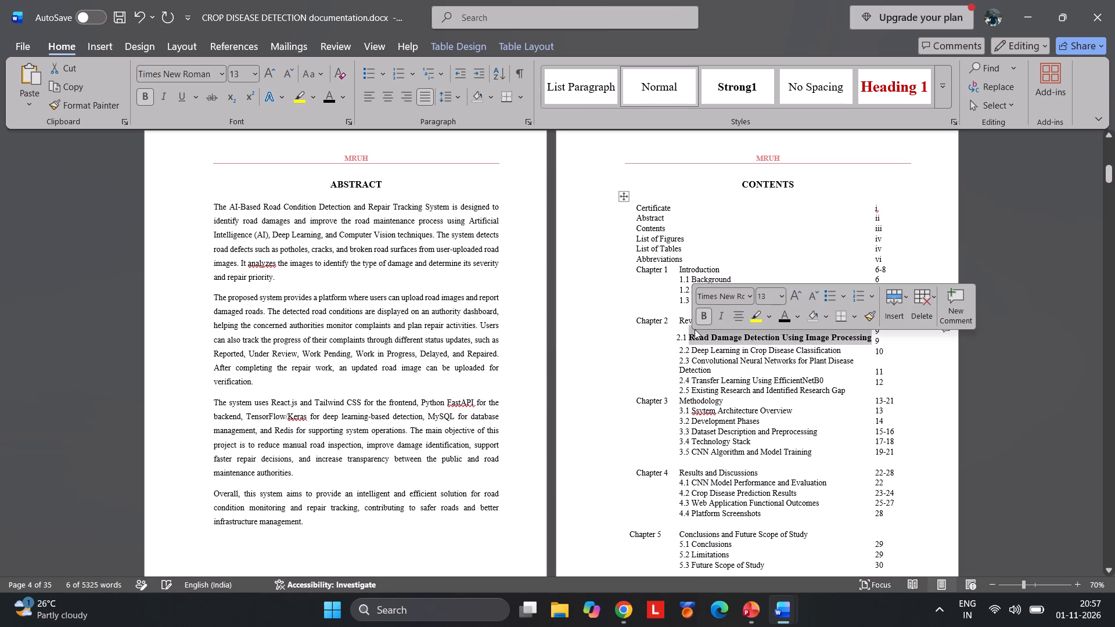
left_click(704, 313)
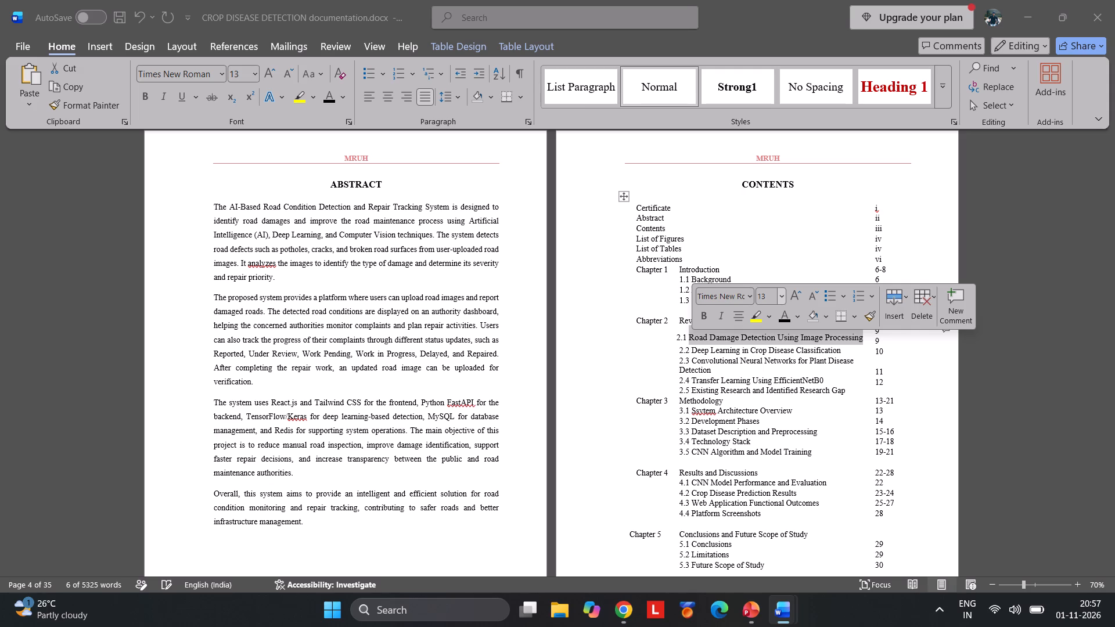
double_click(767, 298)
key("BackSpace")
key("2")
key("Return")
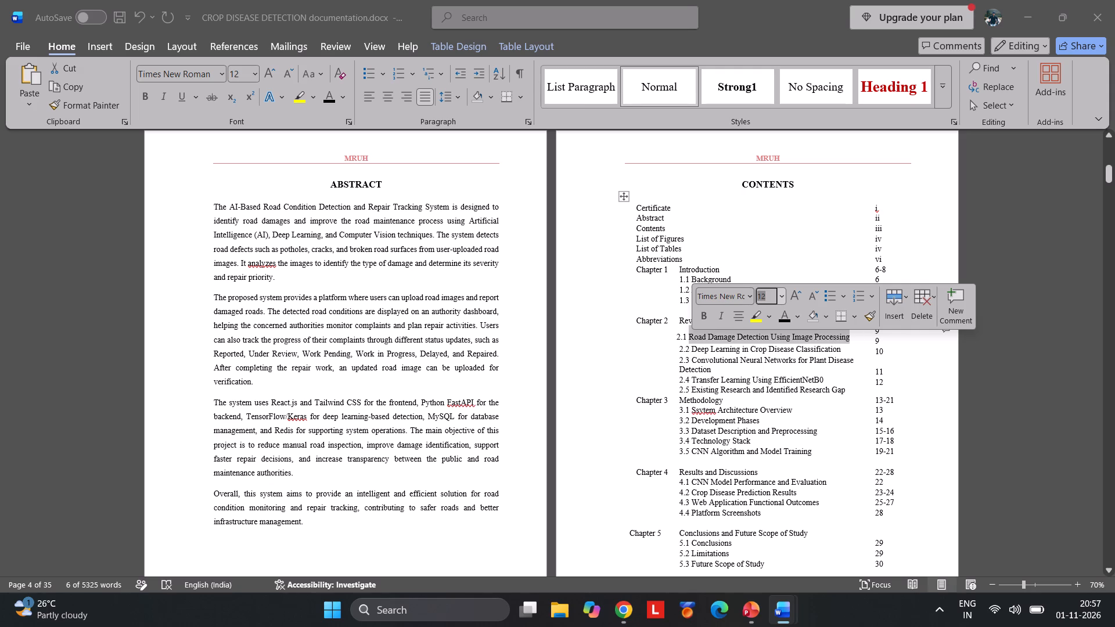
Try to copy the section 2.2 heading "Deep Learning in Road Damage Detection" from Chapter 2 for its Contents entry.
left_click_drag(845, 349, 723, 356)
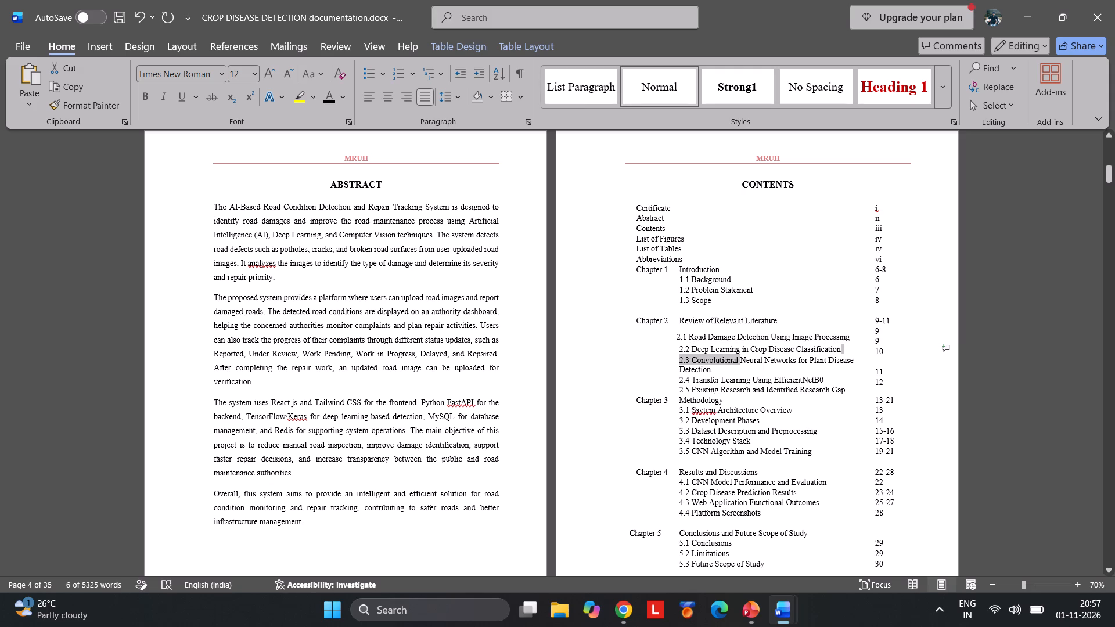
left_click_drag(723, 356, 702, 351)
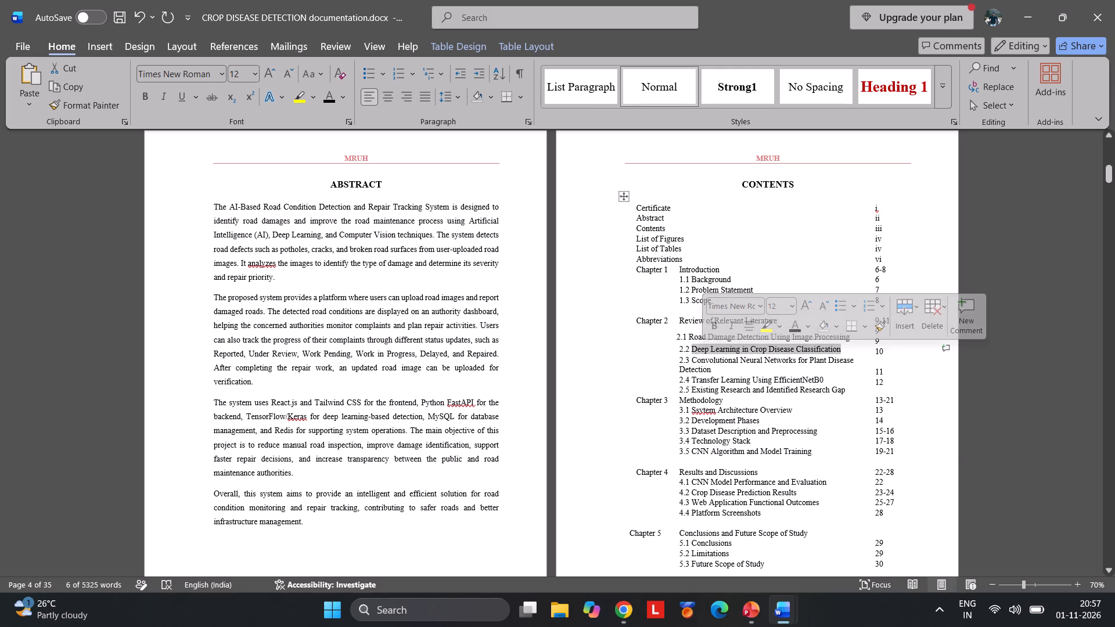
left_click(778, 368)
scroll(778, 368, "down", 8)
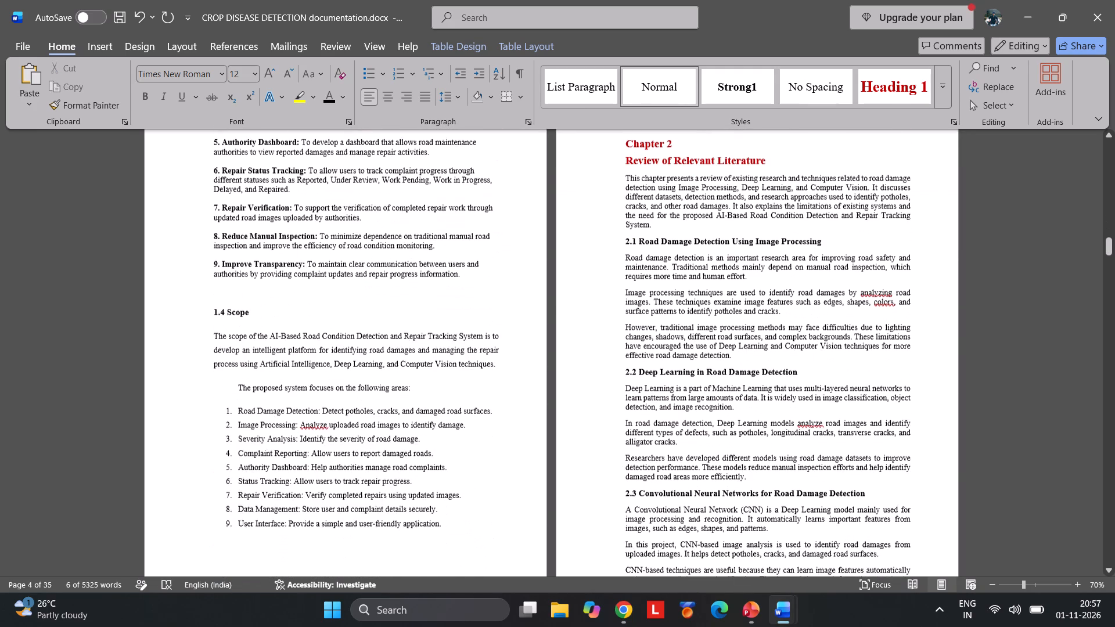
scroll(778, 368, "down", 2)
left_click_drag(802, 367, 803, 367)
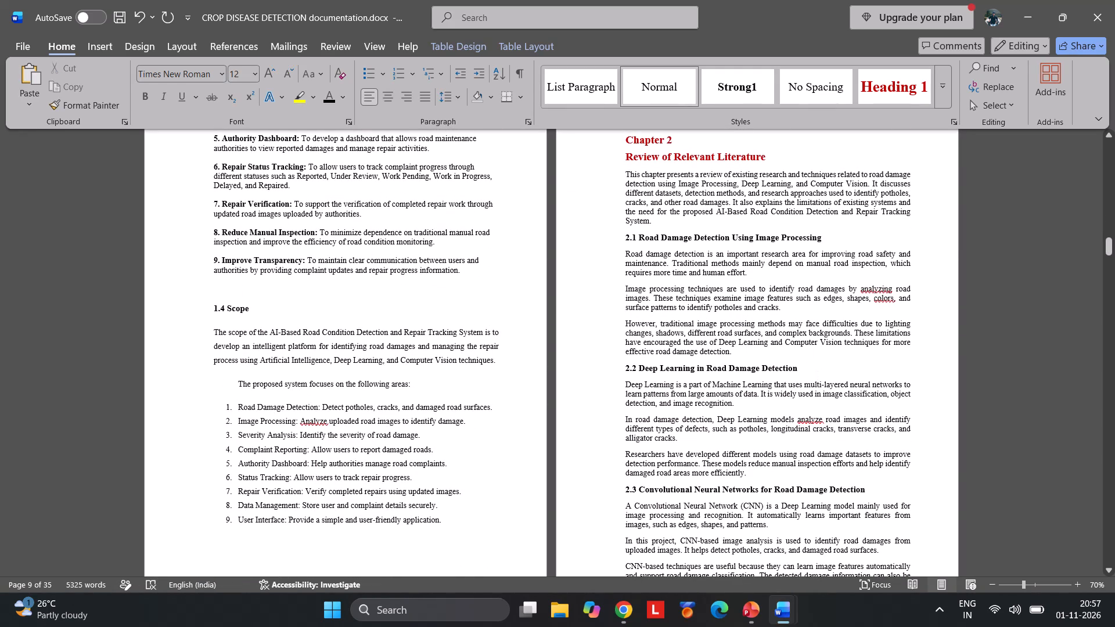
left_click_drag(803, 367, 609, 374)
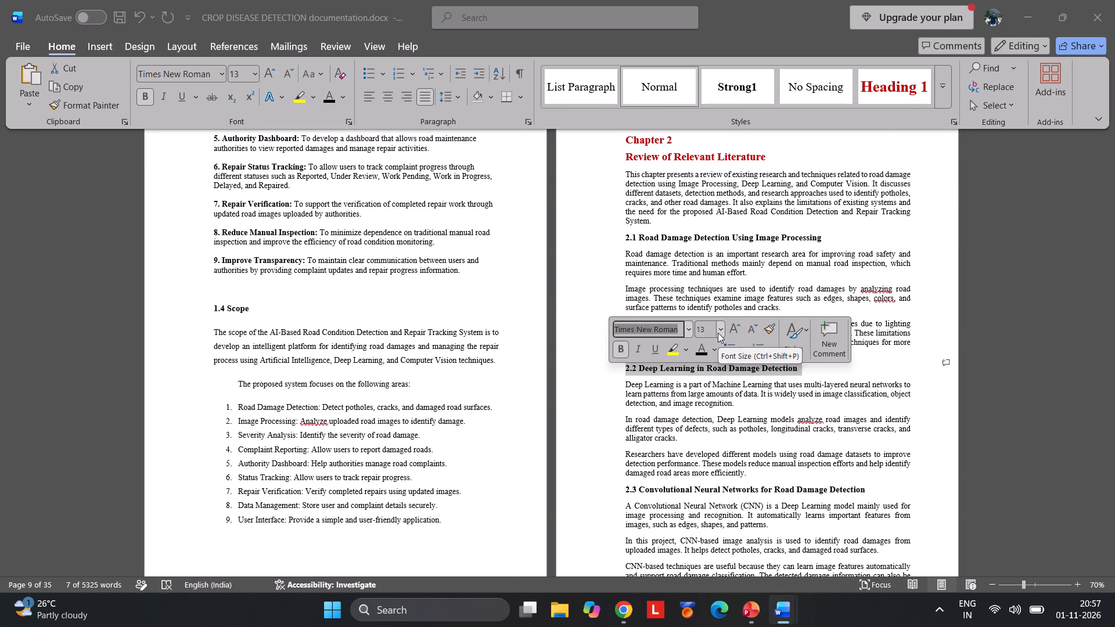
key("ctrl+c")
Delete the title "Deep Learning in Crop Disease Classification" from the 2.2 entry in the Contents, keeping the section number.
scroll(685, 259, "up", 3)
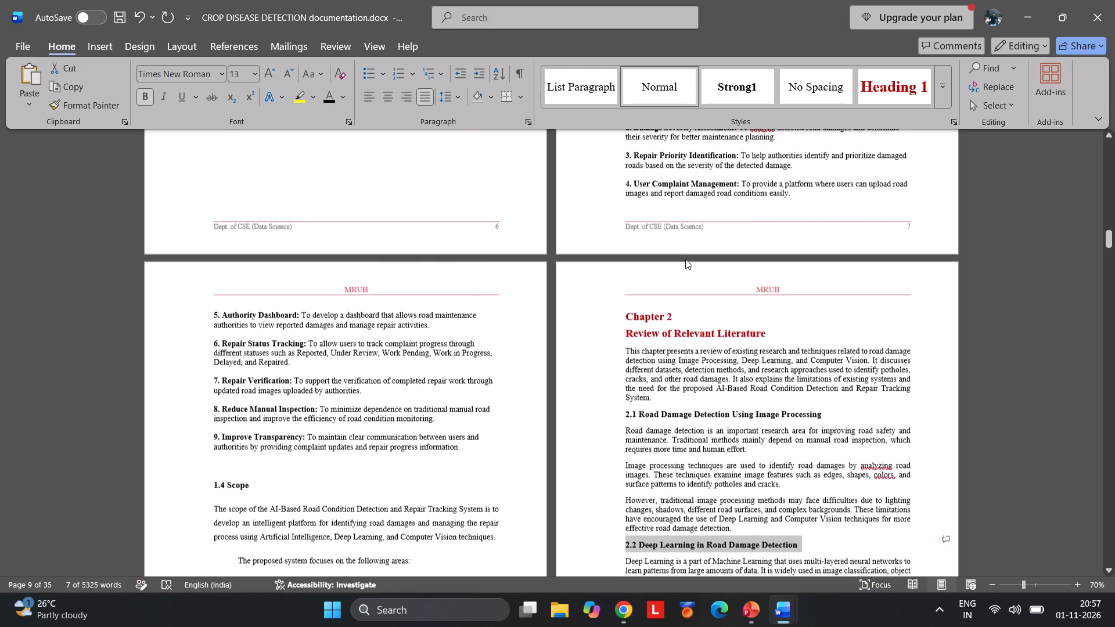
scroll(685, 259, "up", 7)
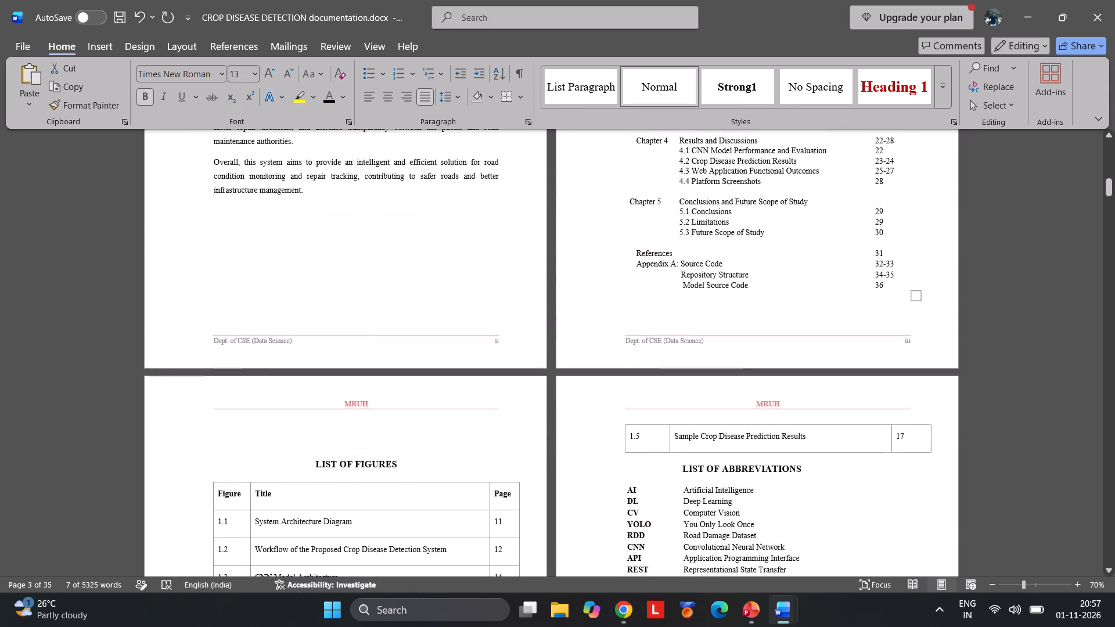
scroll(685, 259, "up", 2)
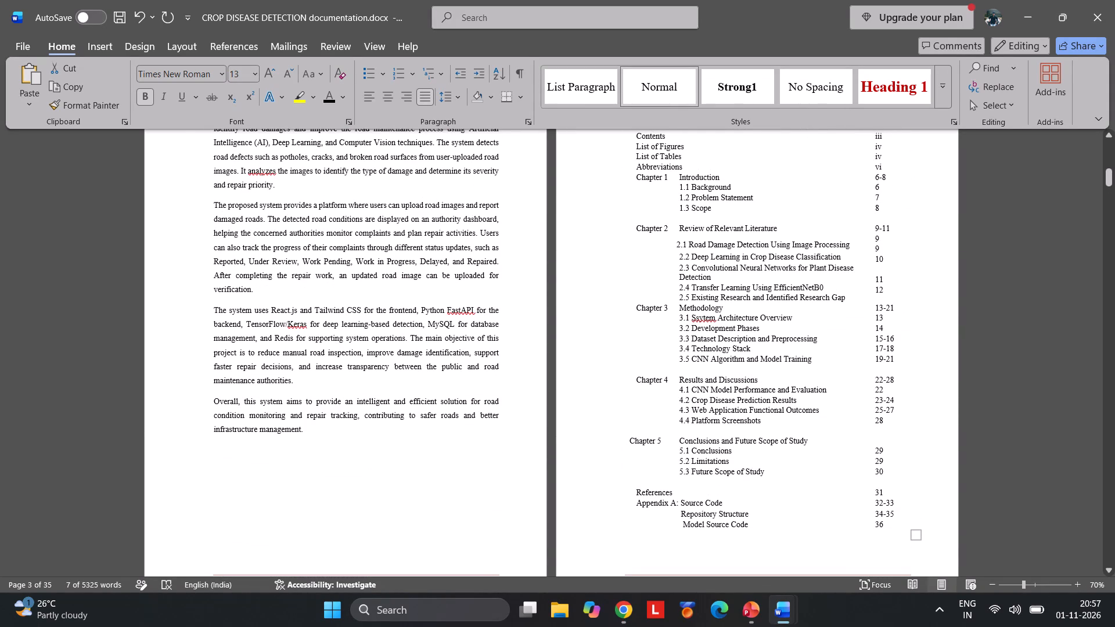
left_click_drag(843, 259, 700, 259)
key("BackSpace")
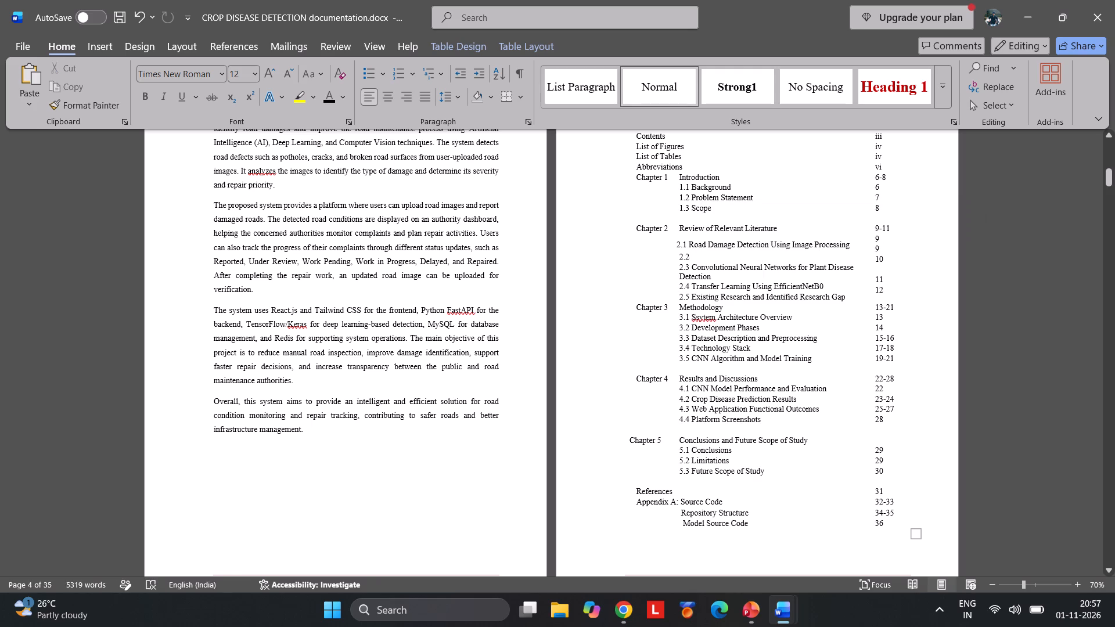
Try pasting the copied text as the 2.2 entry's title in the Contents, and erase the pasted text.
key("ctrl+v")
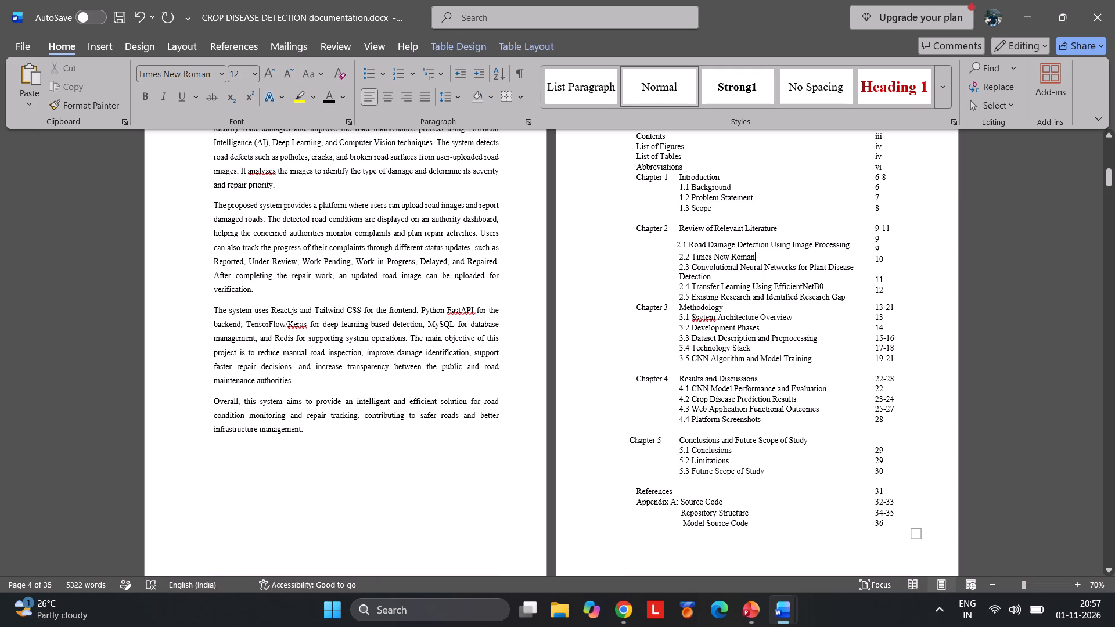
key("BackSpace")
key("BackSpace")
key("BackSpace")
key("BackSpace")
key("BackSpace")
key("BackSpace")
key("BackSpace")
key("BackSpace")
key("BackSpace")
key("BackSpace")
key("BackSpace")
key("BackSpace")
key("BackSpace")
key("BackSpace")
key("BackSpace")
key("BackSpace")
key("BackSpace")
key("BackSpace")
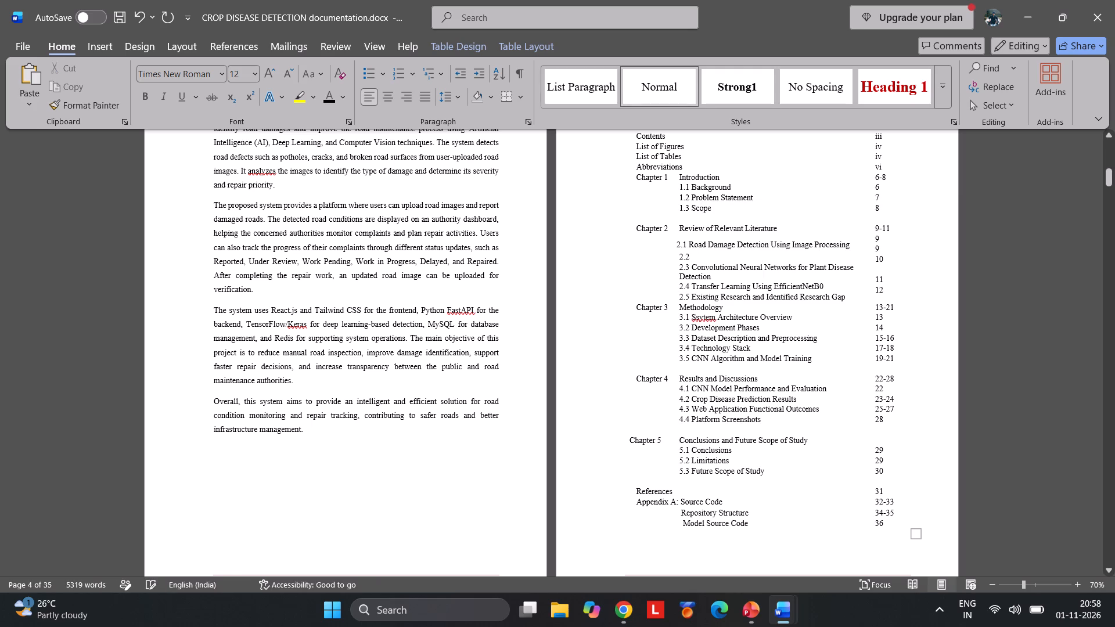
Add a space before the 2.1 entry's number in the Contents so it aligns with the section entries below.
left_click(676, 245)
key("space")
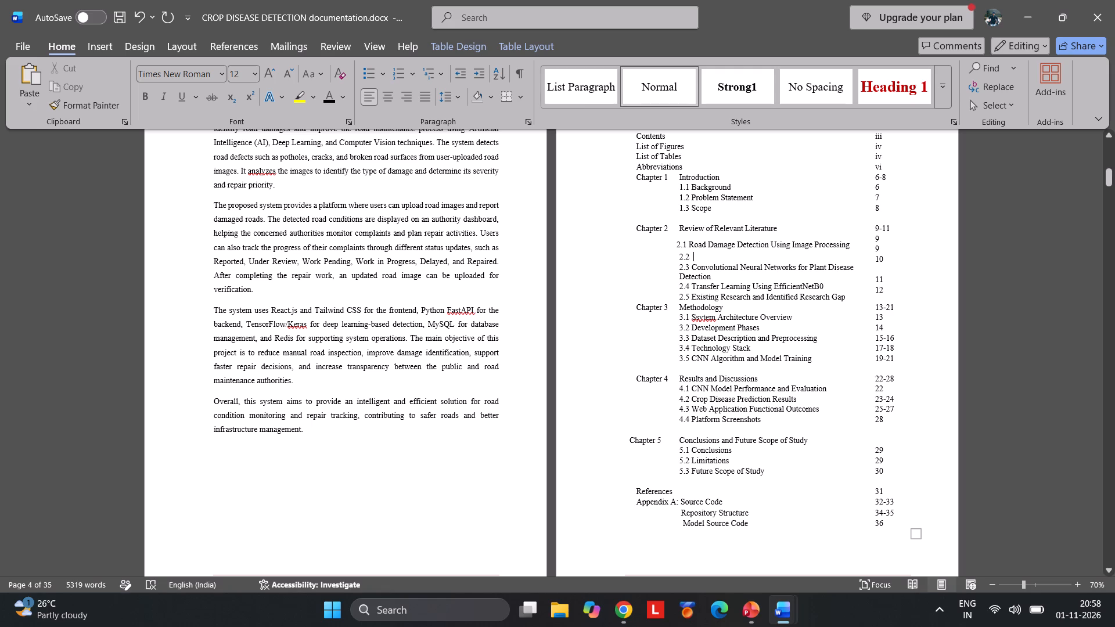
left_click(672, 245)
key("Down")
key("Up")
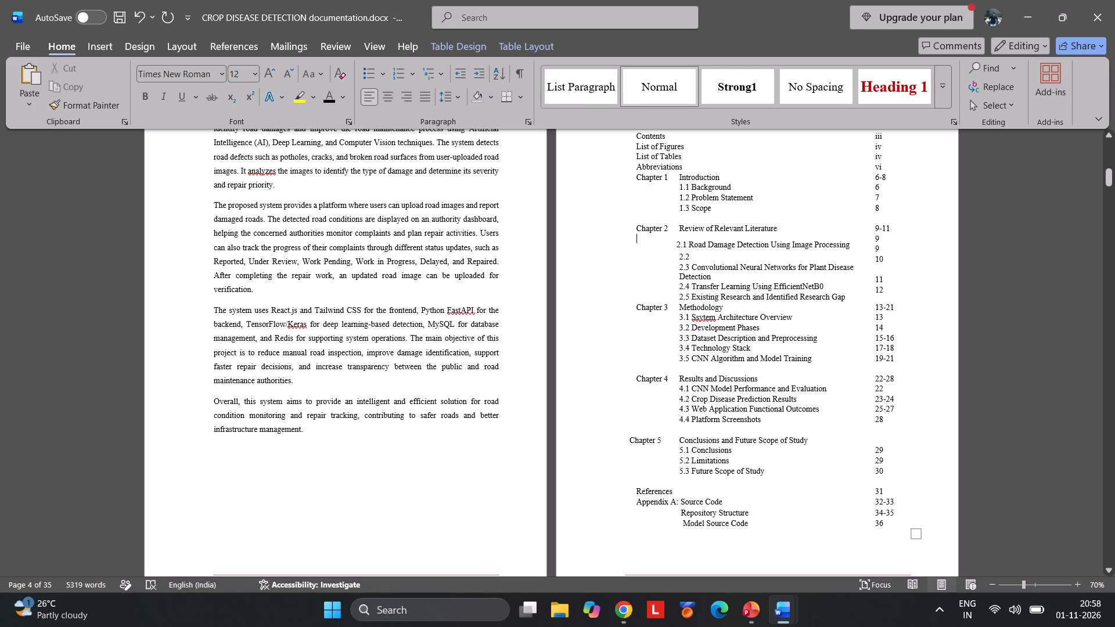
left_click(685, 245)
key("Left")
key("Left")
key("space")
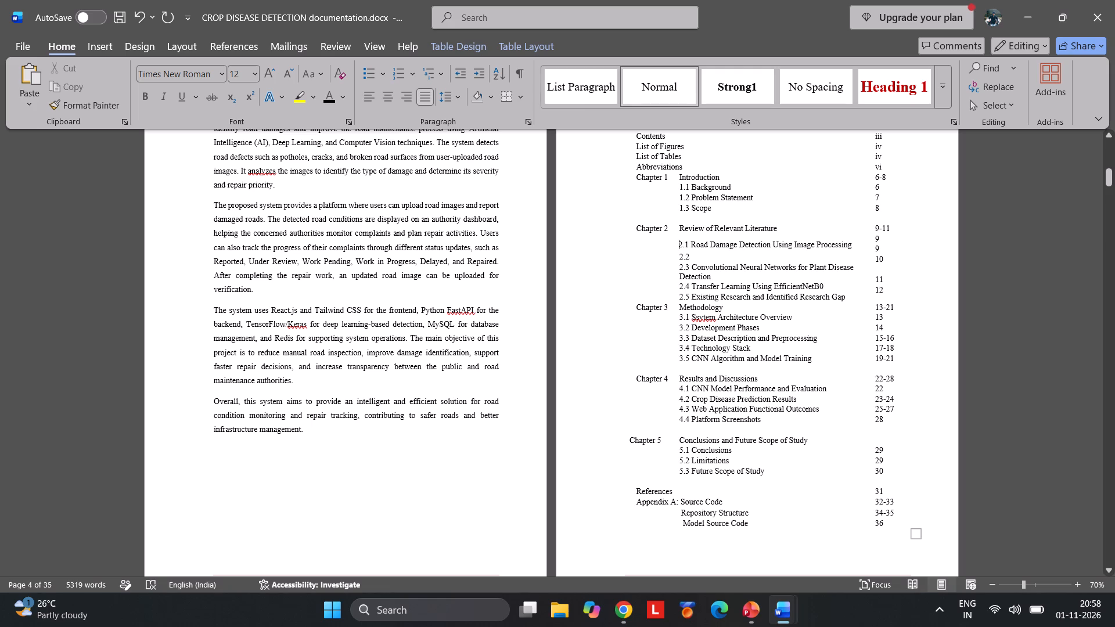
Look through the Chapter 2 section headings and the Contents page for the title missing from the 2.2 entry.
left_click(744, 258)
scroll(744, 258, "down", 9)
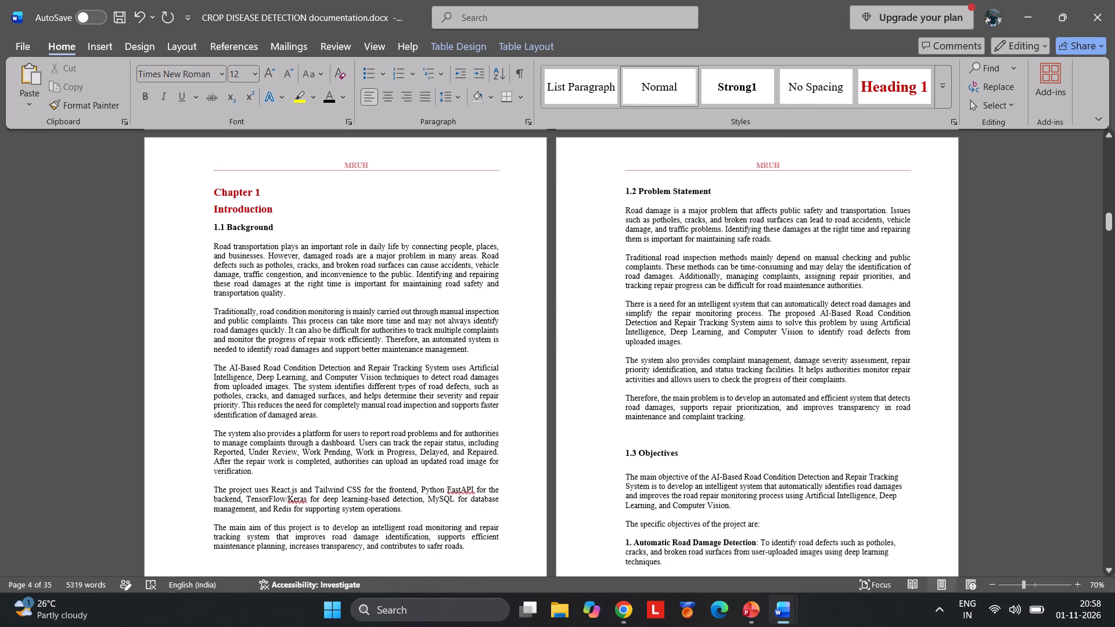
scroll(744, 258, "down", 3)
scroll(744, 258, "down", 2, "ctrl")
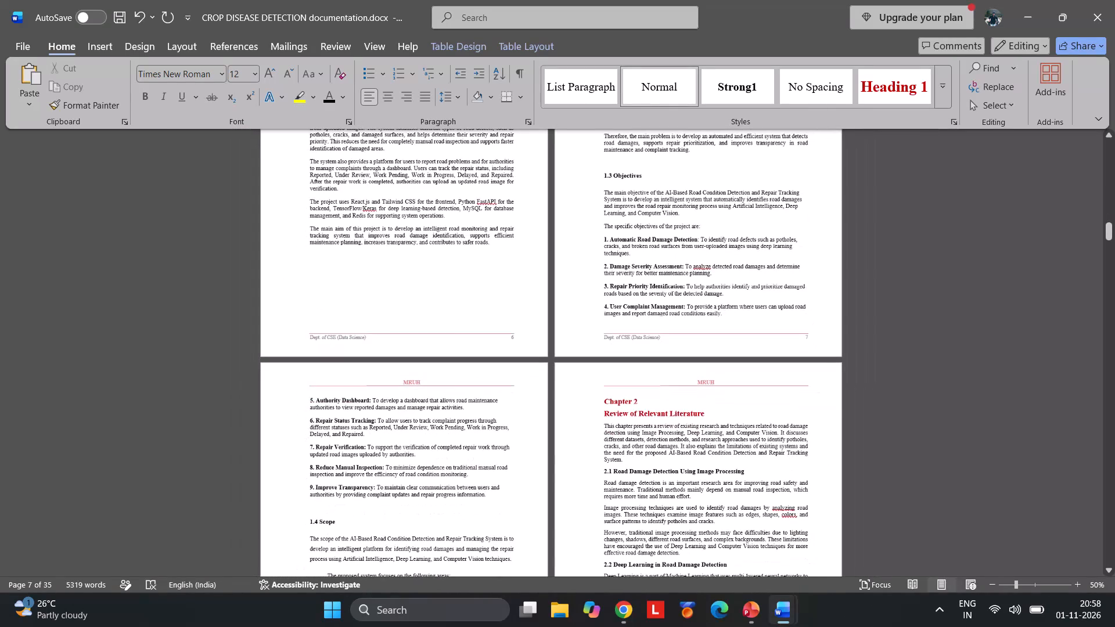
scroll(744, 258, "down", 1, "ctrl")
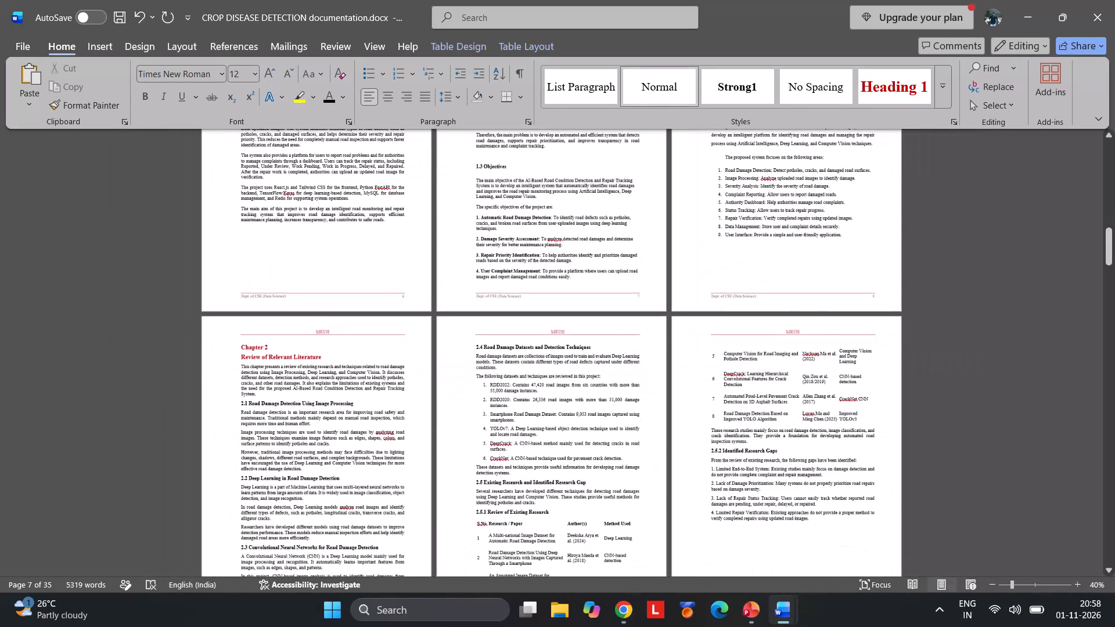
scroll(744, 258, "up", 2, "ctrl")
scroll(744, 258, "down", 2, "ctrl")
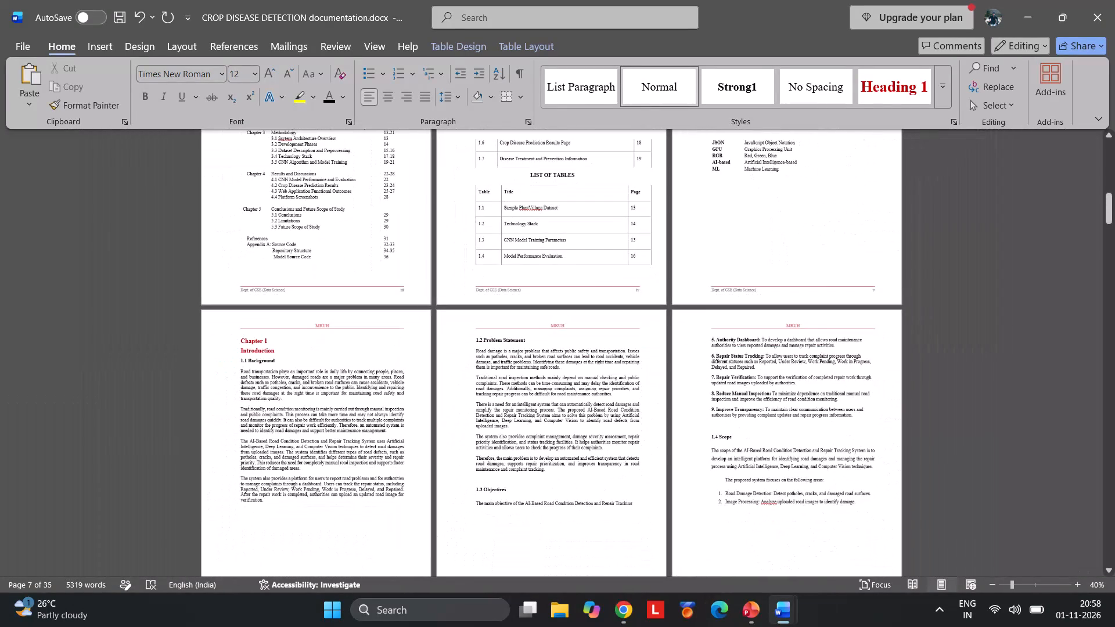
scroll(702, 290, "up", 2, "ctrl")
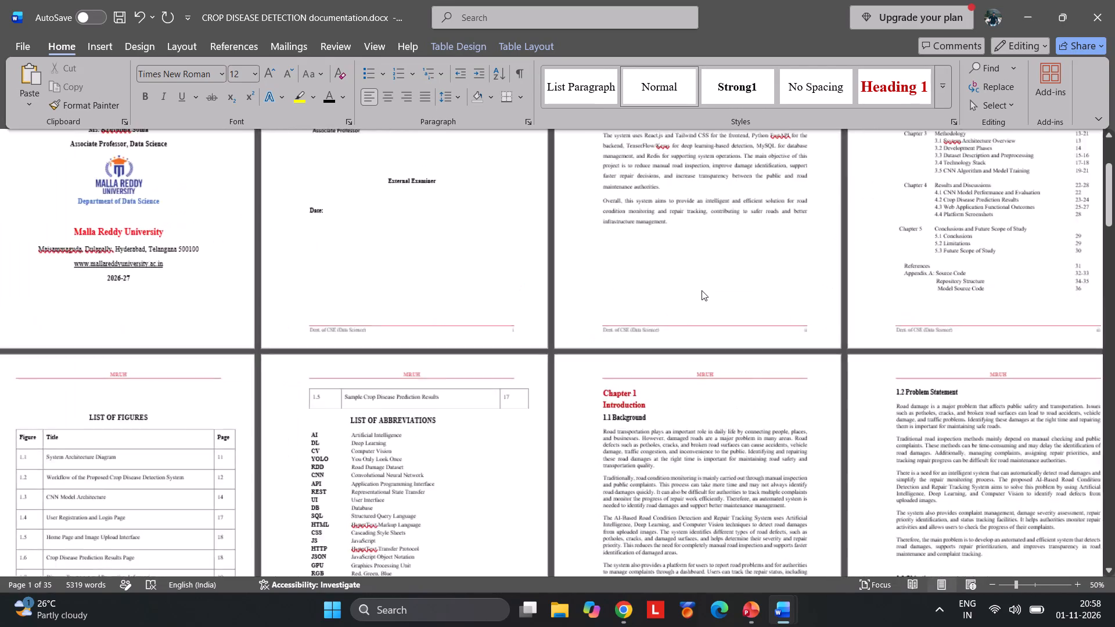
scroll(702, 290, "up", 2, "ctrl")
scroll(702, 290, "down", 2, "ctrl")
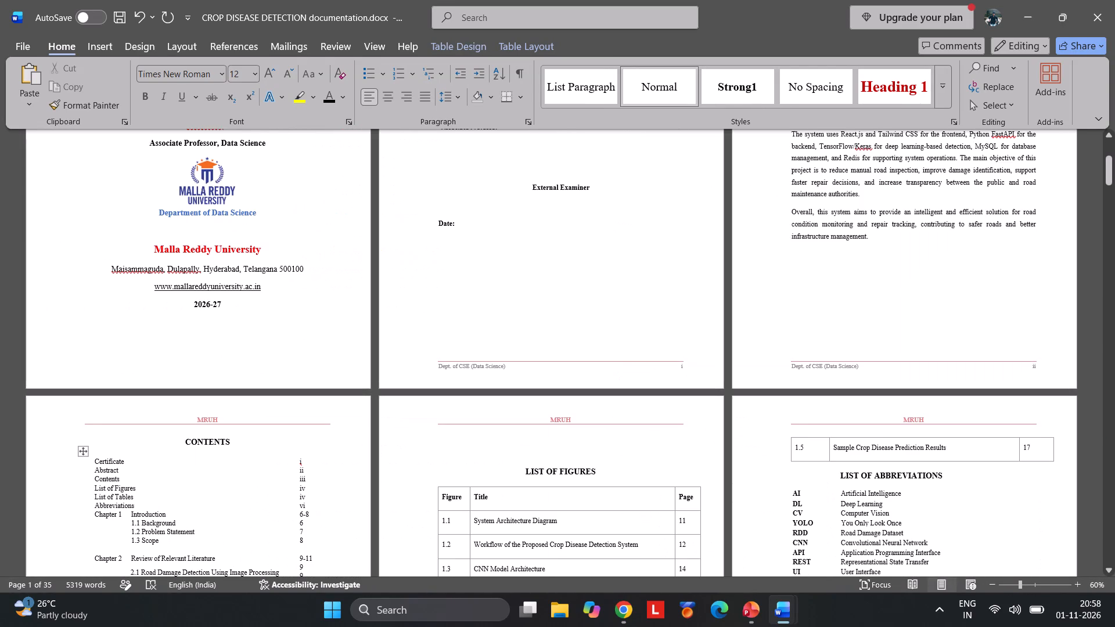
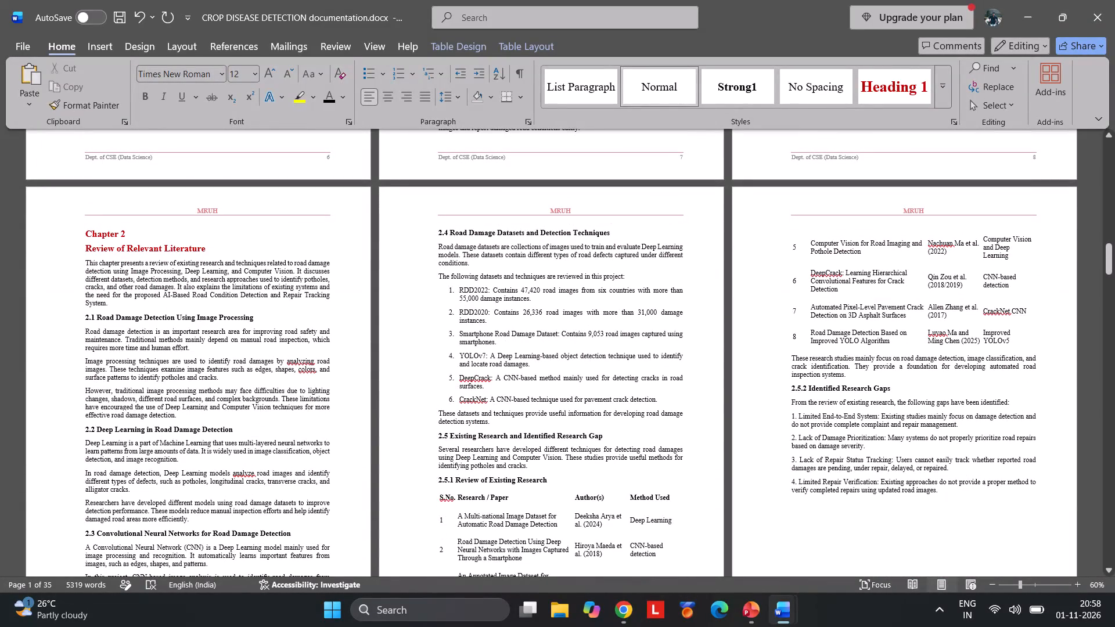
Copy the title "Deep Learning in Road Damage Detection" from the 2.2 heading in Chapter 2 into the 2.2 entry of the Contents.
left_click_drag(232, 430, 108, 430)
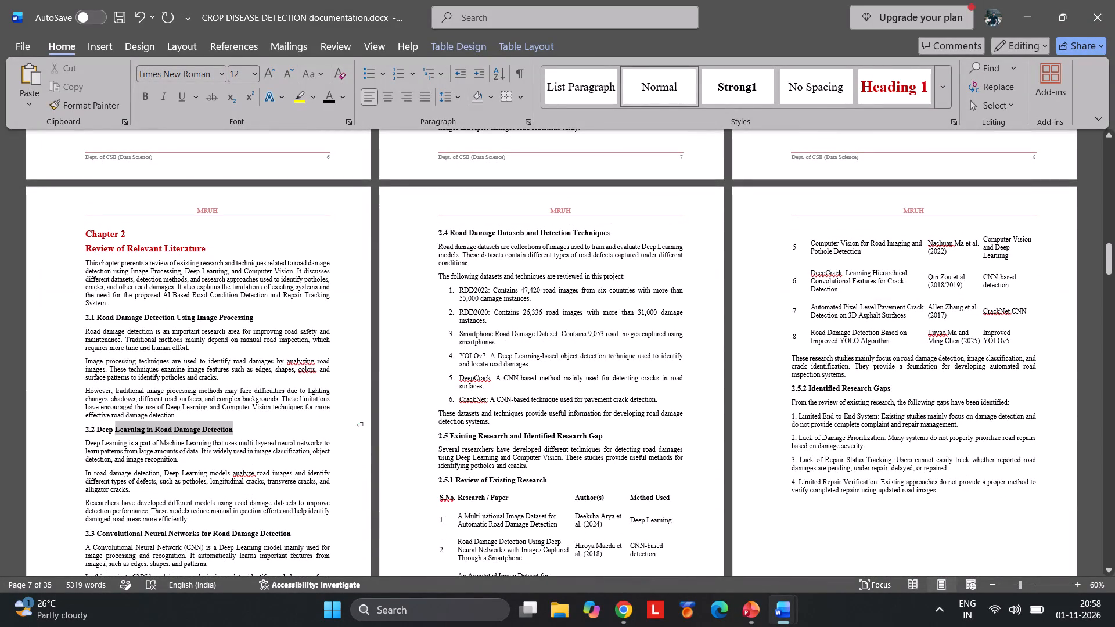
left_click_drag(108, 430, 94, 430)
key("ctrl+c")
scroll(440, 392, "up", 2)
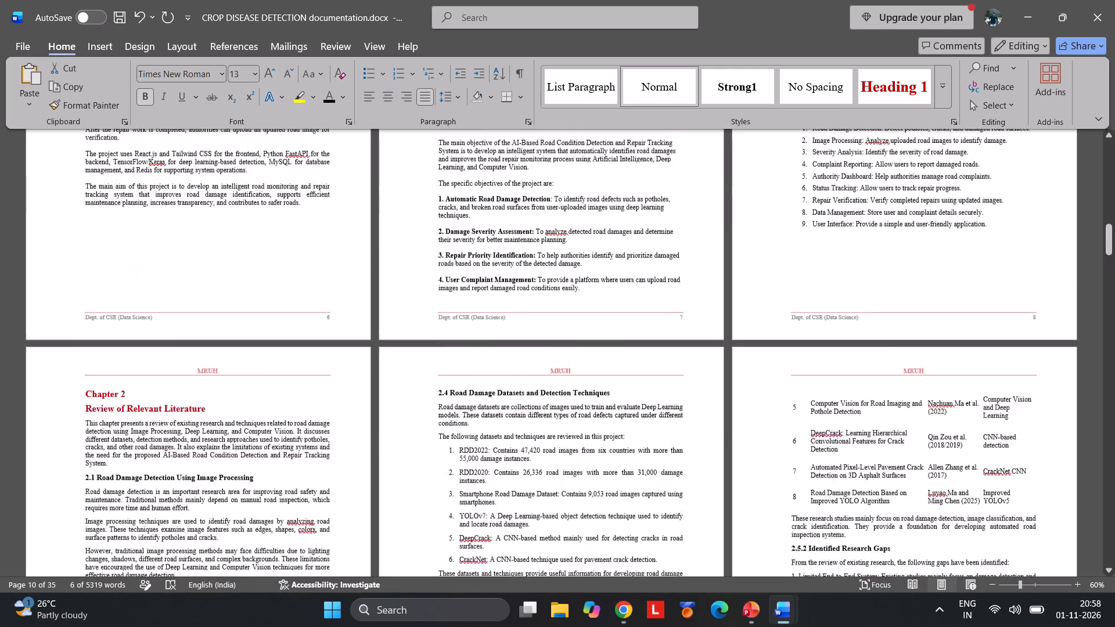
scroll(440, 392, "up", 5)
scroll(440, 392, "down", 1)
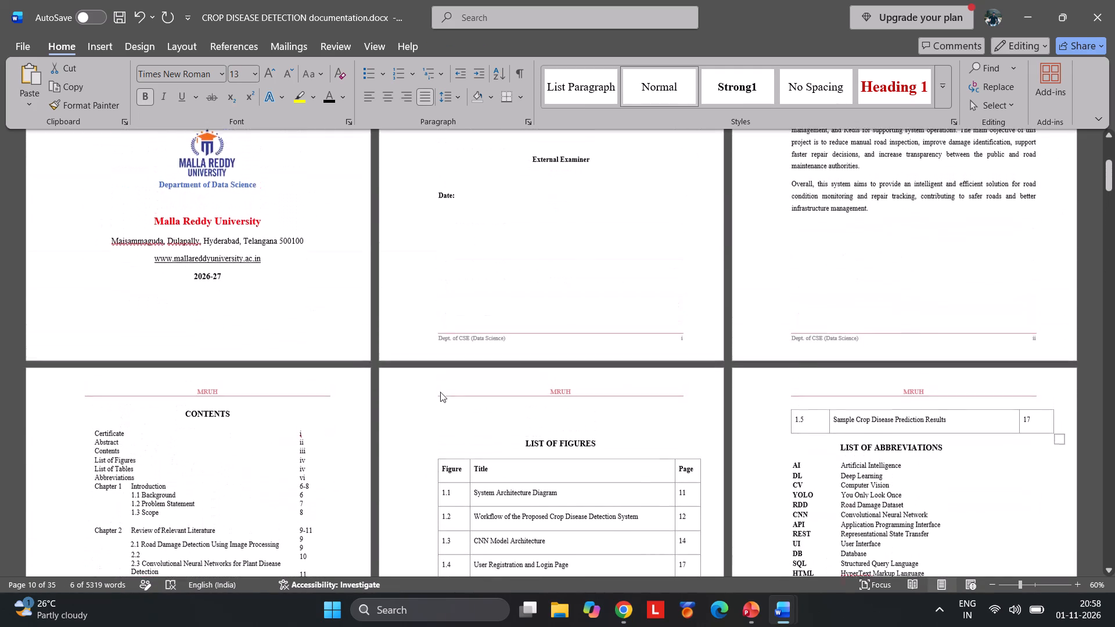
scroll(440, 392, "down", 1)
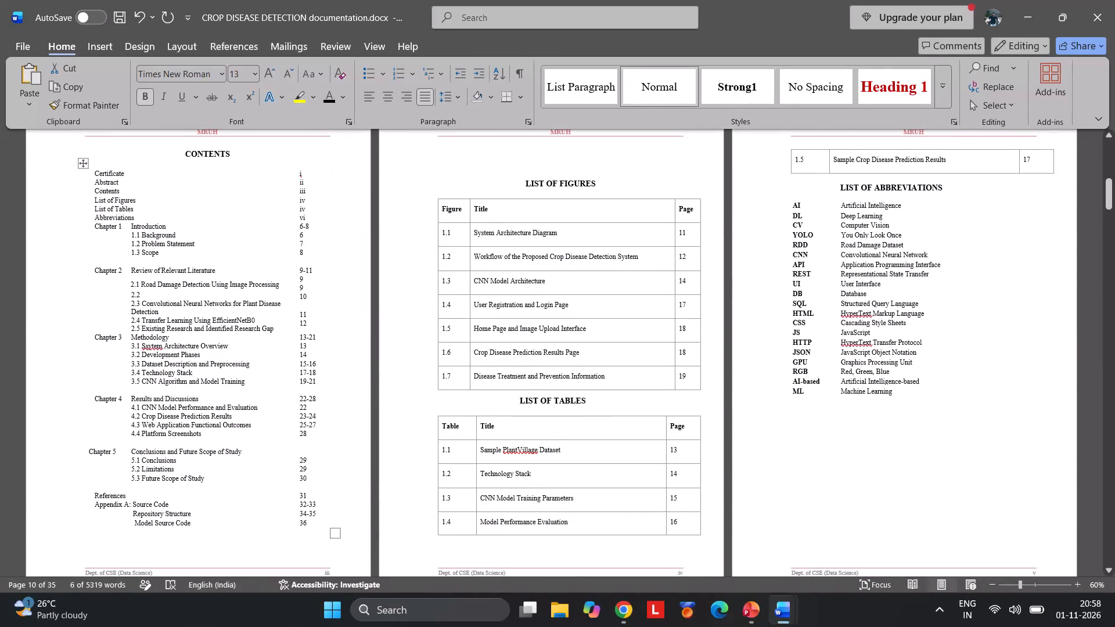
left_click(161, 294)
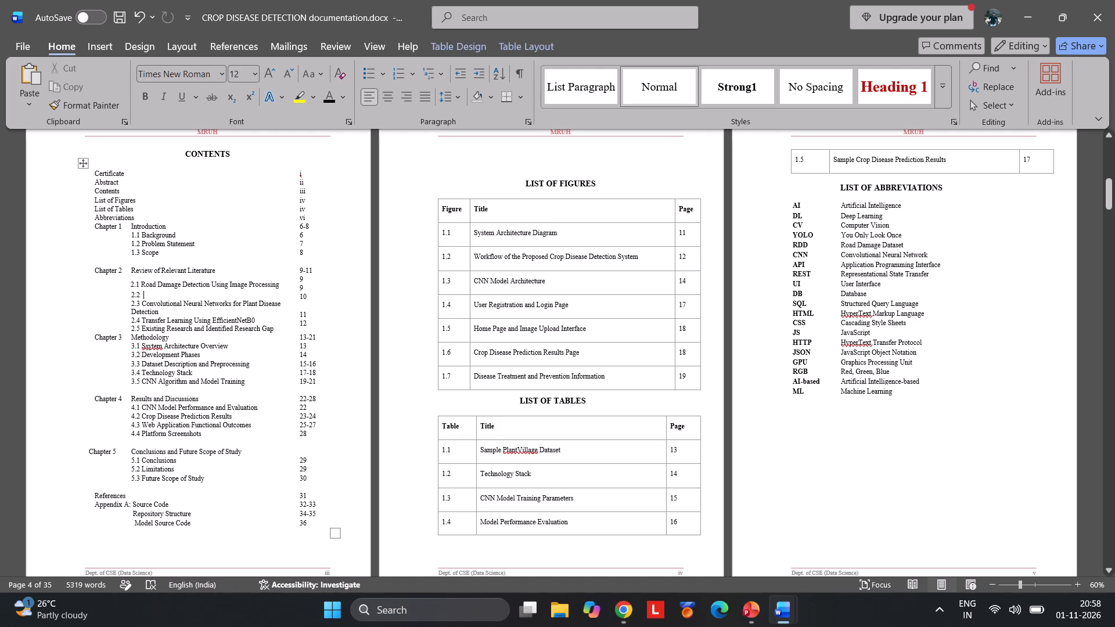
key("ctrl+v")
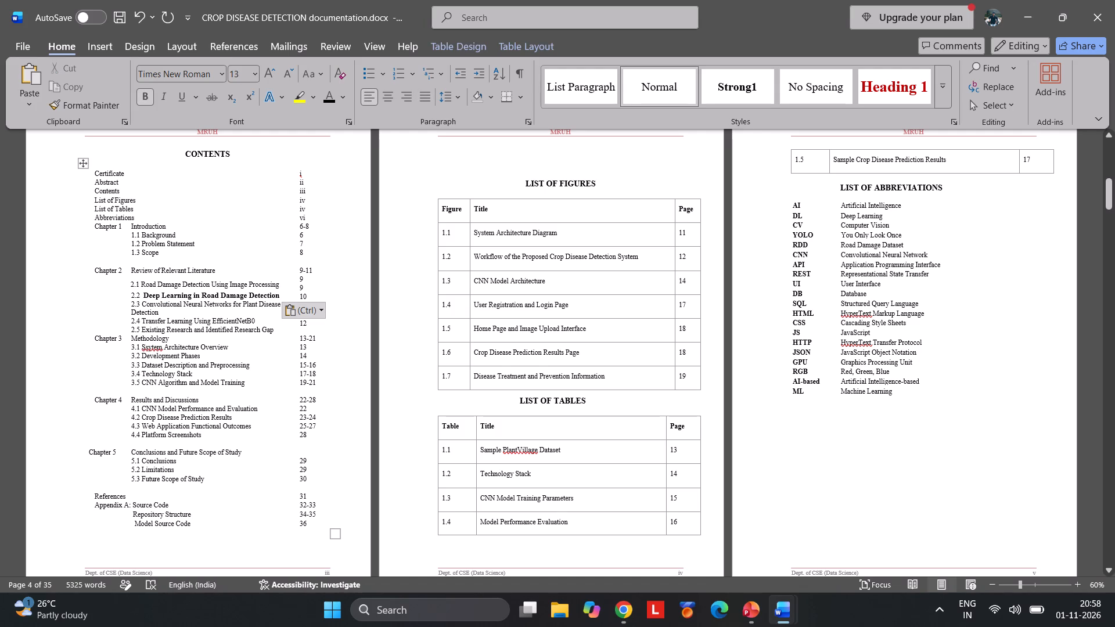
Remove the bold from the pasted 2.2 title in the Contents and set its font size to 12.
left_click_drag(279, 296, 149, 291)
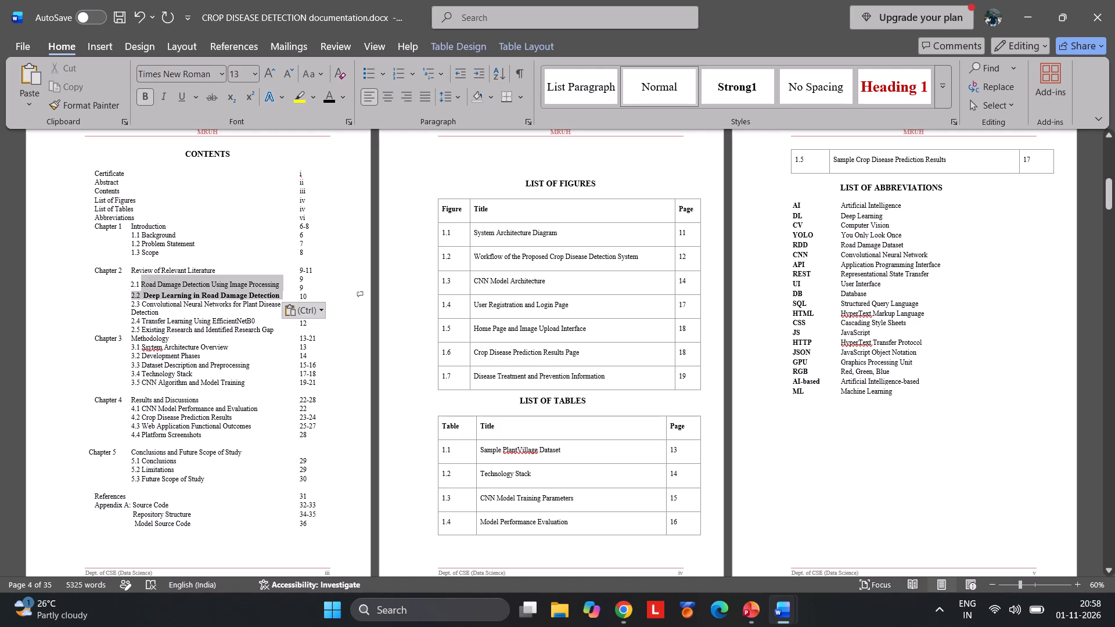
left_click_drag(149, 291, 141, 294)
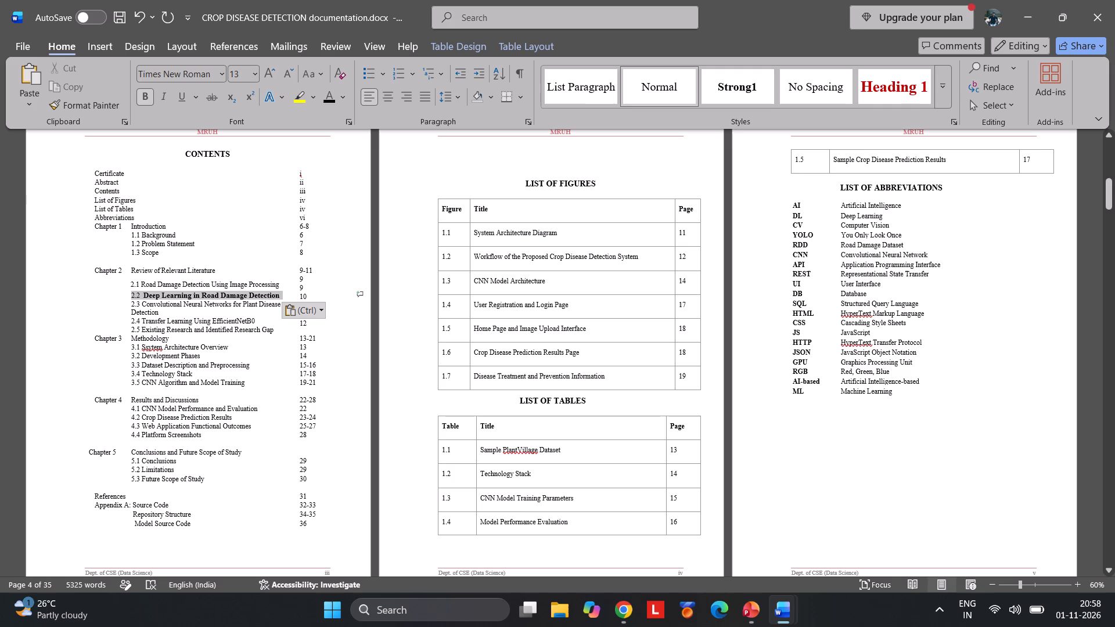
left_click_drag(141, 294, 144, 296)
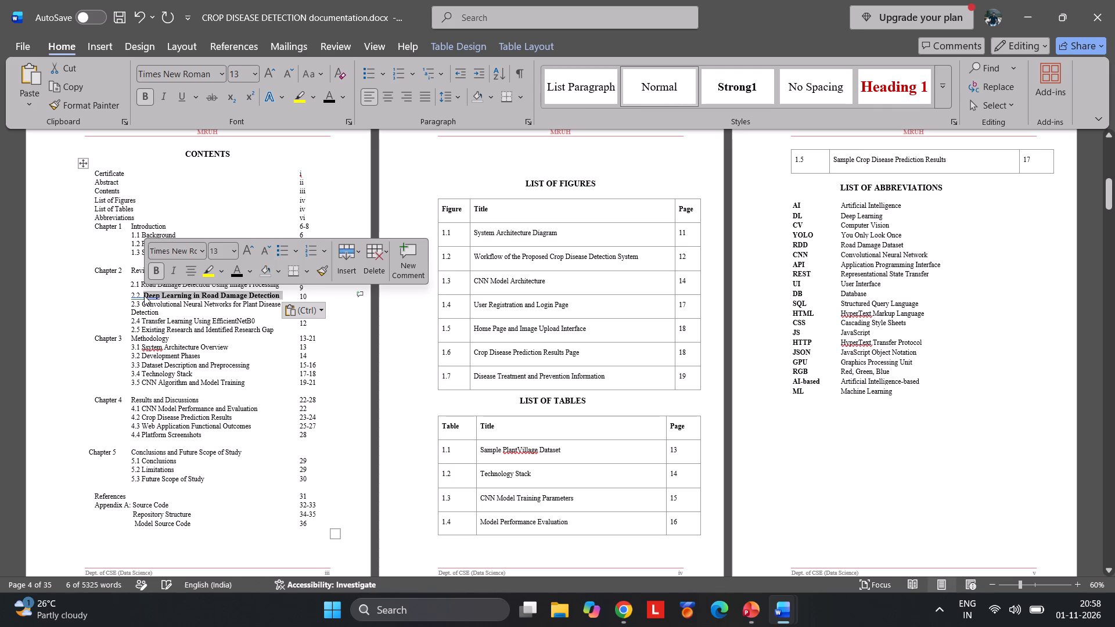
left_click(154, 271)
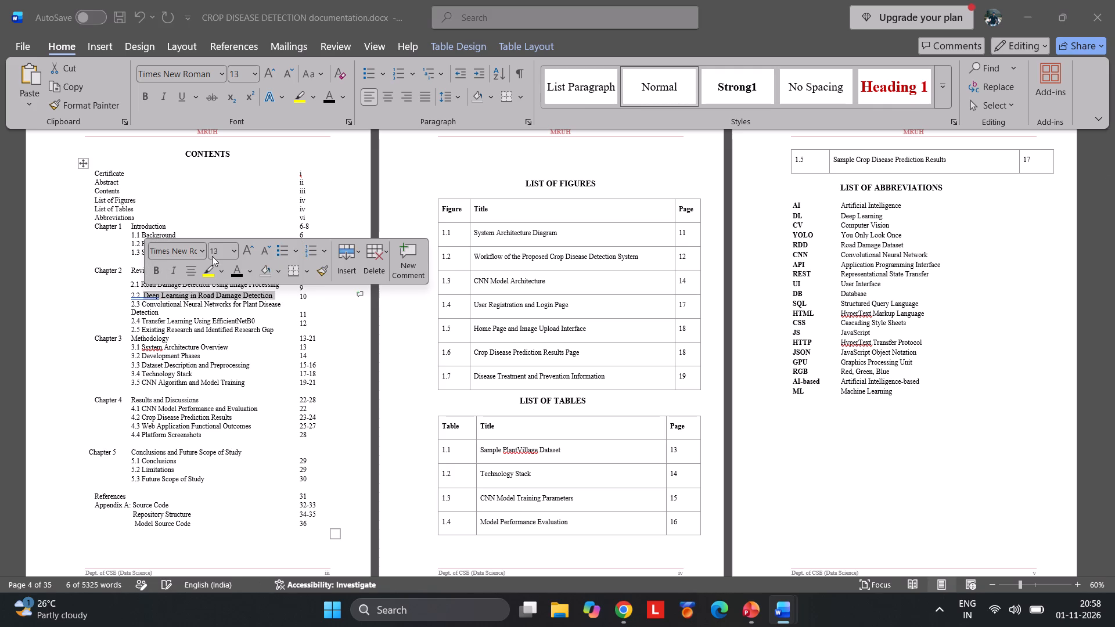
double_click(224, 247)
key("BackSpace")
key("2")
key("Return")
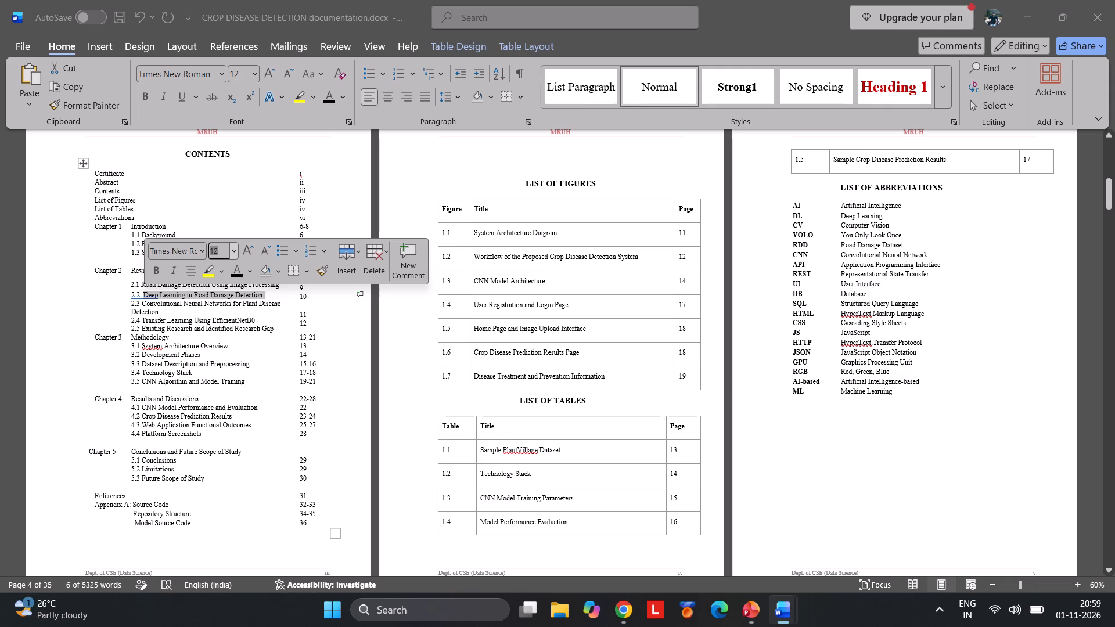
left_click(277, 364)
Replace the 2.3 entry's title in the Contents with "Convolutional Neural Networks for Road Damage Detection", copied from the 2.3 heading in Chapter 2.
scroll(277, 364, "down", 4)
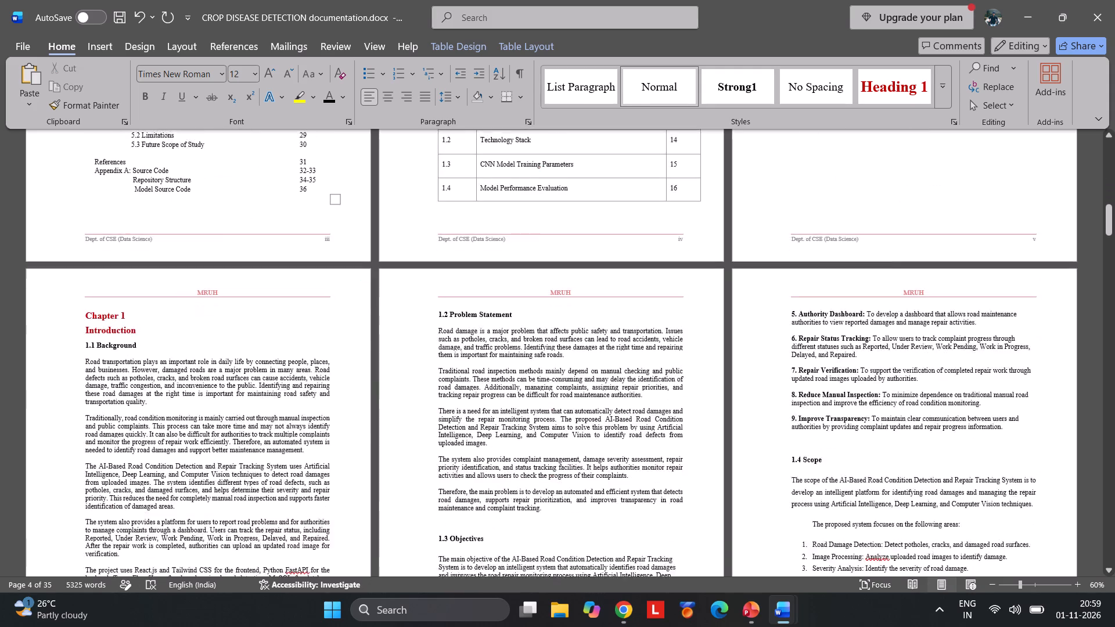
scroll(277, 364, "down", 4)
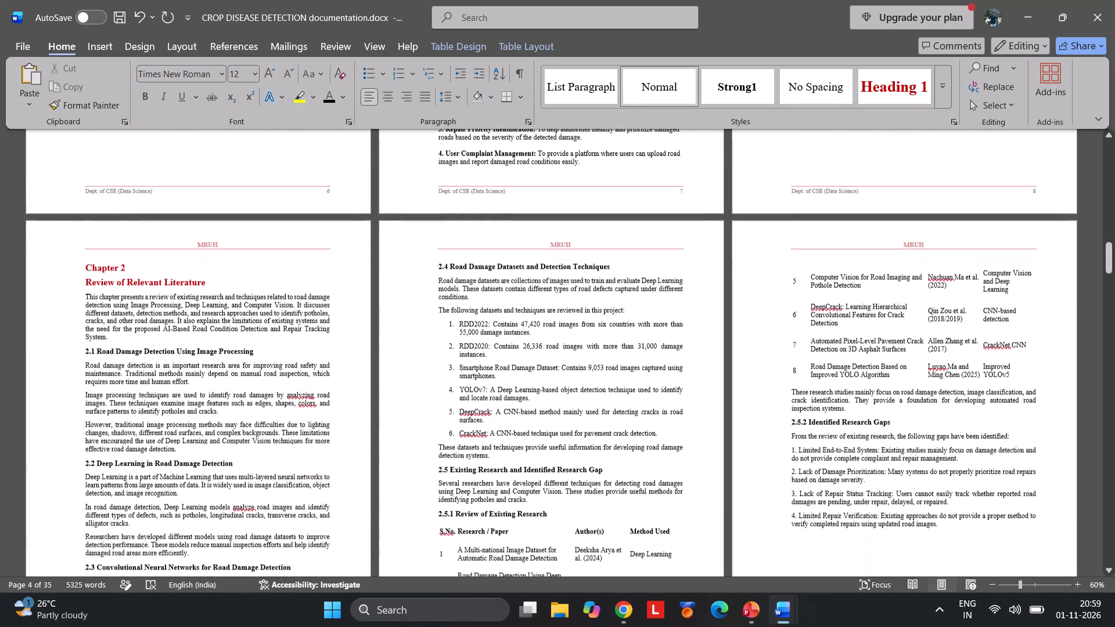
scroll(277, 364, "down", 2)
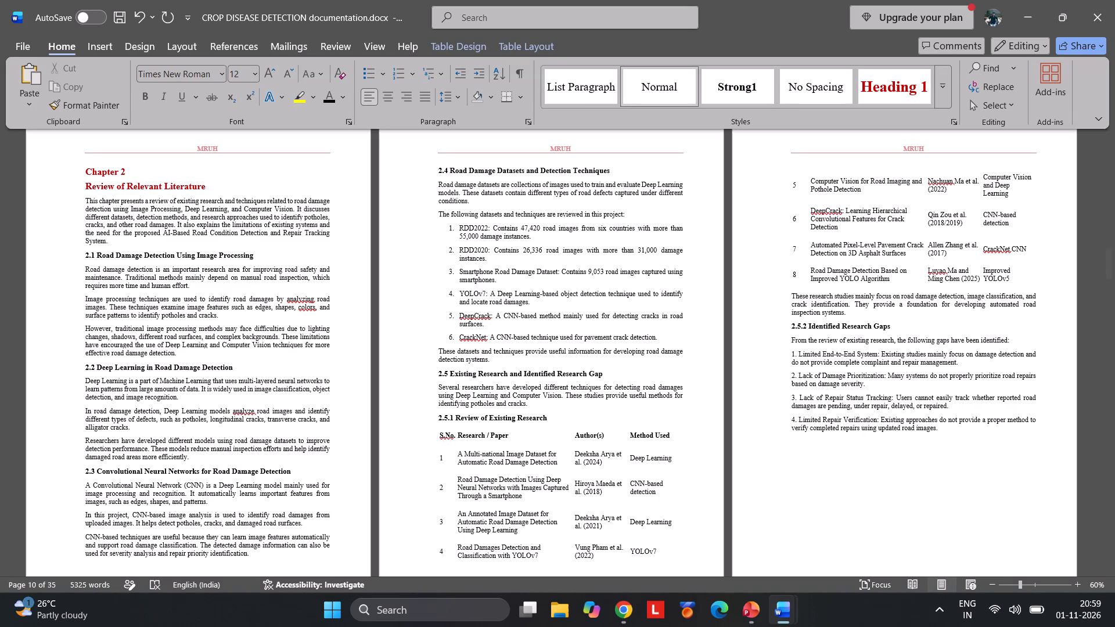
left_click_drag(300, 472, 100, 469)
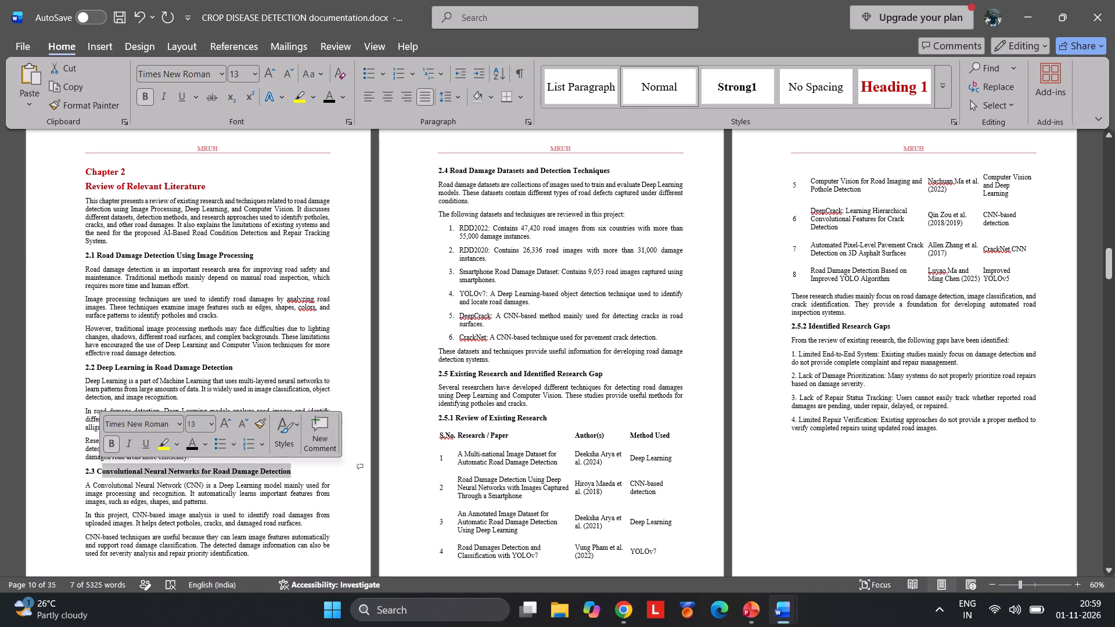
left_click(308, 470)
left_click_drag(308, 470, 203, 470)
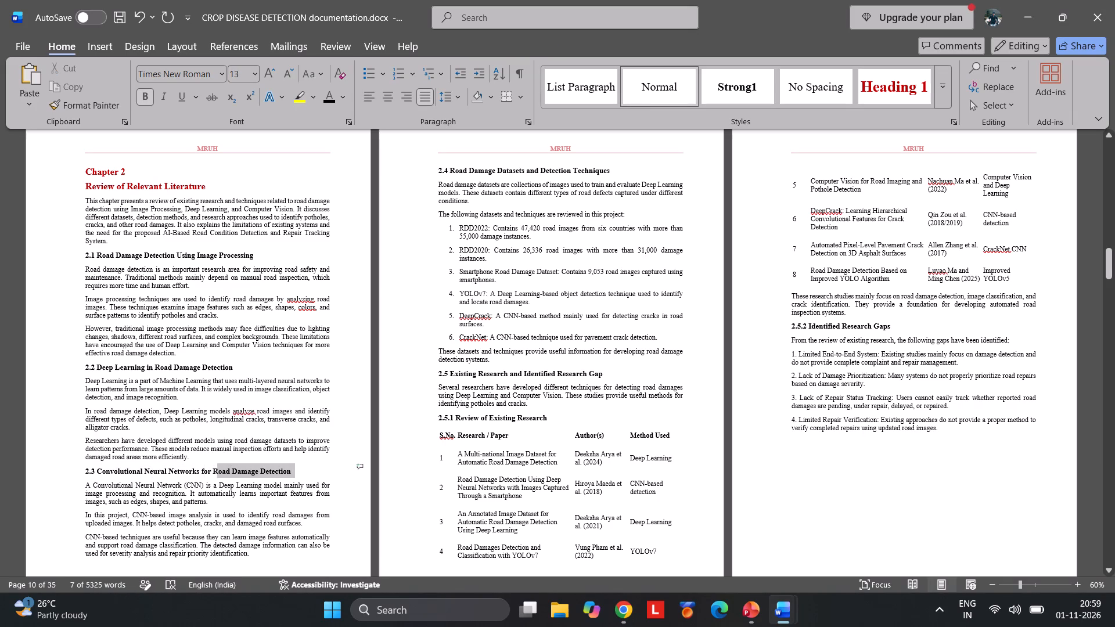
left_click_drag(203, 470, 104, 470)
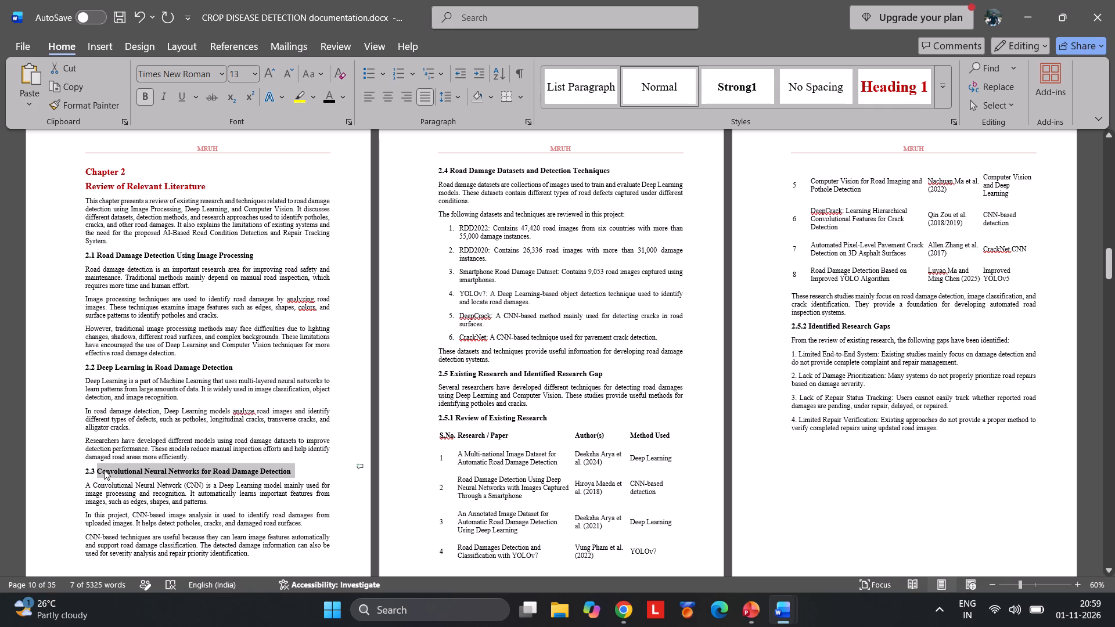
key("ctrl+c")
scroll(272, 386, "up", 4)
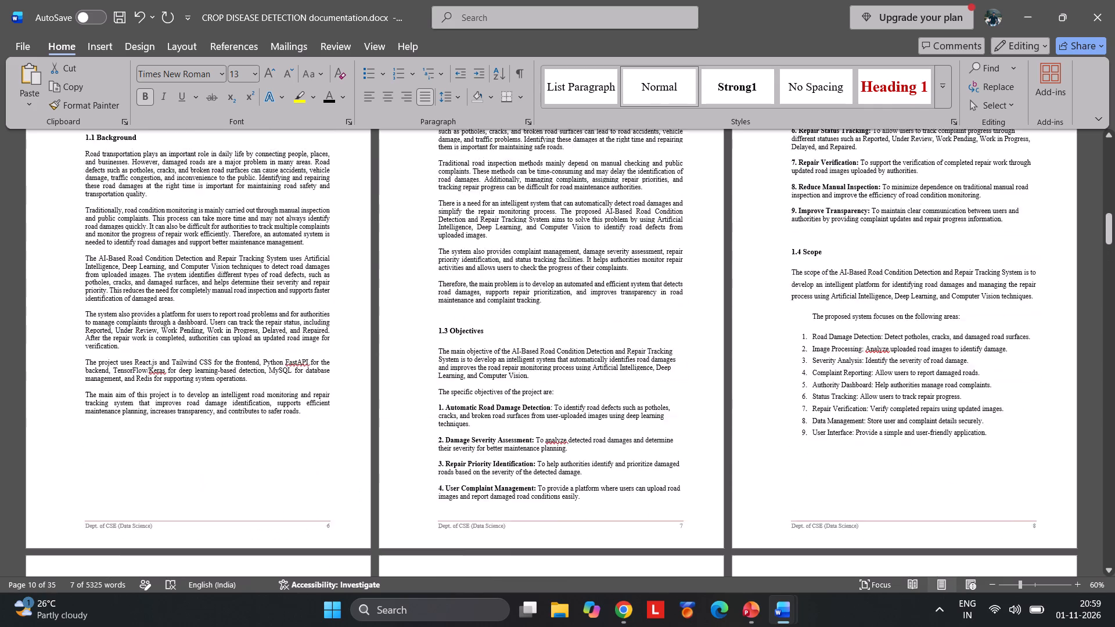
scroll(272, 386, "up", 4)
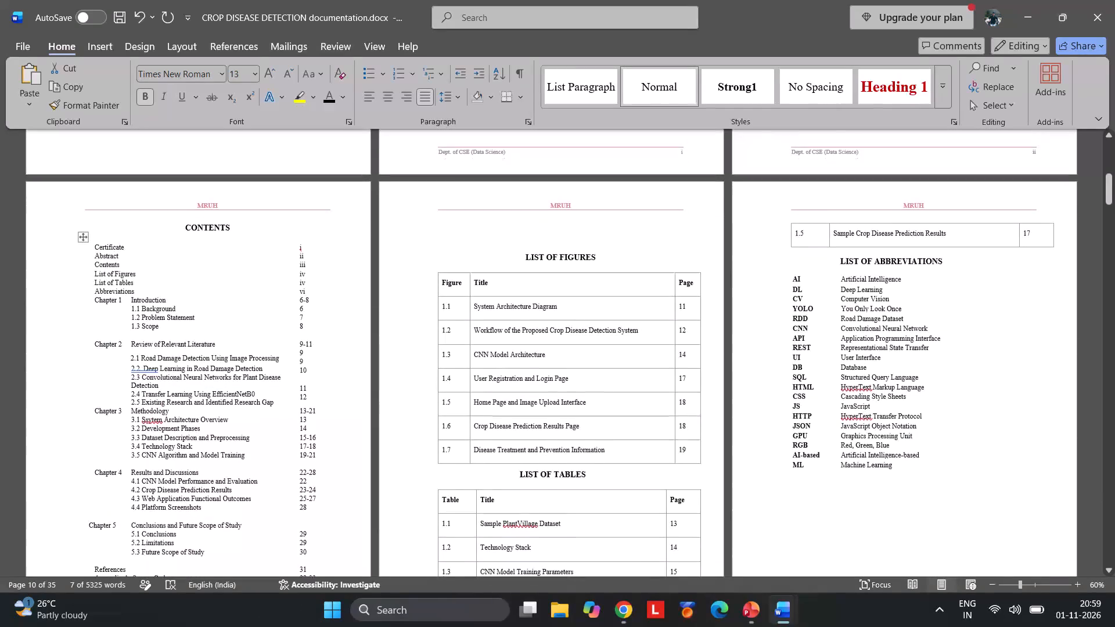
left_click_drag(160, 380, 141, 365)
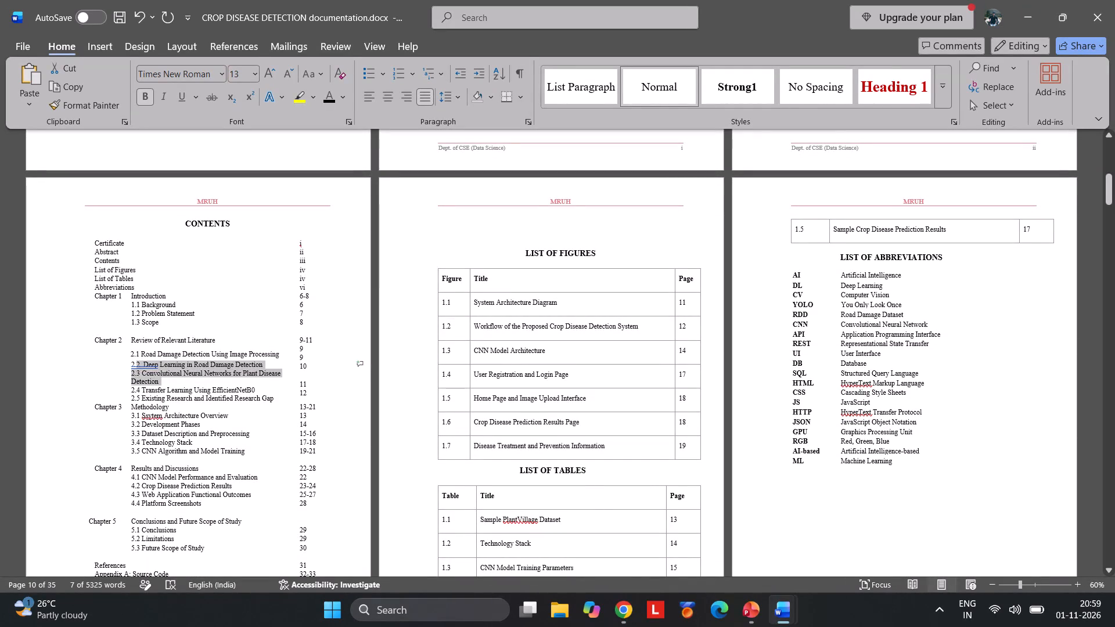
left_click_drag(141, 365, 141, 374)
key("BackSpace")
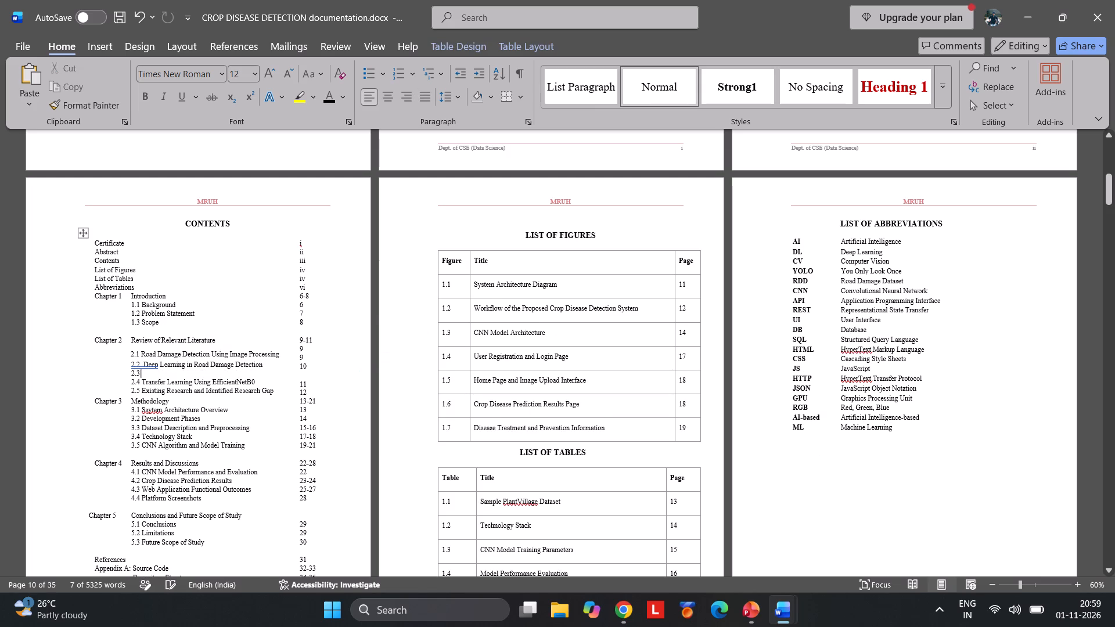
key("ctrl+v")
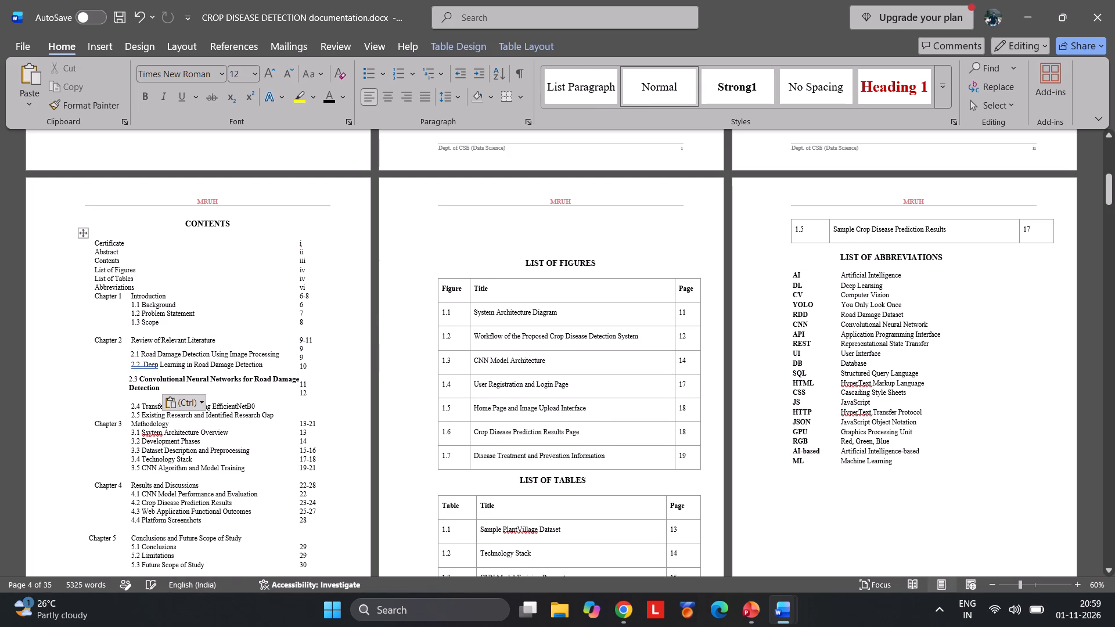
Remove the bold from the pasted 2.3 title in the Contents.
left_click_drag(165, 388, 136, 376)
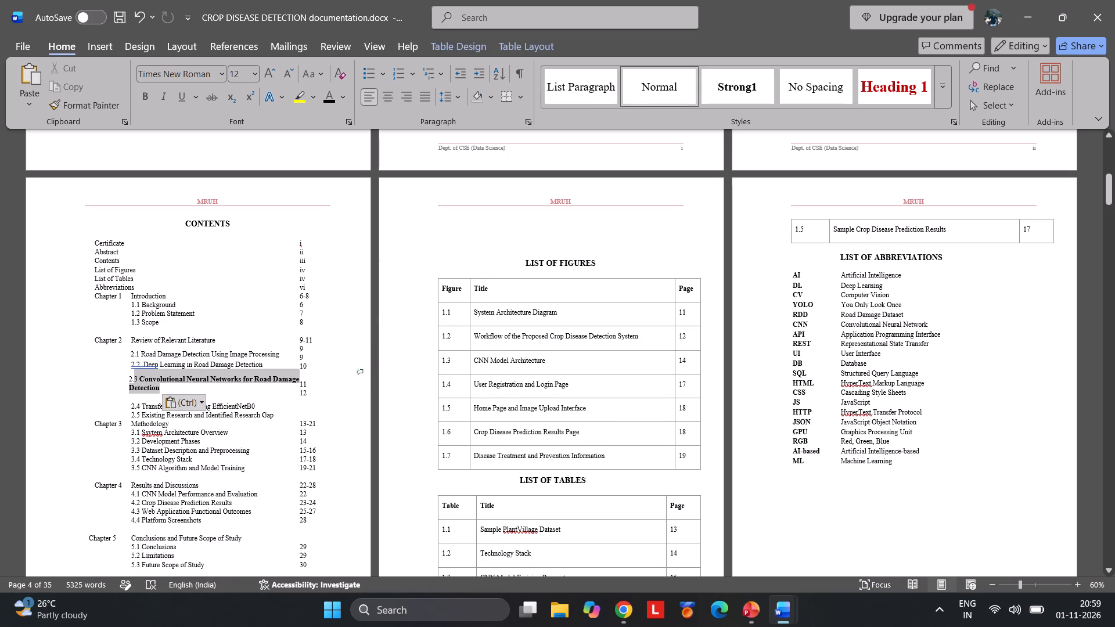
left_click_drag(136, 376, 141, 379)
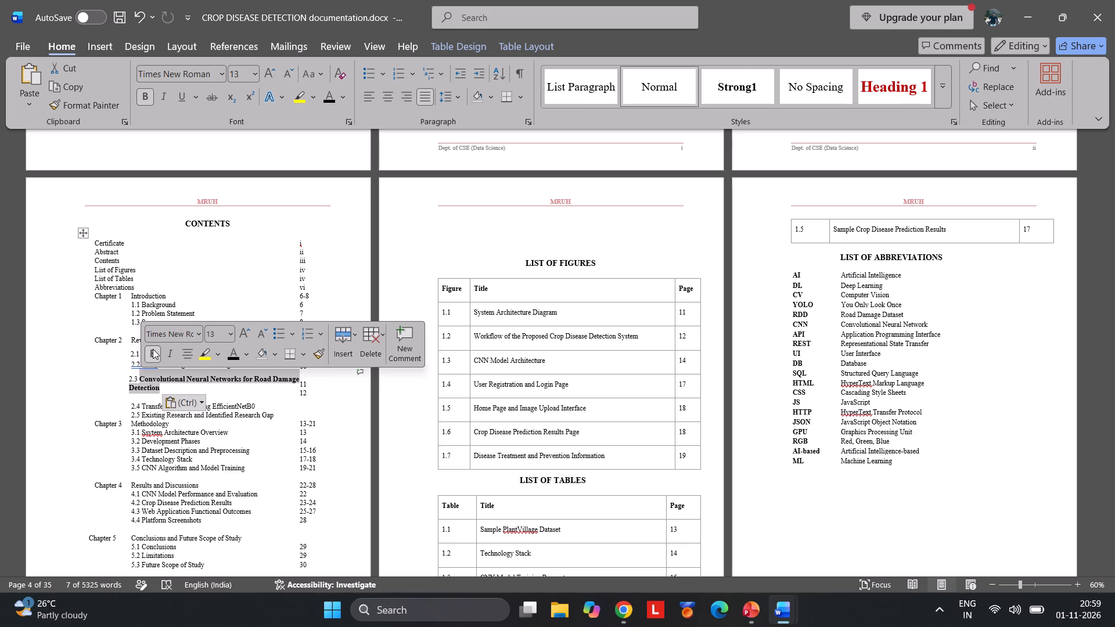
left_click(153, 349)
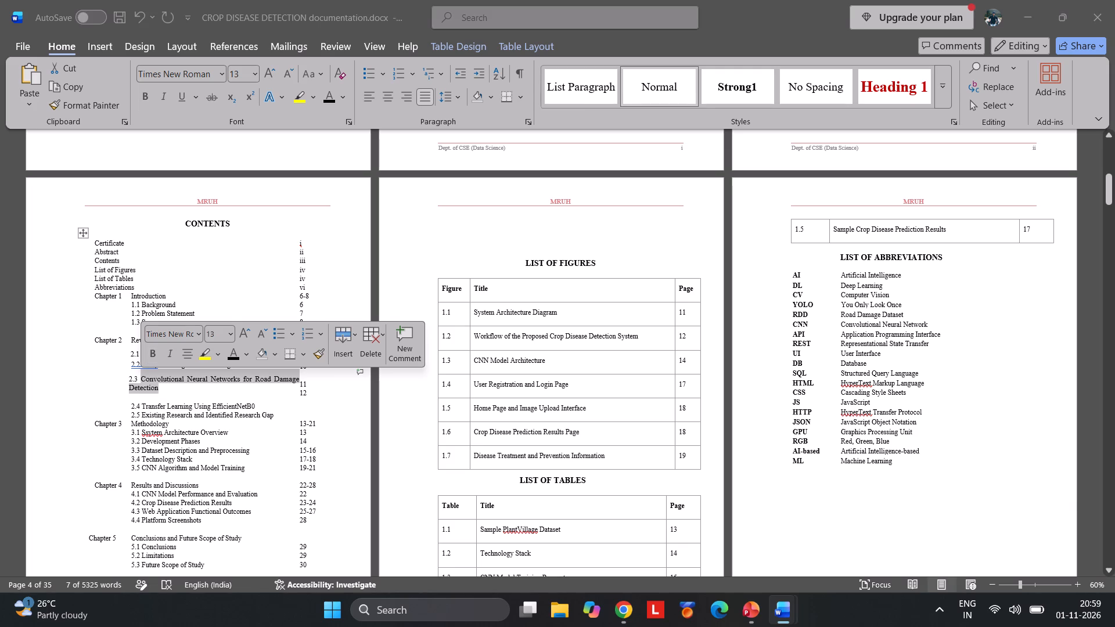
Delete the blank line between the 2.3 and 2.4 entries in the Contents.
left_click(175, 399)
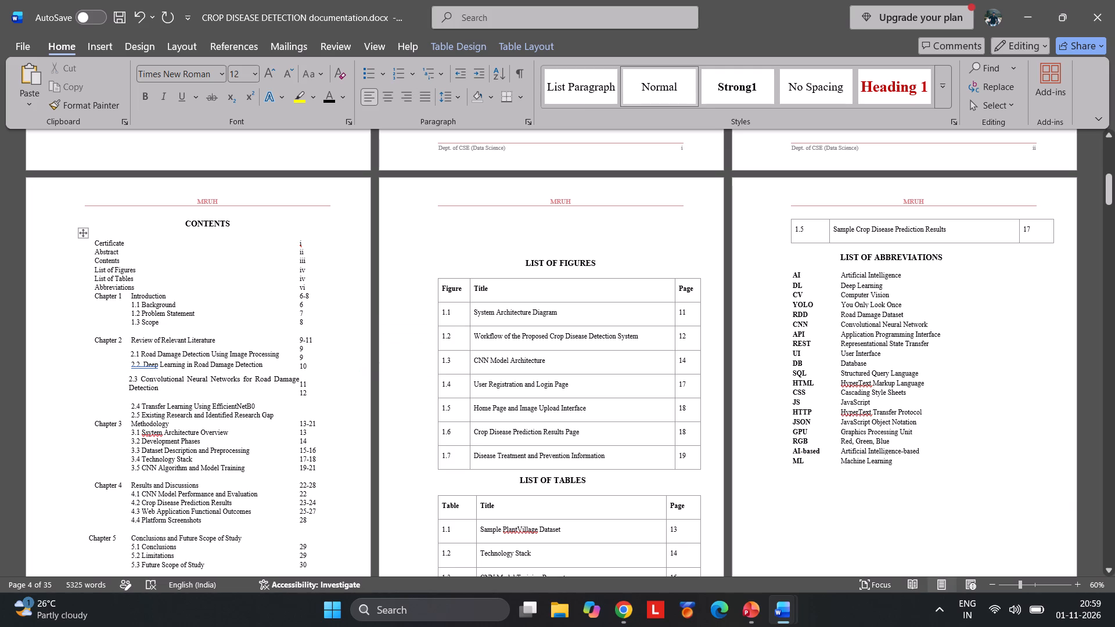
key("BackSpace")
key("BackSpace")
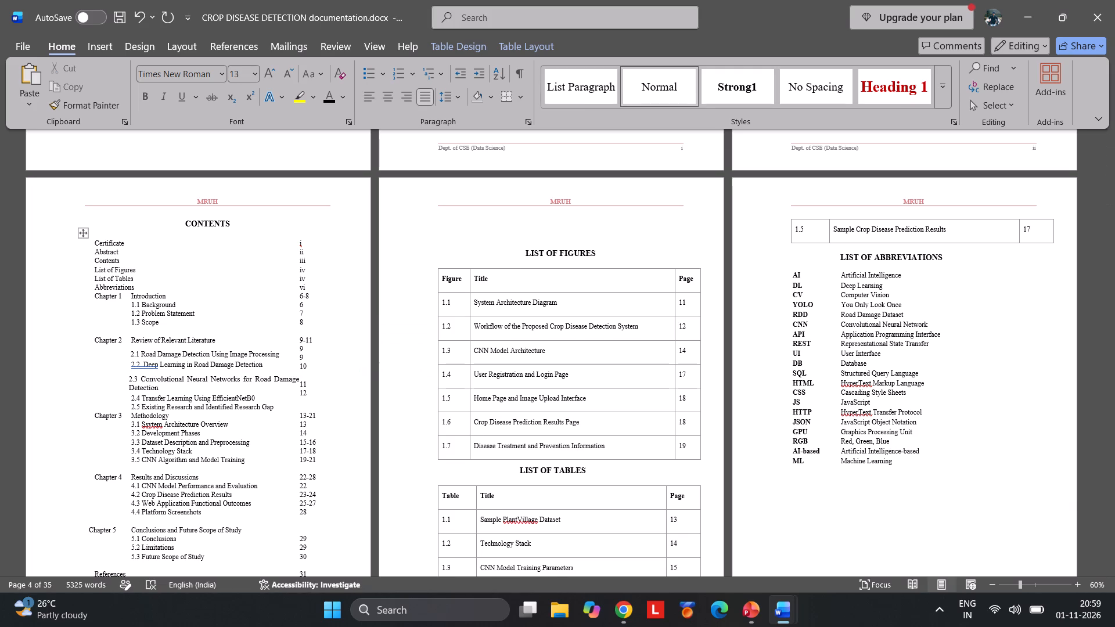
Join the 2.3 entry to the 2.2 line in the Contents and break it onto its own line again, matching the other entries' alignment and spacing.
left_click(272, 364)
key("Down")
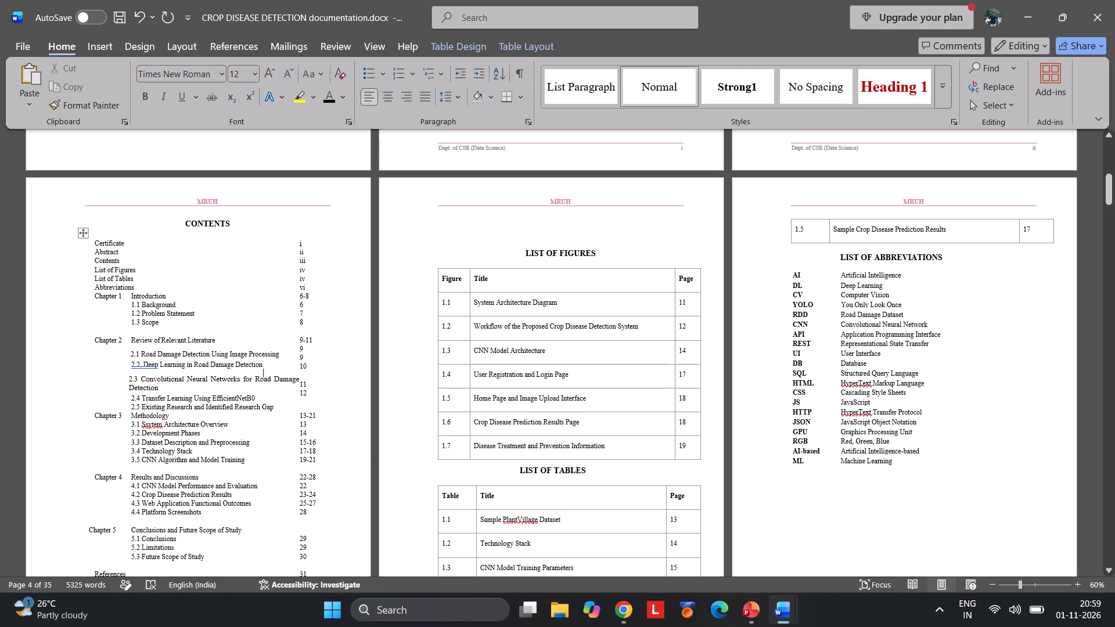
key("Up")
key("Down")
key("Left")
key("Left")
key("Left")
key("Left")
key("Left")
key("Left")
key("Left")
key("Left")
key("Left")
key("Left")
key("Left")
key("Left")
key("Left")
key("Left")
key("Left")
key("Left")
key("Left")
key("Left")
key("Left")
key("Left")
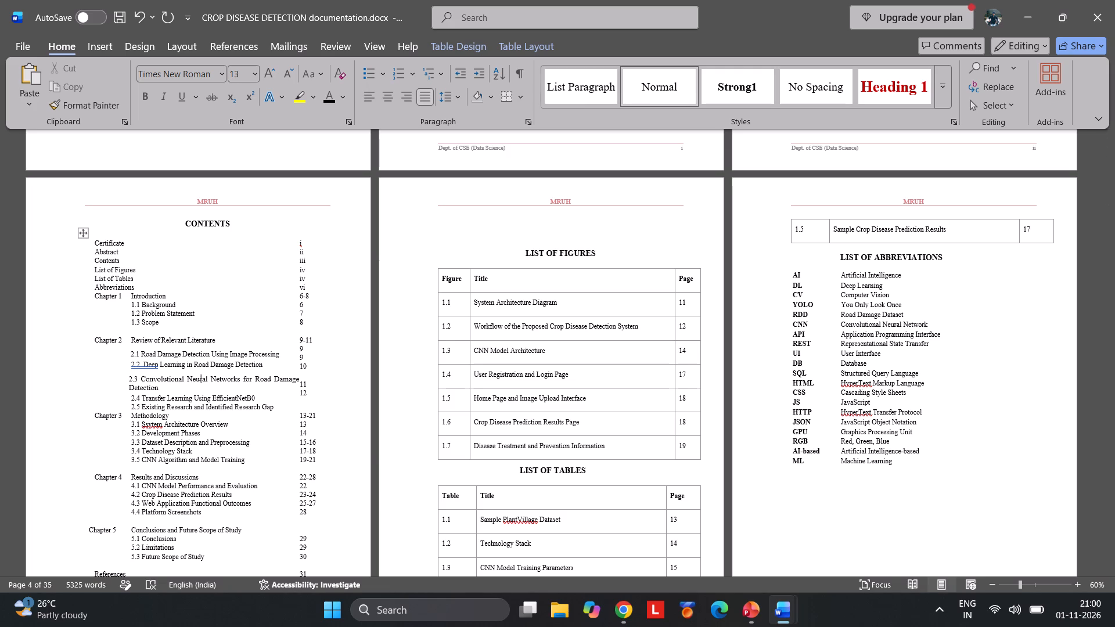
key("Left")
key("Left")
key("Left")
key("Left")
key("Left")
key("Left")
key("Left")
key("Left")
key("space")
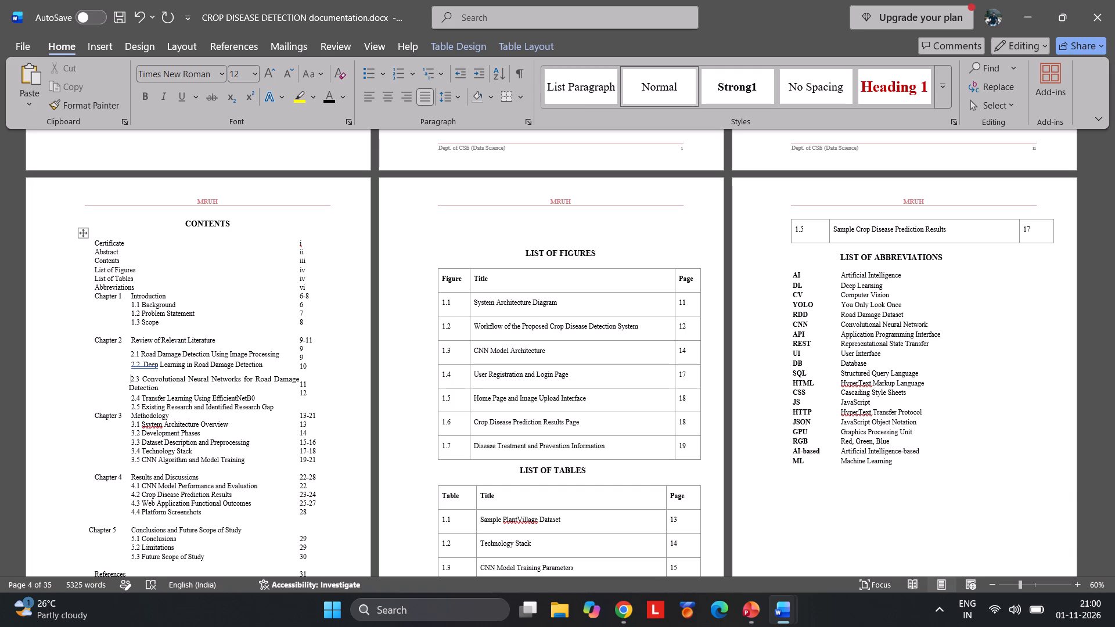
key("Return")
key("BackSpace")
key("BackSpace")
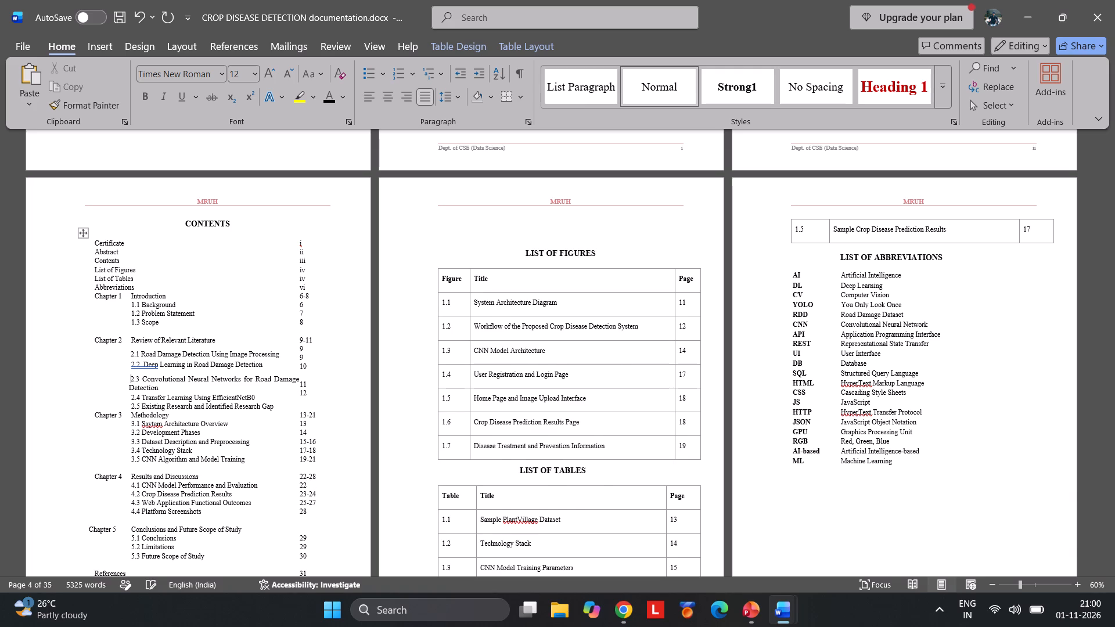
key("BackSpace")
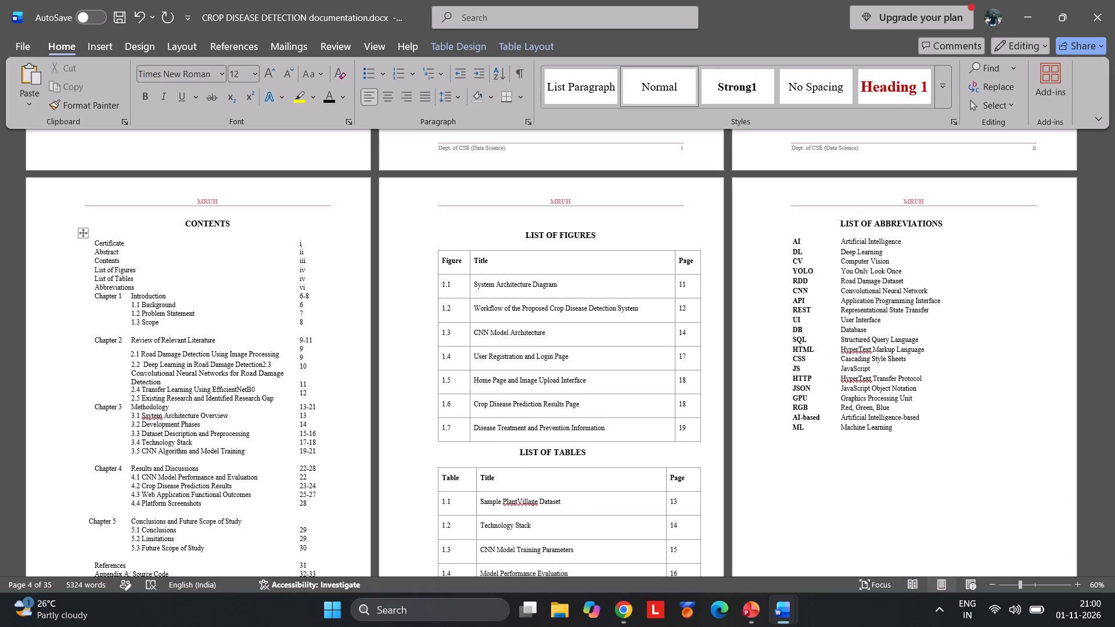
key("Return")
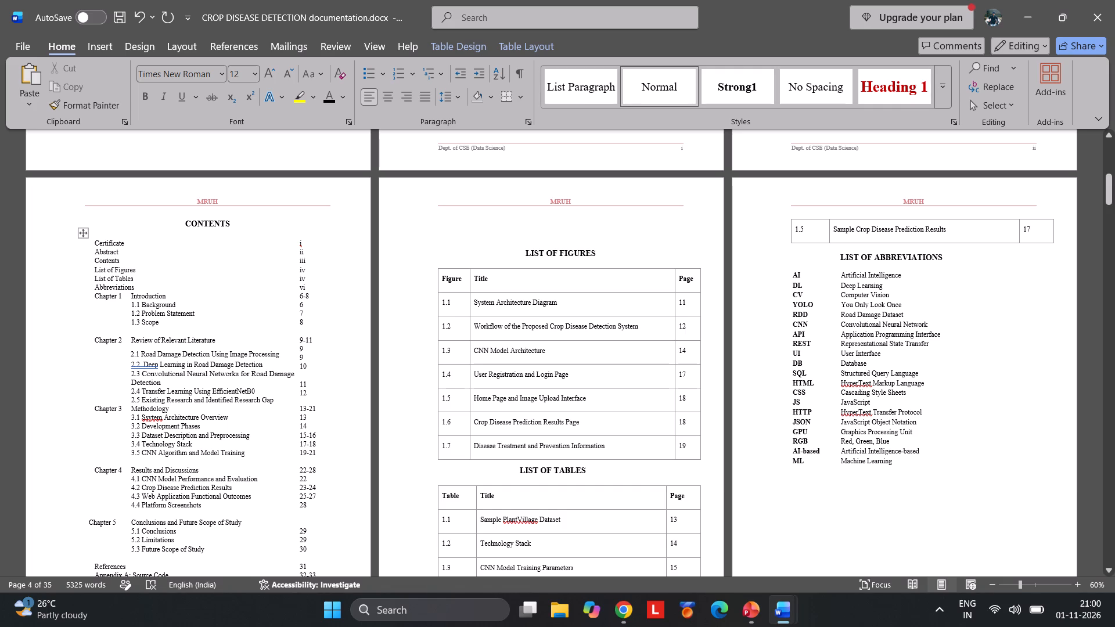
Check the Chapter 2 section headings after 2.3 for the titles needed in the Contents.
scroll(311, 382, "down", 9)
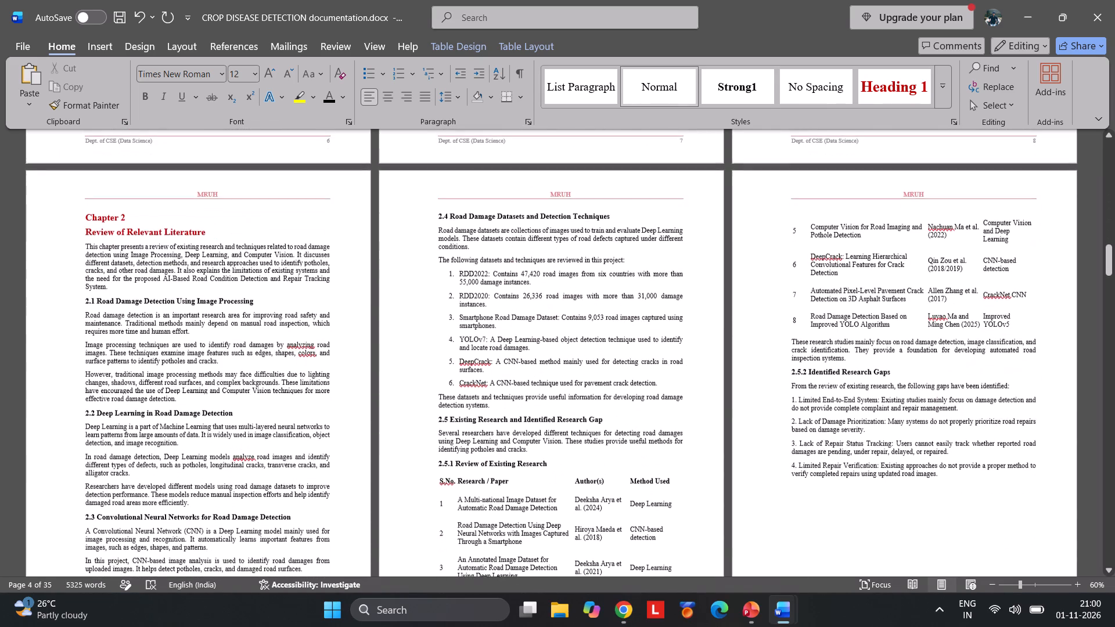
scroll(311, 382, "down", 1)
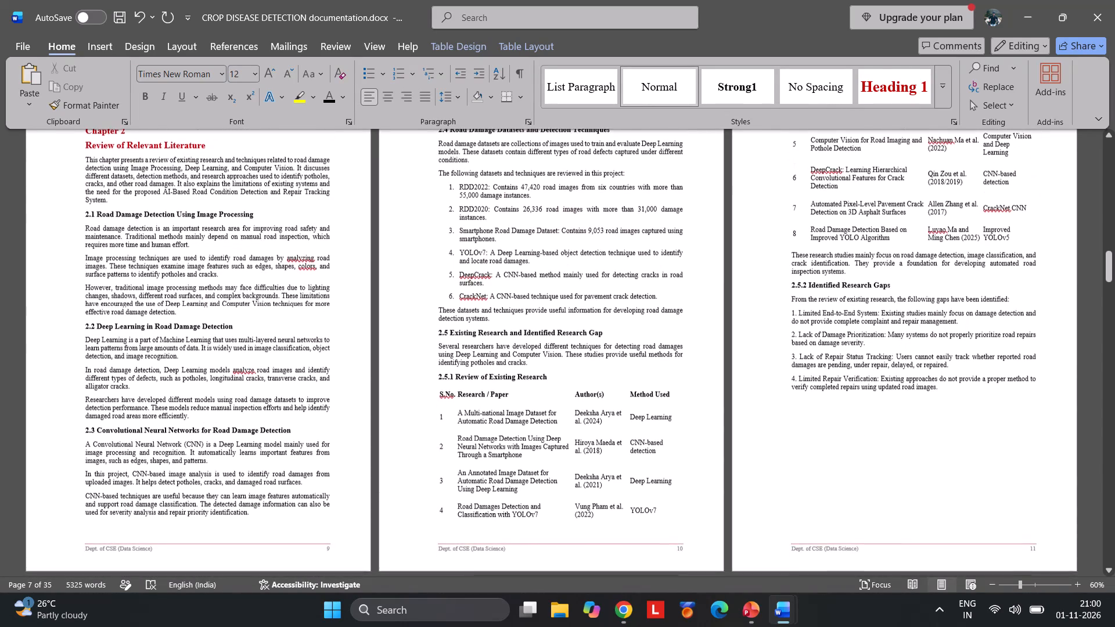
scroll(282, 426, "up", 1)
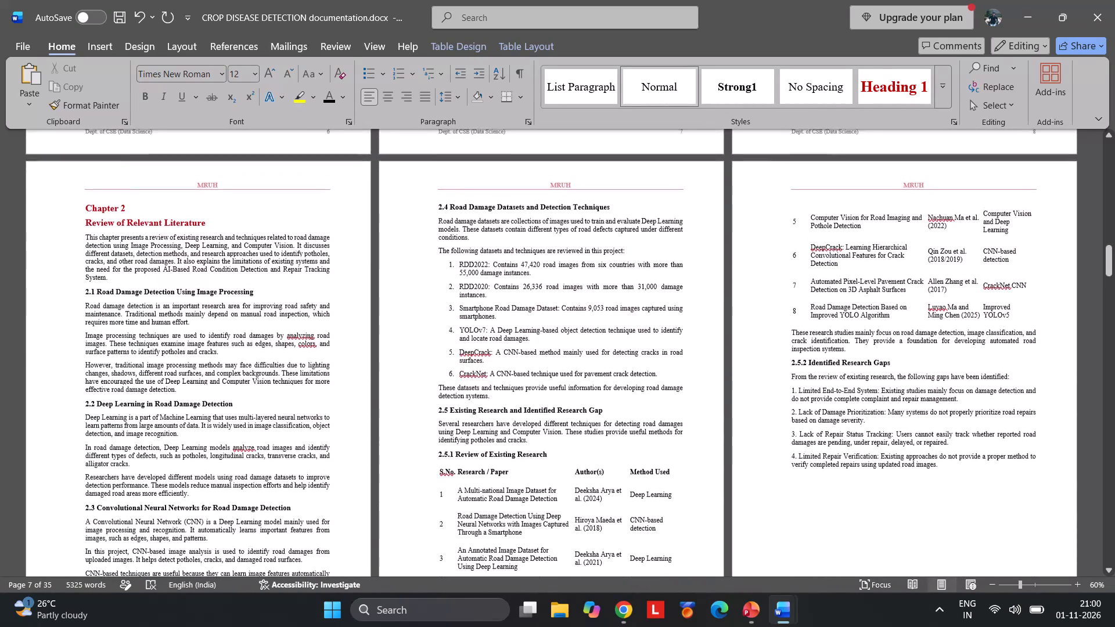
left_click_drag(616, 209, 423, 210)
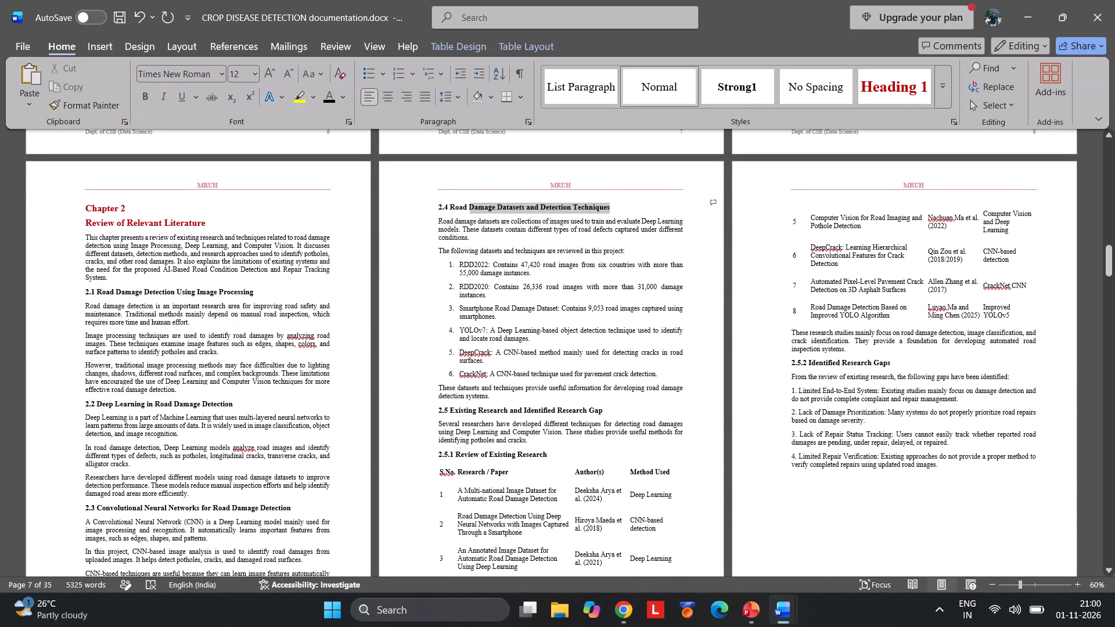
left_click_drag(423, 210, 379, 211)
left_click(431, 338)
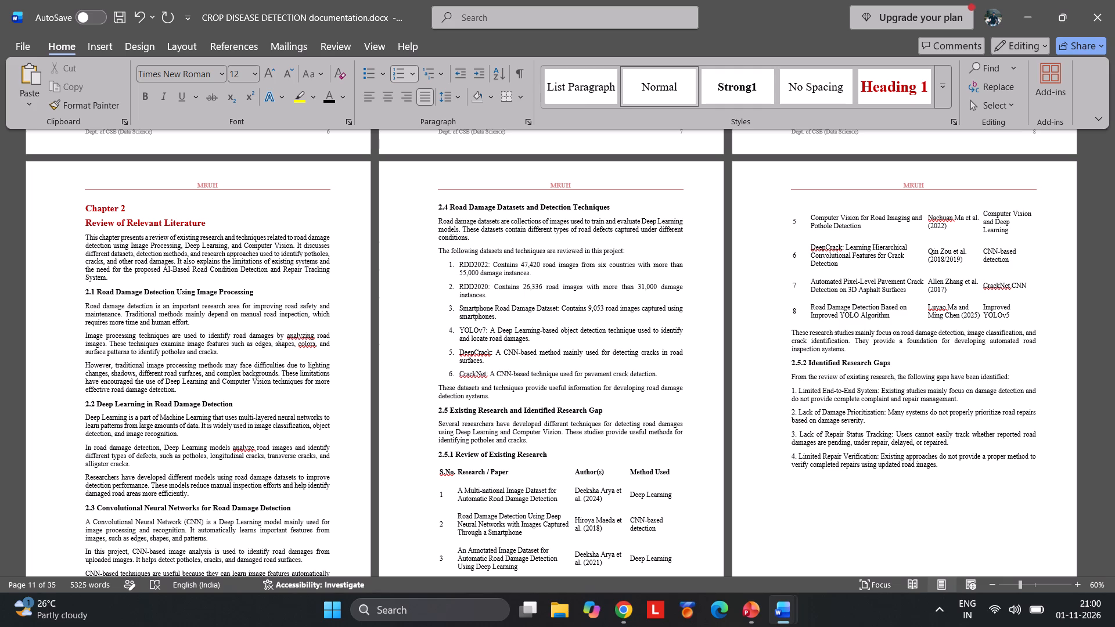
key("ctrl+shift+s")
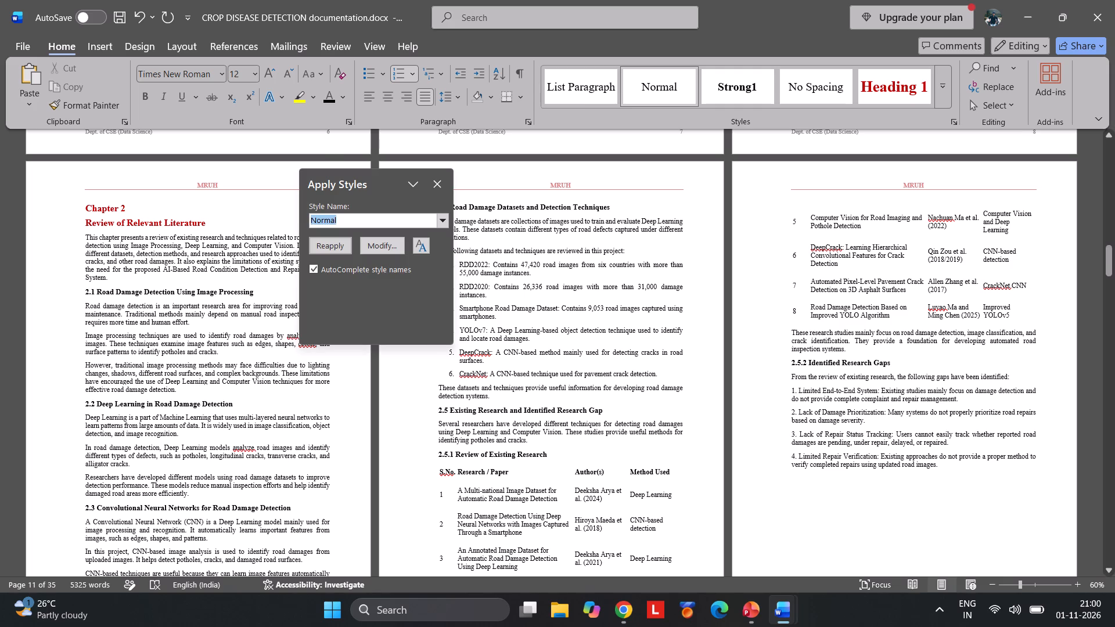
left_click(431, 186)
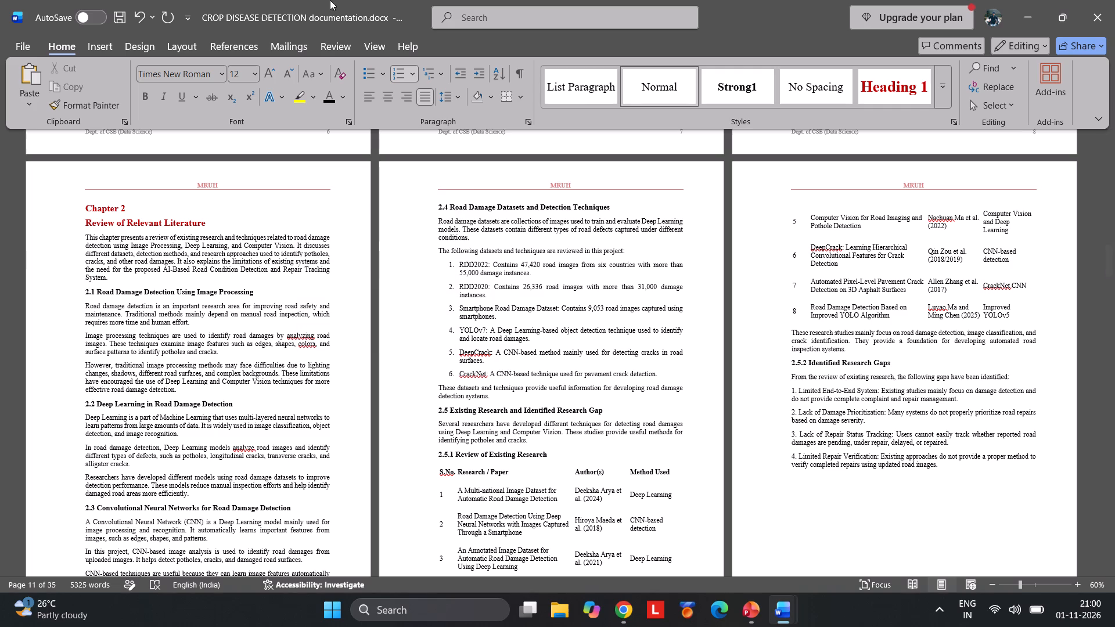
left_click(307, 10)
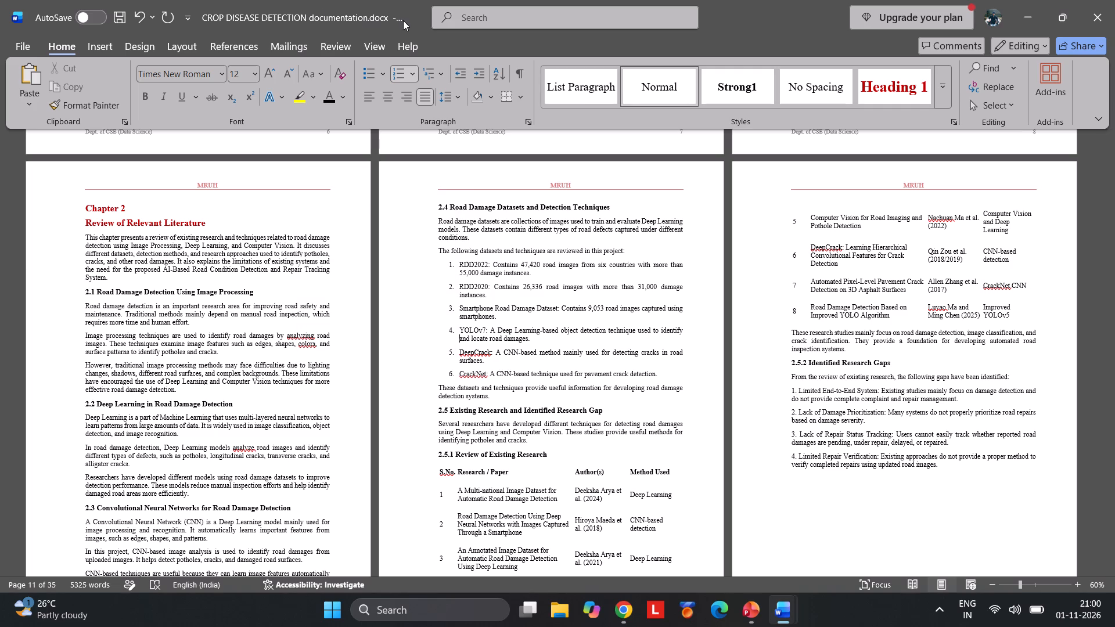
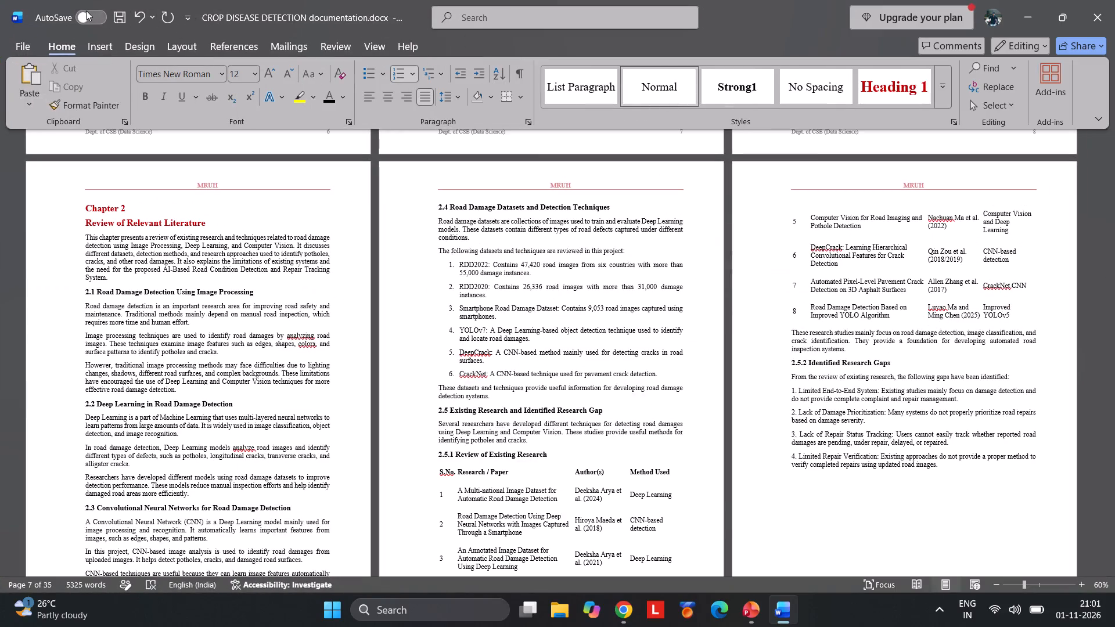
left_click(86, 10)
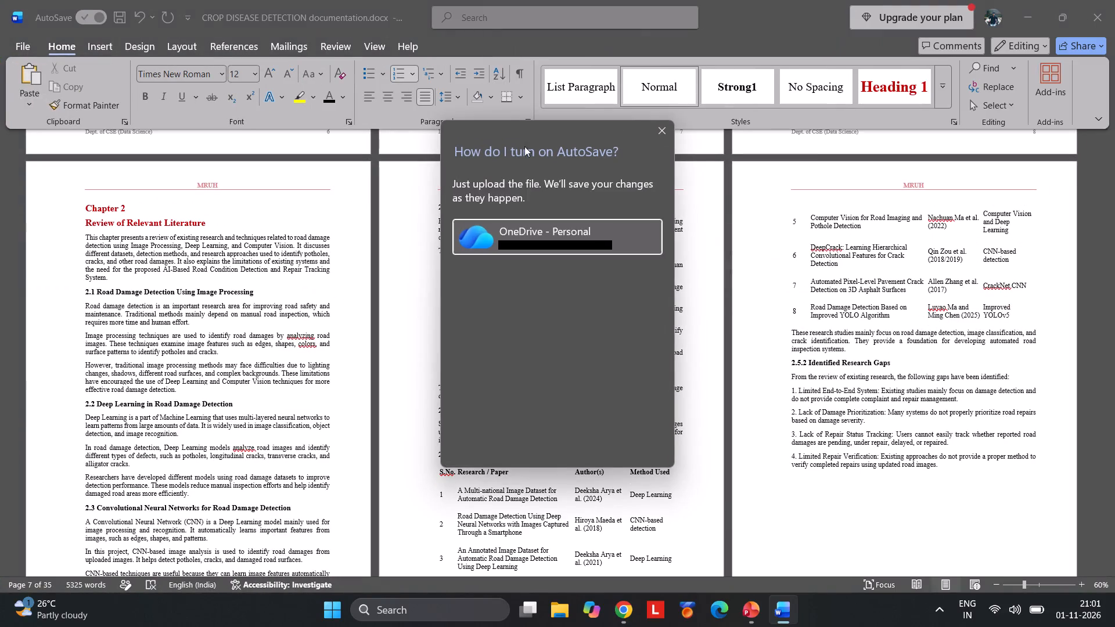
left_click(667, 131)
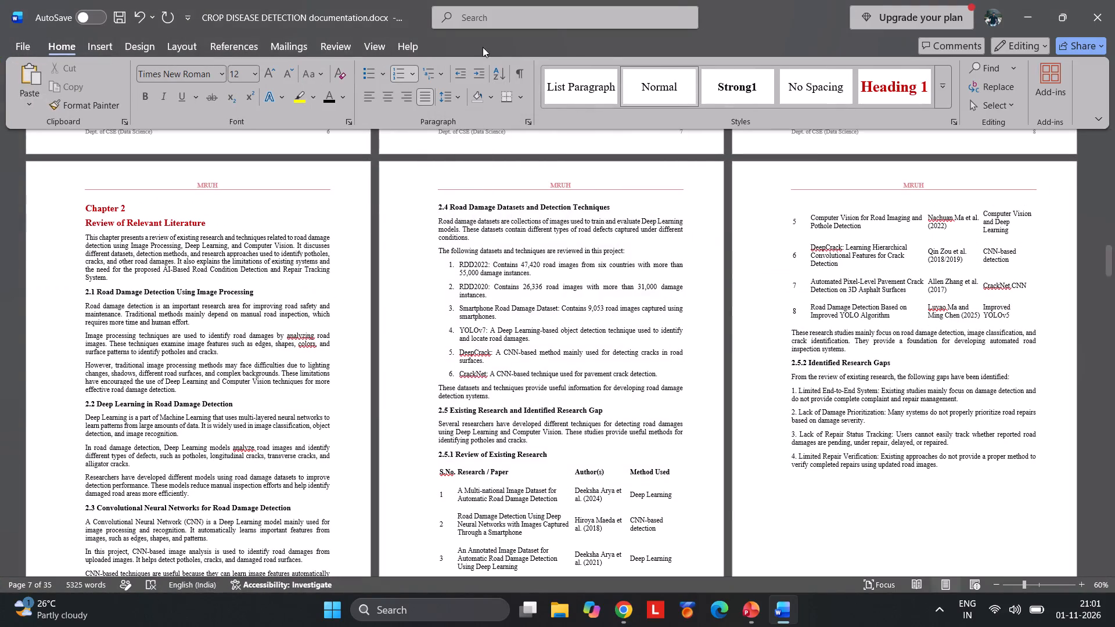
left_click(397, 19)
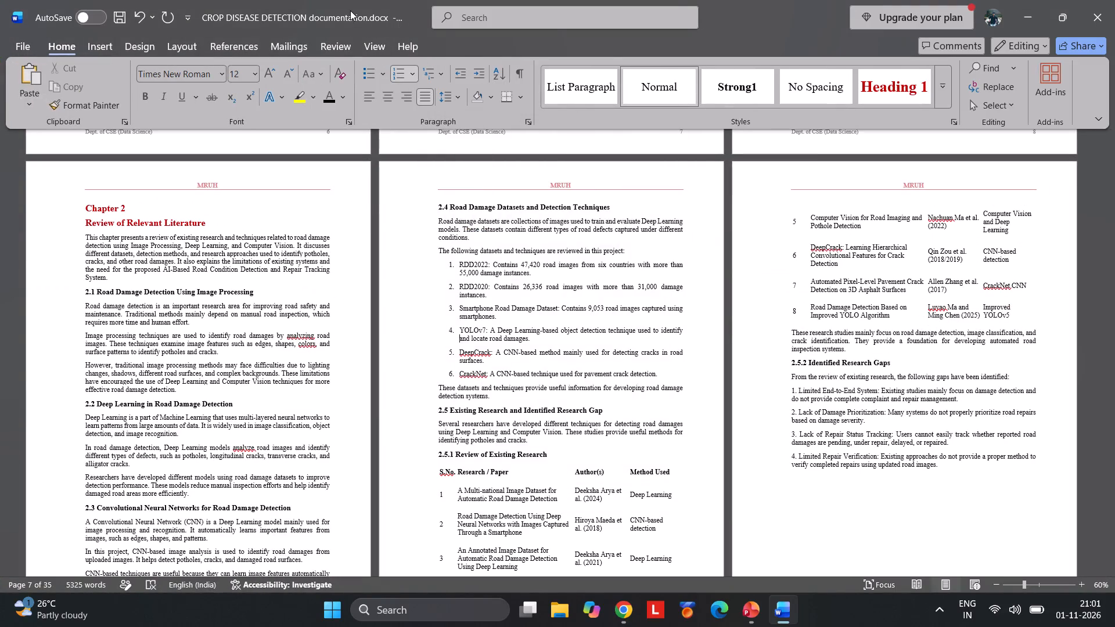
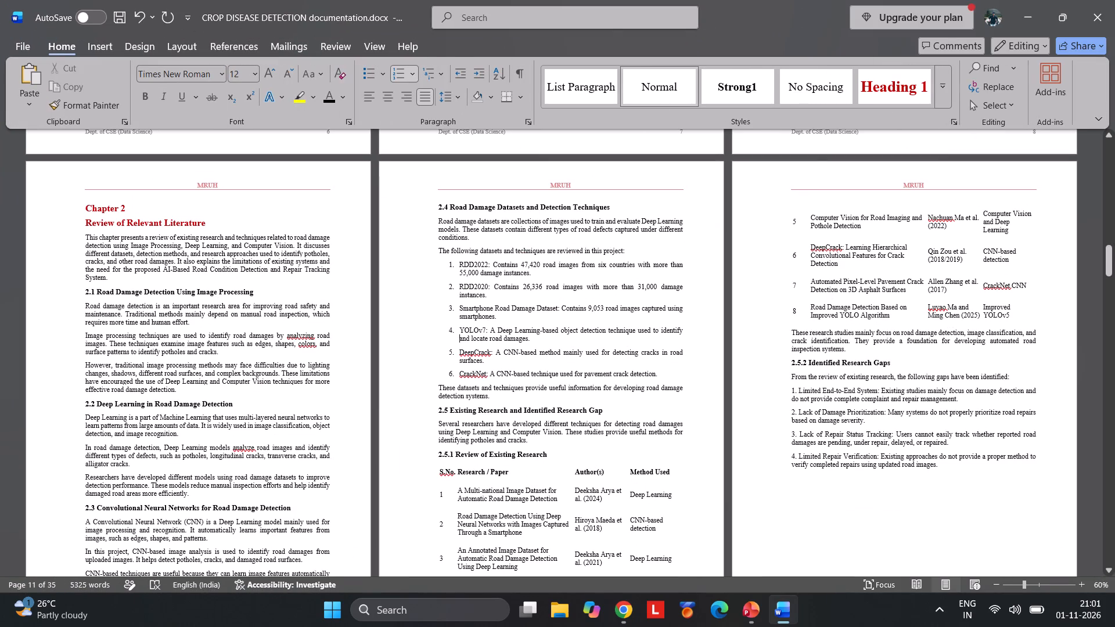
Save the documentation file.
key("ctrl+s")
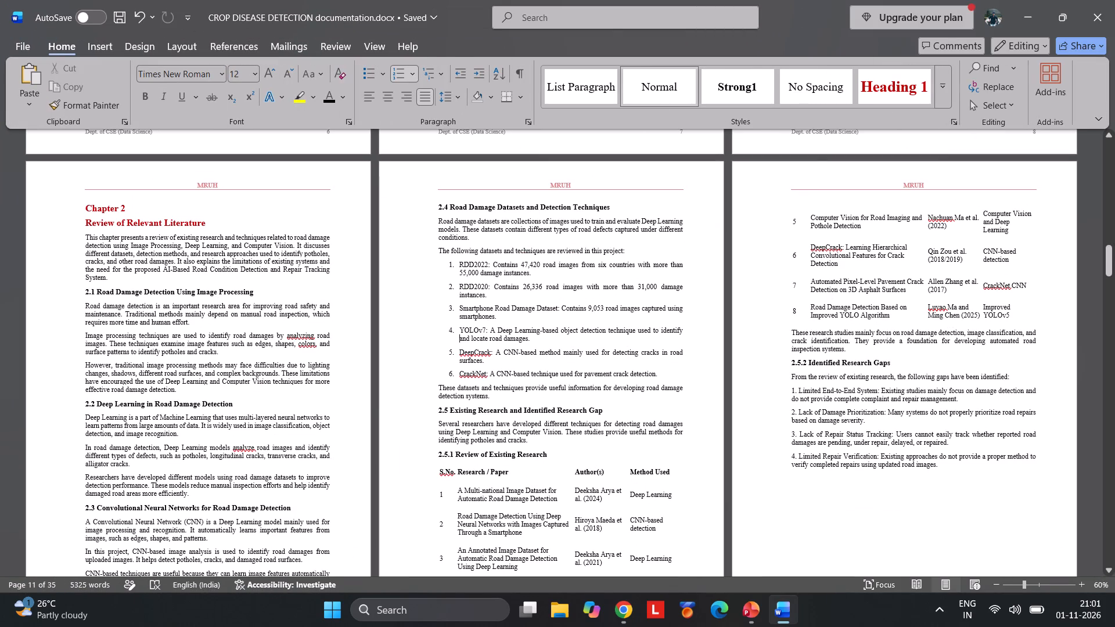
Open the saved document's file details and try to select its file name for renaming.
left_click(433, 16)
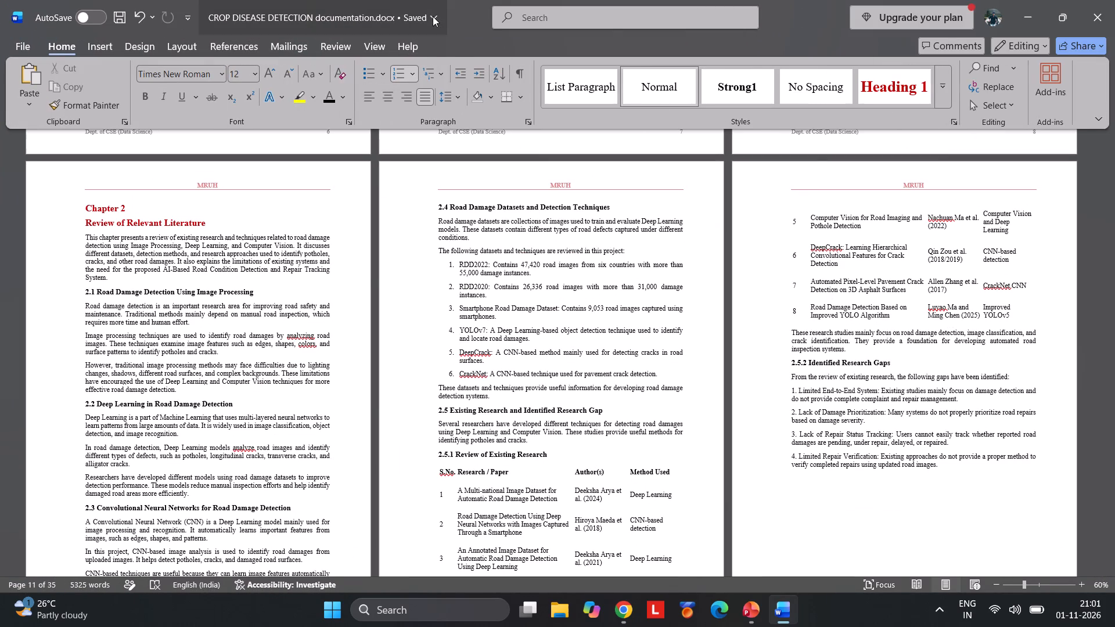
triple_click(368, 77)
triple_click(368, 77)
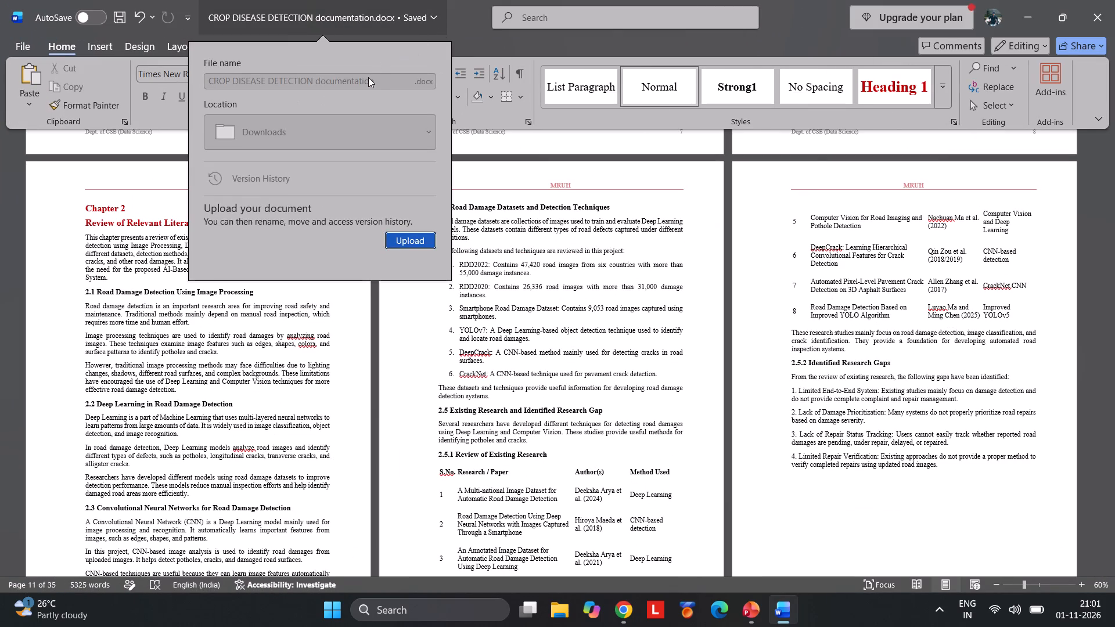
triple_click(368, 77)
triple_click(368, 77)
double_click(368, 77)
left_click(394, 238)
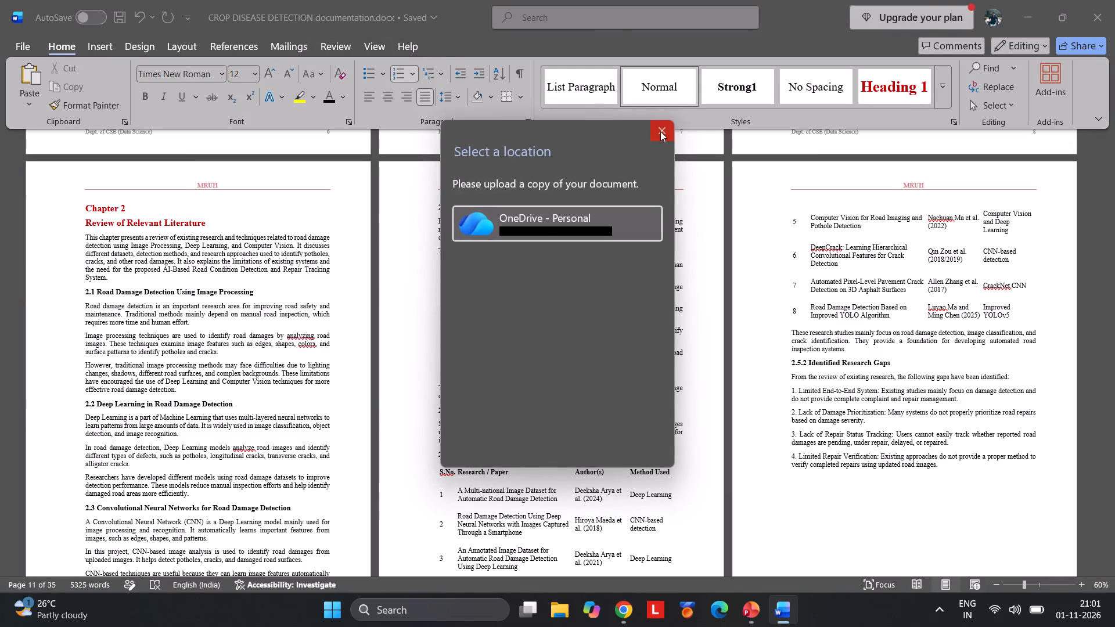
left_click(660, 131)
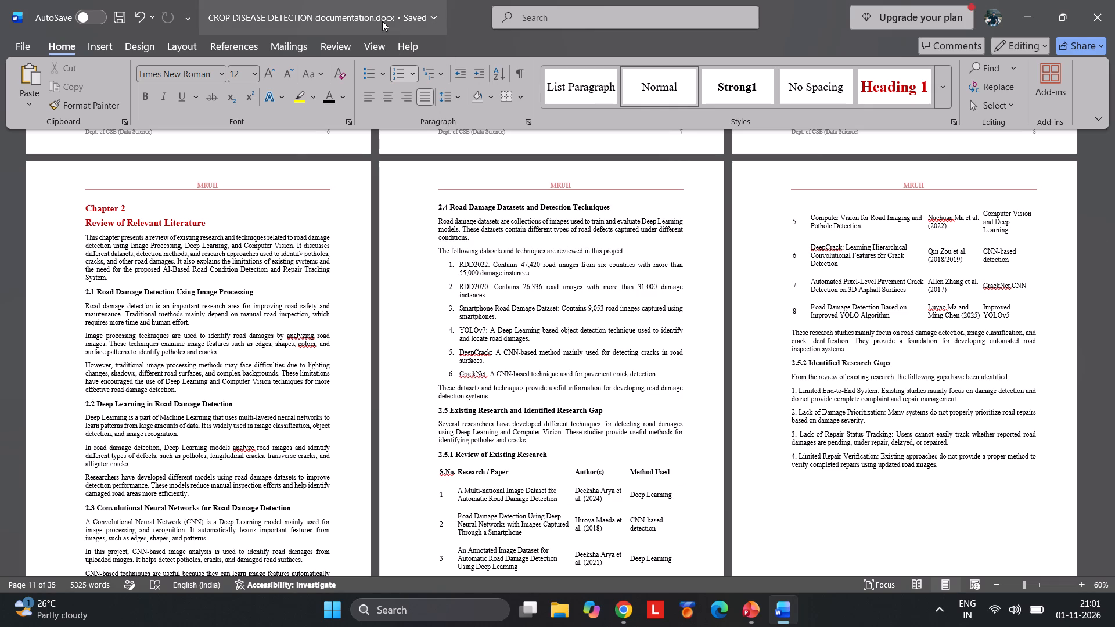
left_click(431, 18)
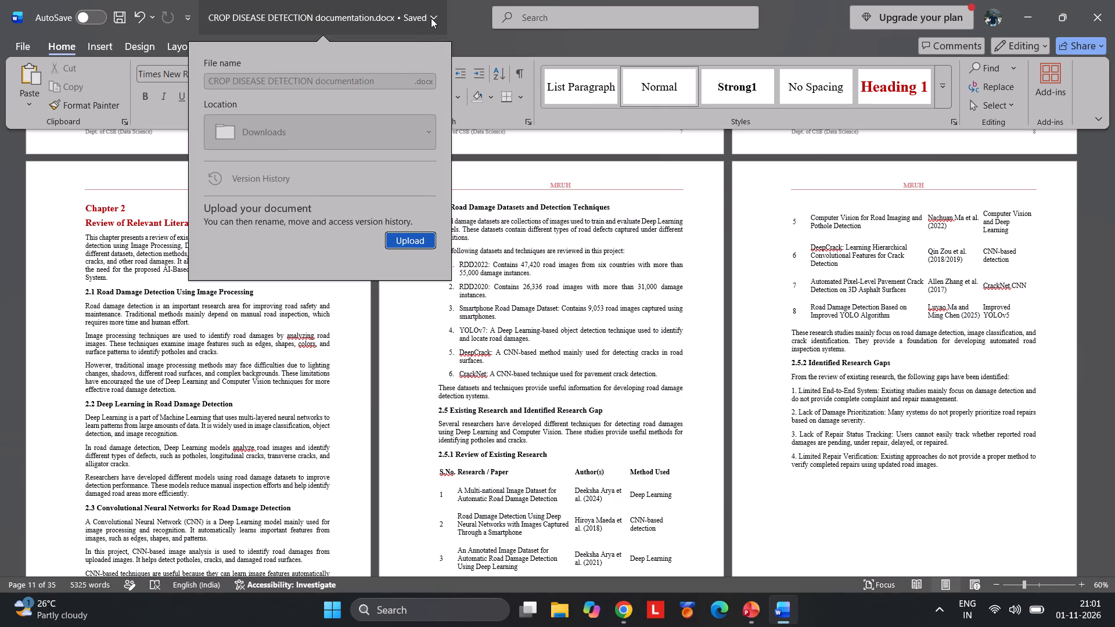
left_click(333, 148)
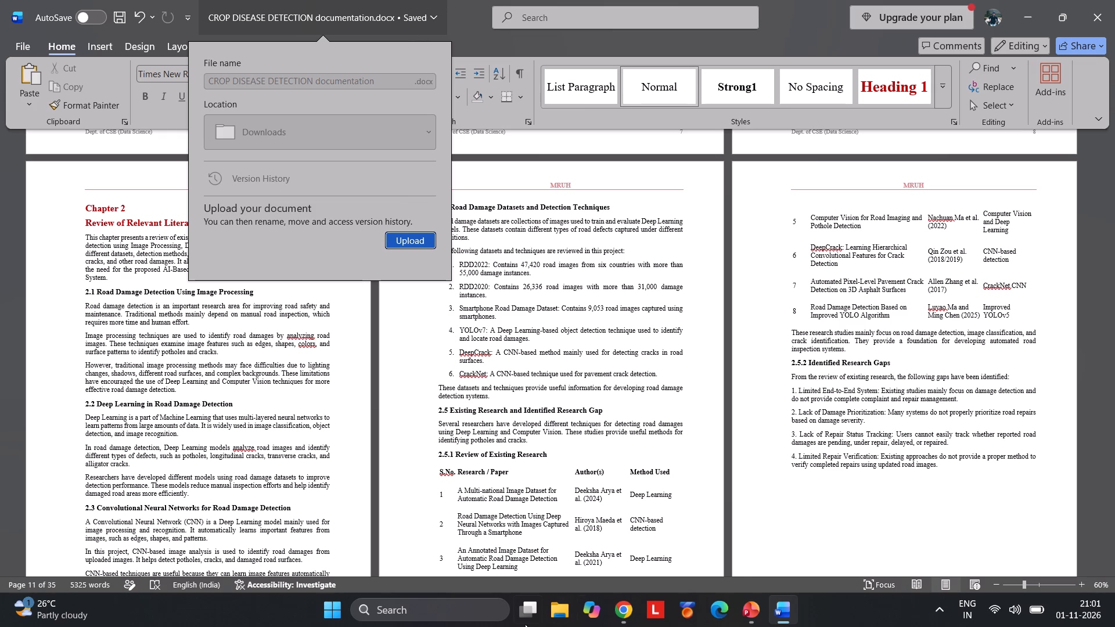
Switch to File Explorer and open the Downloads folder.
double_click(557, 606)
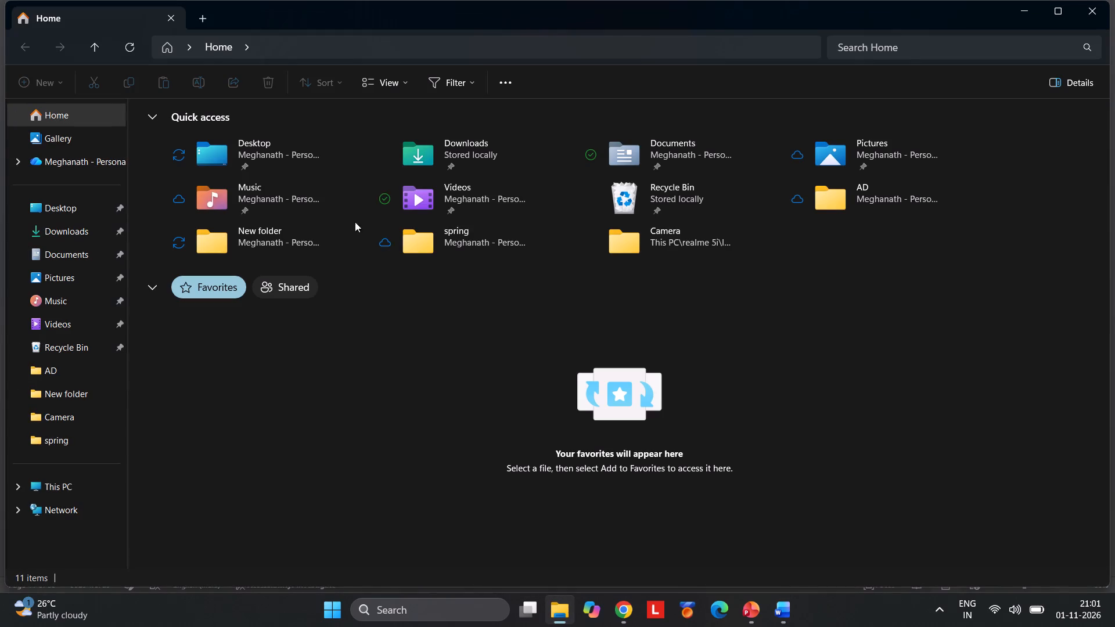
left_click(63, 237)
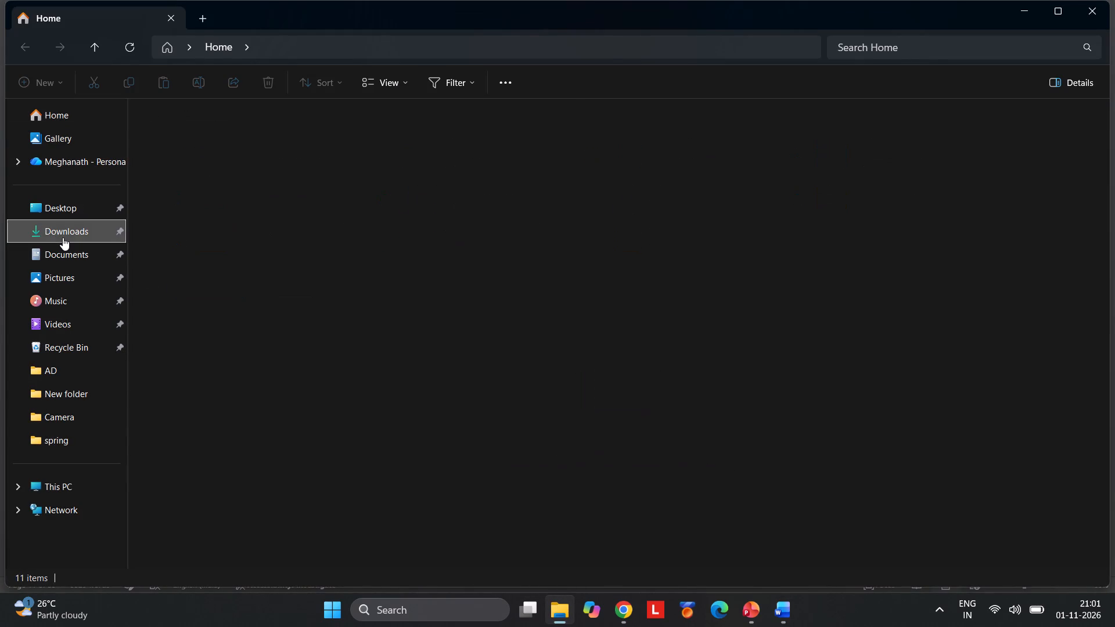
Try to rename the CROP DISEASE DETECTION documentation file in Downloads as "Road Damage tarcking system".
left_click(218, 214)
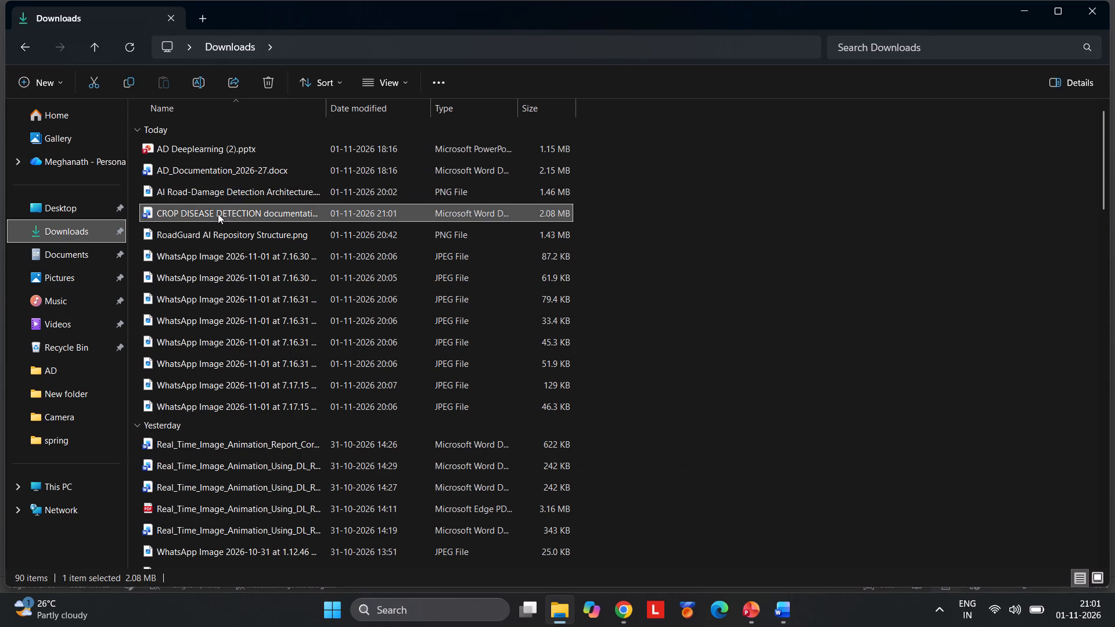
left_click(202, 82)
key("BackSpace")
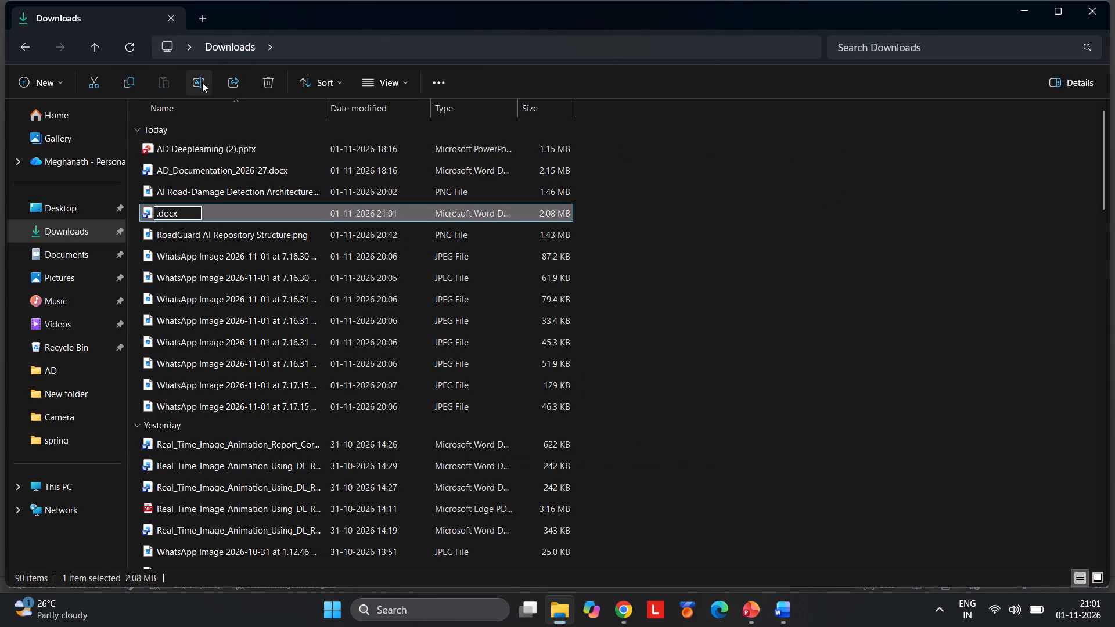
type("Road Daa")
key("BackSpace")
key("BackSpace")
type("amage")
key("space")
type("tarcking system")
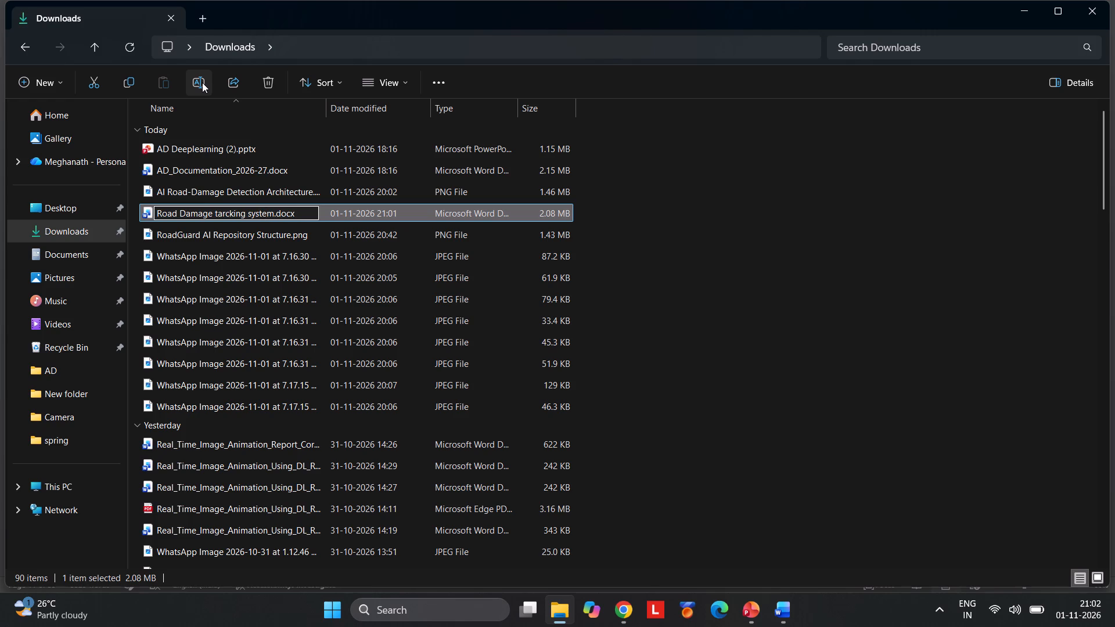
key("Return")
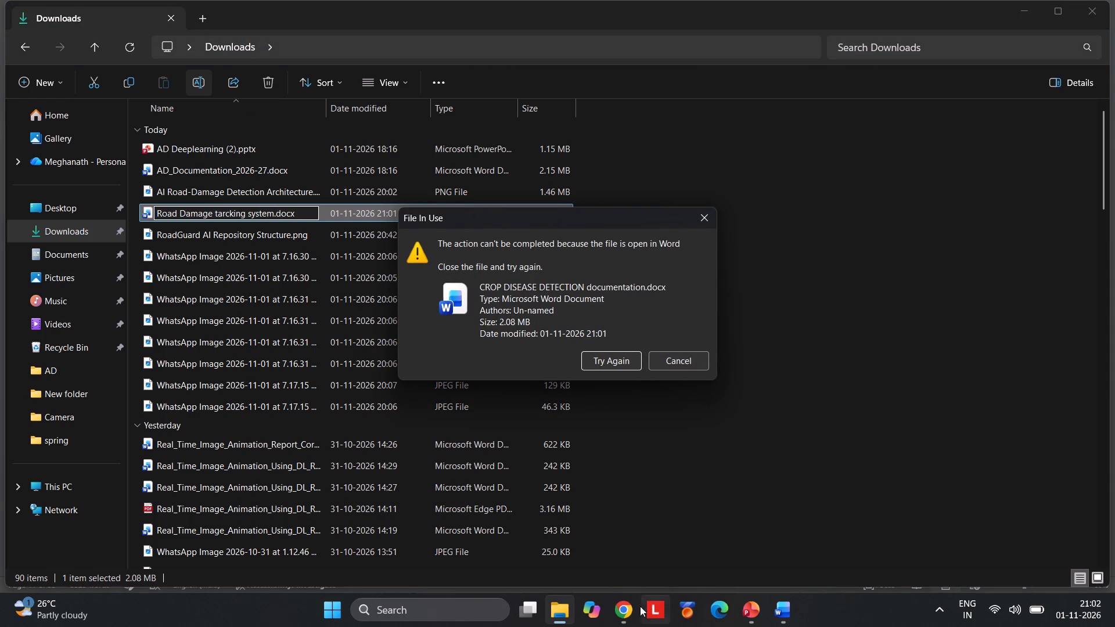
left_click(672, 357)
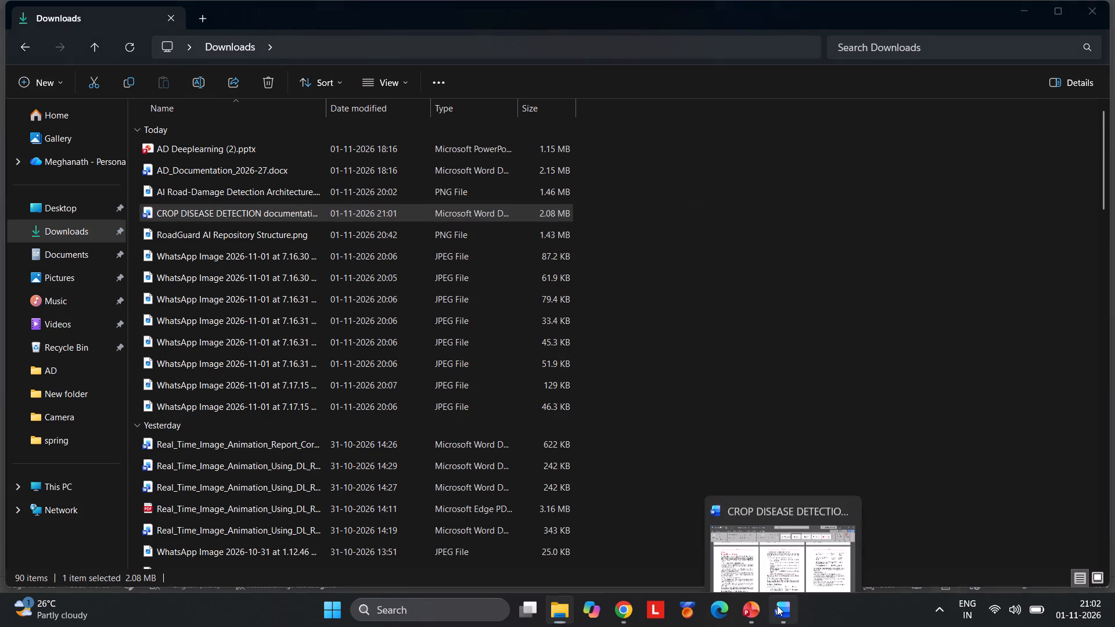
Close the crop disease detection document that is open in Word.
left_click(850, 481)
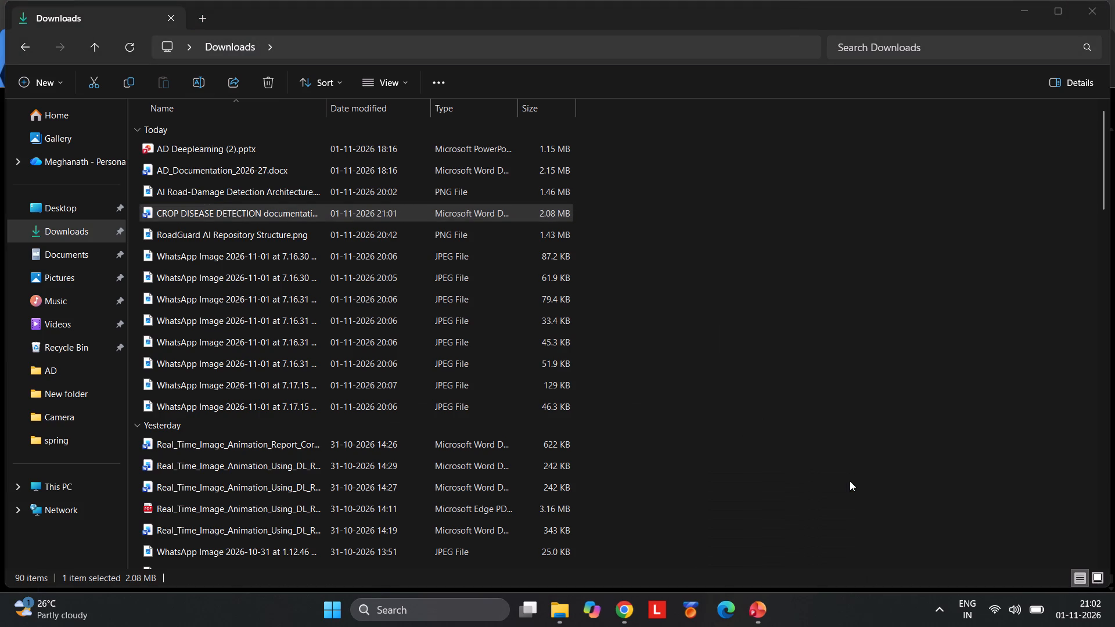
Rename the CROP DISEASE DETECTION documentation file in Downloads as "Road damaged tracking system", keeping the .docx extension.
left_click(256, 211)
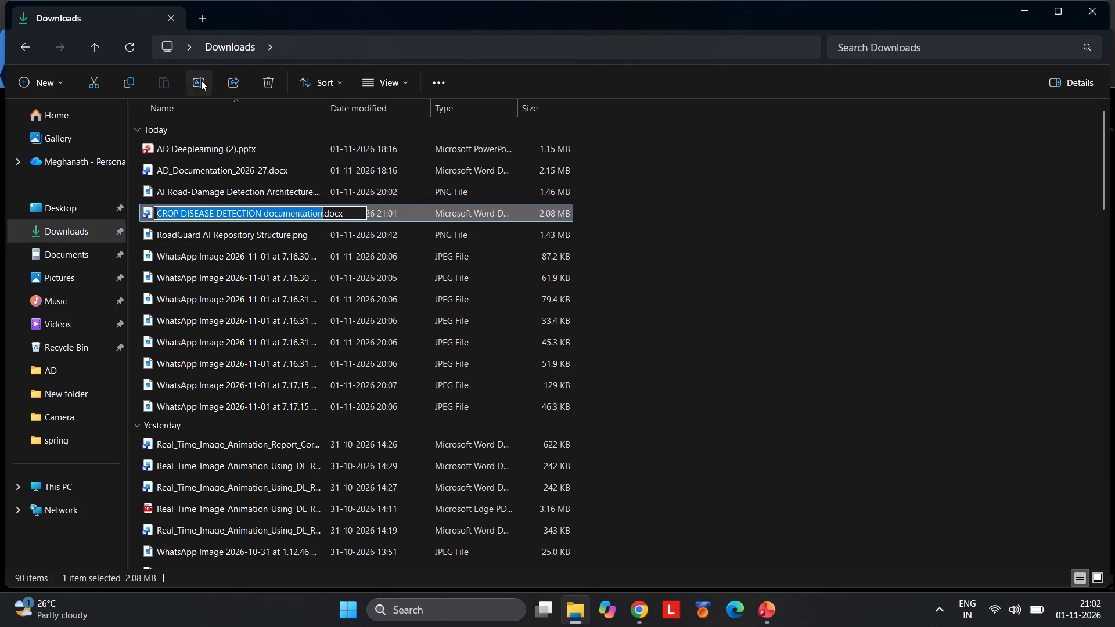
key("BackSpace")
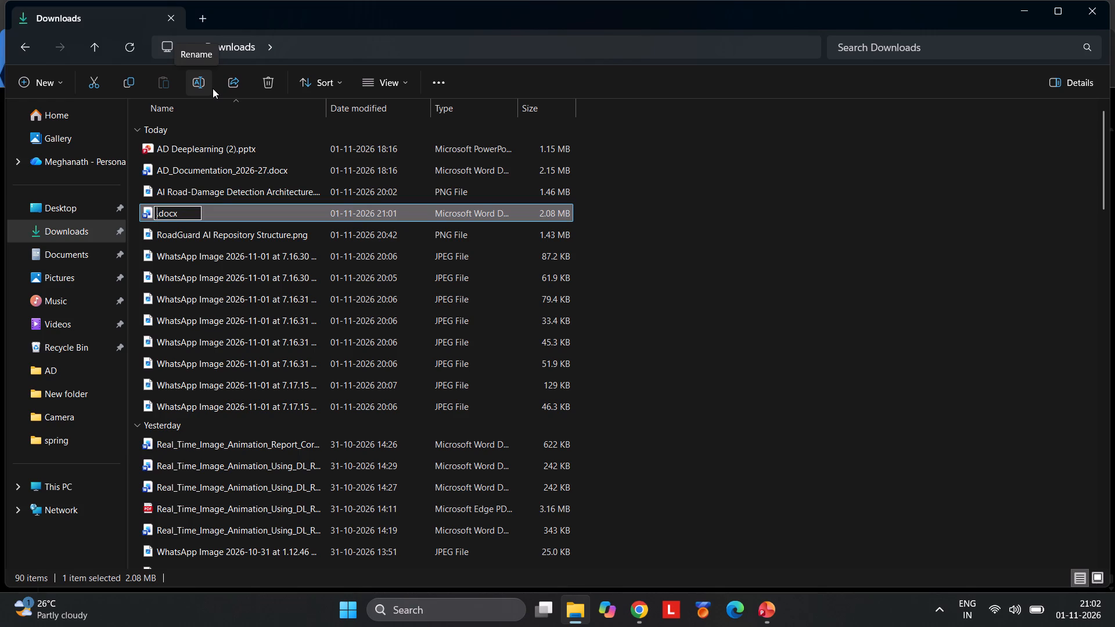
type("Road damaged")
key("space")
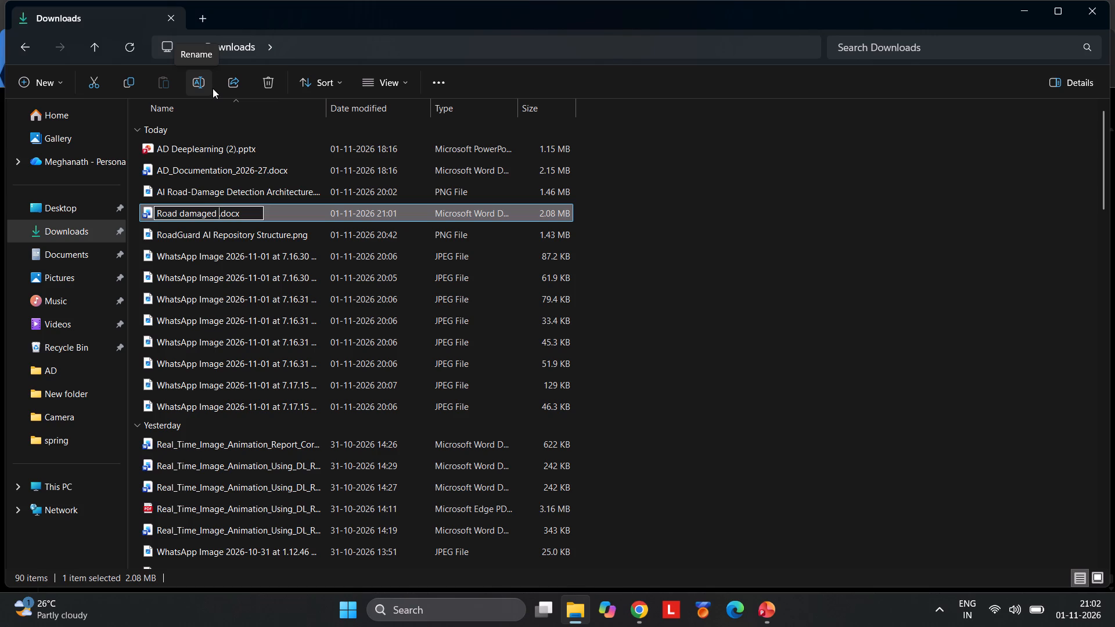
type("tracking syate")
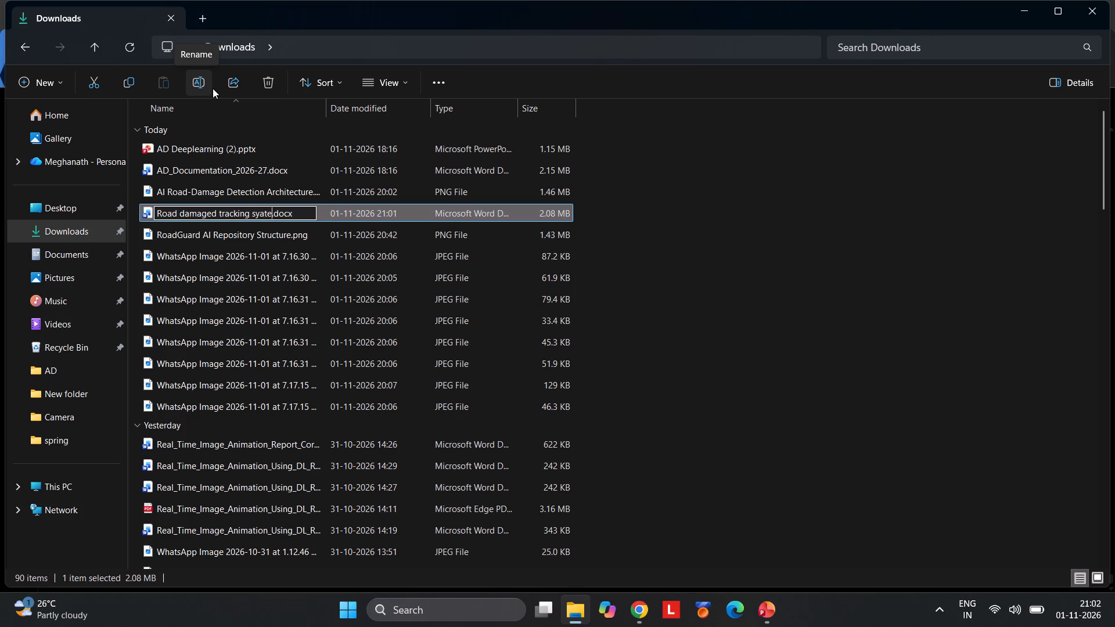
key("m")
key("Left")
key("Left")
key("Left")
key("Left")
key("Right")
key("Right")
key("Left")
key("BackSpace")
key("s")
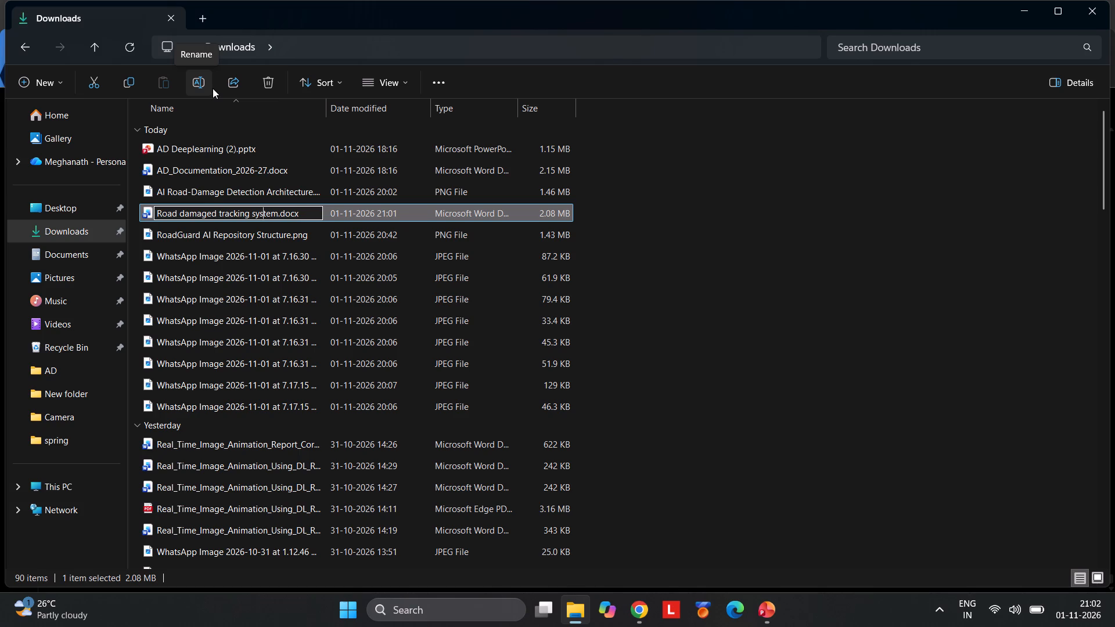
key("Return")
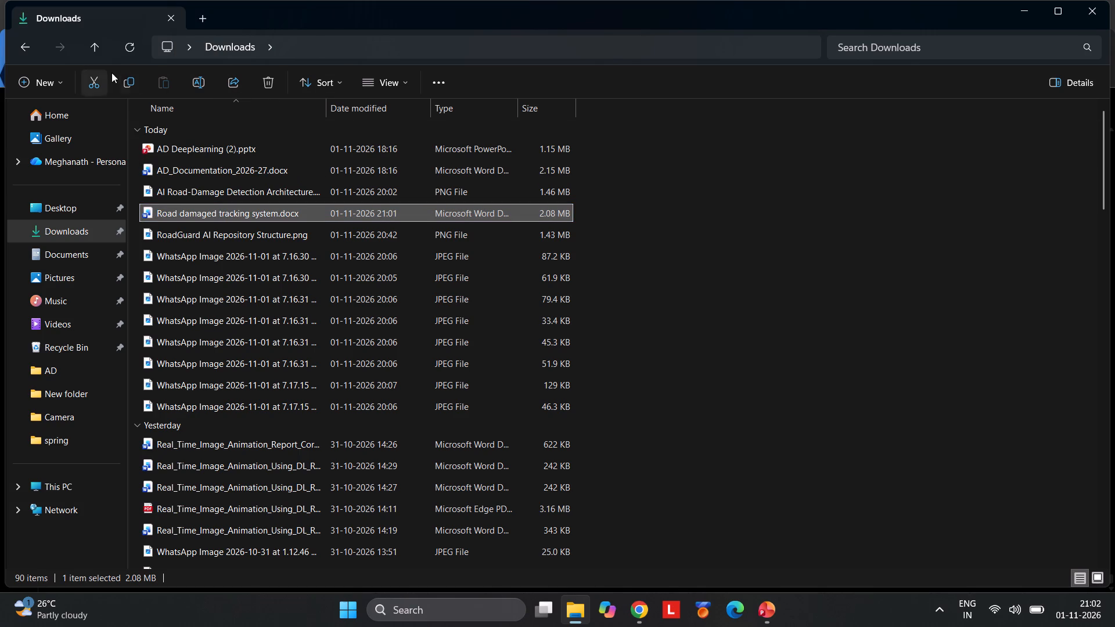
Open the renamed report in Word to check it, and close it again.
double_click(239, 212)
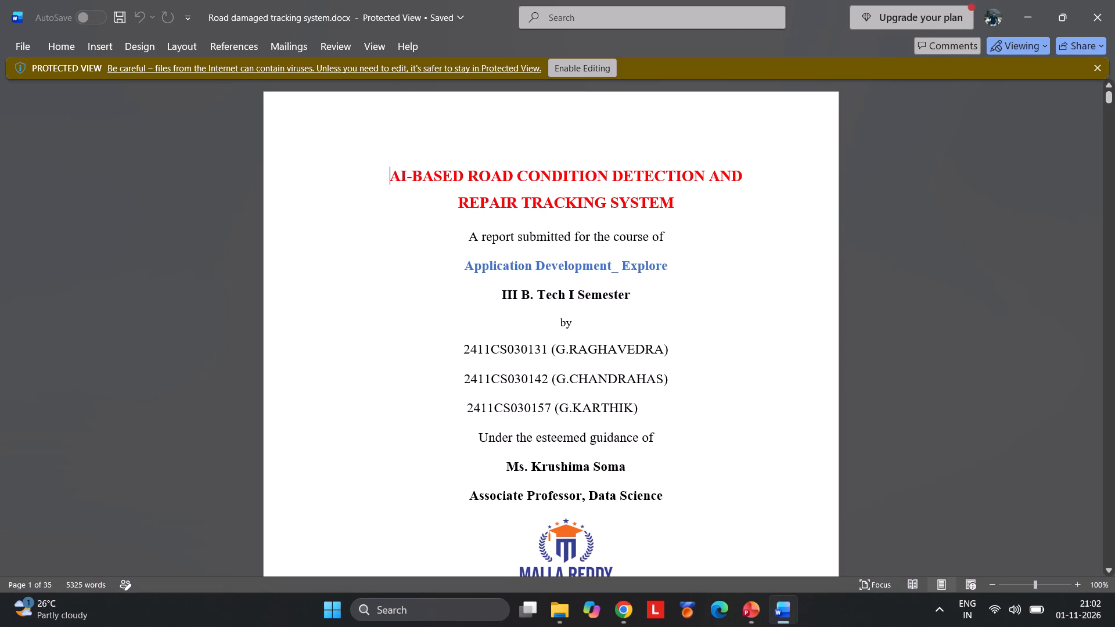
left_click(1114, 0)
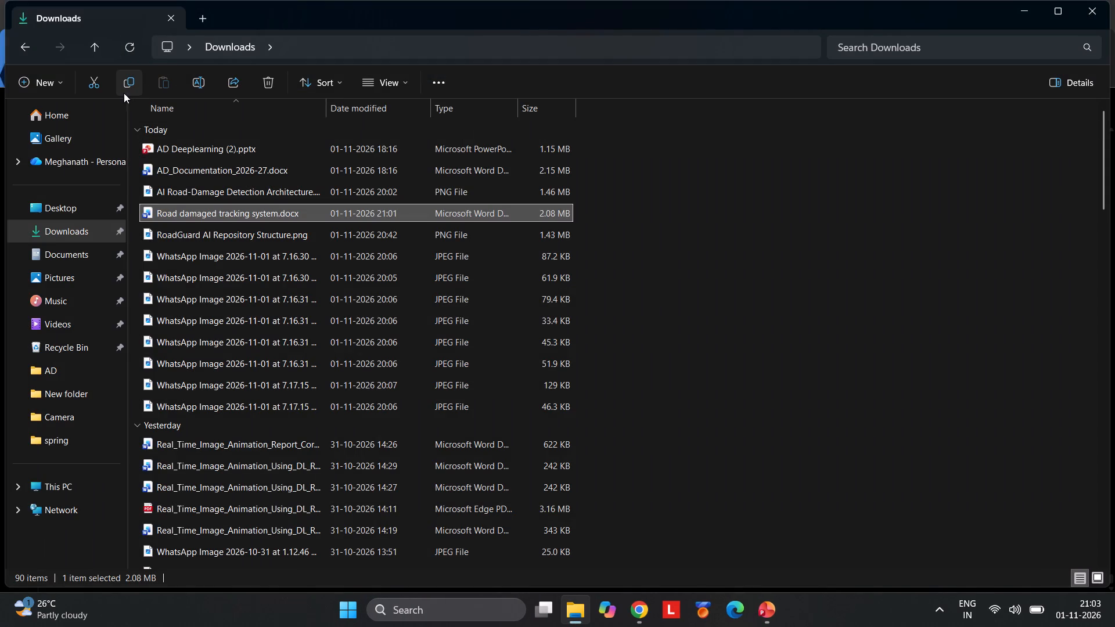
Copy the renamed report file in Downloads and minimize the File Explorer window.
left_click(123, 93)
left_click_drag(1114, 5, 1085, 9)
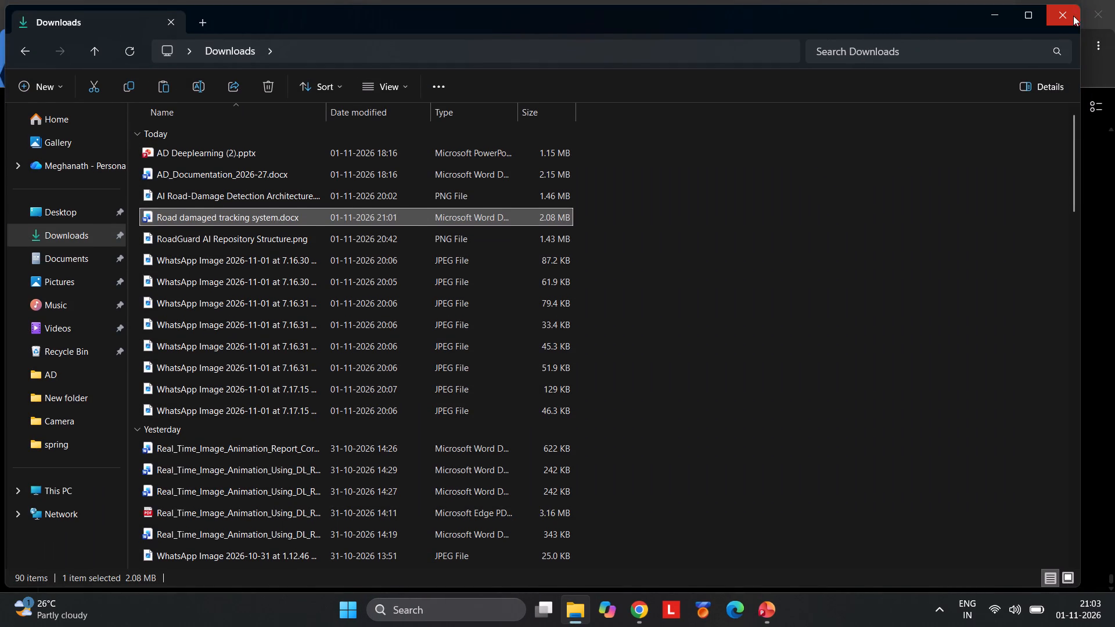
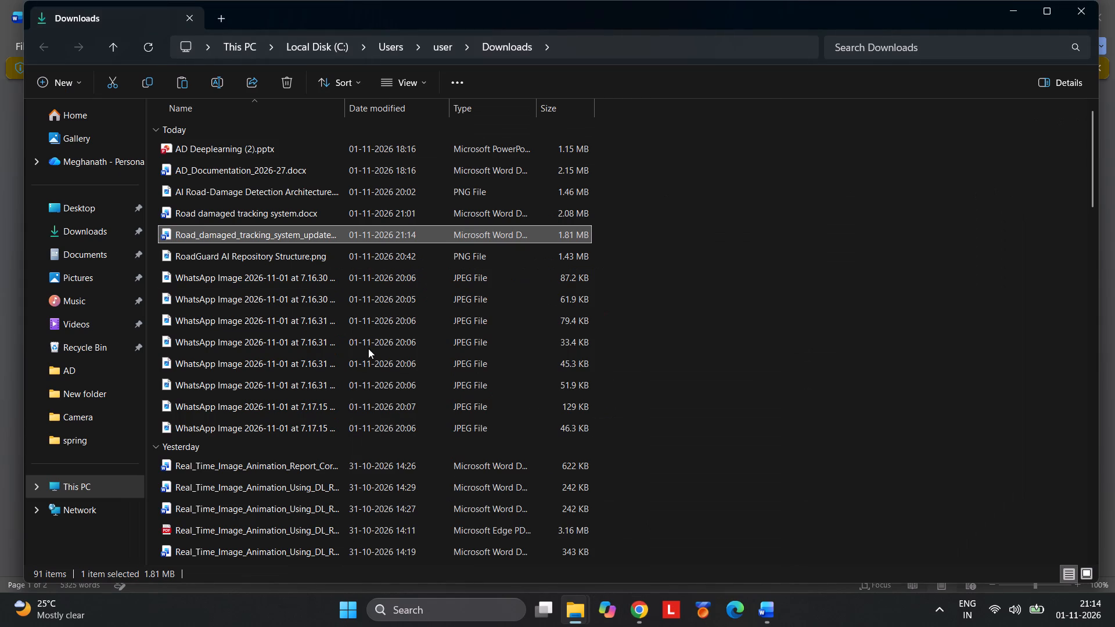
double_click(264, 231)
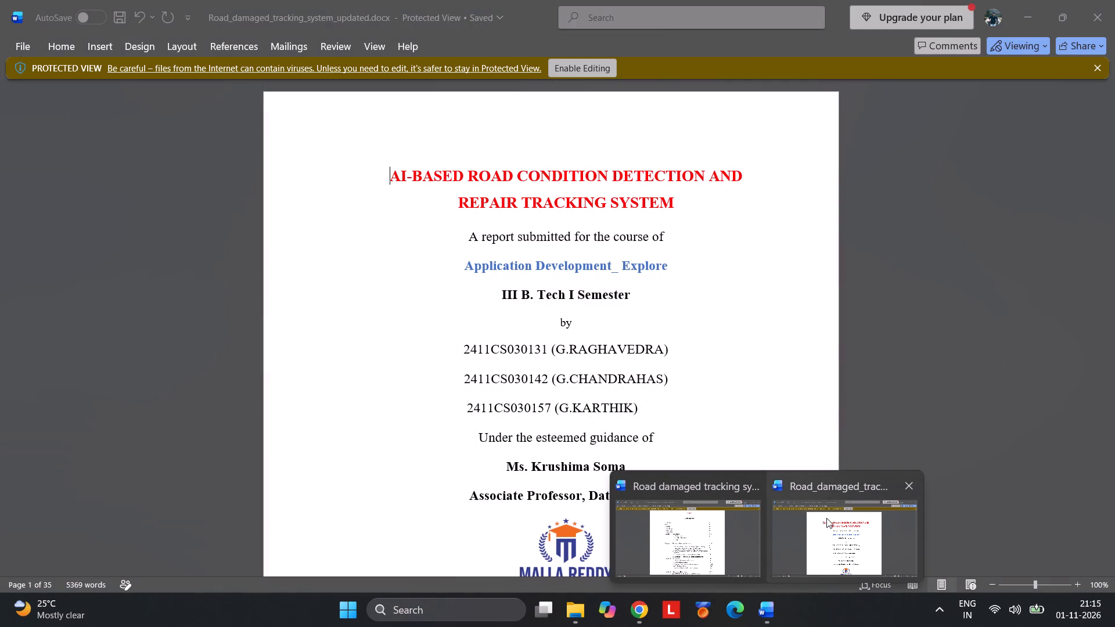
left_click(907, 475)
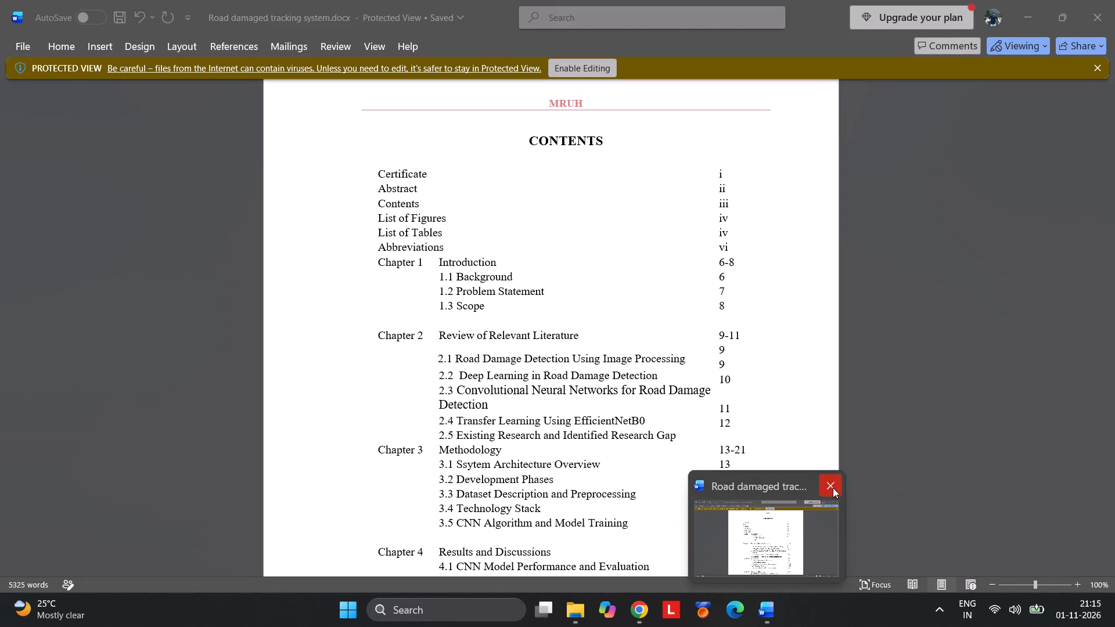
left_click(833, 488)
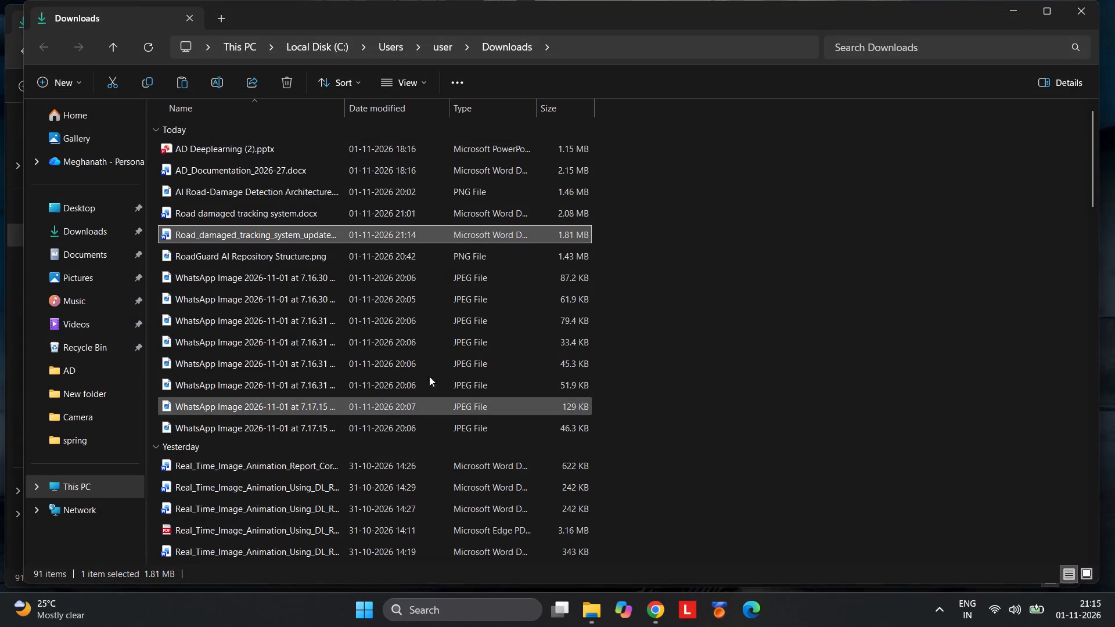
Reopen Road_damaged_tracking_system_updated.docx from the Downloads folder in Word and enable editing.
double_click(299, 236)
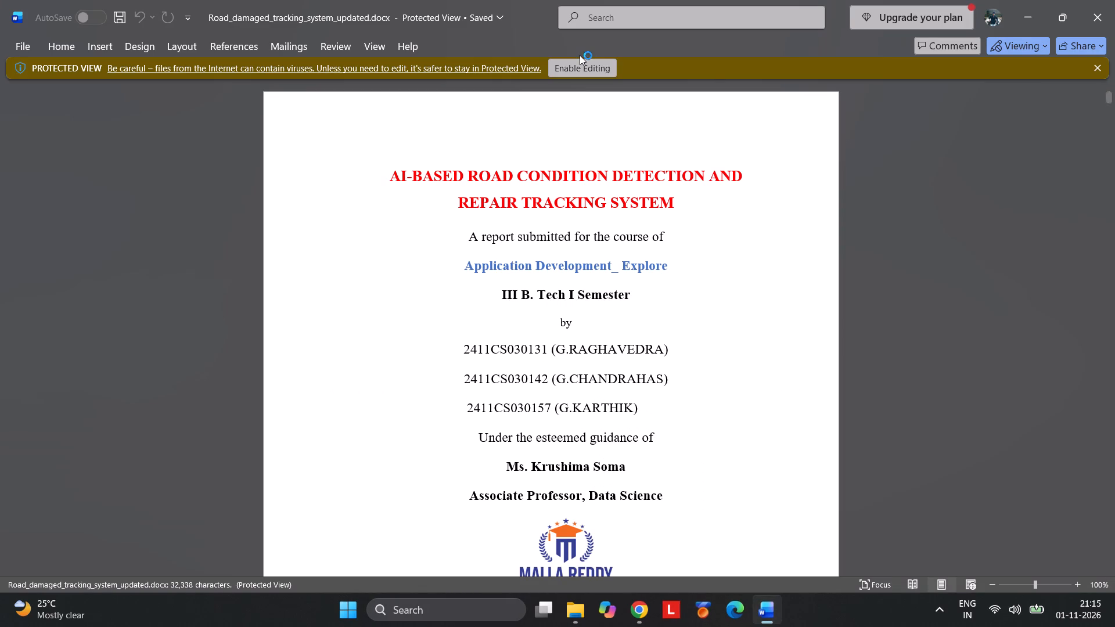
left_click(576, 70)
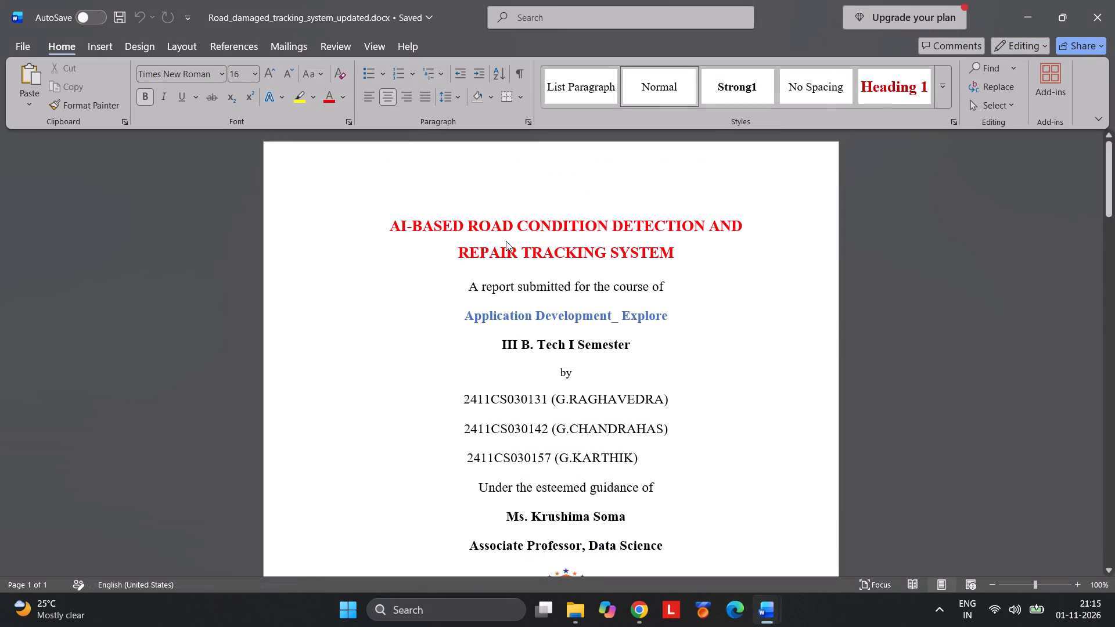
scroll(506, 241, "down", 1)
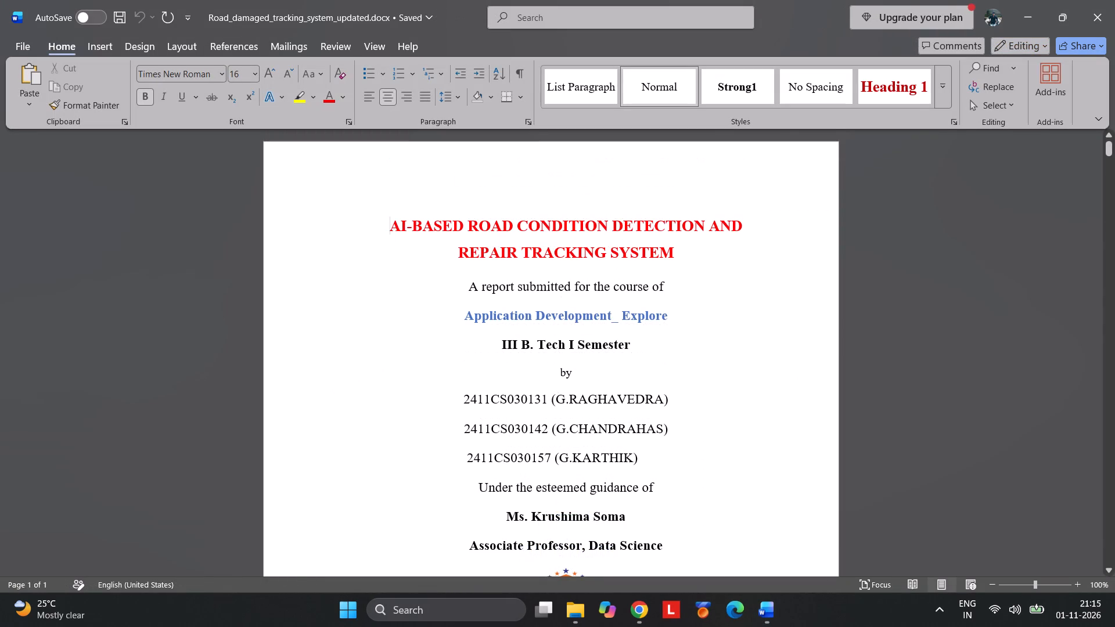
scroll(506, 241, "down", 1)
scroll(506, 241, "up", 1)
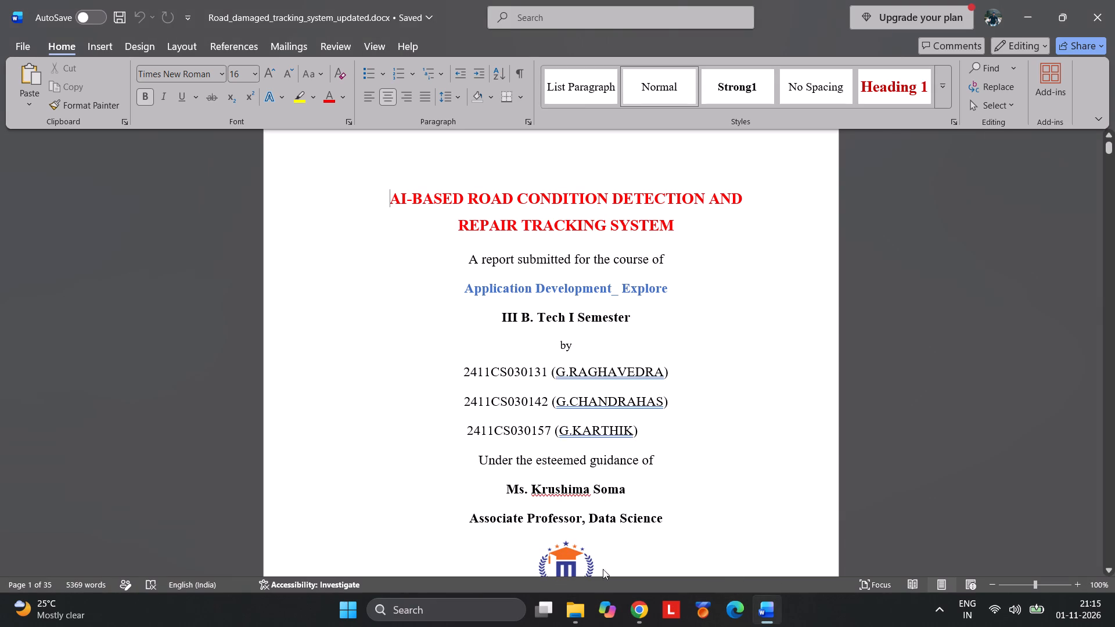
Open AD_Documentation_2026-27.docx from the Downloads folder to view its cover page, and close it again.
left_click(573, 609)
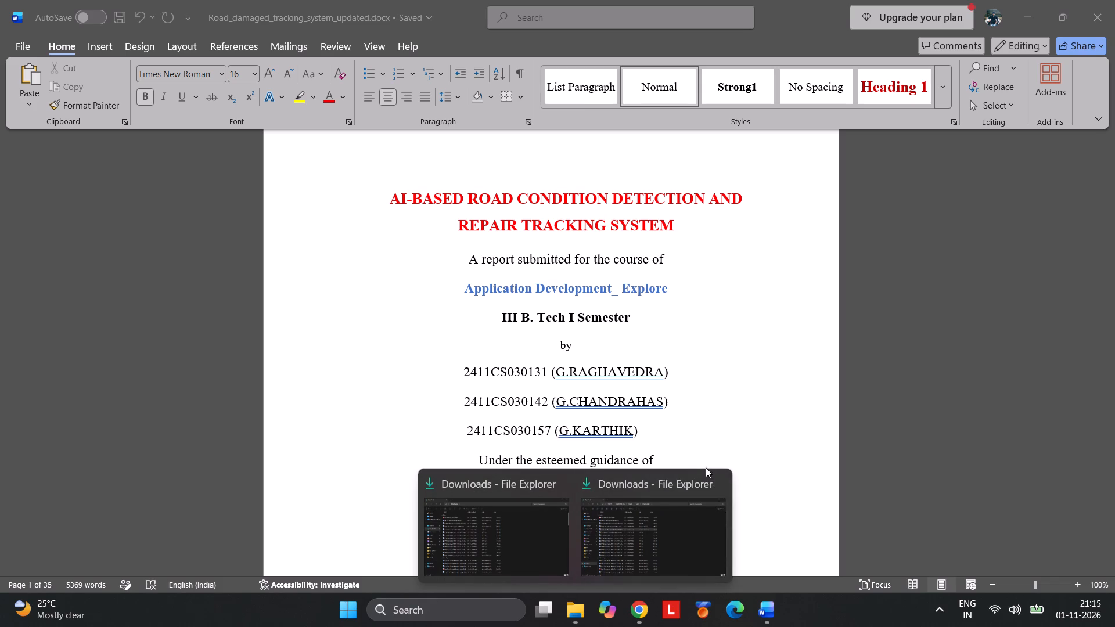
left_click(714, 479)
left_click(618, 521)
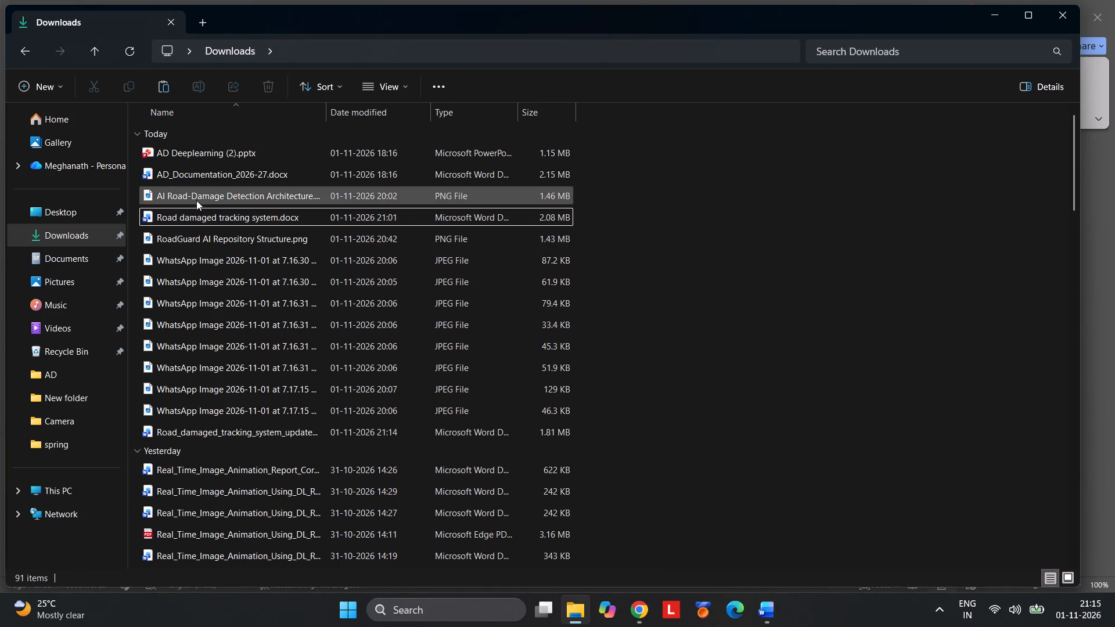
double_click(188, 175)
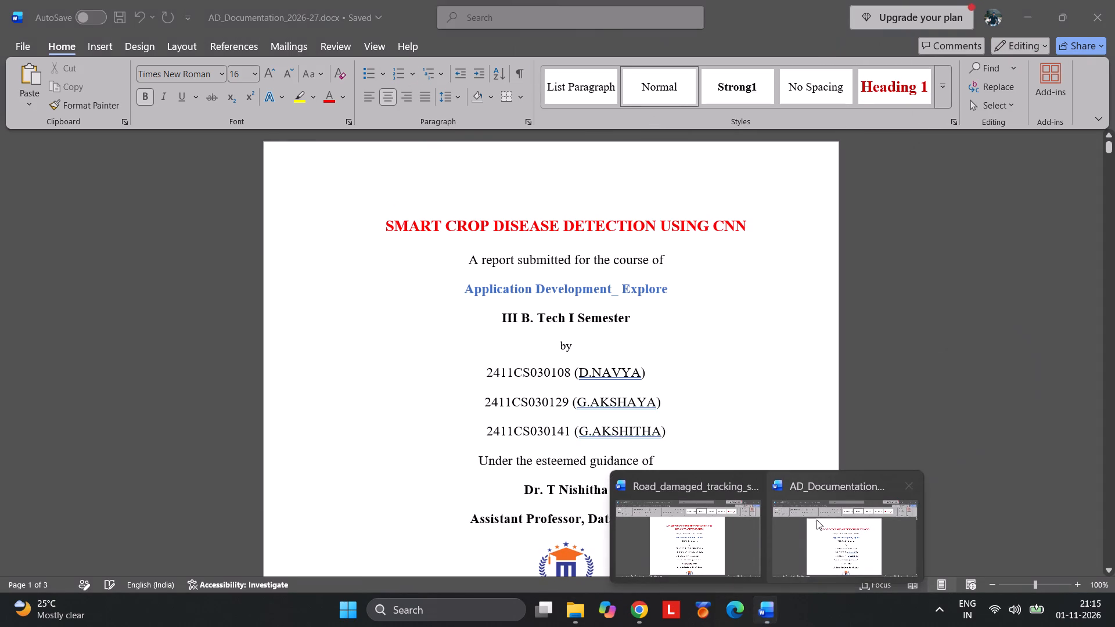
left_click(905, 492)
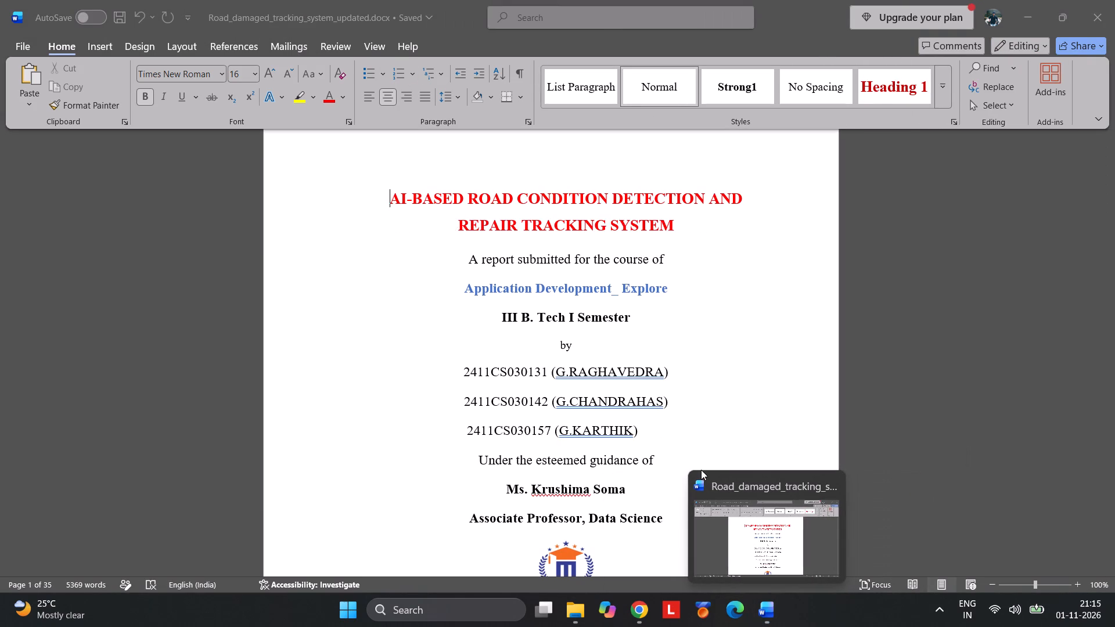
Examine the updated report's front matter: cover page, certificate, abstract, contents, list of figures and list of tables.
left_click(714, 408)
scroll(714, 408, "down", 3)
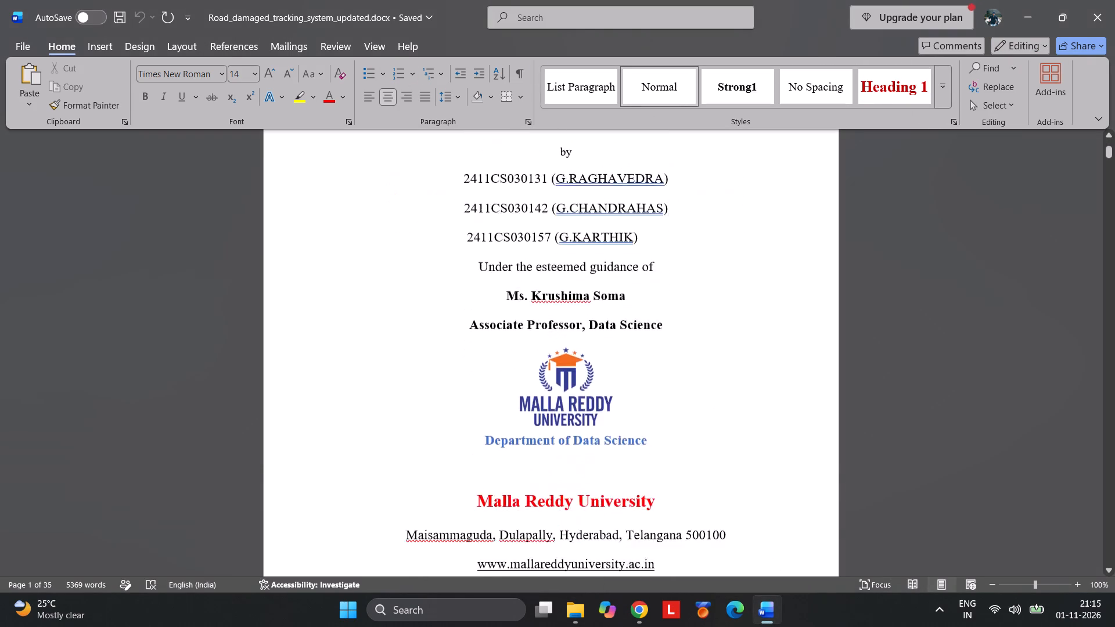
scroll(714, 408, "down", 5)
scroll(714, 408, "up", 3)
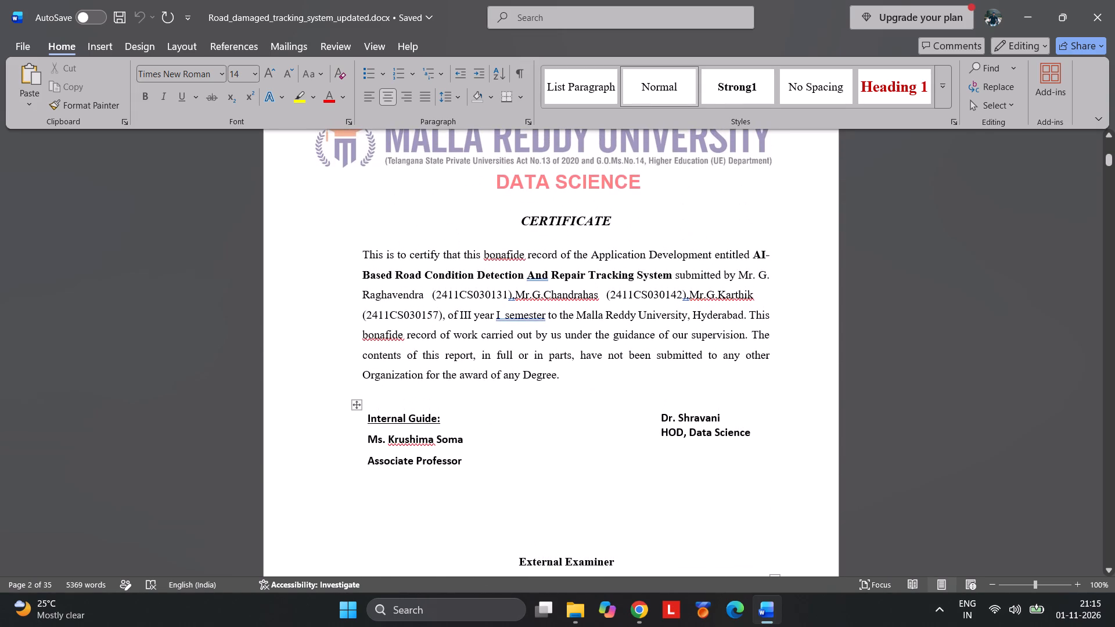
scroll(714, 408, "down", 4)
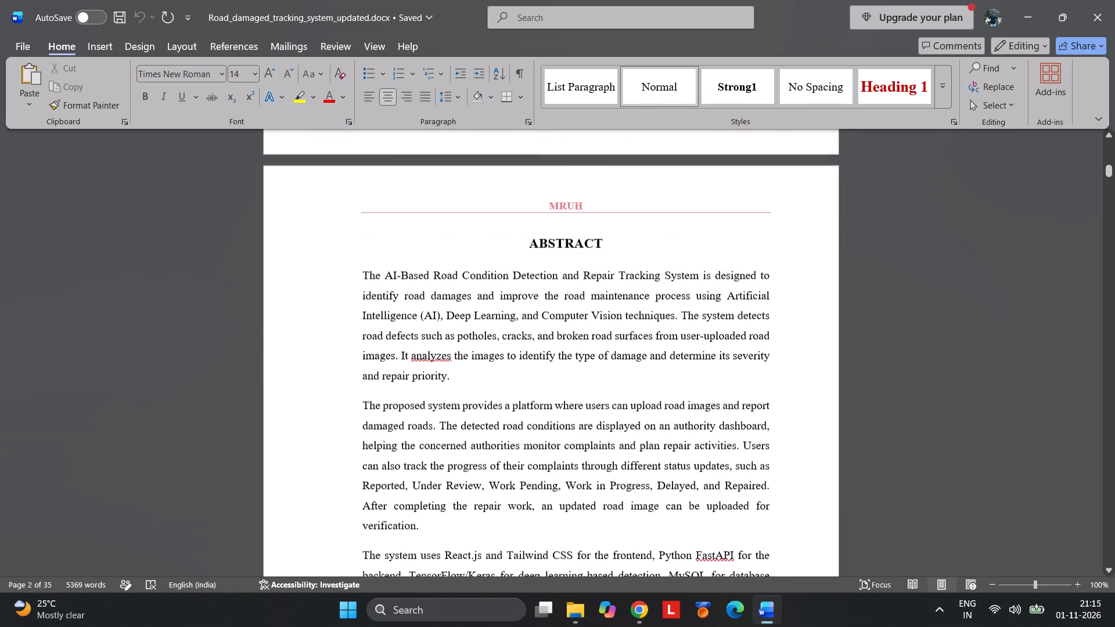
scroll(714, 408, "down", 4)
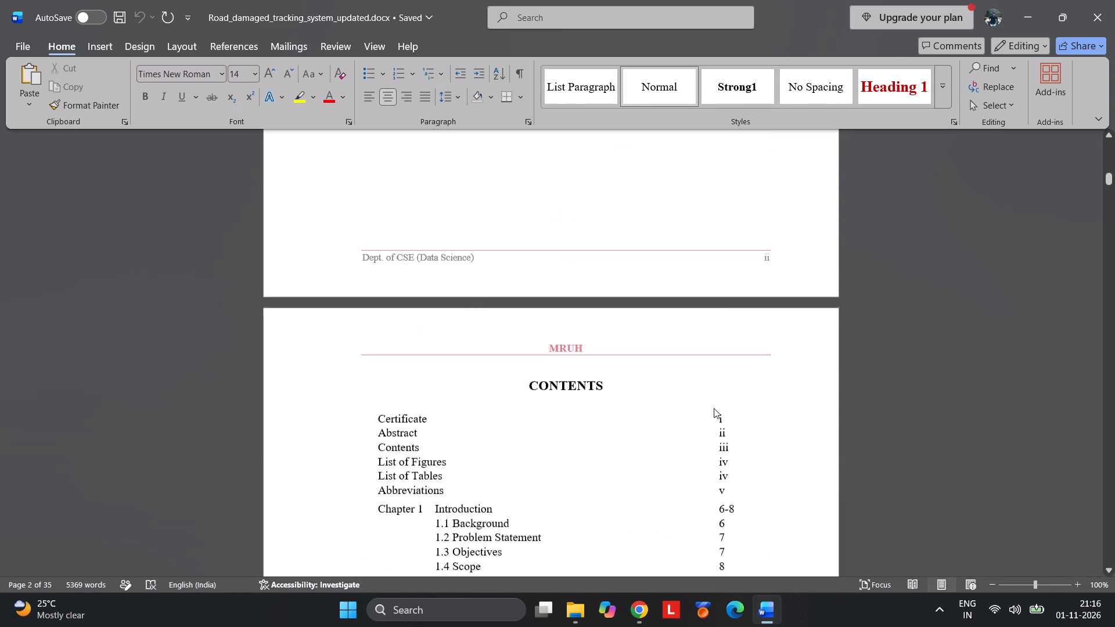
scroll(714, 408, "down", 1)
left_click(451, 172)
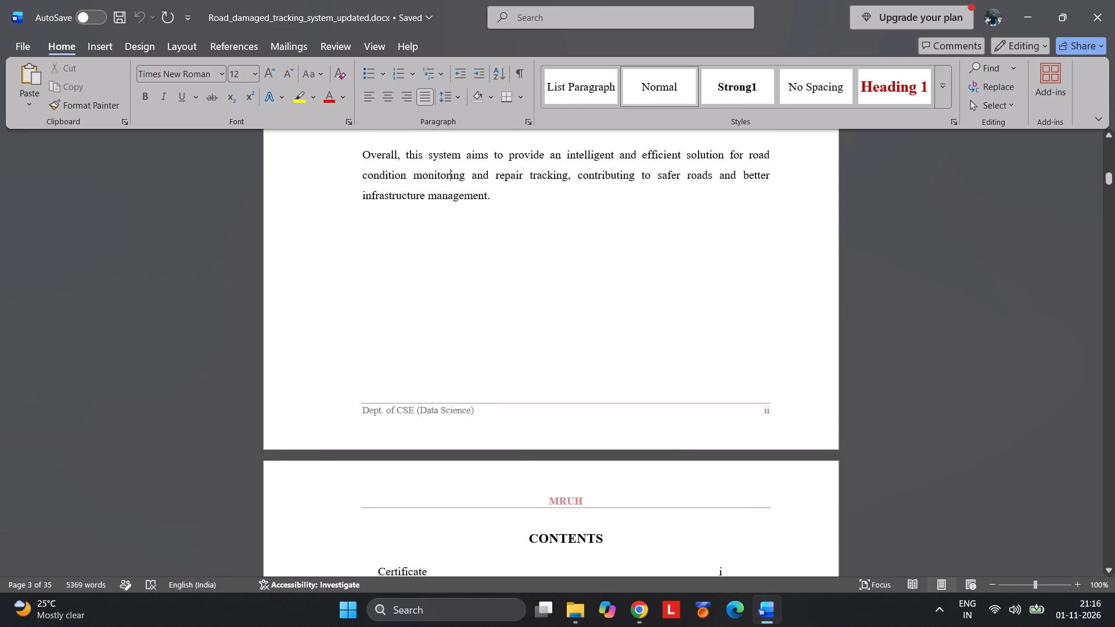
scroll(467, 264, "down", 4)
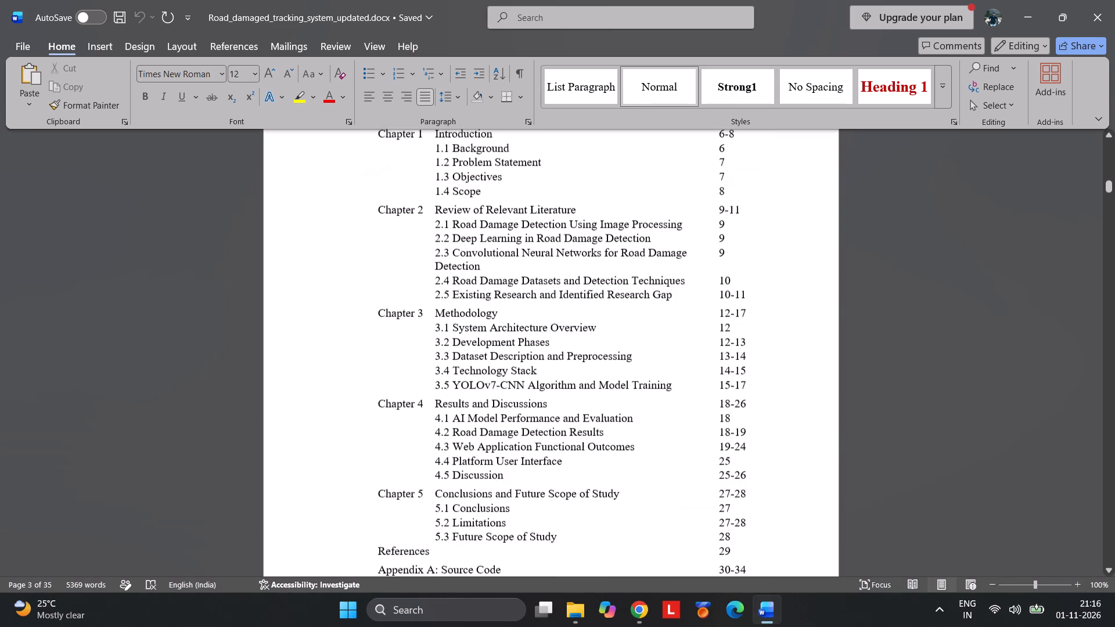
scroll(467, 264, "down", 1)
left_click(467, 264)
scroll(467, 264, "down", 1)
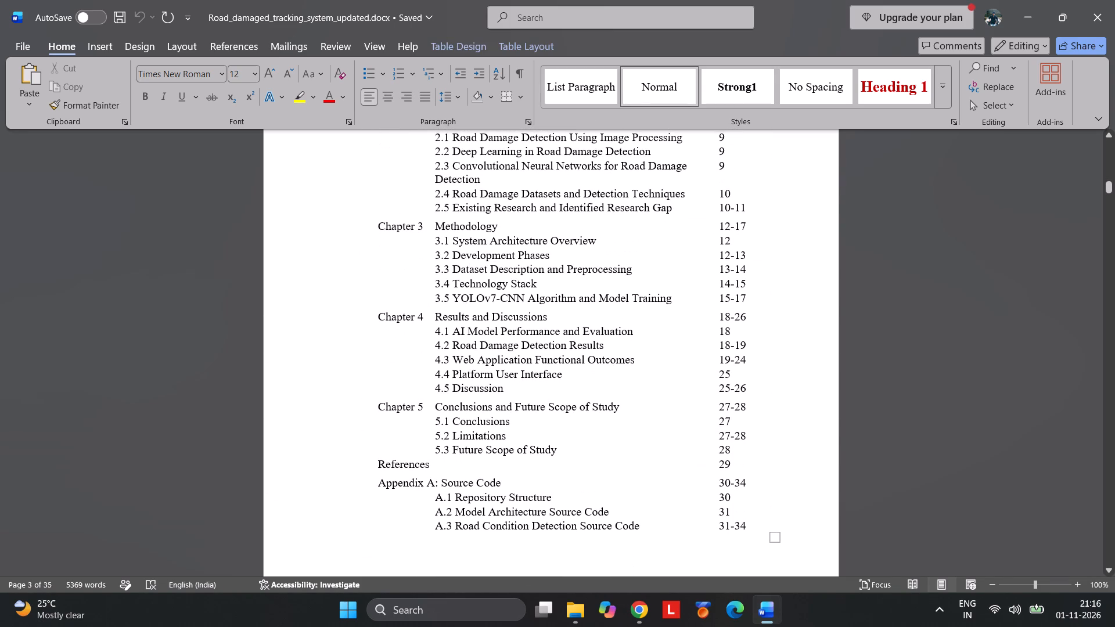
scroll(467, 264, "down", 3)
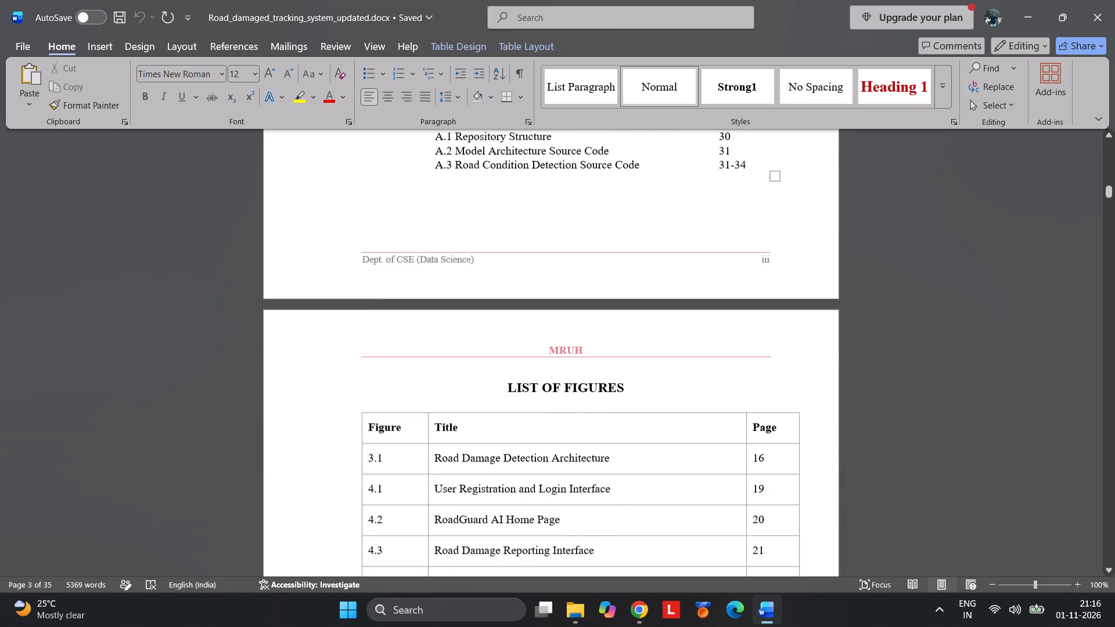
scroll(467, 264, "down", 3)
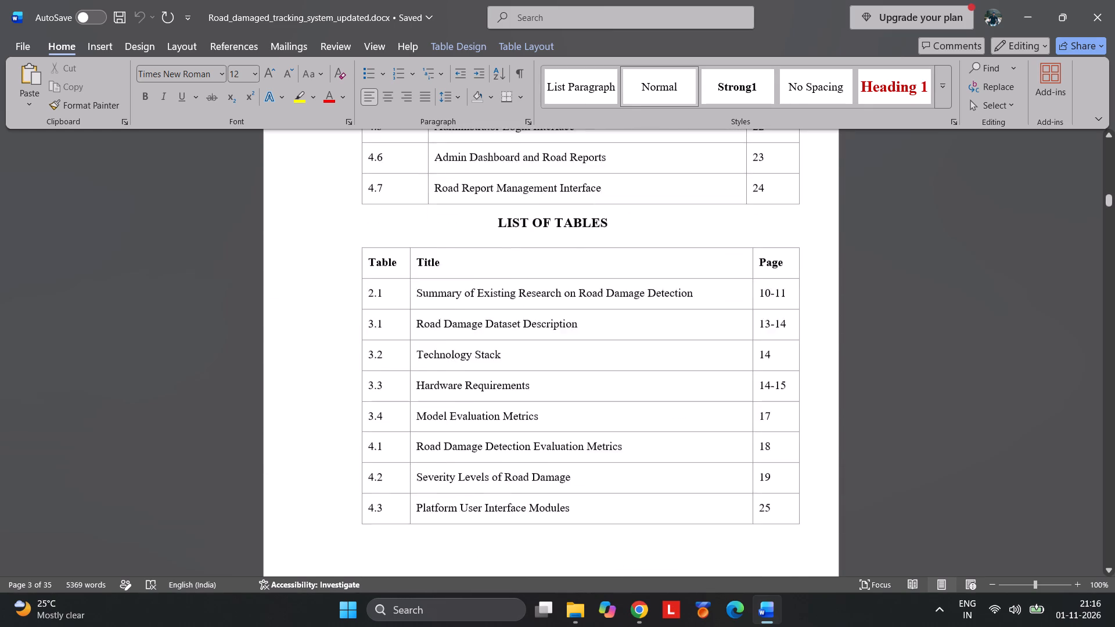
Examine Chapter 1 Introduction and Chapter 2 Review of Relevant Literature, through to the existing research table and identified research gaps.
scroll(467, 264, "down", 5)
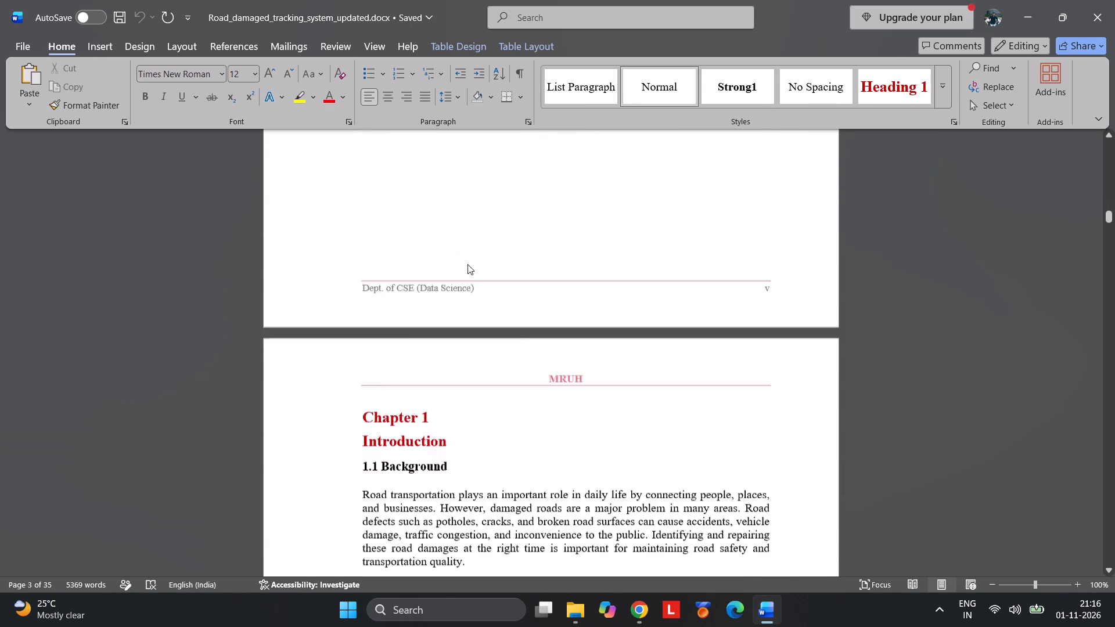
scroll(467, 264, "down", 4)
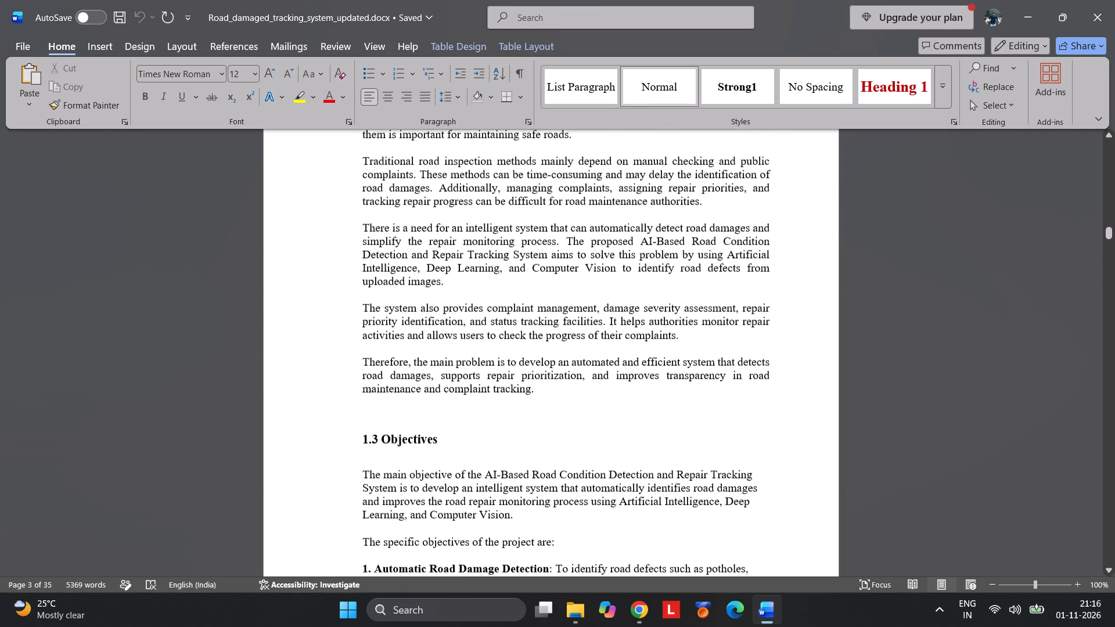
scroll(467, 264, "down", 2)
scroll(467, 264, "up", 5)
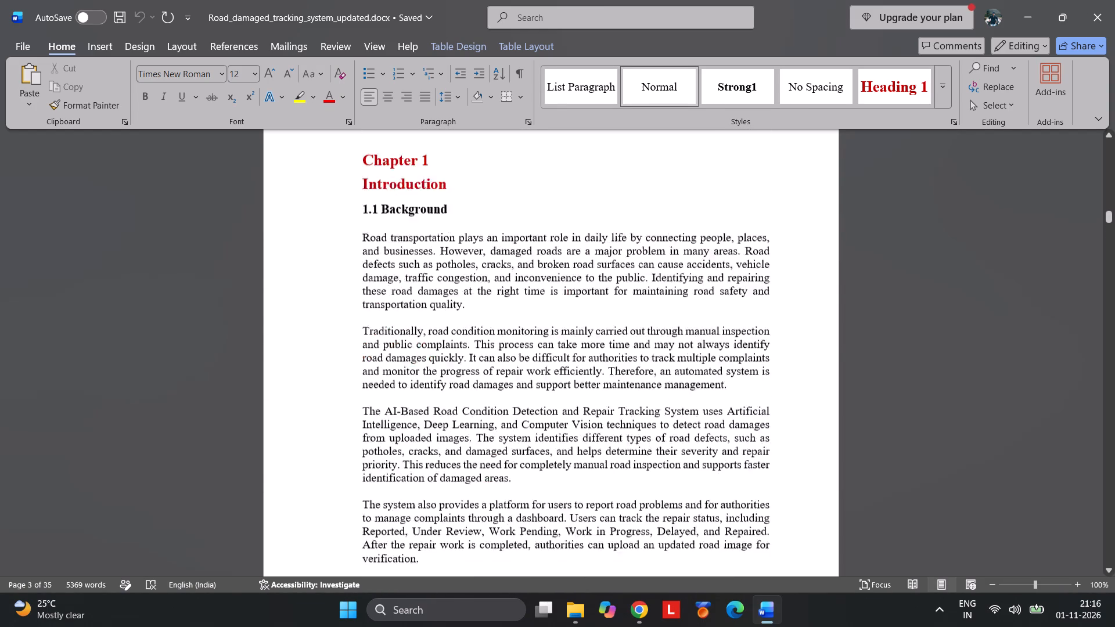
scroll(467, 264, "up", 2)
left_click(425, 484)
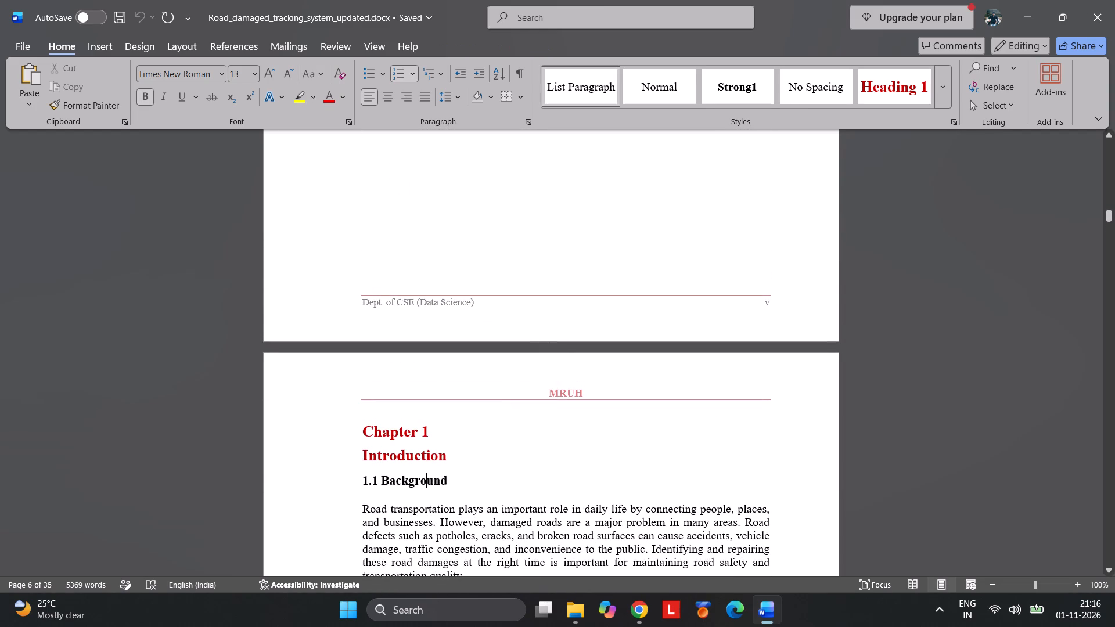
scroll(431, 441, "down", 6)
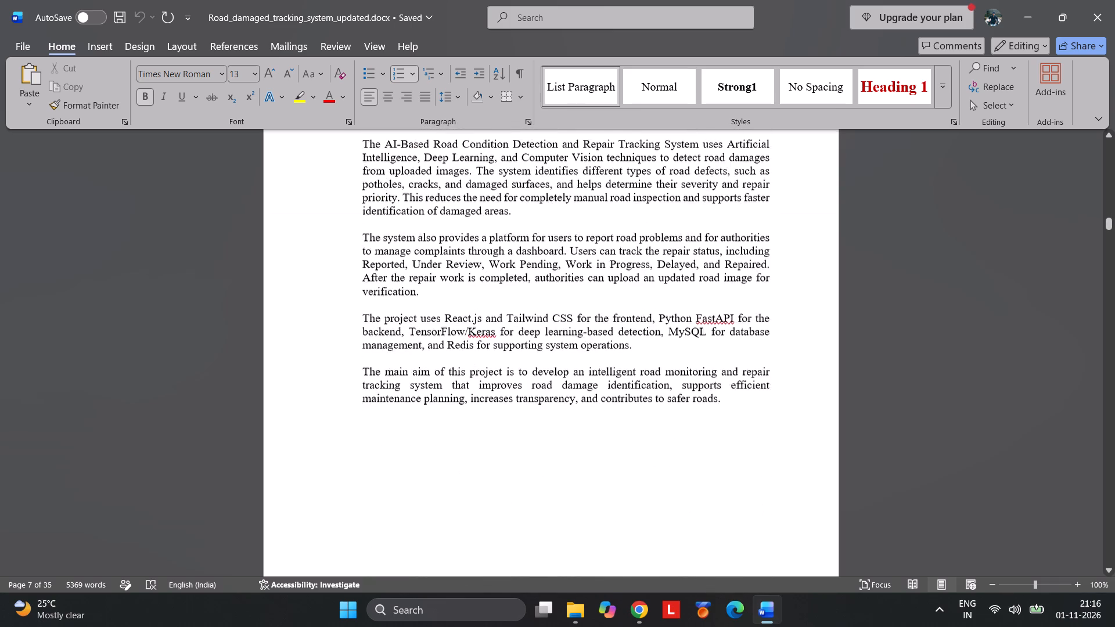
scroll(431, 441, "down", 4)
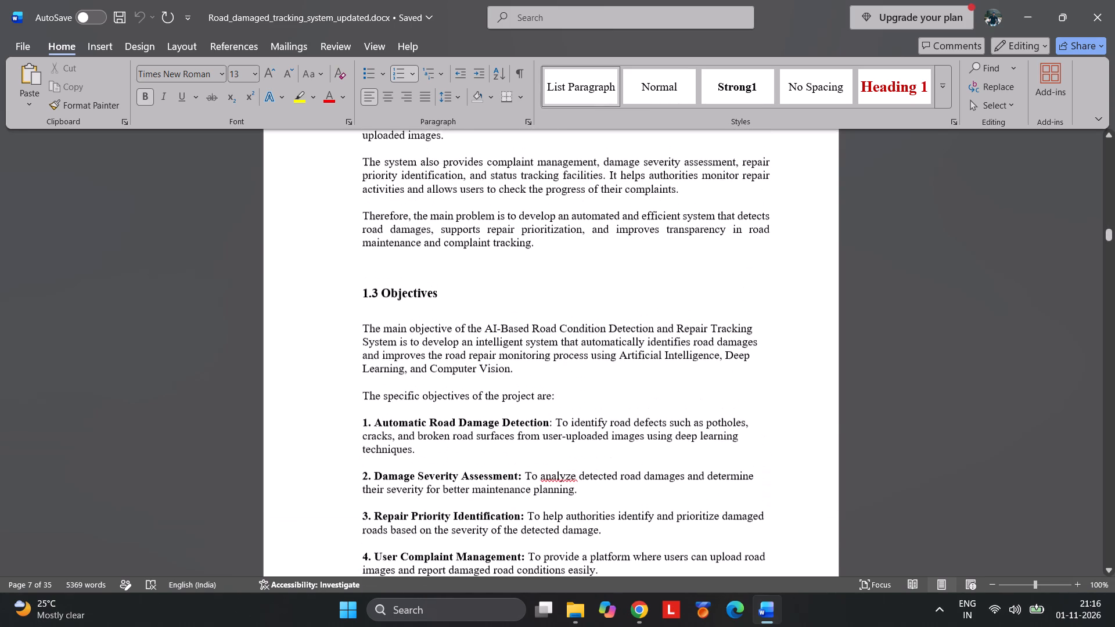
scroll(429, 334, "down", 2)
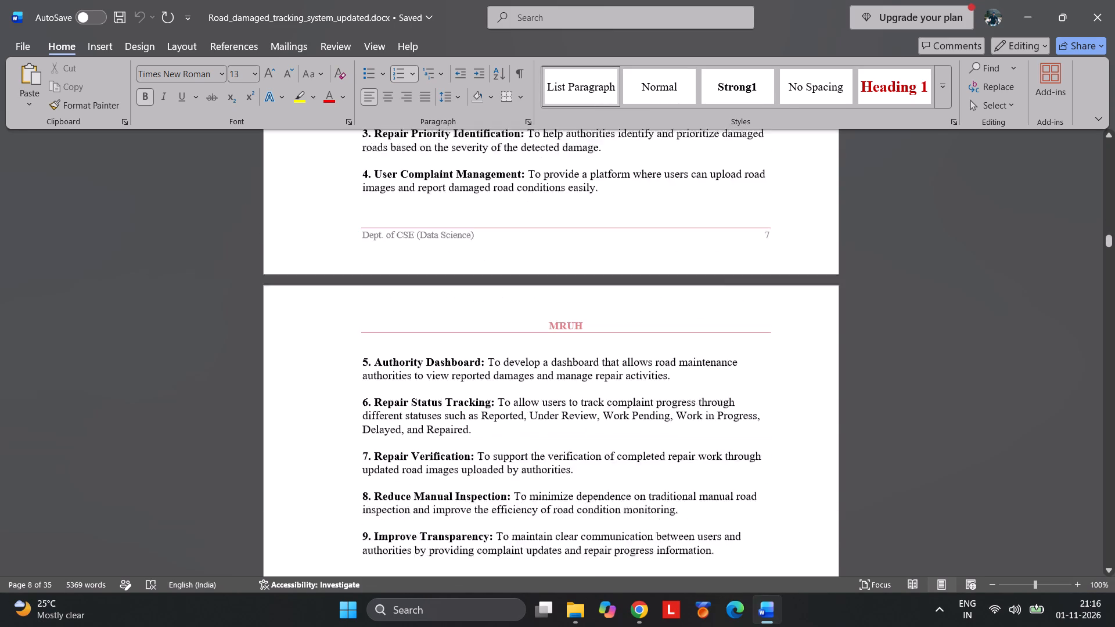
scroll(429, 334, "down", 3)
scroll(429, 334, "up", 1)
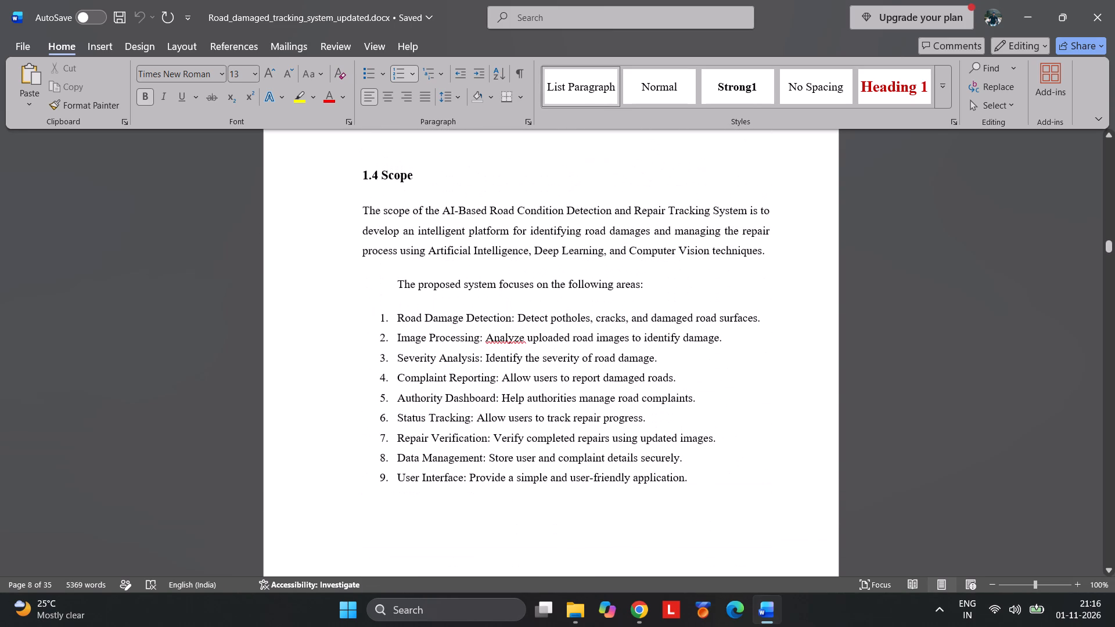
scroll(429, 334, "down", 3)
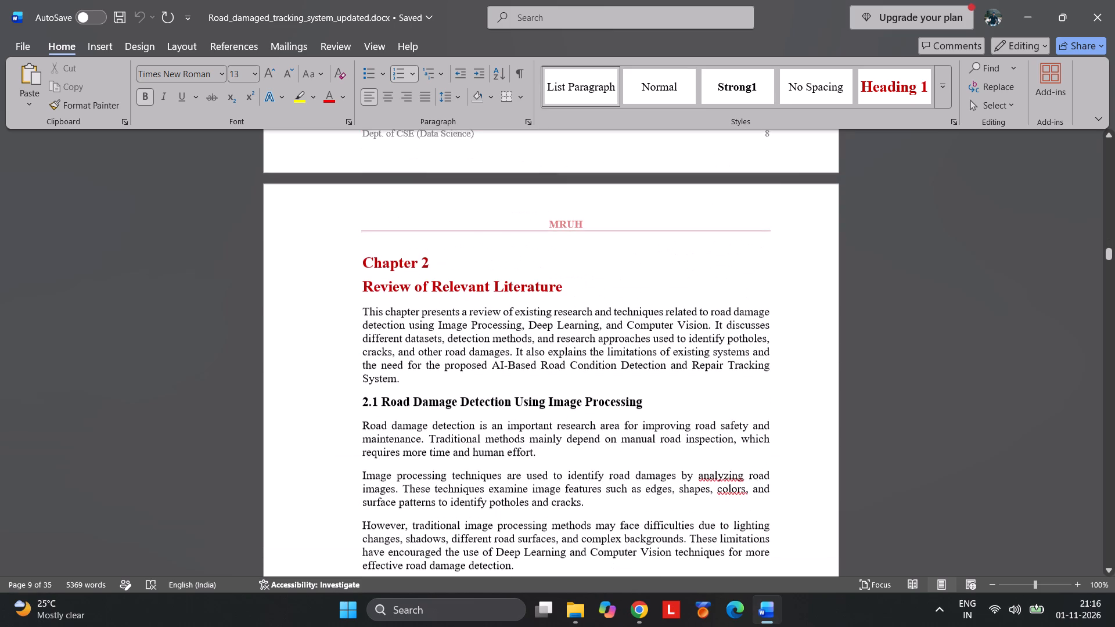
scroll(429, 334, "down", 3, "ctrl")
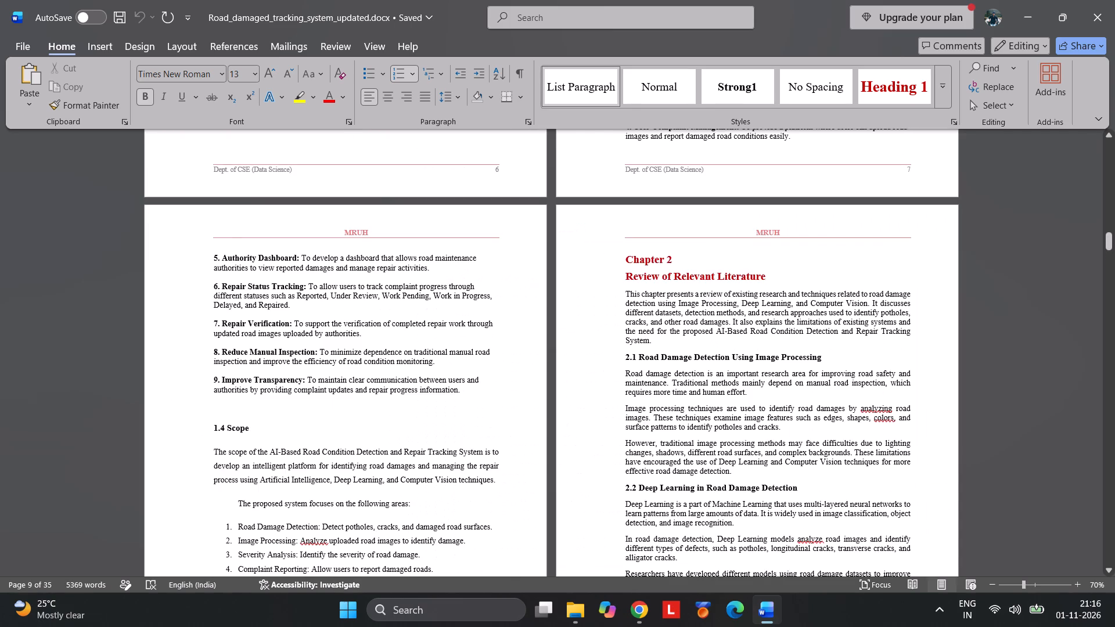
scroll(429, 334, "down", 4)
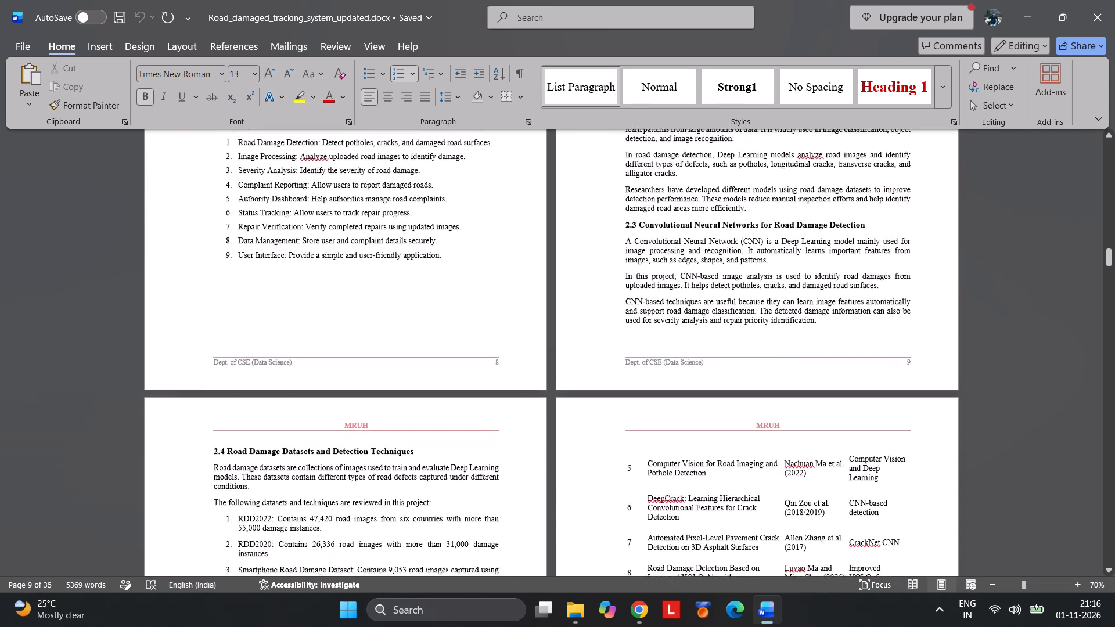
scroll(429, 334, "down", 4)
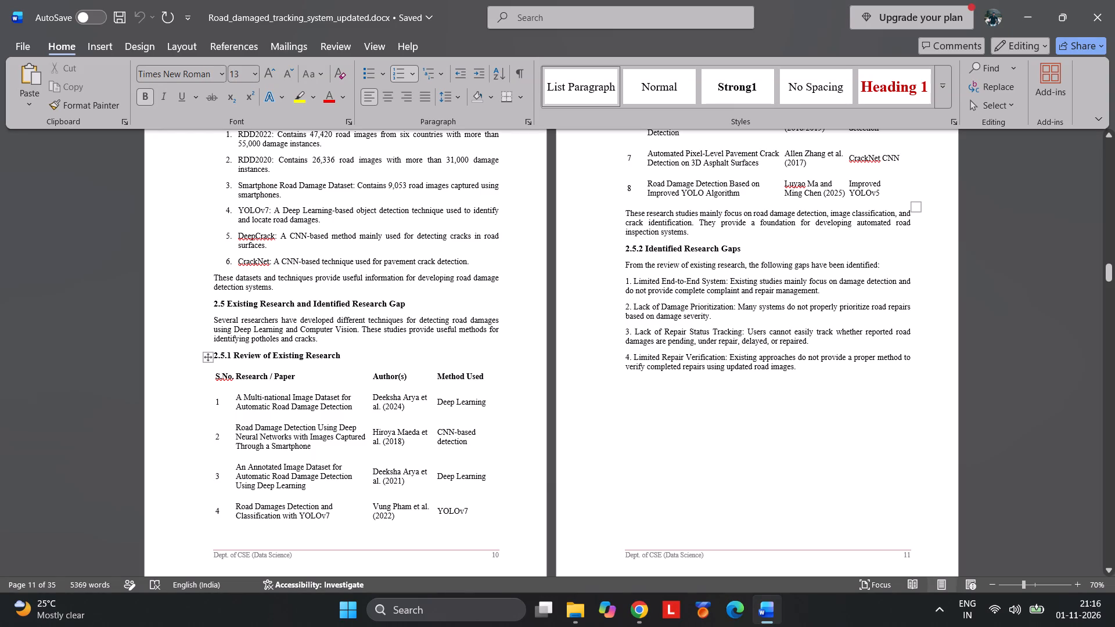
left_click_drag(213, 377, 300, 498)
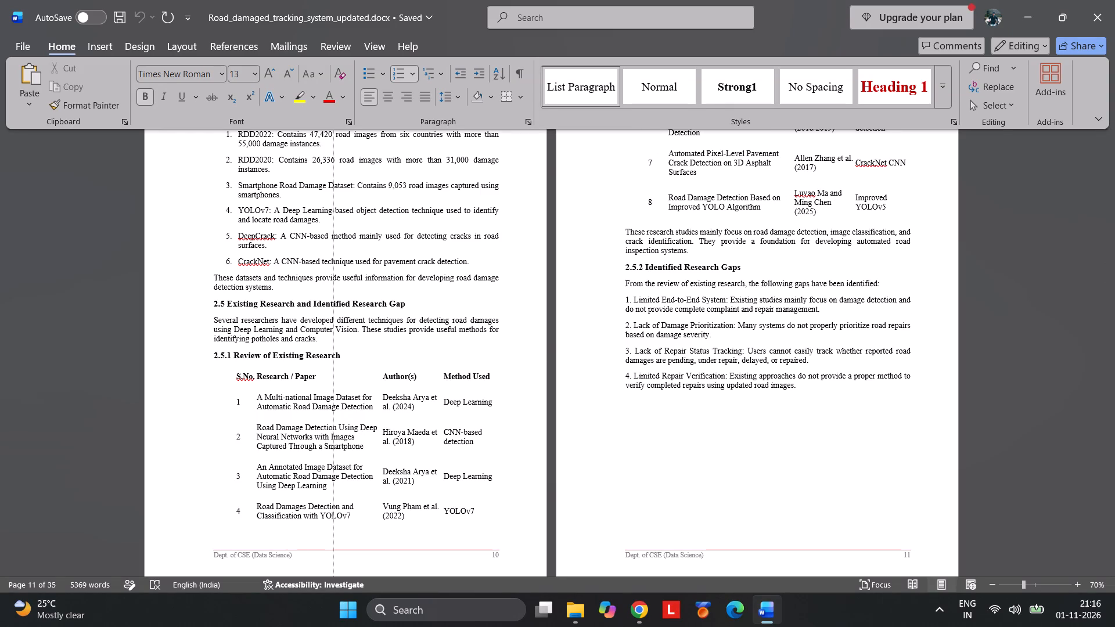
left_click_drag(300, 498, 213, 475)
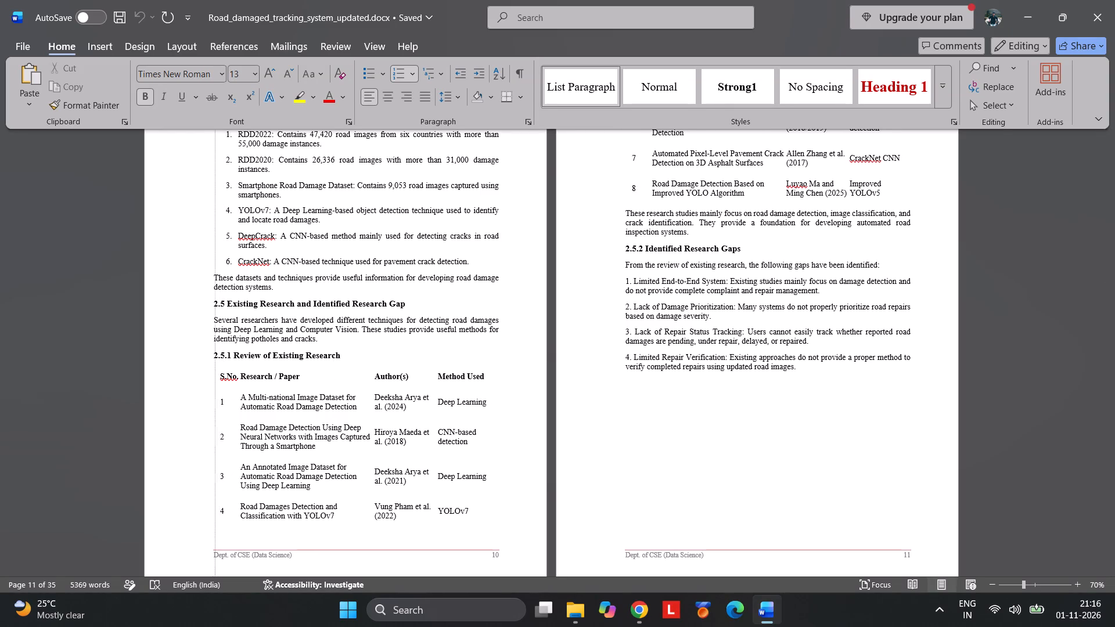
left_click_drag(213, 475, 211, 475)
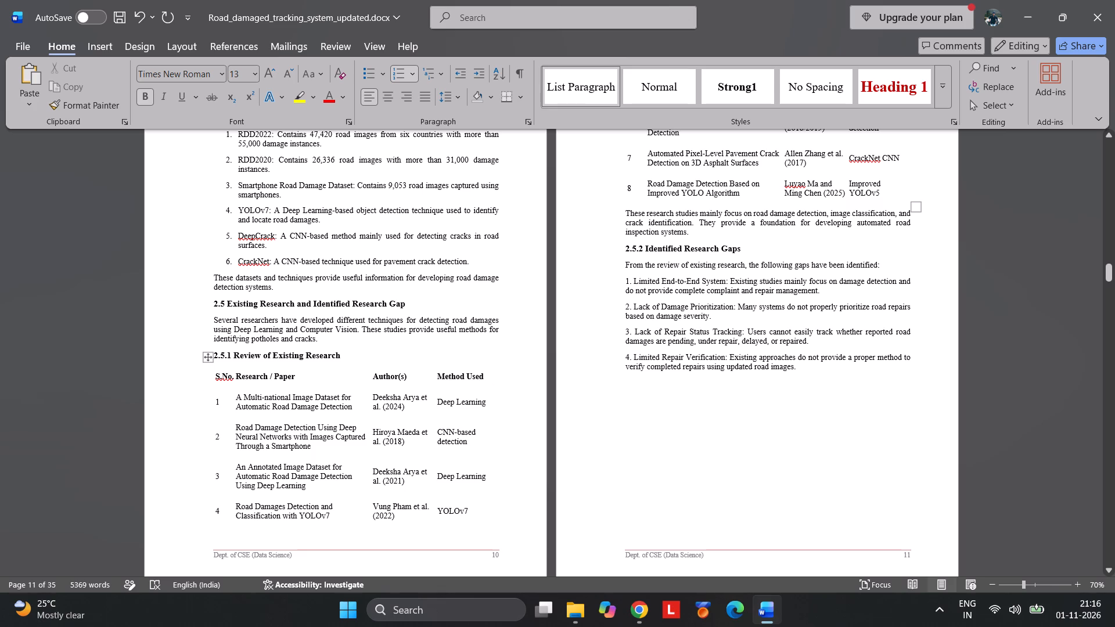
Select all rows of the 2.5.1 Review of Existing Research table across both pages and apply All Borders.
left_click_drag(215, 373, 481, 503)
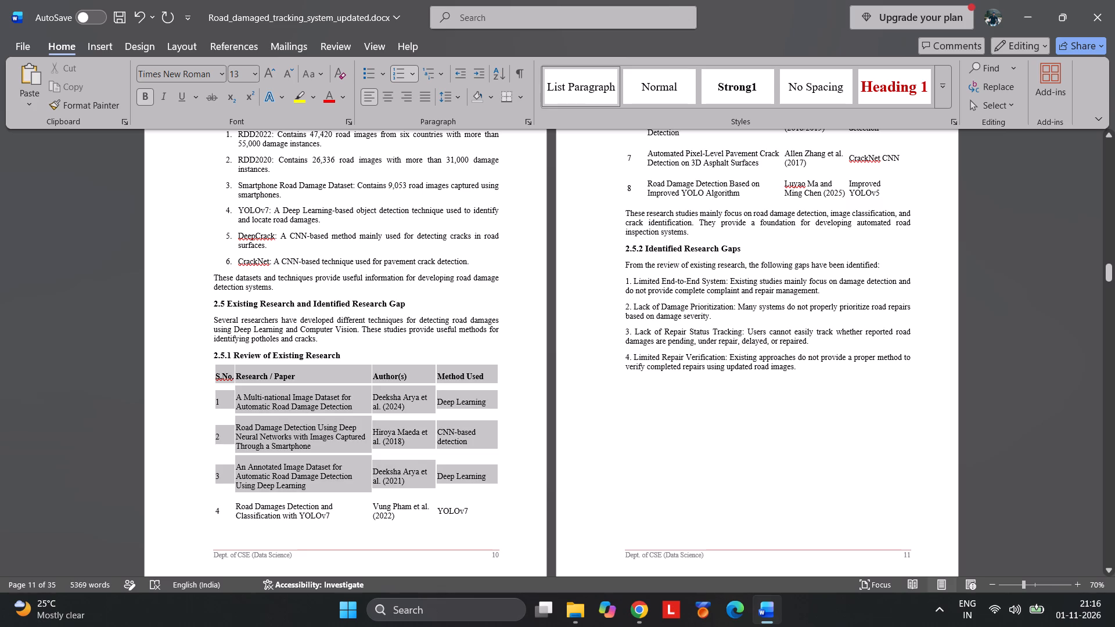
left_click_drag(481, 503, 564, 344)
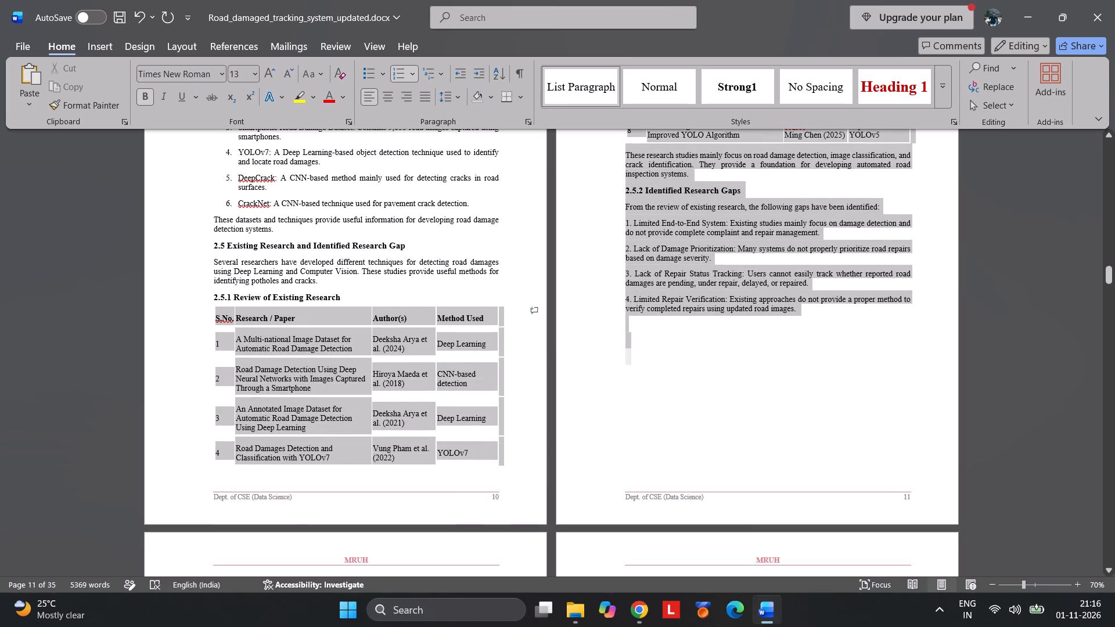
left_click_drag(564, 344, 605, 152)
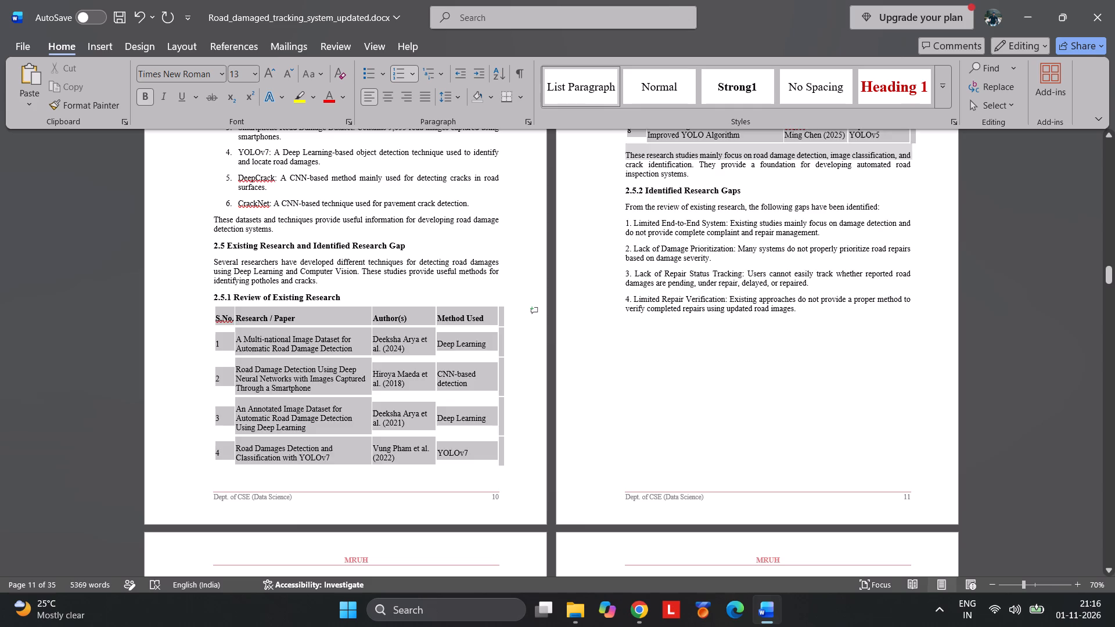
left_click_drag(605, 152, 751, 437)
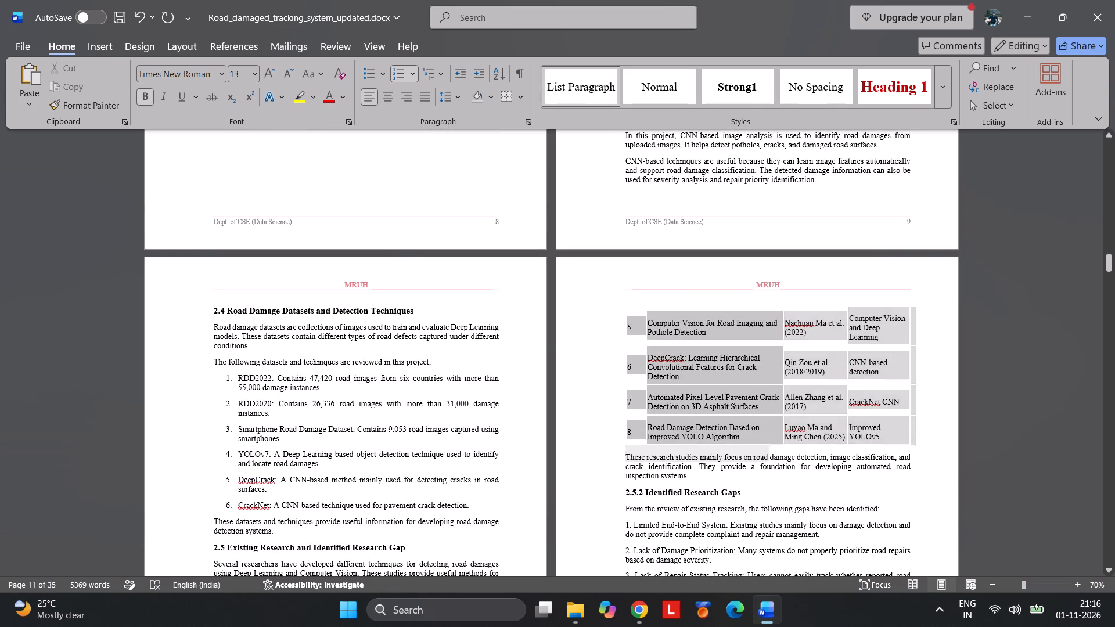
left_click_drag(751, 437, 905, 438)
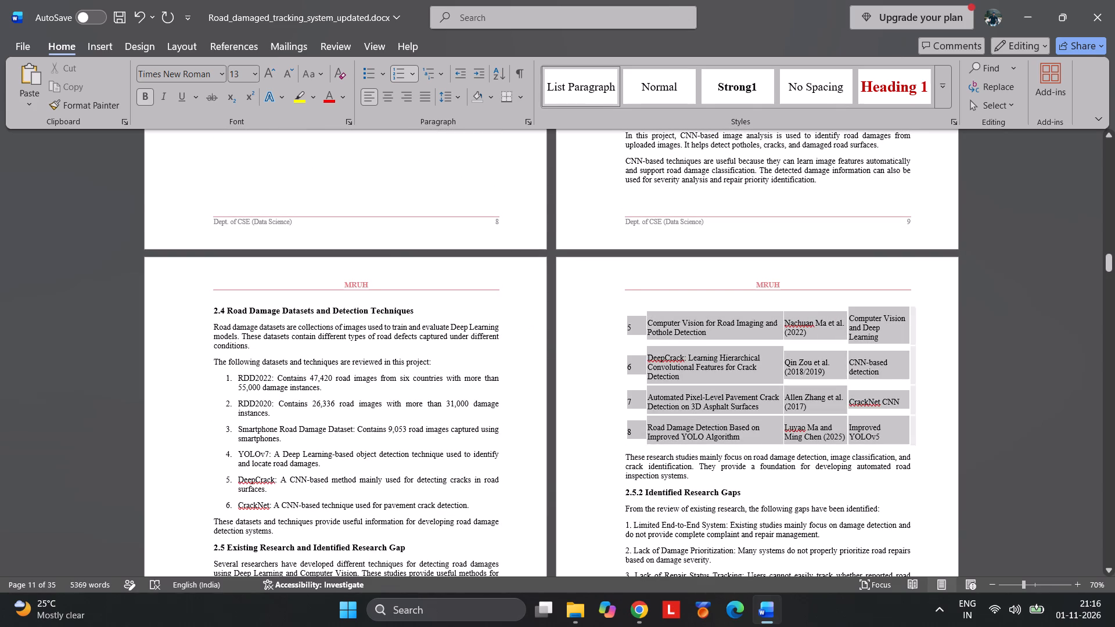
left_click_drag(905, 438, 905, 437)
left_click(994, 417)
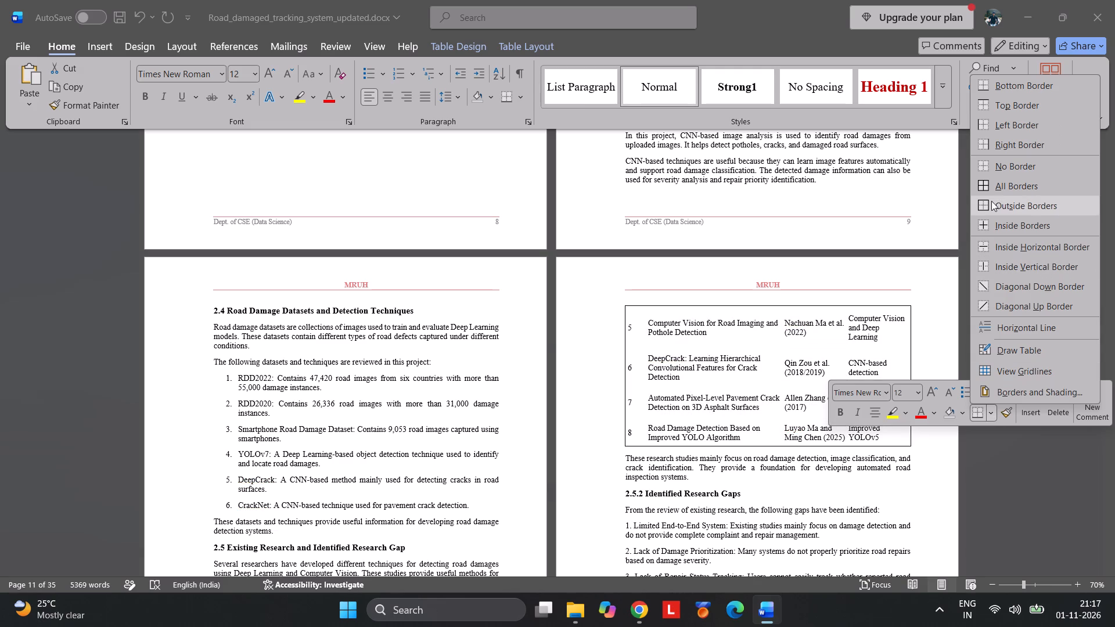
left_click(987, 191)
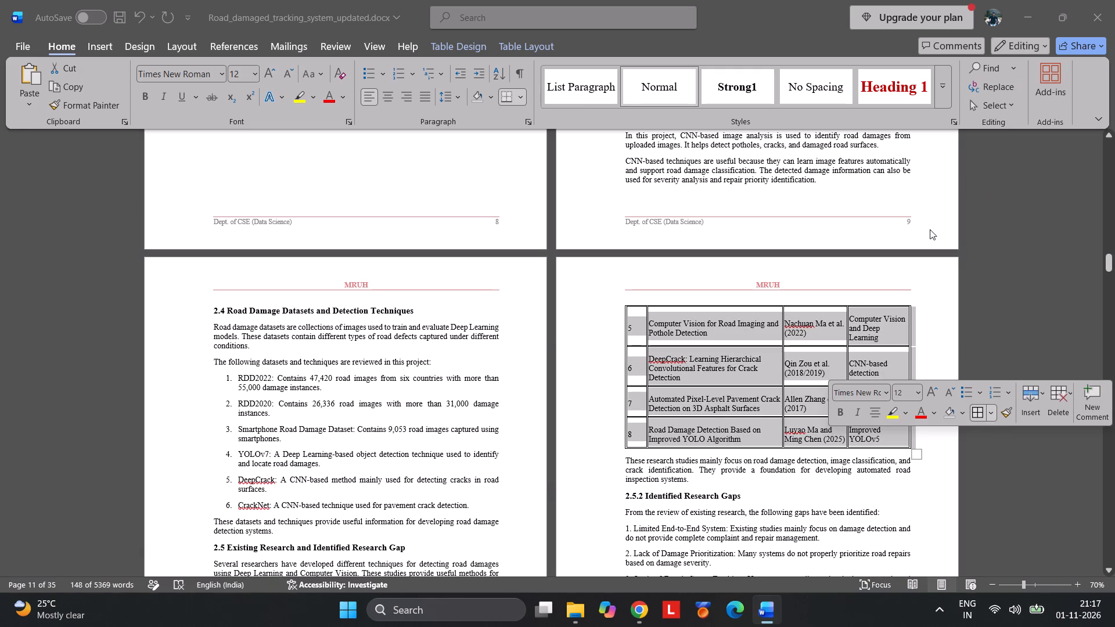
left_click(930, 229)
Examine the Chapter 3 Methodology pages, including the dataset description, technology stack and hardware requirements tables.
scroll(842, 399, "down", 3)
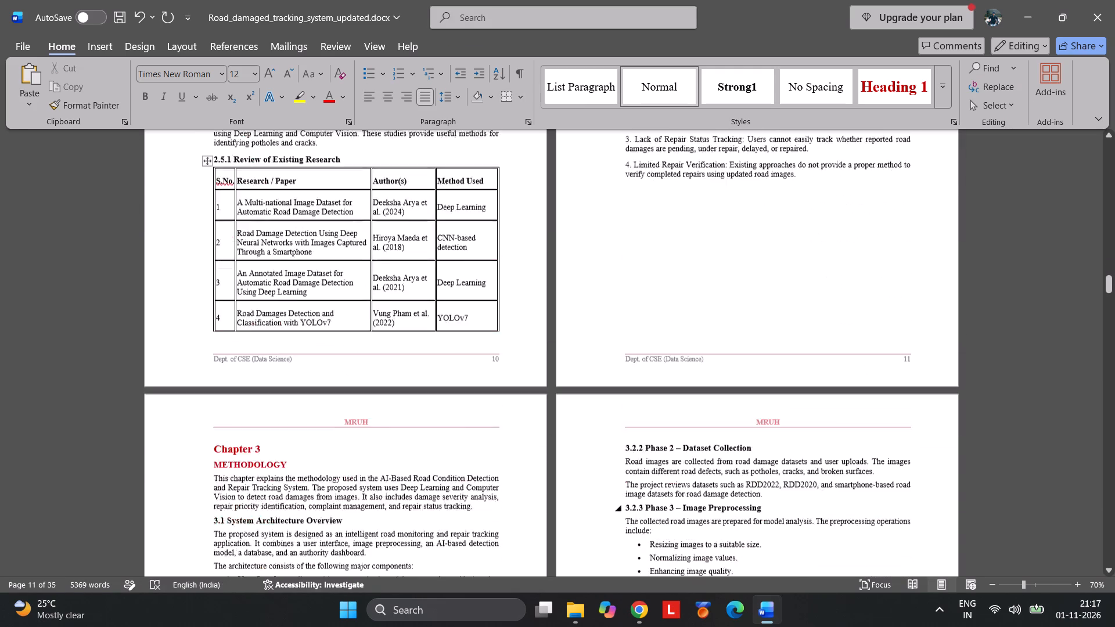
scroll(842, 399, "down", 5)
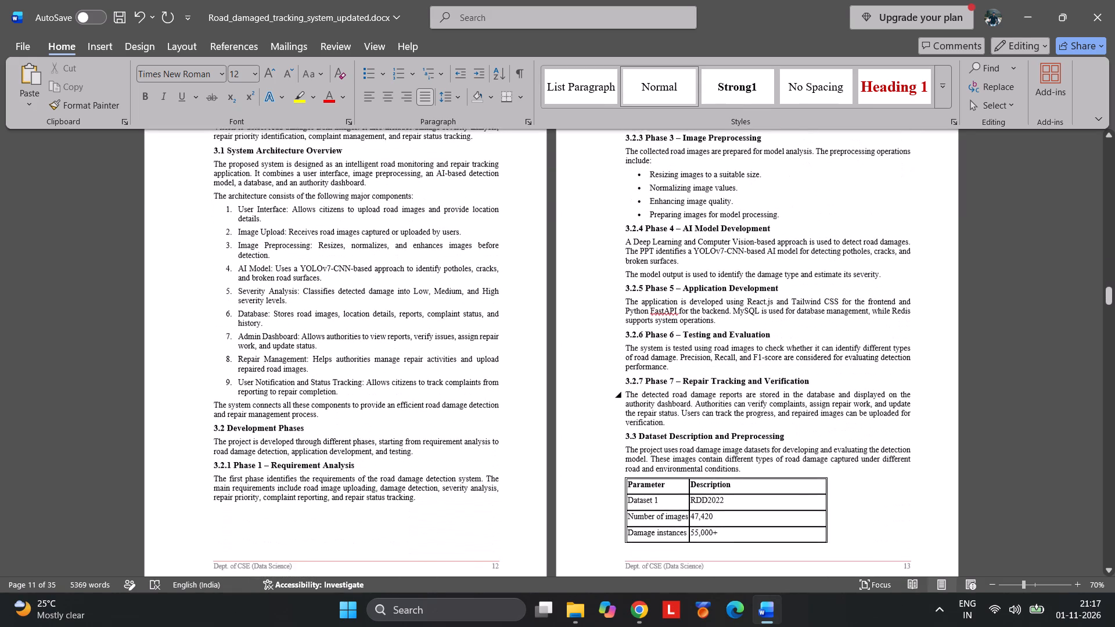
scroll(842, 399, "down", 2)
scroll(671, 455, "down", 1)
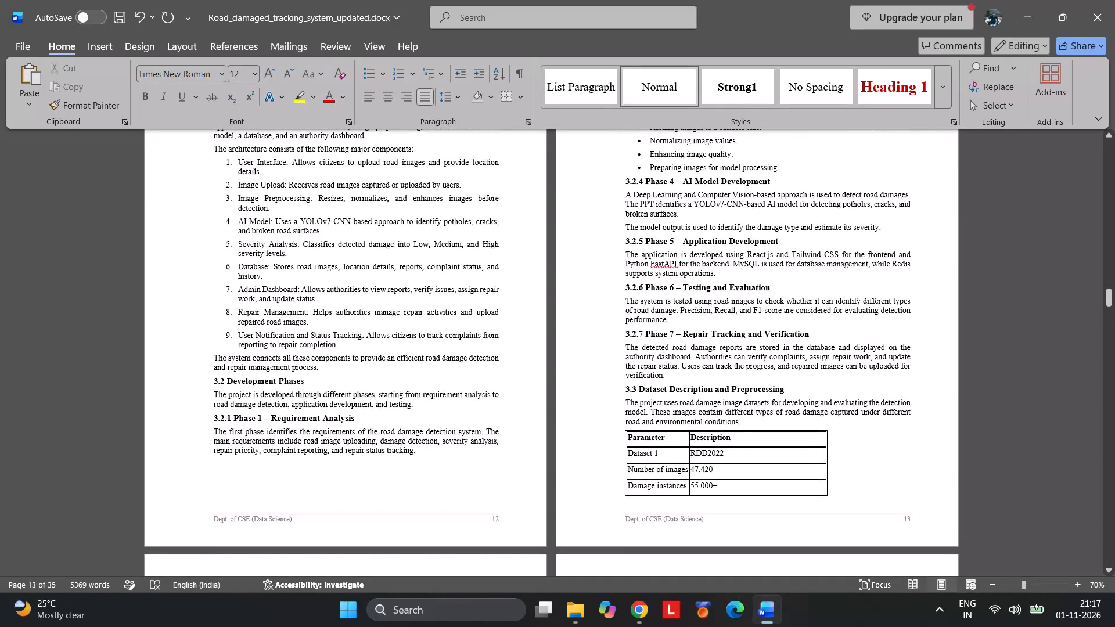
scroll(671, 455, "down", 1)
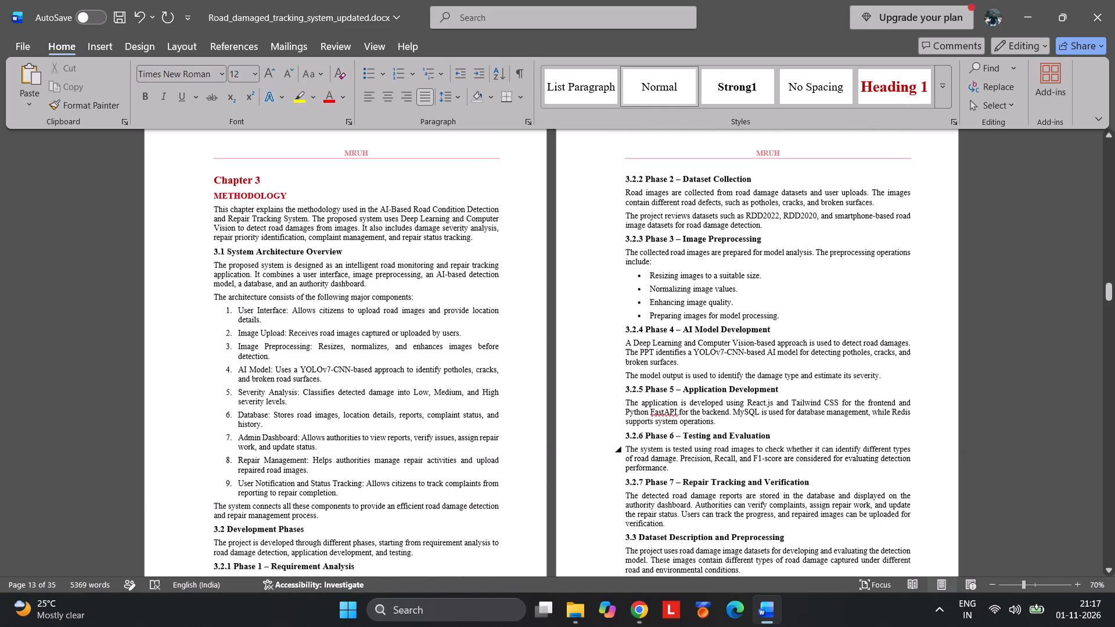
scroll(671, 455, "down", 4)
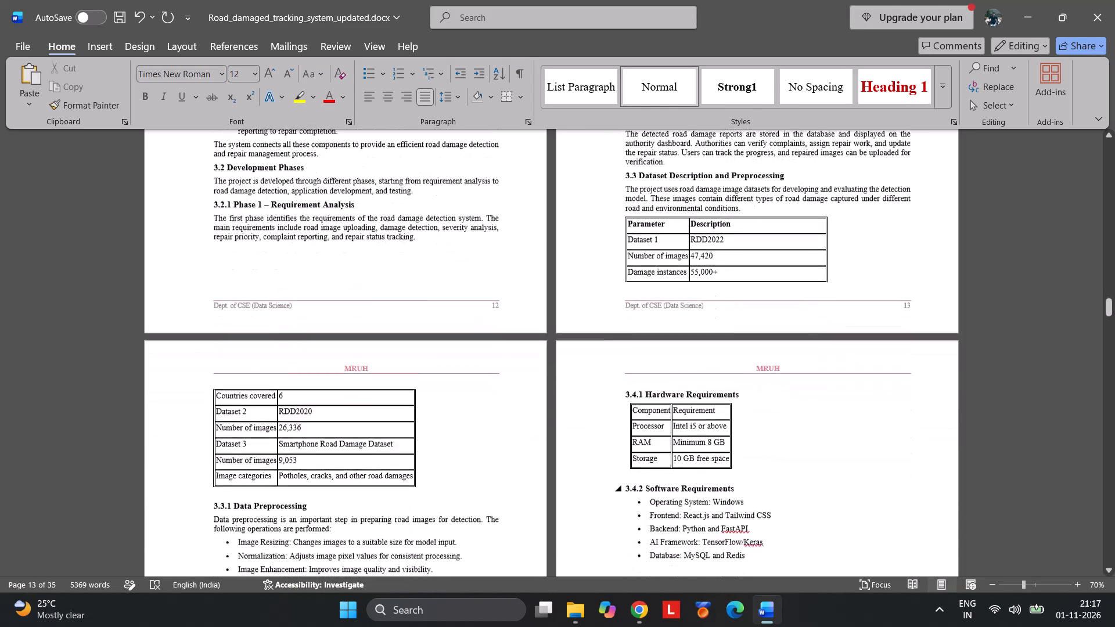
scroll(671, 455, "down", 3)
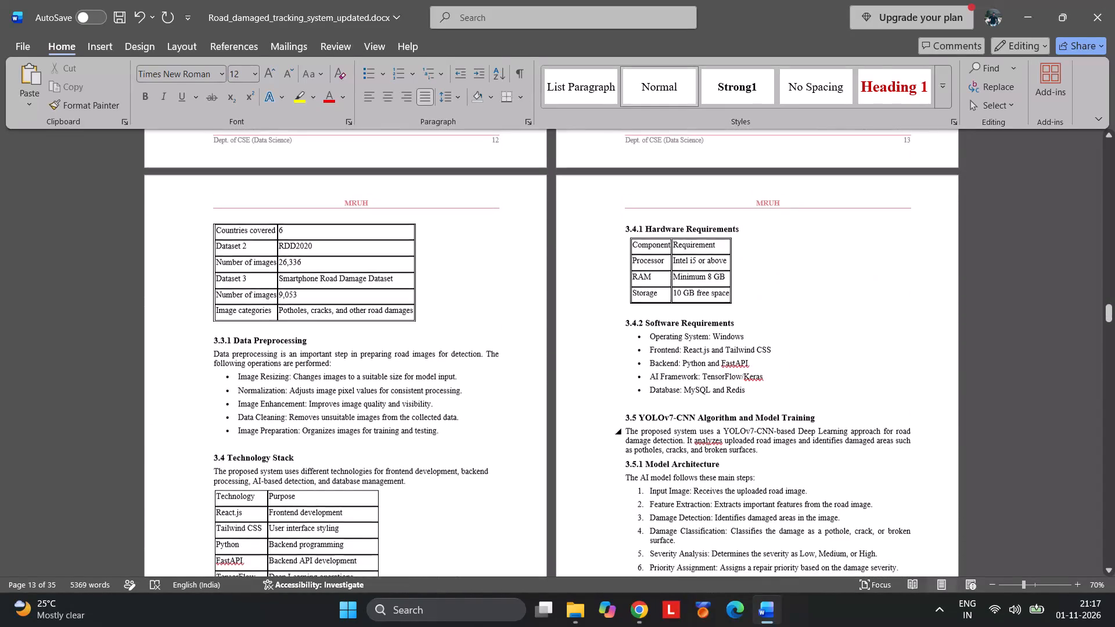
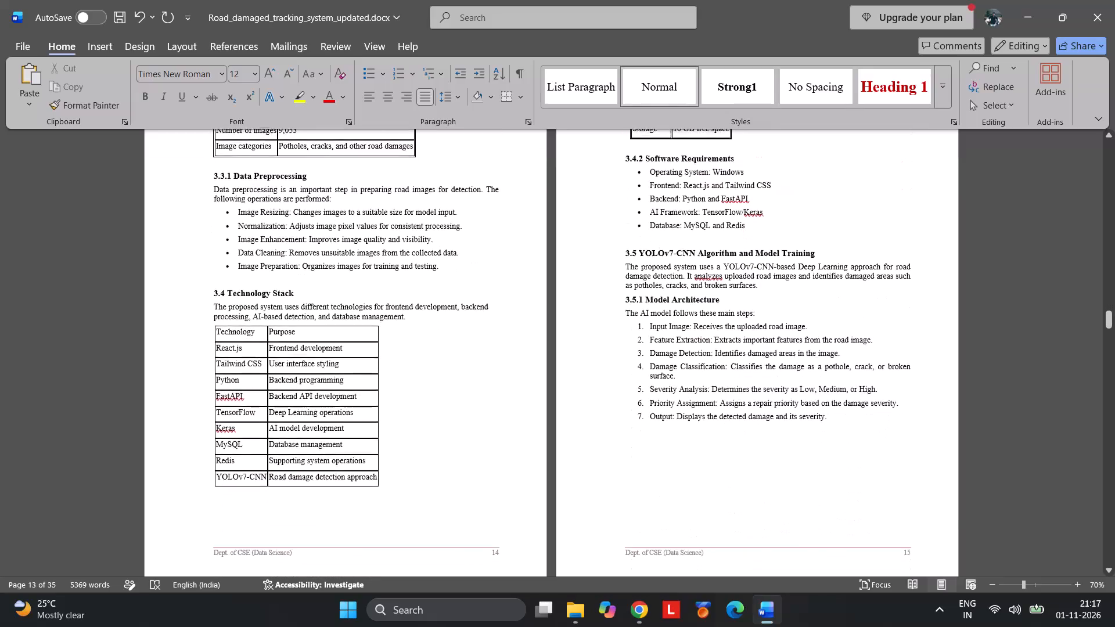
Examine the remaining Chapter 3 pages and Chapter 4 Results and Discussions, including the evaluation tables, interface figures and Platform User Interface table.
scroll(671, 455, "down", 5)
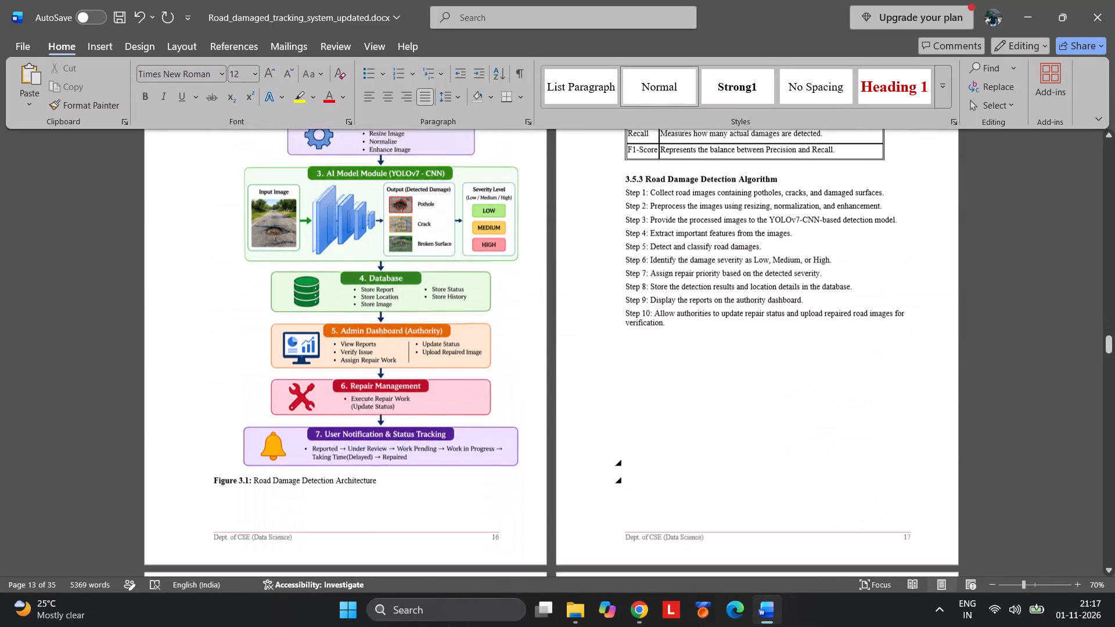
scroll(671, 455, "down", 3)
scroll(671, 455, "right", 1)
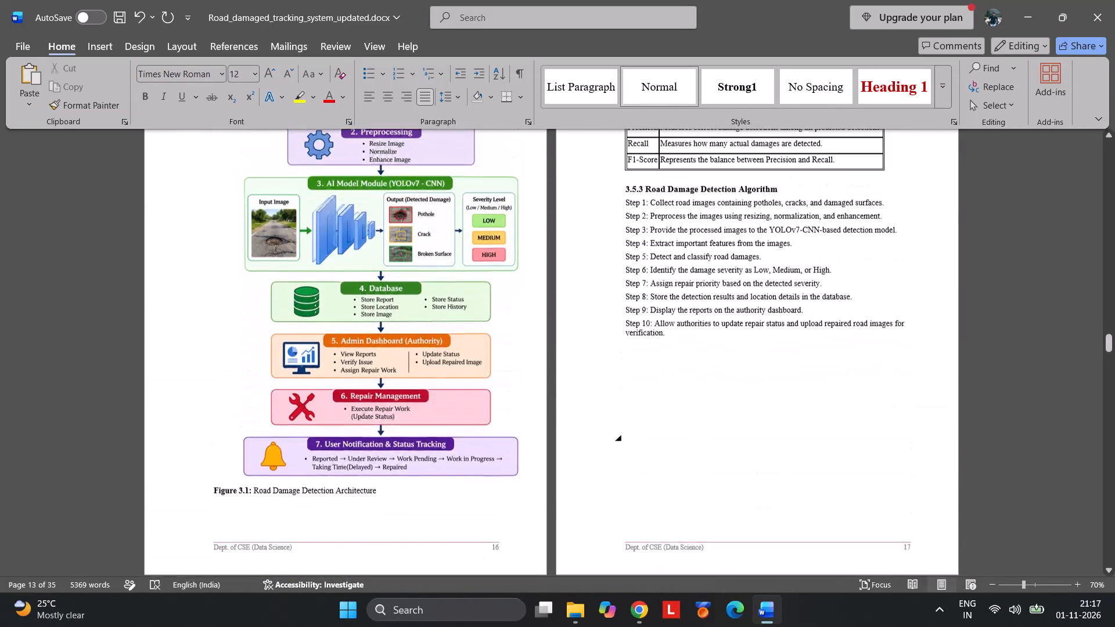
scroll(671, 455, "right", 1)
scroll(671, 455, "down", 2)
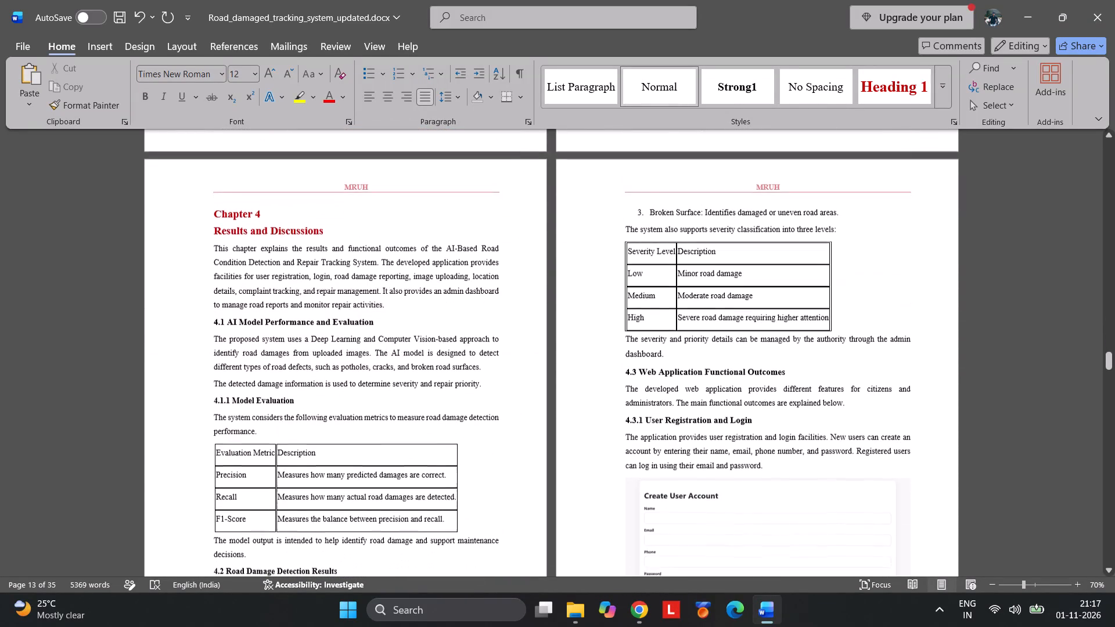
scroll(671, 455, "down", 4)
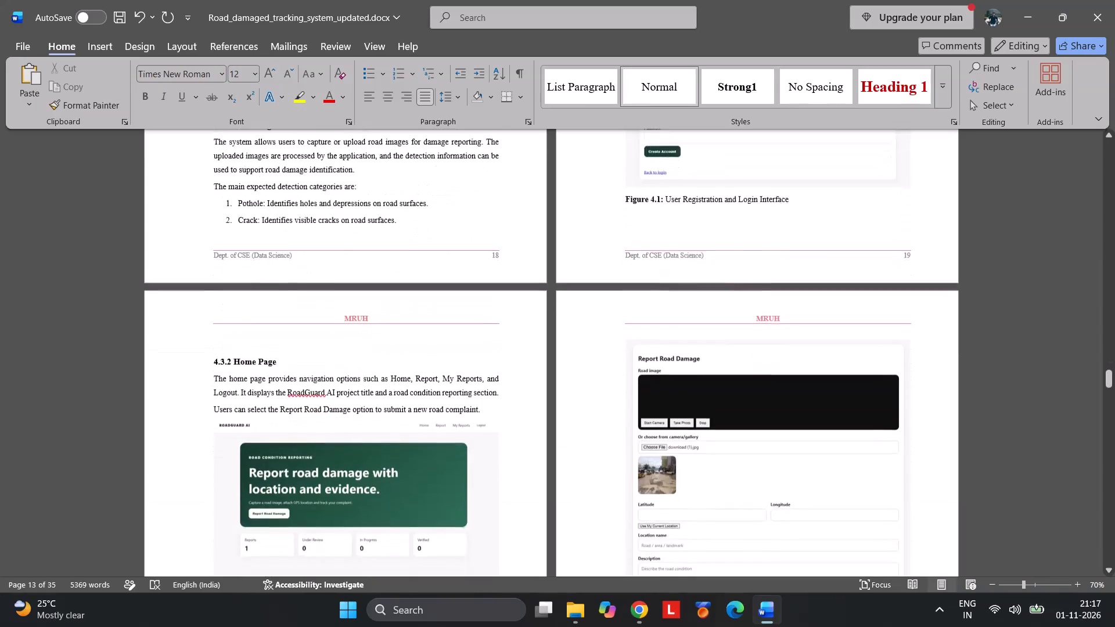
scroll(671, 455, "down", 4)
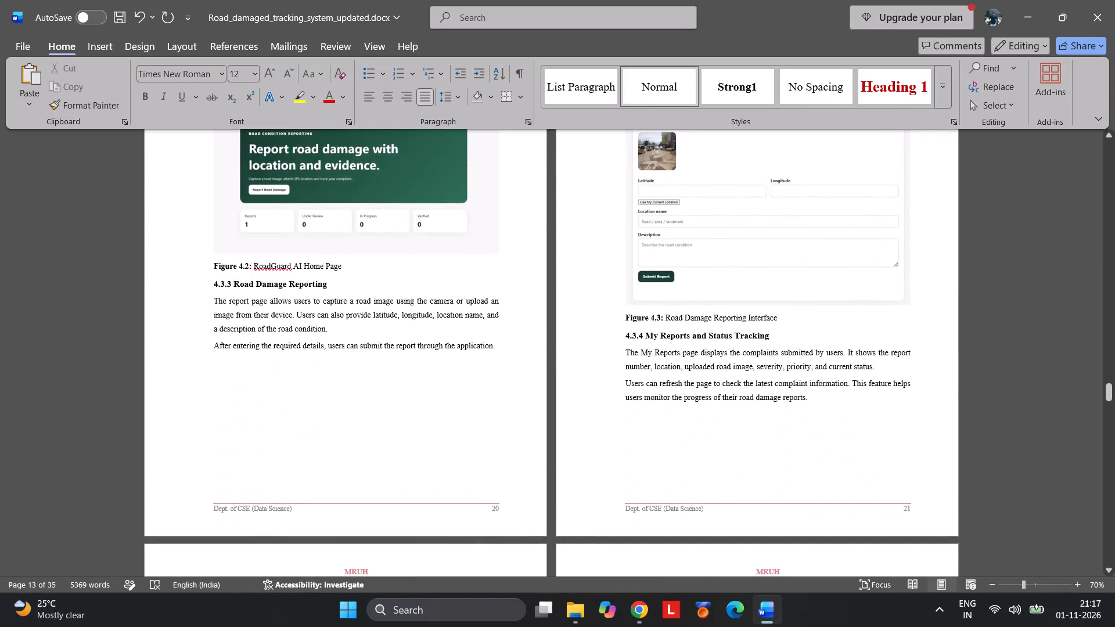
scroll(671, 455, "down", 1)
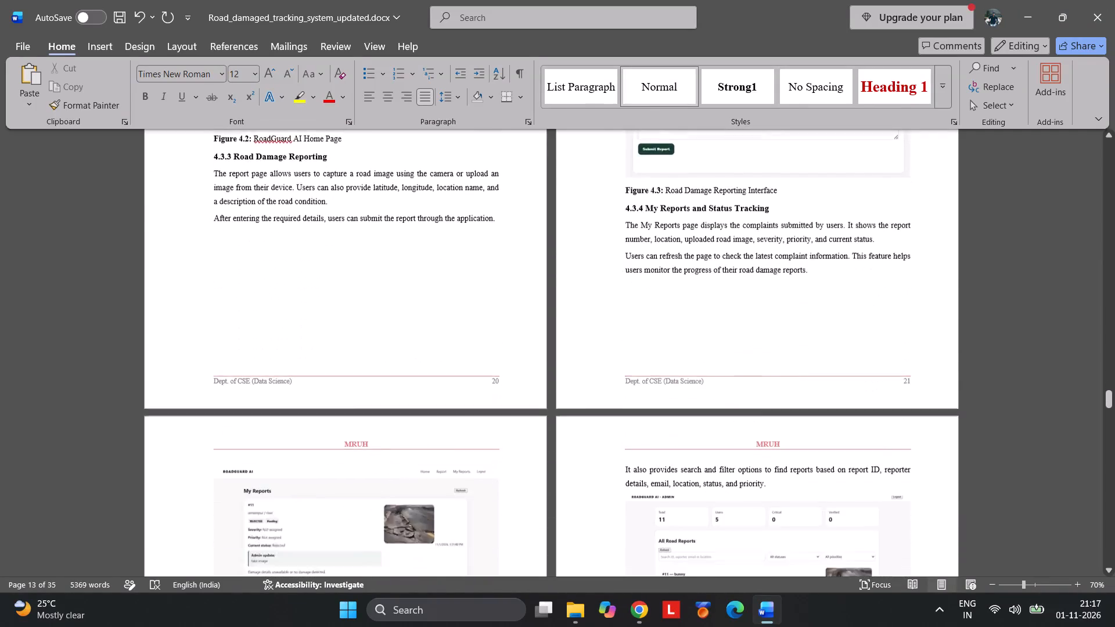
scroll(671, 455, "down", 8)
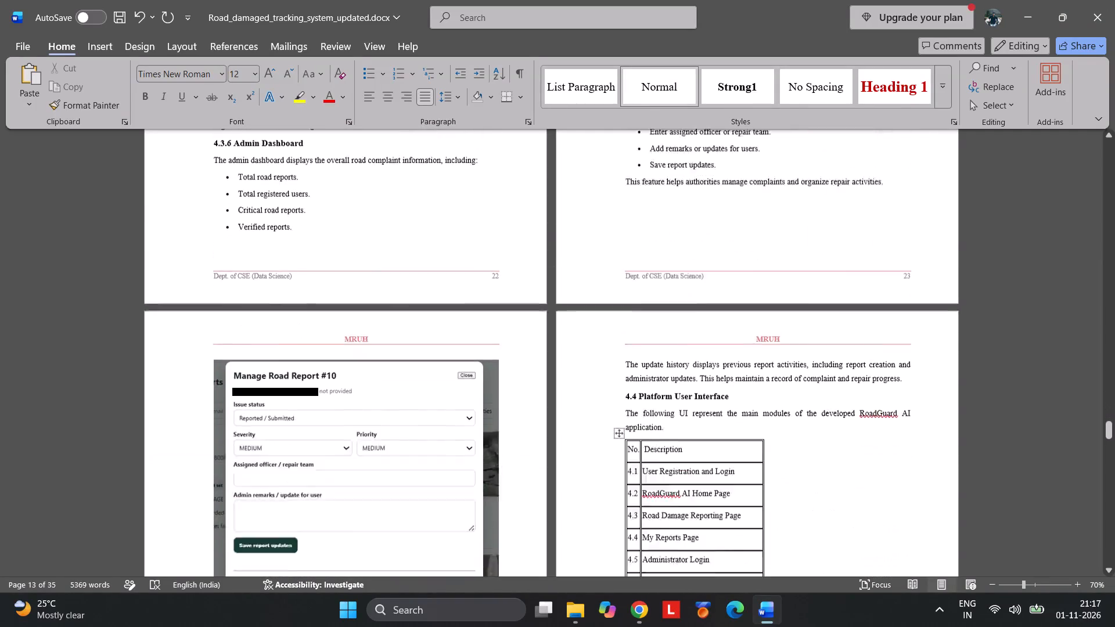
scroll(671, 455, "down", 6)
Examine Chapter 5 Conclusions and Future Scope of Study, the References and the Appendix A source code through the last page.
scroll(671, 455, "down", 1)
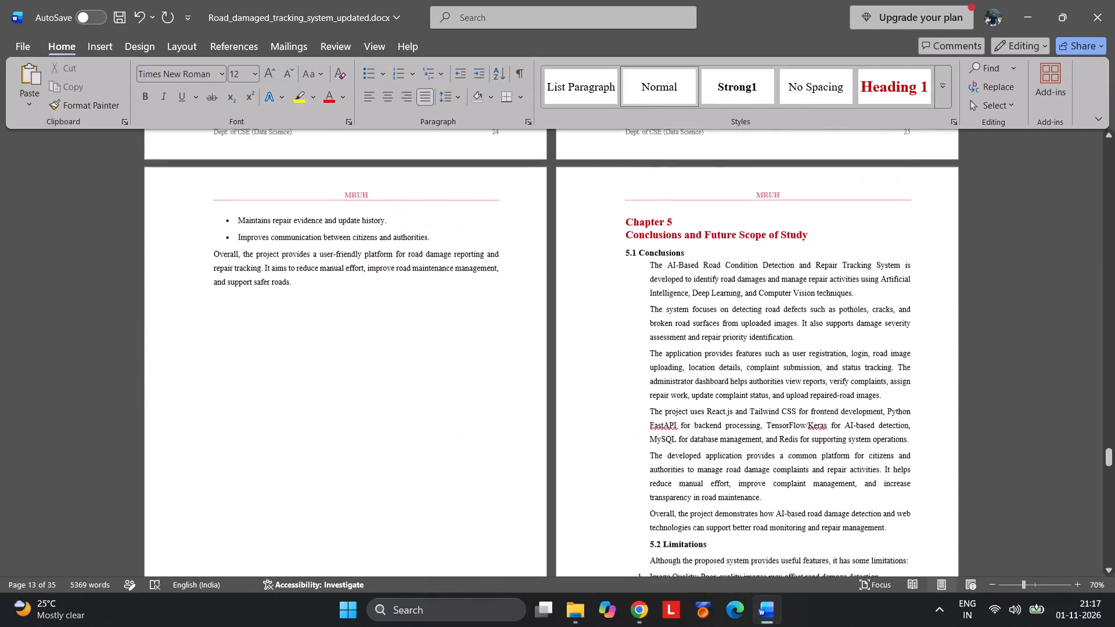
scroll(671, 455, "down", 3)
scroll(671, 455, "up", 1)
scroll(671, 455, "down", 2)
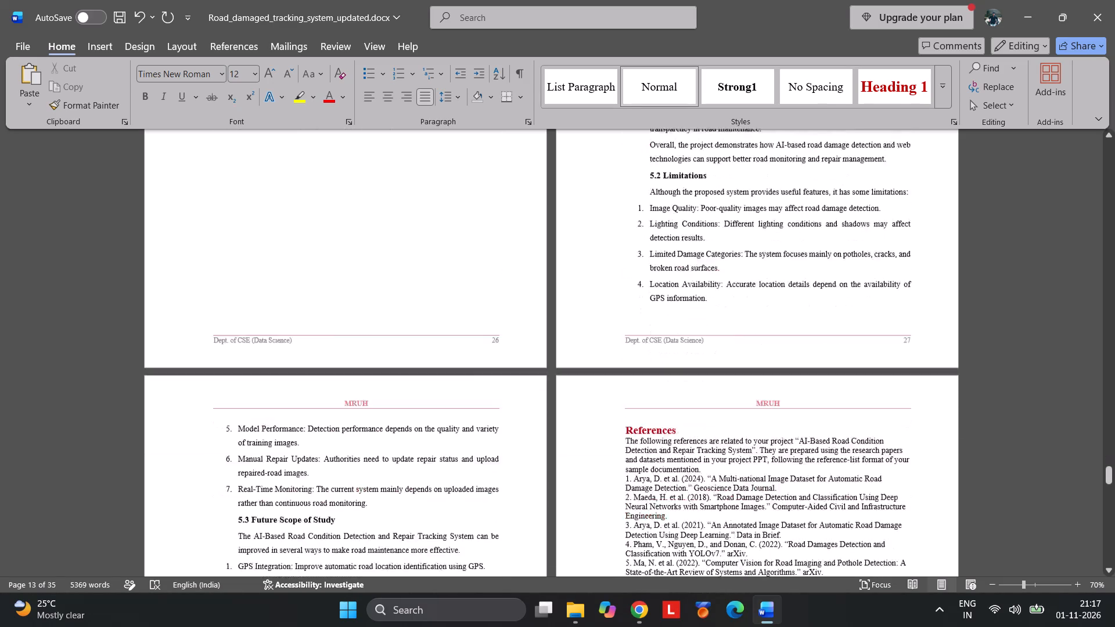
scroll(671, 455, "down", 15)
scroll(671, 455, "down", 14)
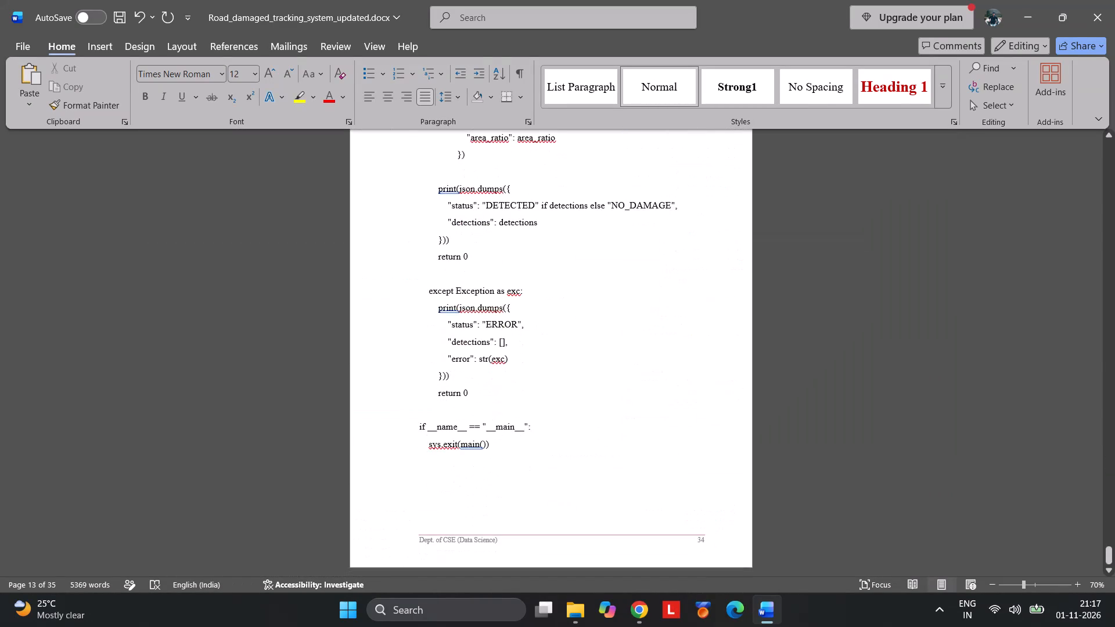
Return to the start of the report and examine the cover page, certificate, abstract and contents page numbering.
scroll(671, 455, "up", 20)
scroll(671, 455, "up", 9)
scroll(671, 455, "up", 20)
scroll(671, 455, "up", 20)
scroll(671, 455, "up", 20)
scroll(671, 455, "up", 4)
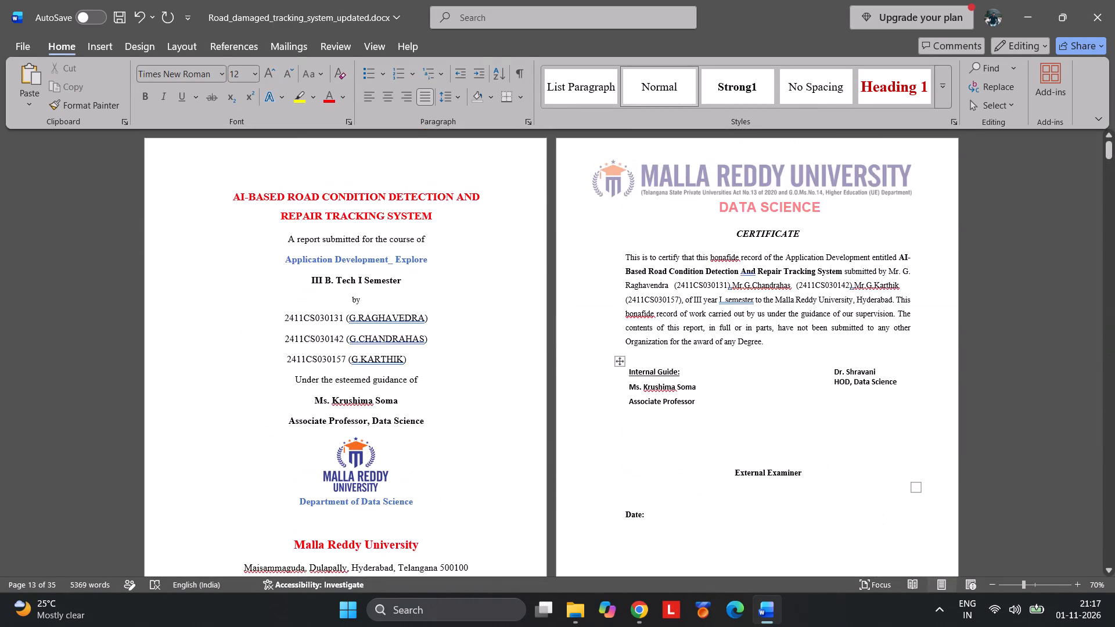
scroll(671, 455, "up", 6)
scroll(671, 455, "down", 3)
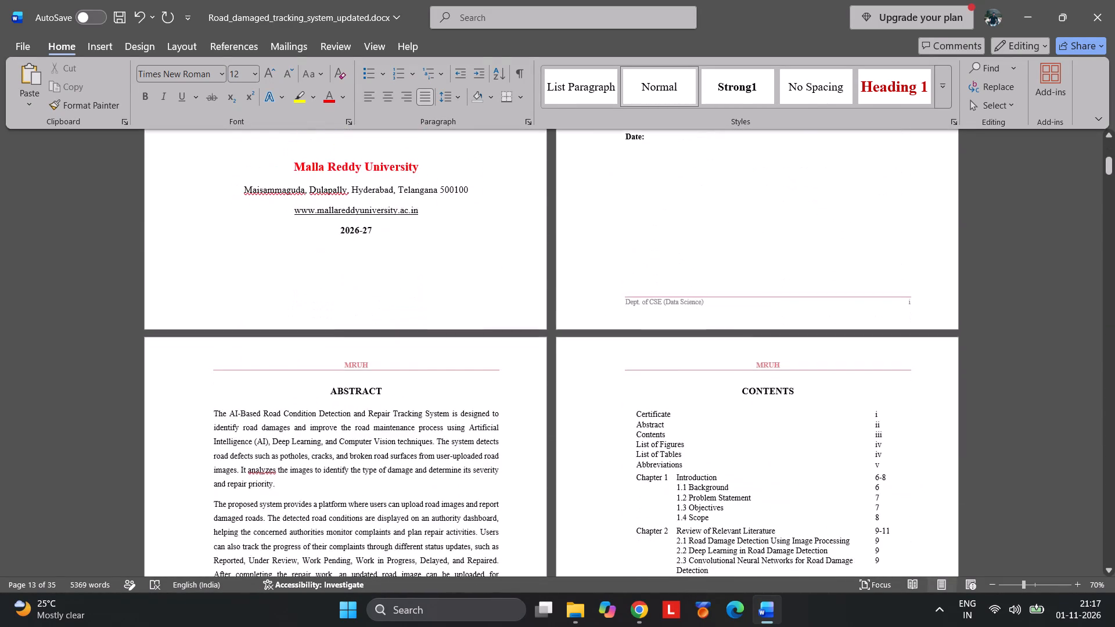
scroll(671, 455, "down", 3)
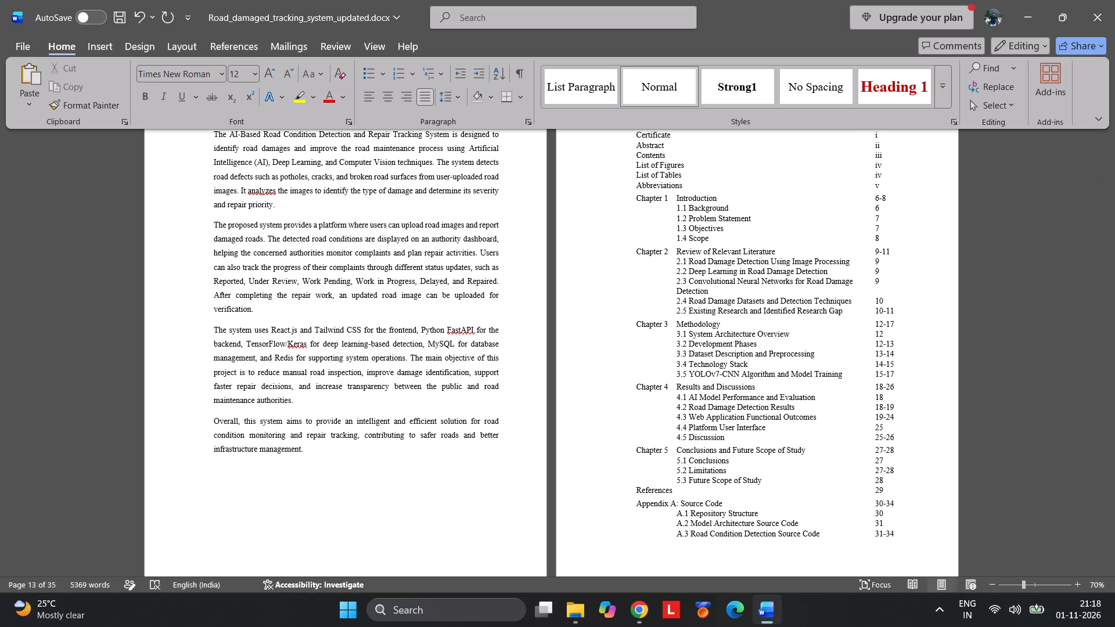
Close the Road_damaged_tracking_system_updated document, saving its changes in the Downloads folder.
left_click(1114, 0)
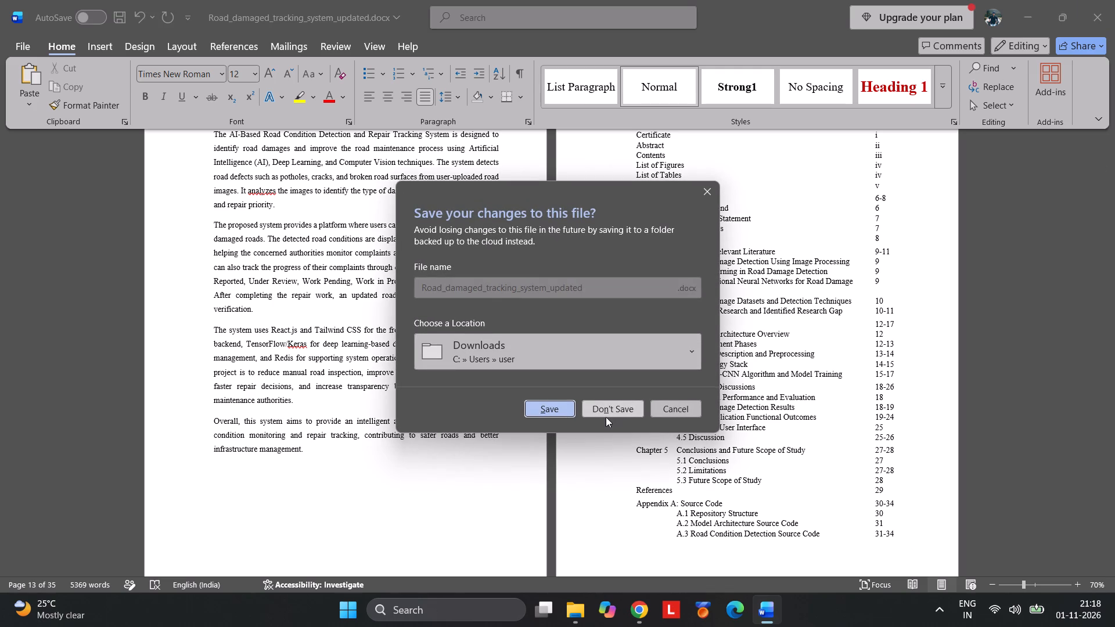
left_click(552, 409)
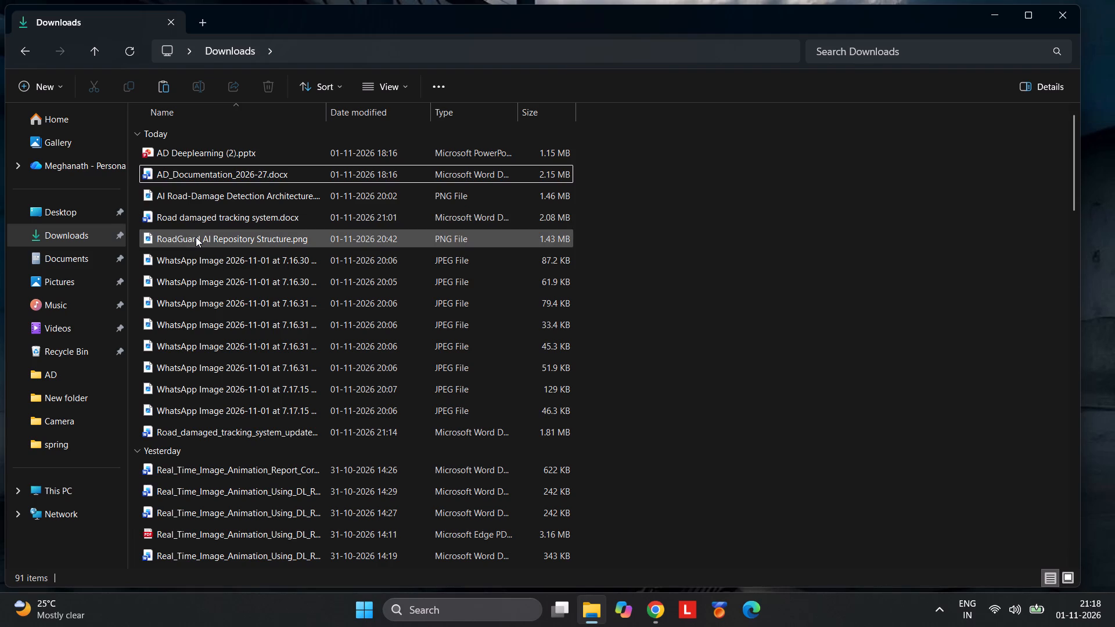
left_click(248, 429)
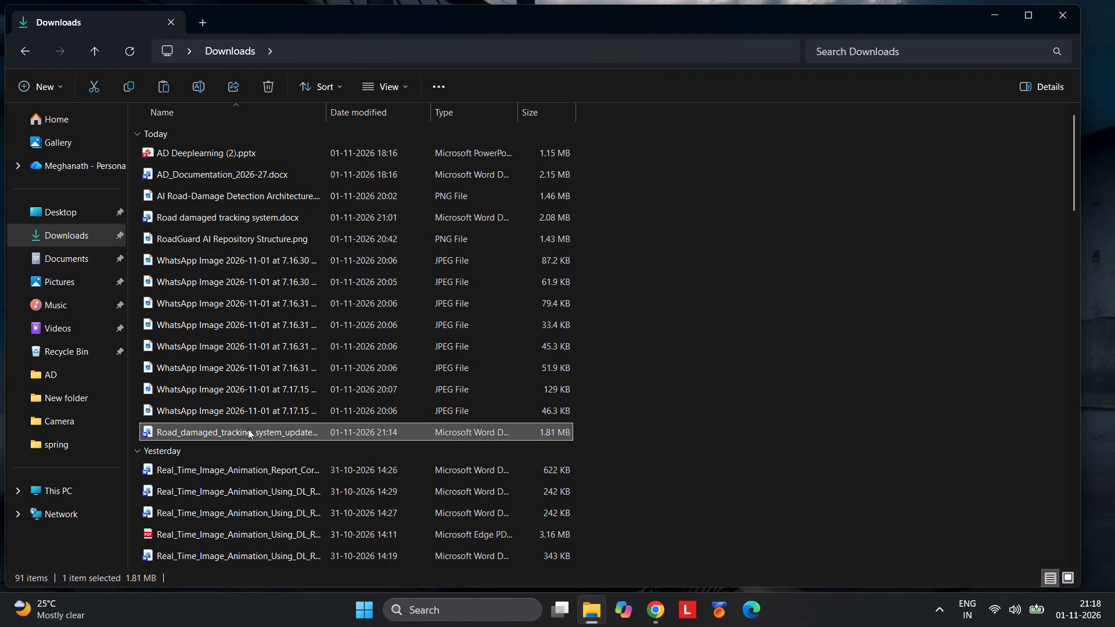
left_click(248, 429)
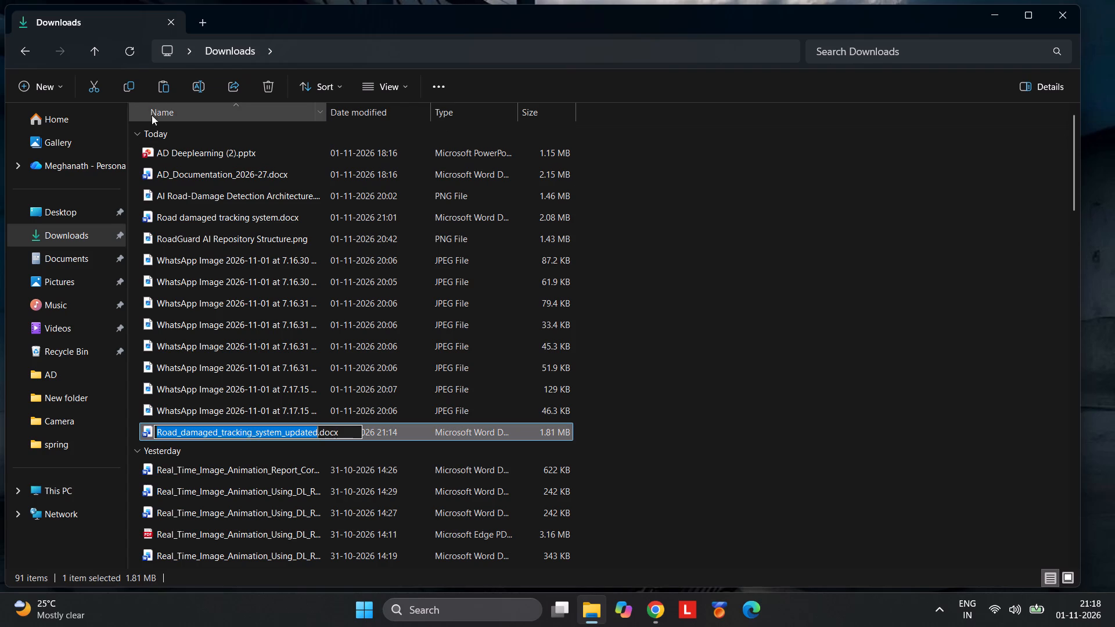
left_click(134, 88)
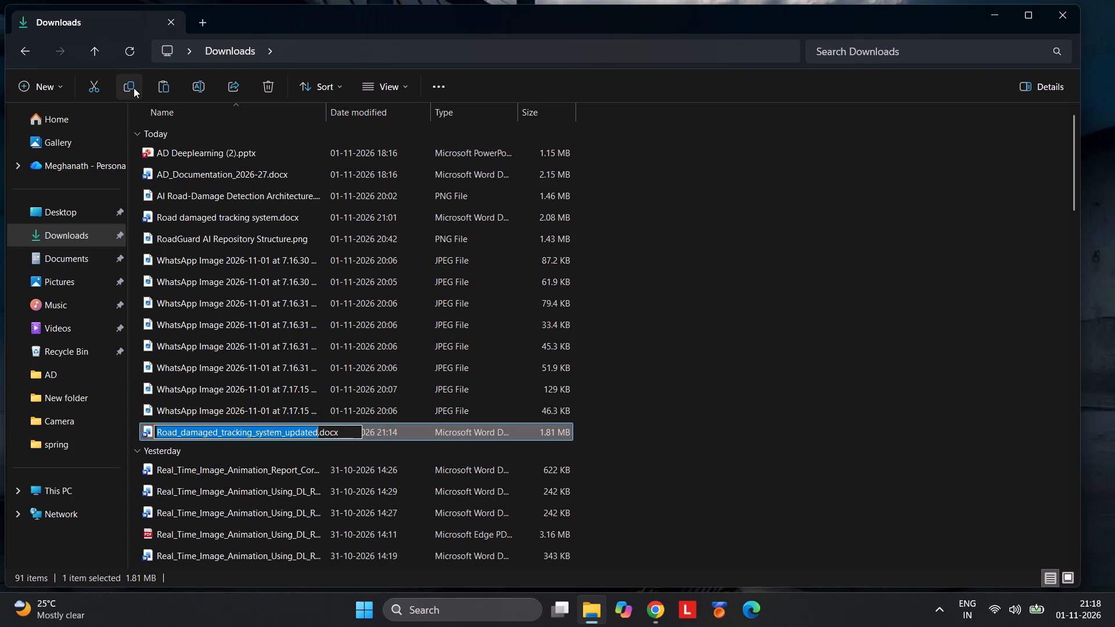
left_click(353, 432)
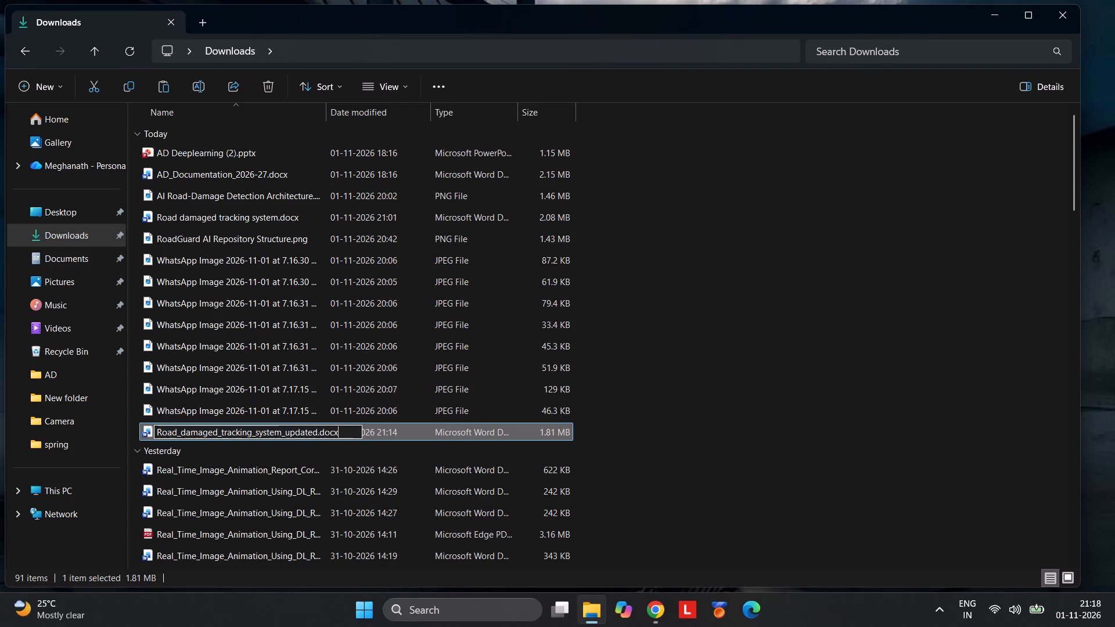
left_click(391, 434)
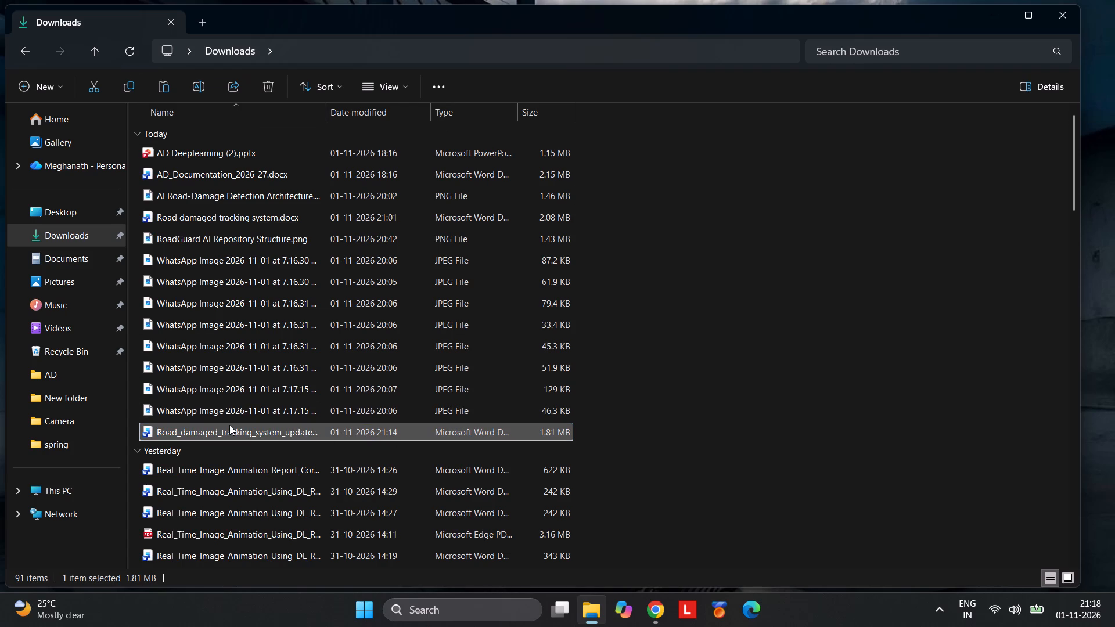
Reopen Road_damaged_tracking_system_updated.docx, examine its front matter through Chapter 2 Review of Relevant Literature, and close the document.
double_click(229, 425)
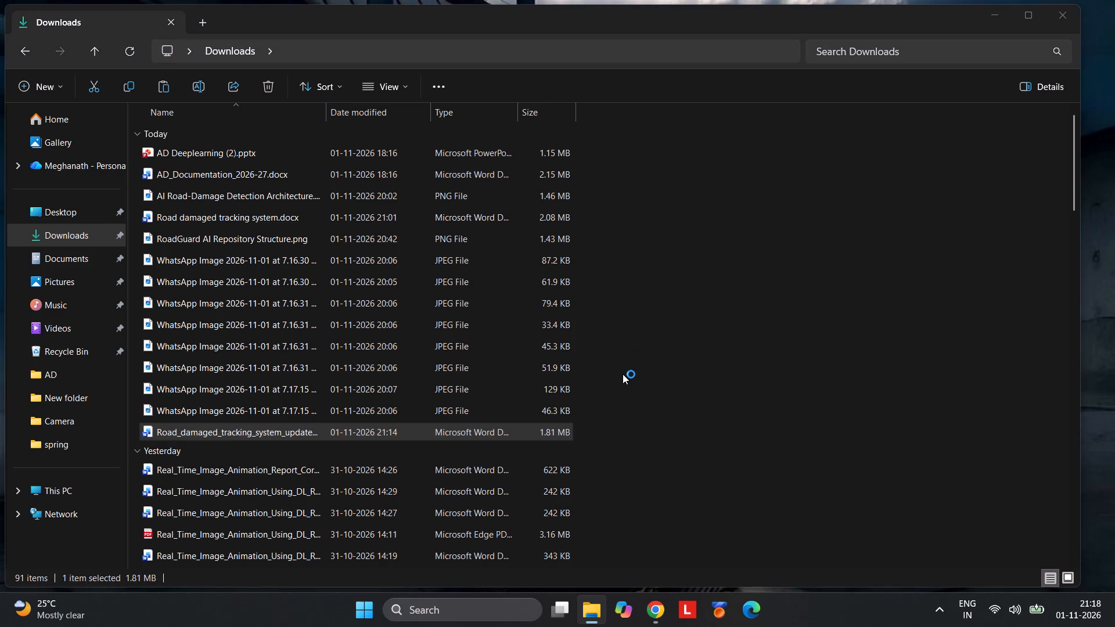
scroll(623, 374, "down", 6)
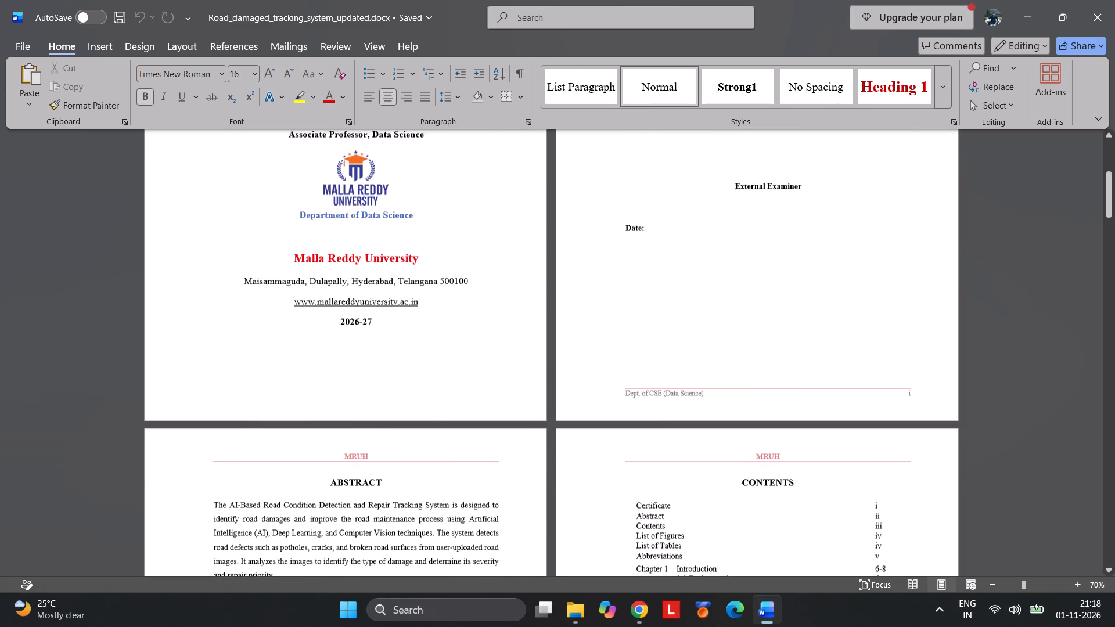
scroll(623, 374, "down", 9)
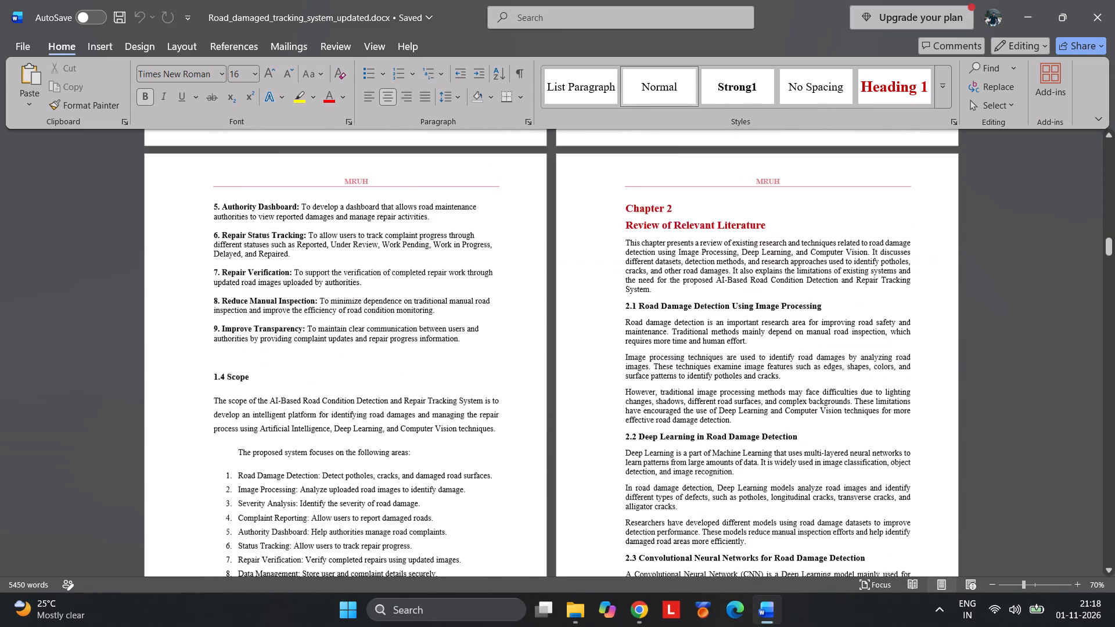
scroll(623, 374, "down", 7)
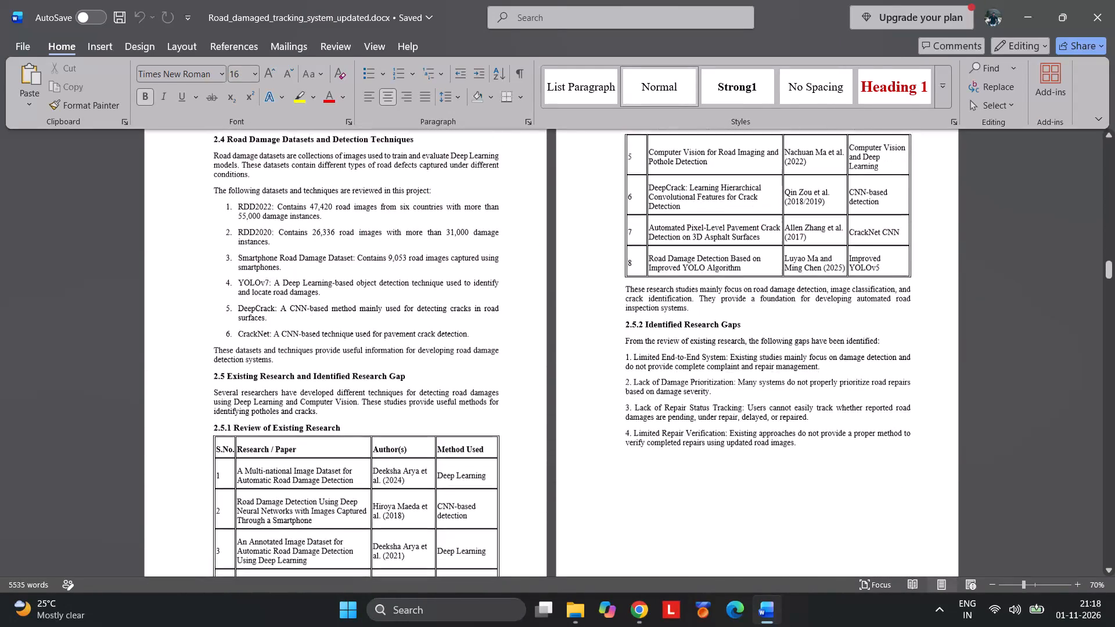
left_click(1114, 0)
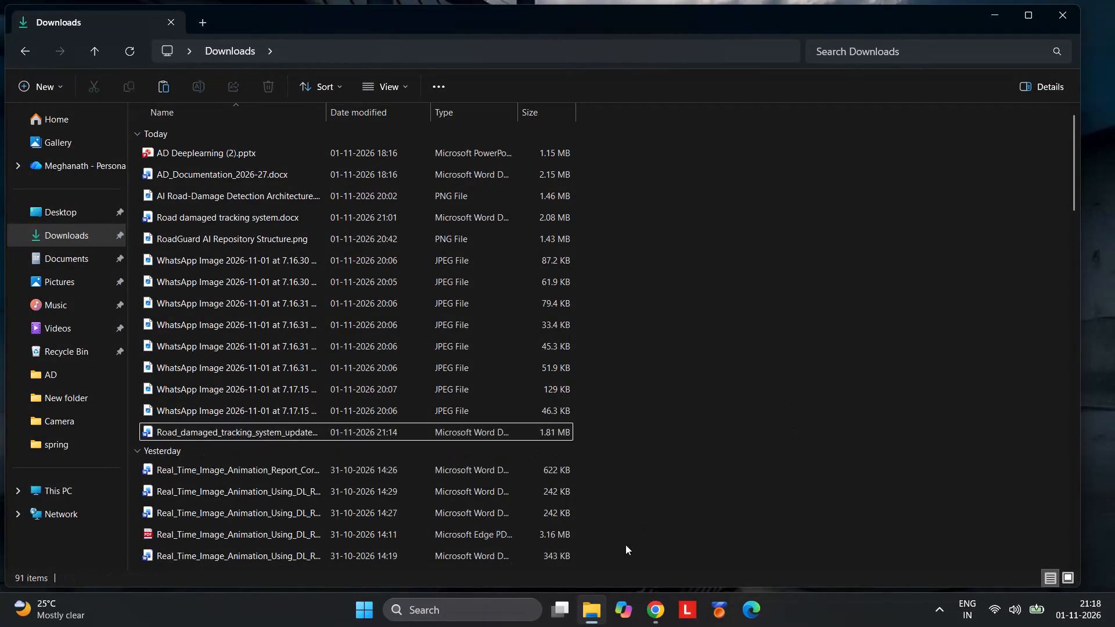
Close the Downloads folder window and switch to Chrome.
left_click(1058, 16)
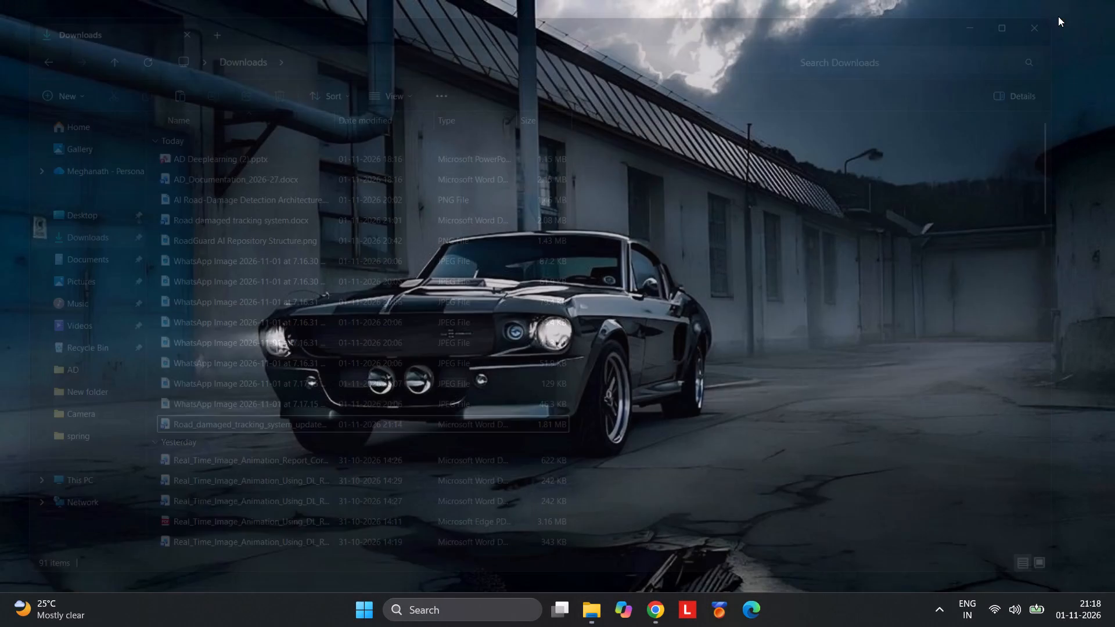
left_click(665, 604)
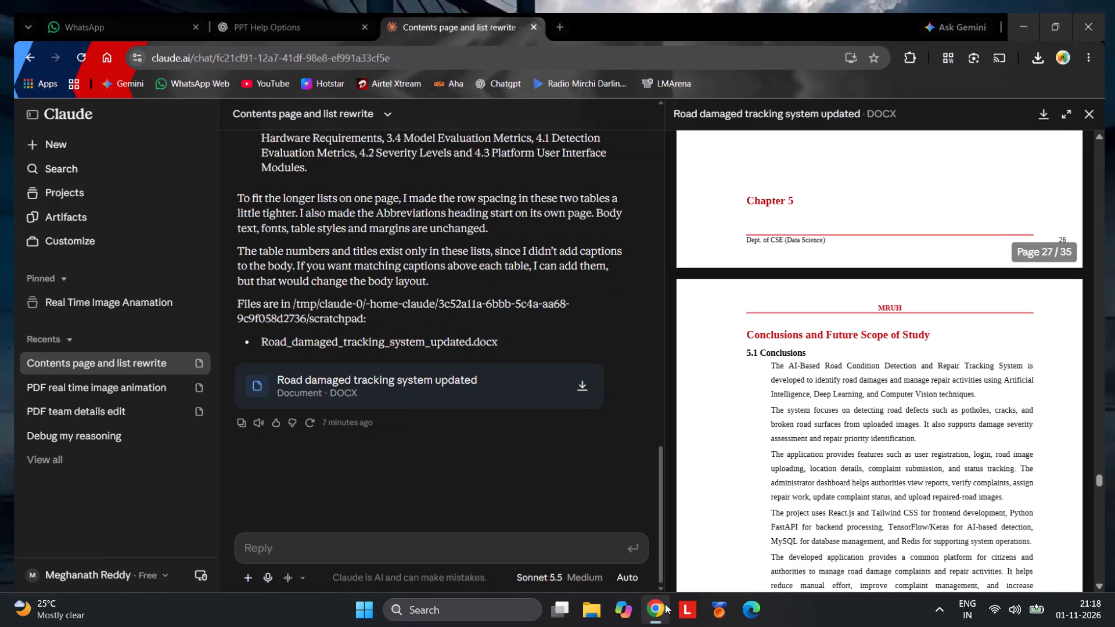
left_click(13, 0)
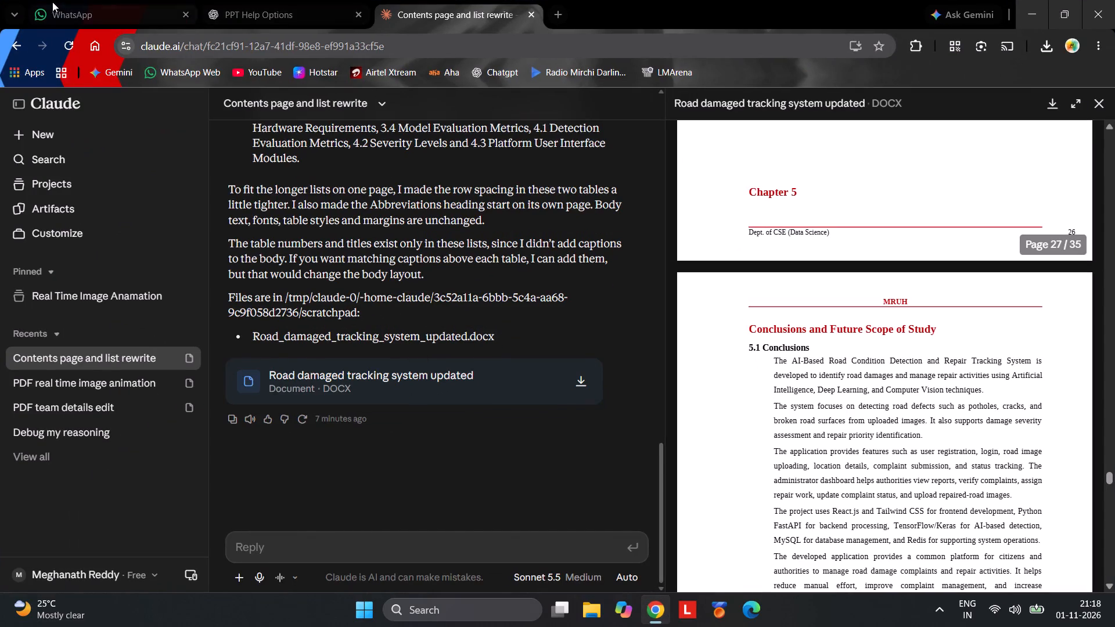